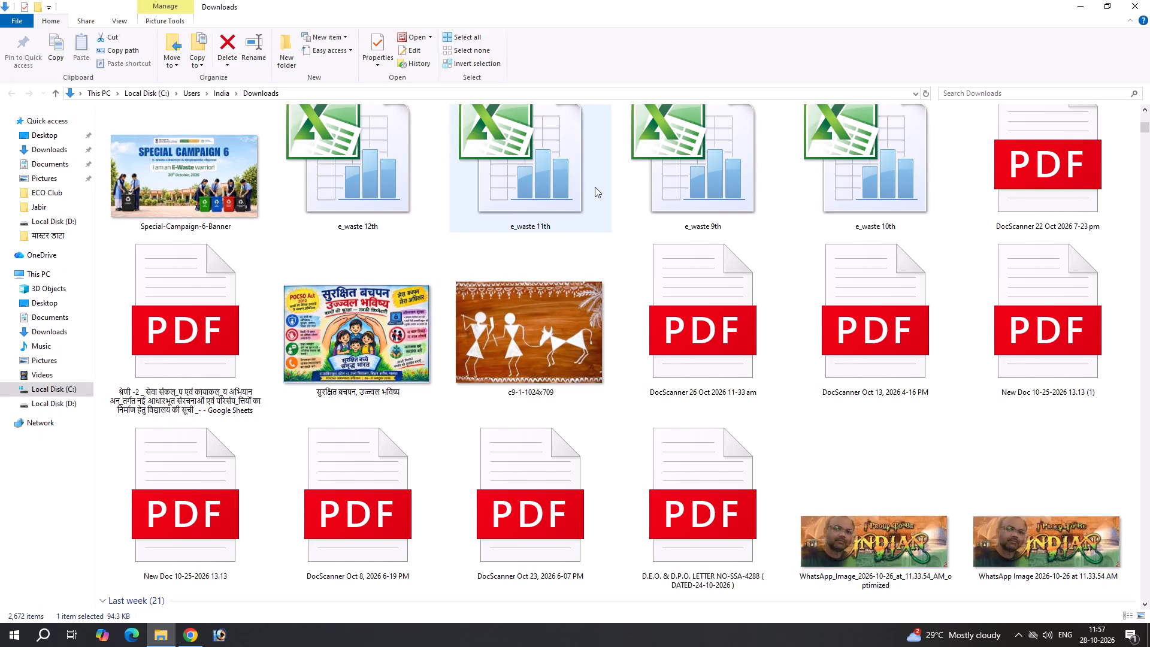
Open the e_waste 10th workbook from the Downloads folder and dismiss the Office activation notice.
{"action": "double_click", "coordinate": [877, 151]}
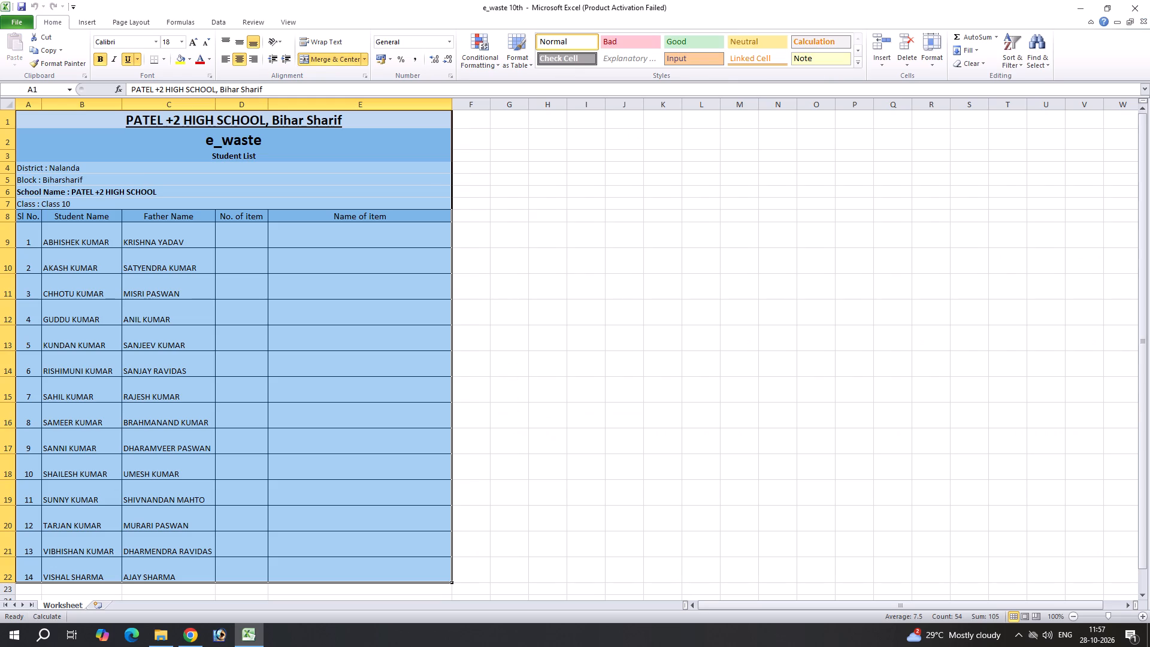
{"action": "left_click", "coordinate": [696, 429]}
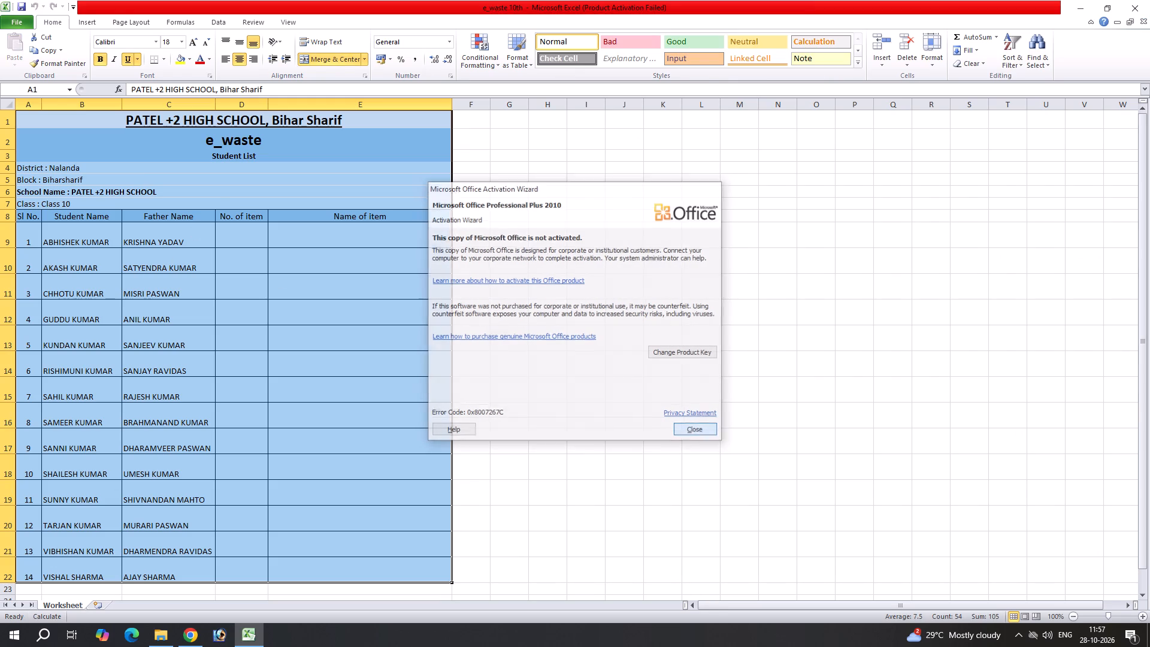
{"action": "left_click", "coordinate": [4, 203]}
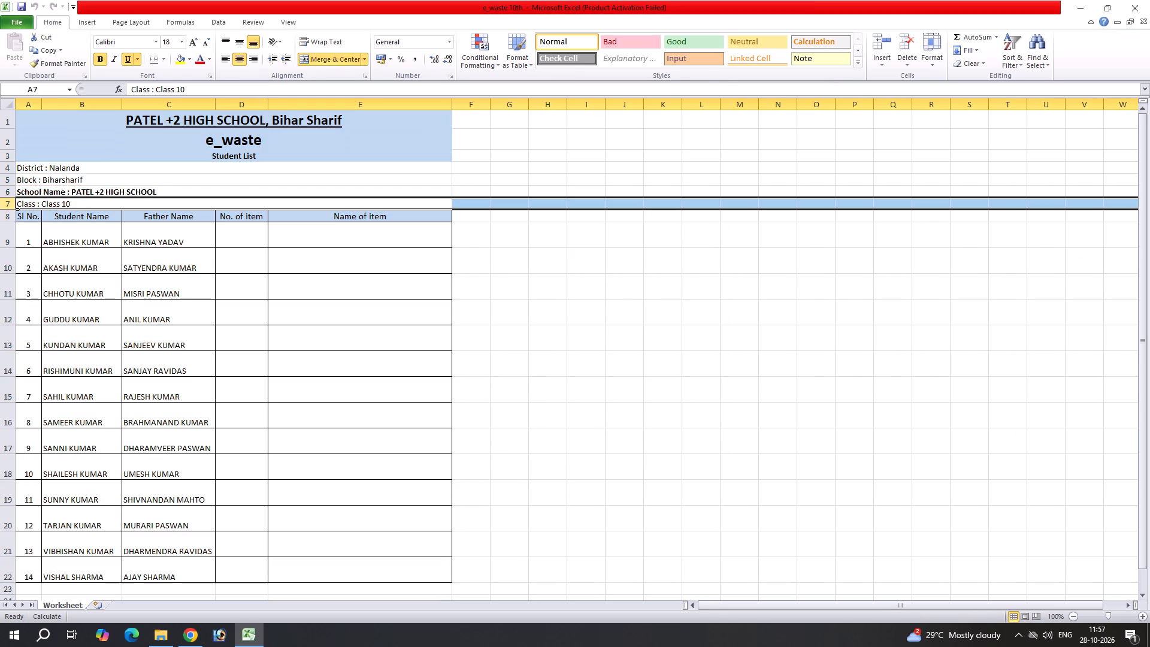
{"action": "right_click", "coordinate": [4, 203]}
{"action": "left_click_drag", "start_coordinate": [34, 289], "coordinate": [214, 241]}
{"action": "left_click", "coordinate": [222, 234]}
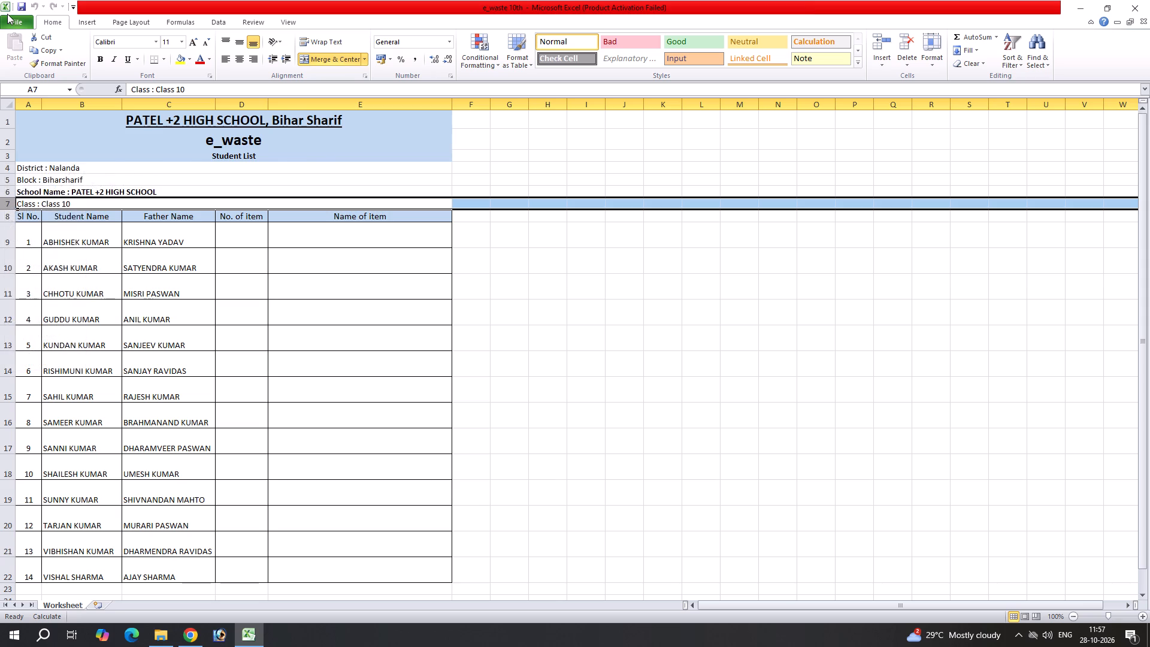
Save a copy of the workbook in Downloads as "e_waste 28.10.2026" in Excel 97-2003 Workbook format, accepting the compatibility check.
{"action": "left_click", "coordinate": [10, 24]}
{"action": "left_click", "coordinate": [36, 58]}
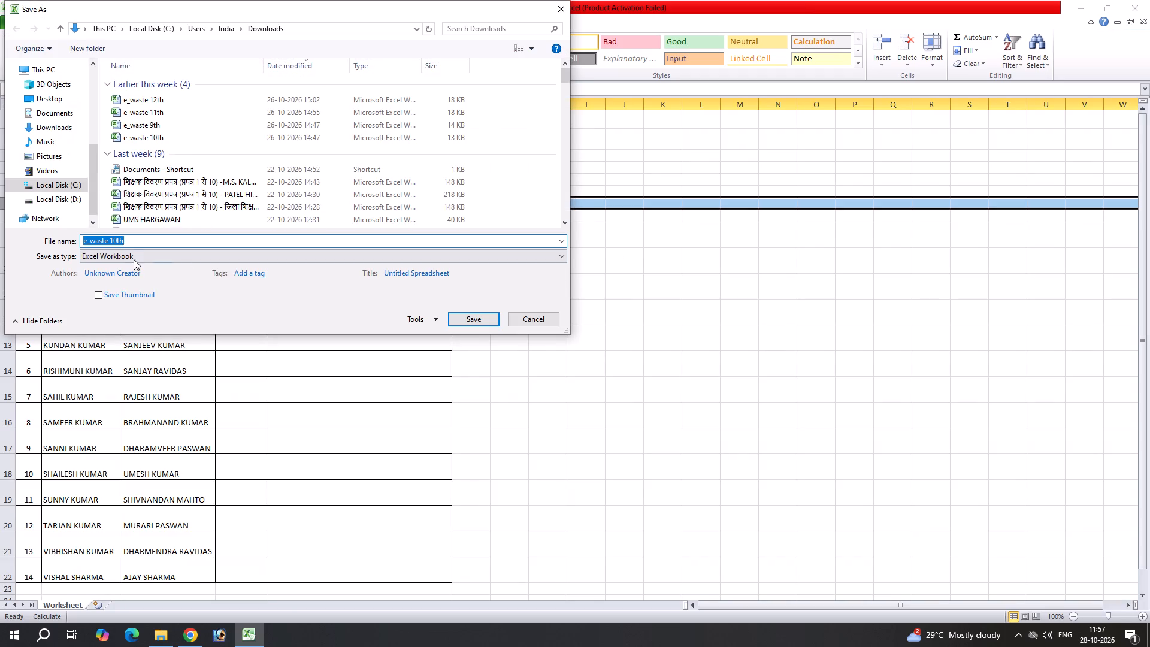
{"action": "left_click_drag", "start_coordinate": [111, 239], "coordinate": [159, 239]}
{"action": "left_click", "coordinate": [156, 256]}
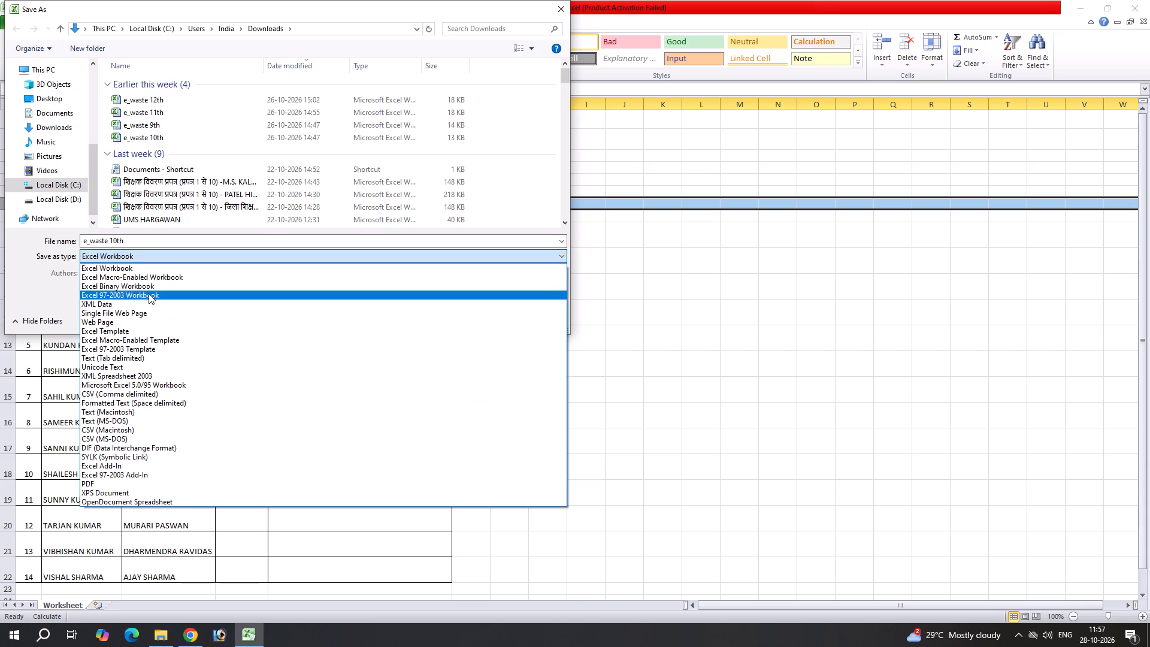
{"action": "left_click", "coordinate": [149, 295]}
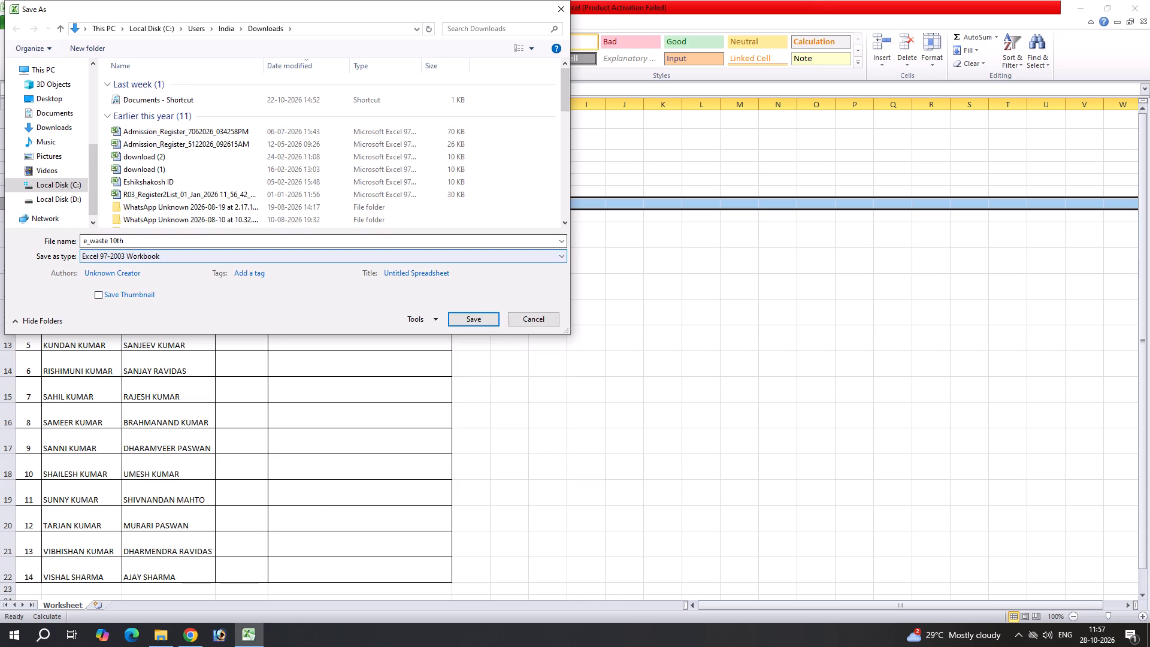
{"action": "left_click_drag", "start_coordinate": [111, 242], "coordinate": [143, 240]}
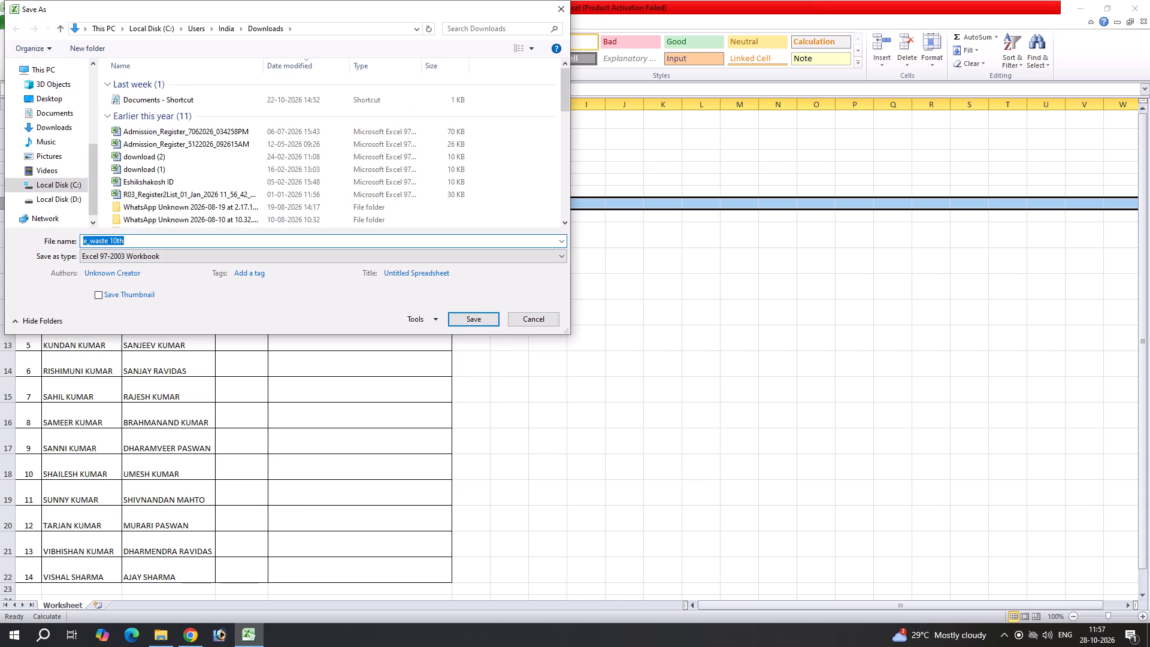
{"action": "left_click", "coordinate": [143, 240]}
{"action": "left_click_drag", "start_coordinate": [110, 239], "coordinate": [132, 243]}
{"action": "left_click_drag", "start_coordinate": [132, 243], "coordinate": [203, 245]}
{"action": "type", "text": "28."}
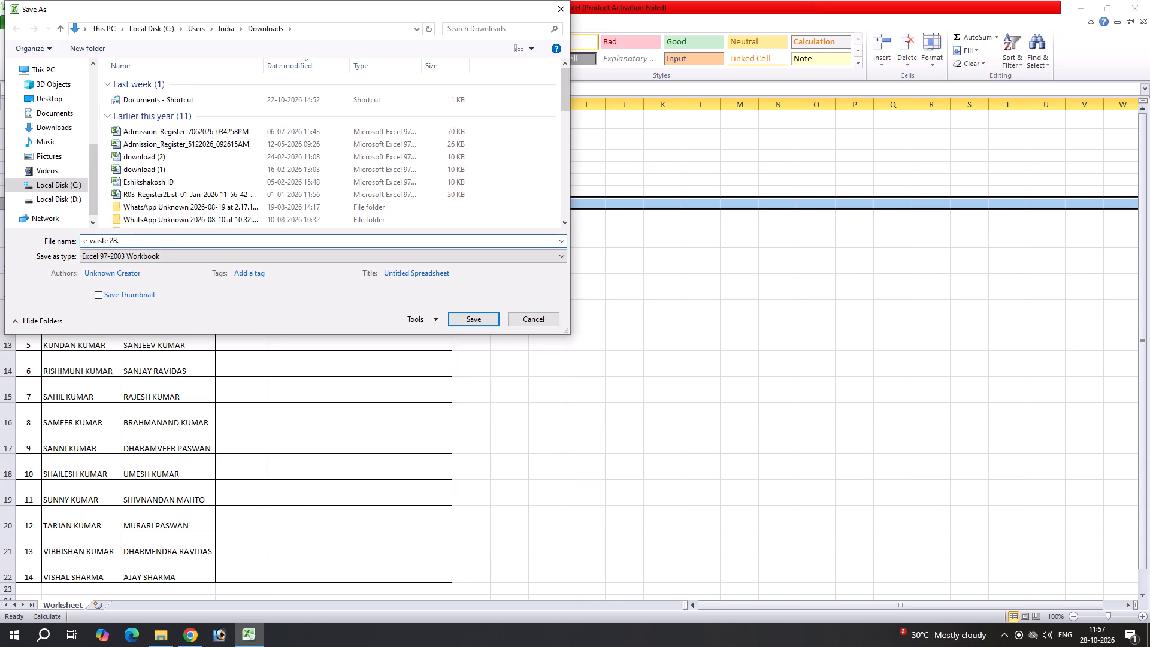
{"action": "type", "text": "10.2026"}
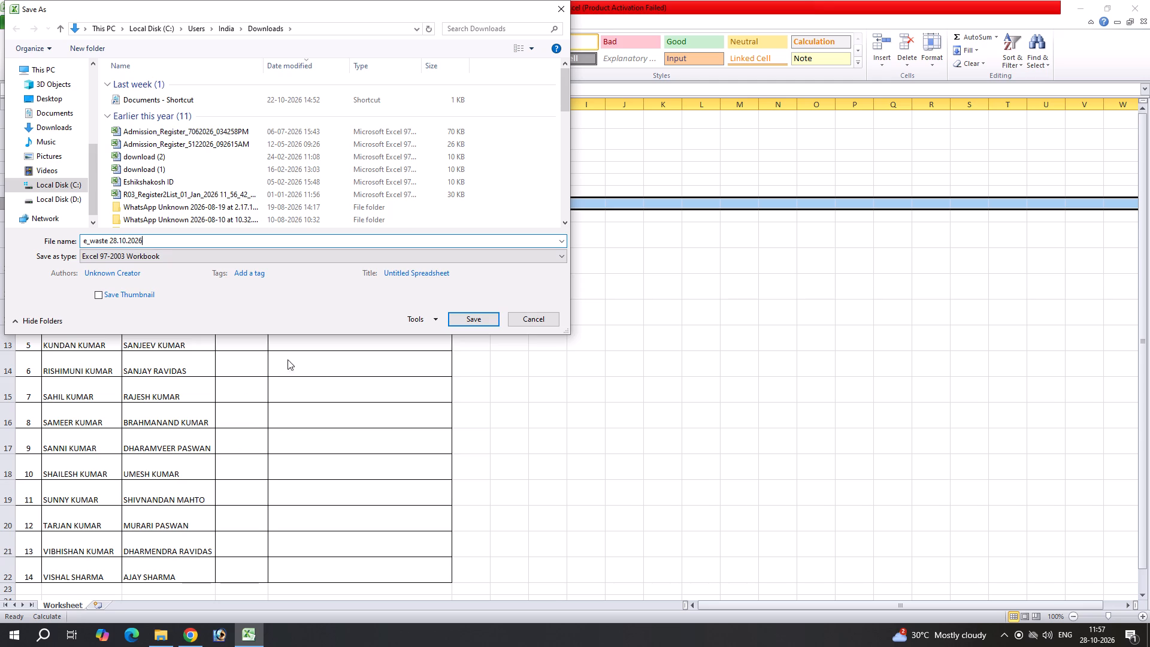
{"action": "left_click", "coordinate": [458, 318]}
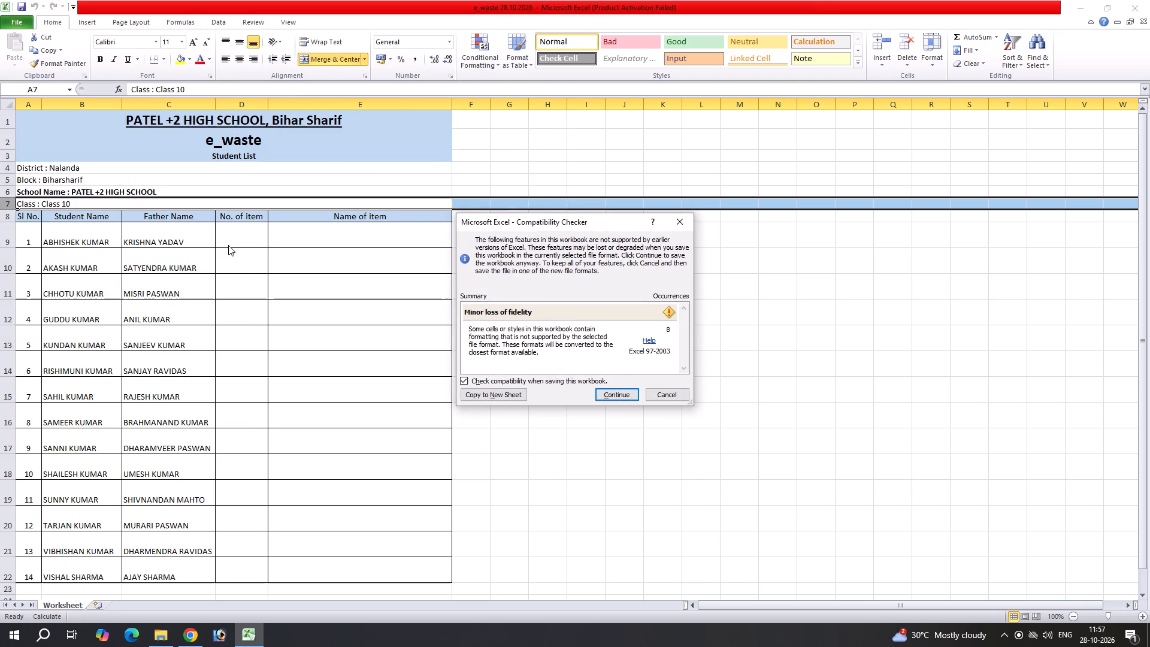
{"action": "left_click", "coordinate": [620, 393]}
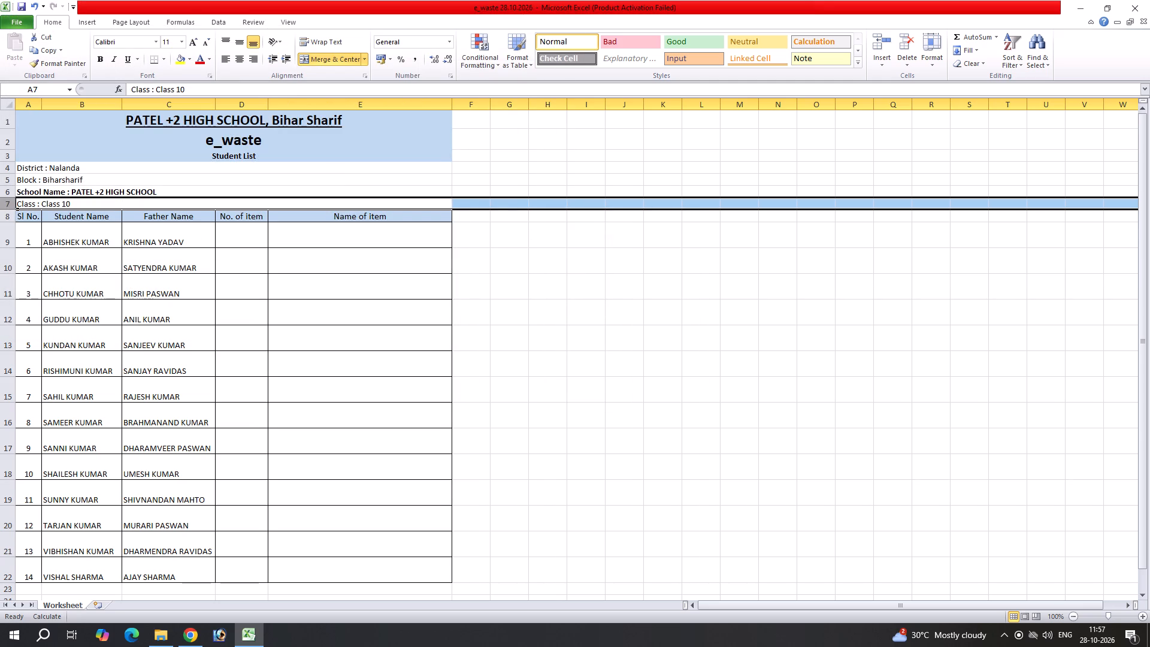
Delete the whole "Class : Class 10" row above the table header.
{"action": "left_click", "coordinate": [5, 202]}
{"action": "right_click", "coordinate": [5, 202]}
{"action": "left_click", "coordinate": [43, 291]}
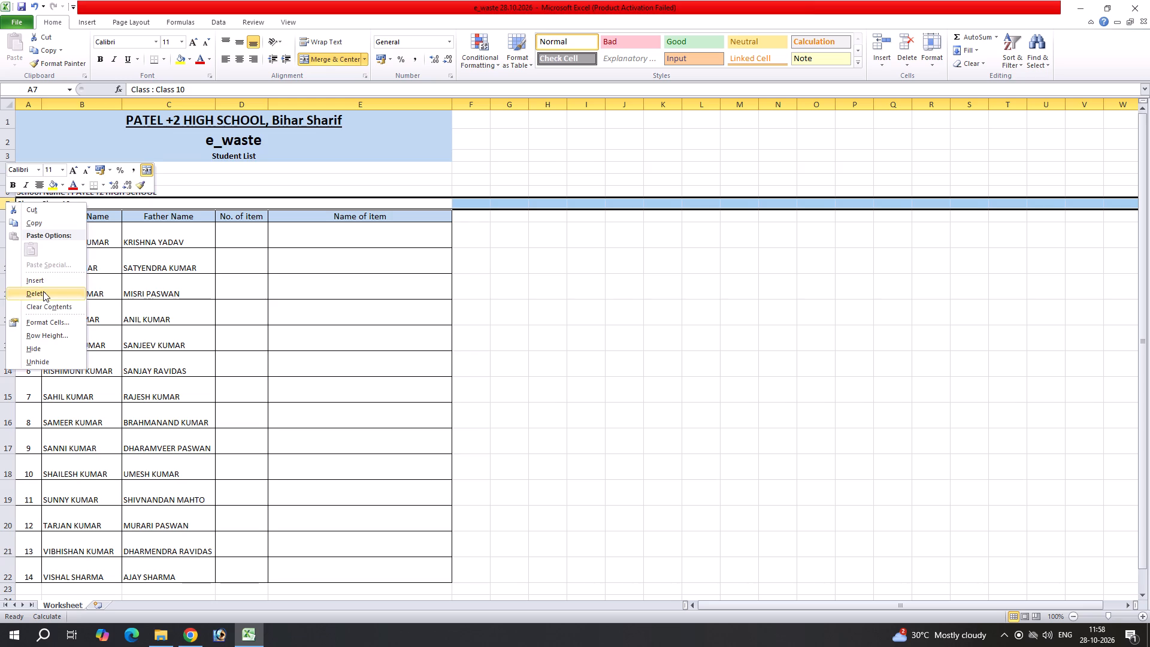
{"action": "left_click", "coordinate": [280, 276]}
Clear all student names and father names from B8:C21, keeping the serial numbers 1 to 14.
{"action": "left_click_drag", "start_coordinate": [69, 228], "coordinate": [143, 401]}
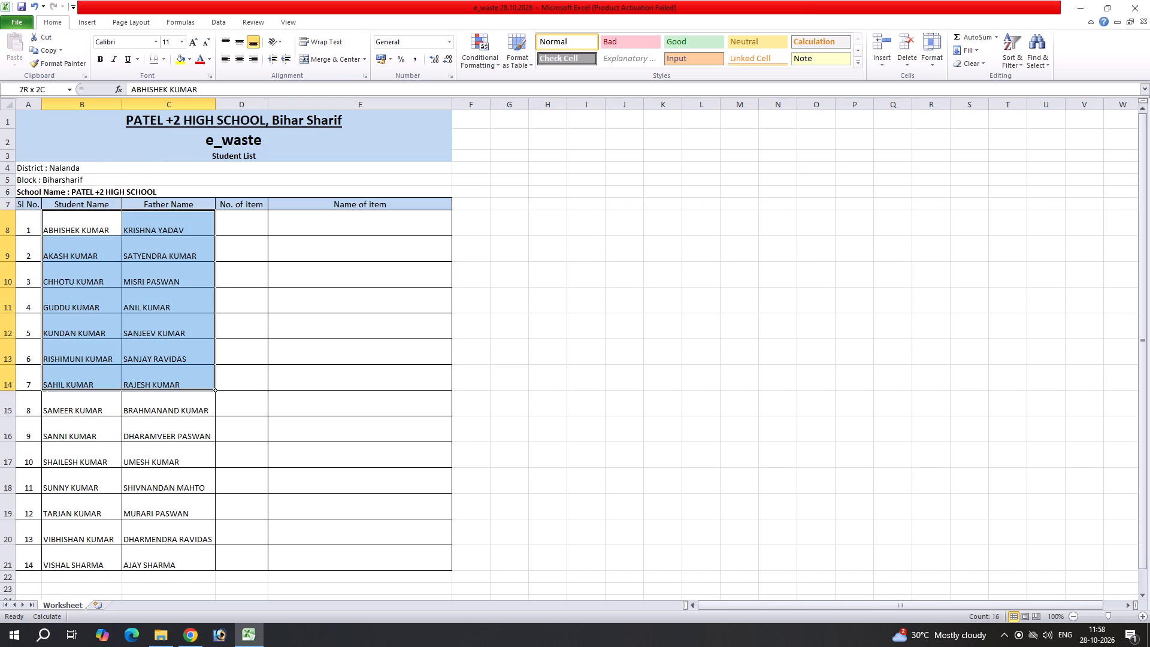
{"action": "left_click_drag", "start_coordinate": [143, 401], "coordinate": [196, 561]}
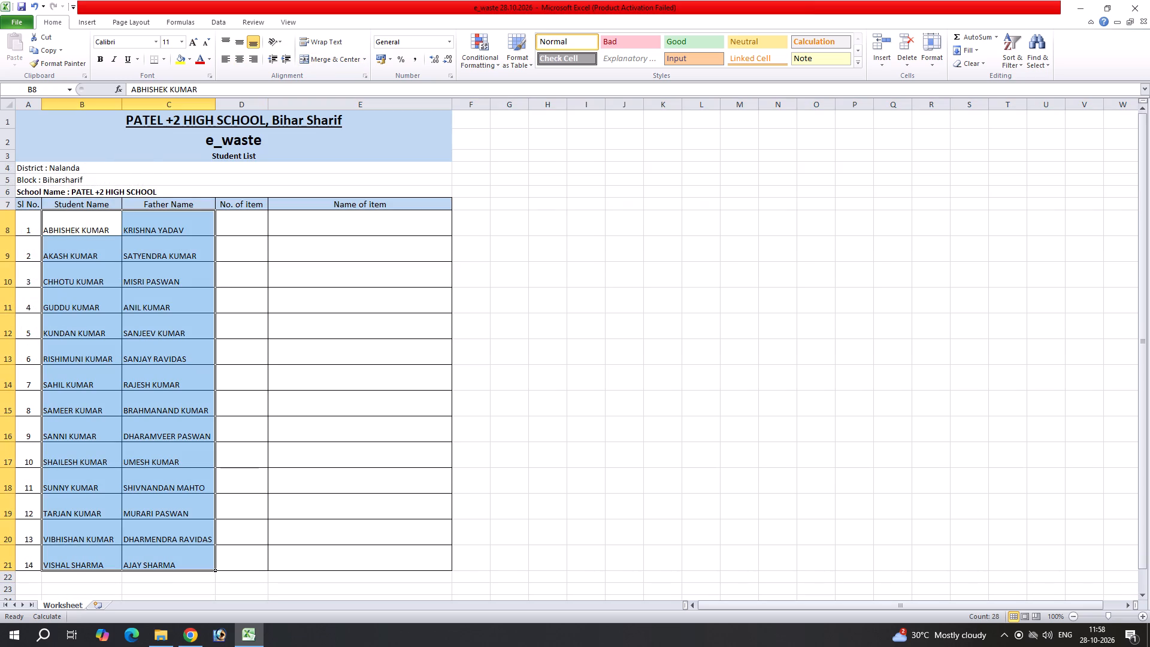
{"action": "key", "text": "1"}
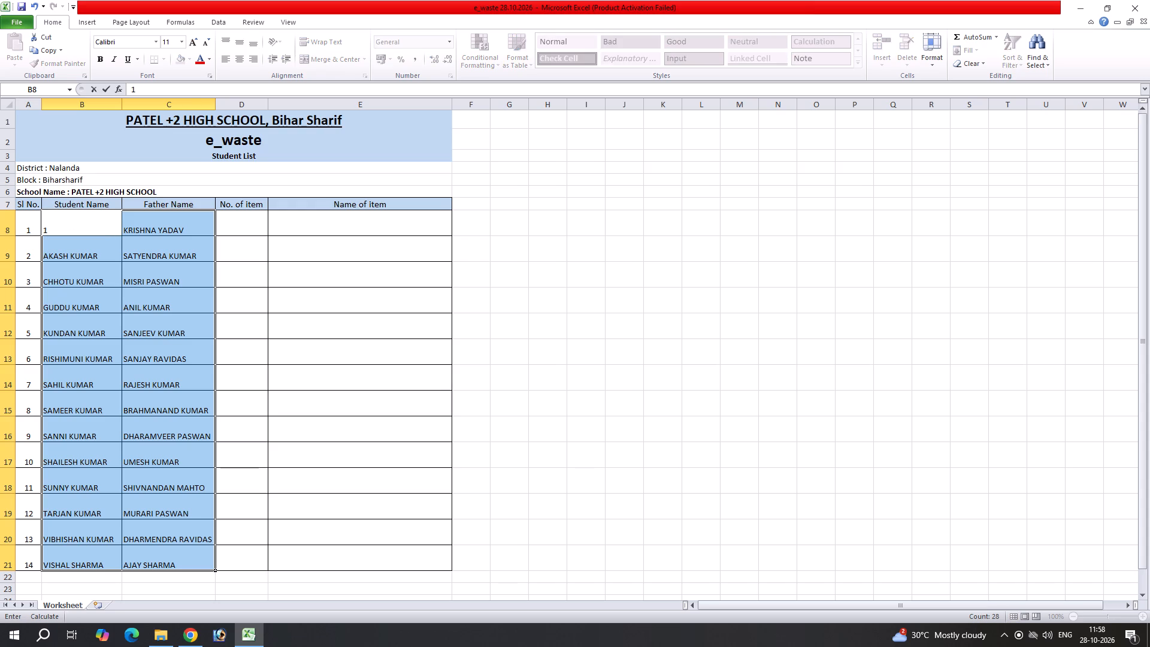
{"action": "left_click", "coordinate": [273, 347]}
{"action": "left_click_drag", "start_coordinate": [76, 234], "coordinate": [83, 238]}
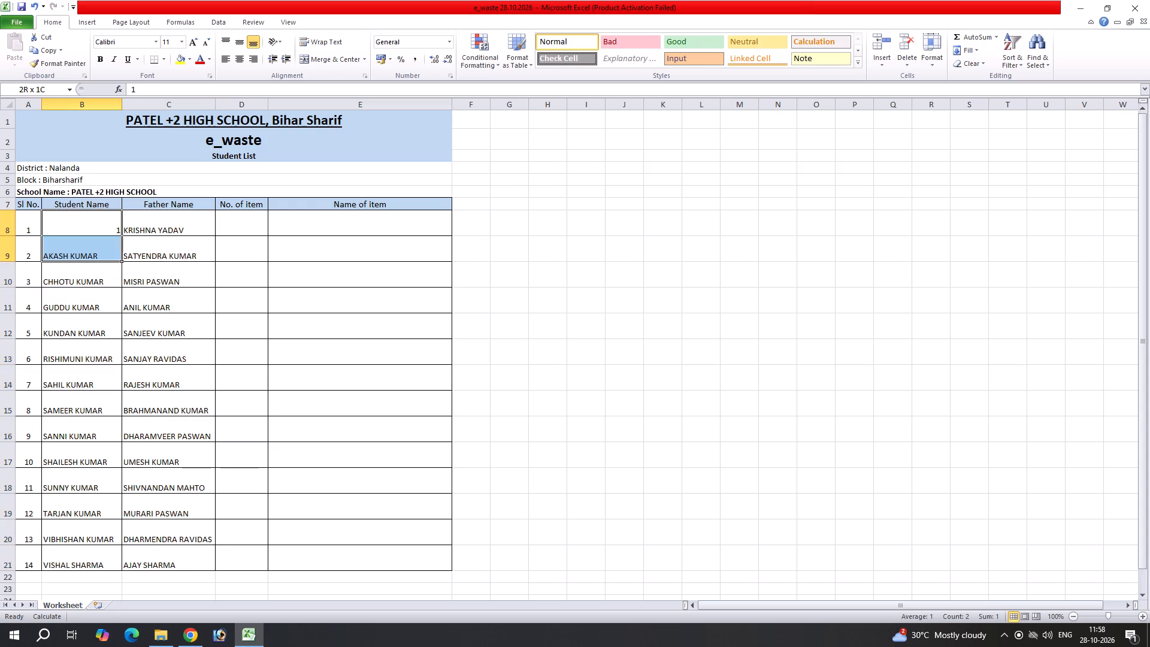
{"action": "left_click_drag", "start_coordinate": [83, 238], "coordinate": [171, 537]}
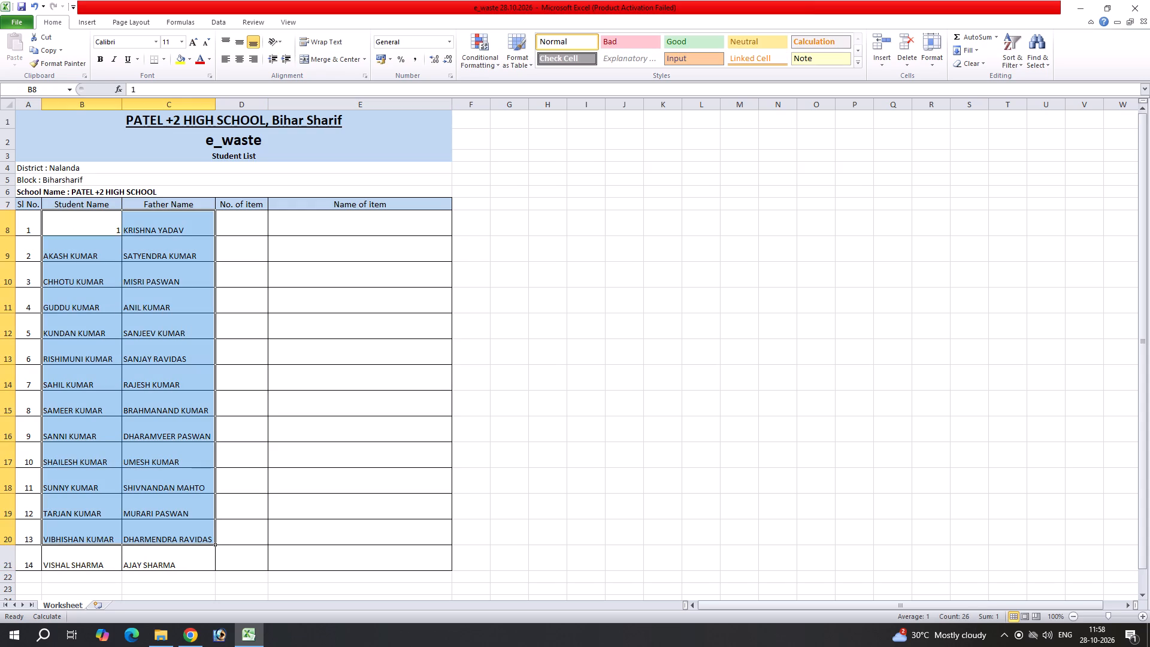
{"action": "key", "text": "Delete"}
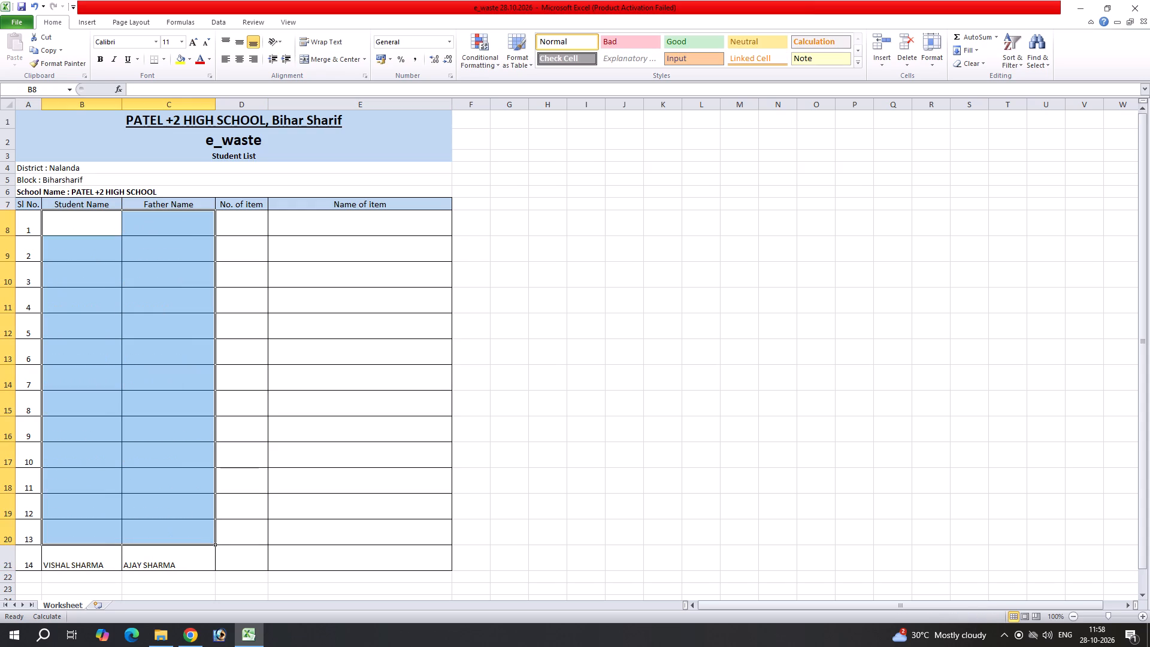
{"action": "left_click", "coordinate": [63, 556]}
{"action": "left_click_drag", "start_coordinate": [63, 556], "coordinate": [126, 557]}
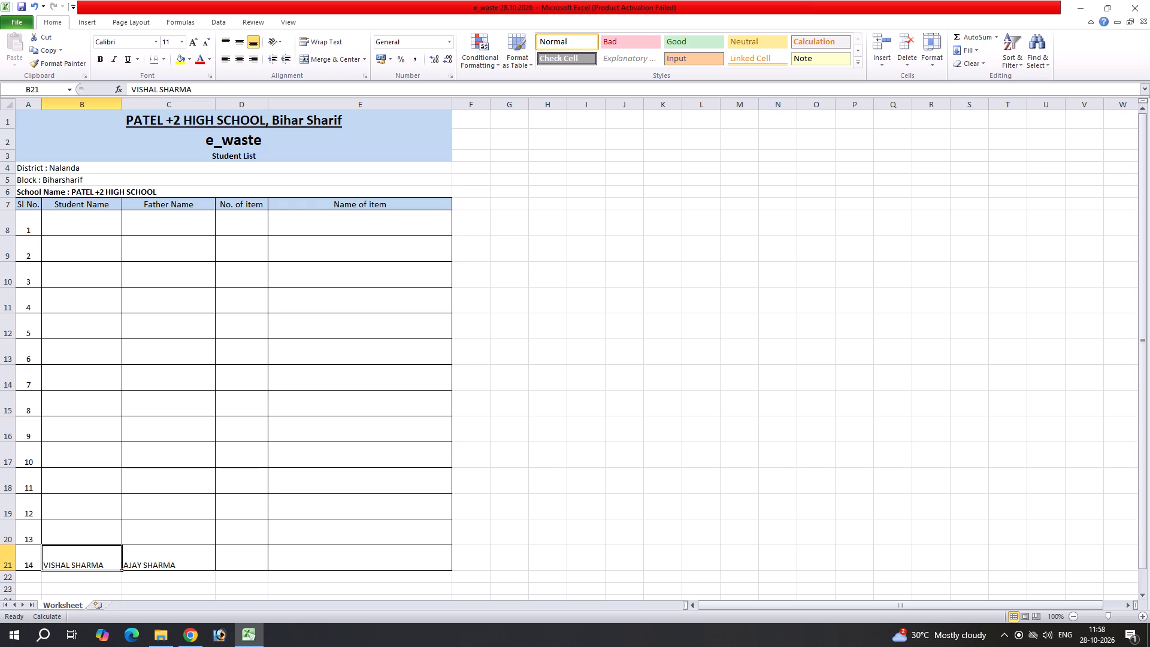
{"action": "left_click_drag", "start_coordinate": [126, 557], "coordinate": [171, 557]}
{"action": "key", "text": "Delete"}
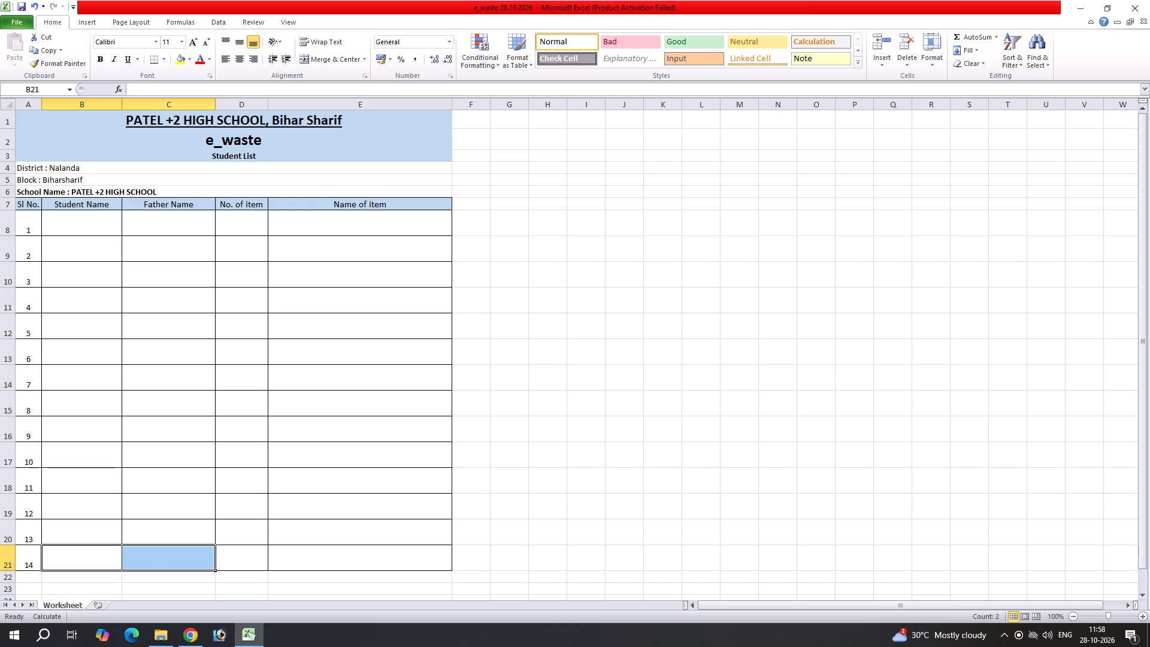
Extend the table grid below serial number 14 by applying All Borders to A21:E31.
{"action": "left_click", "coordinate": [65, 554]}
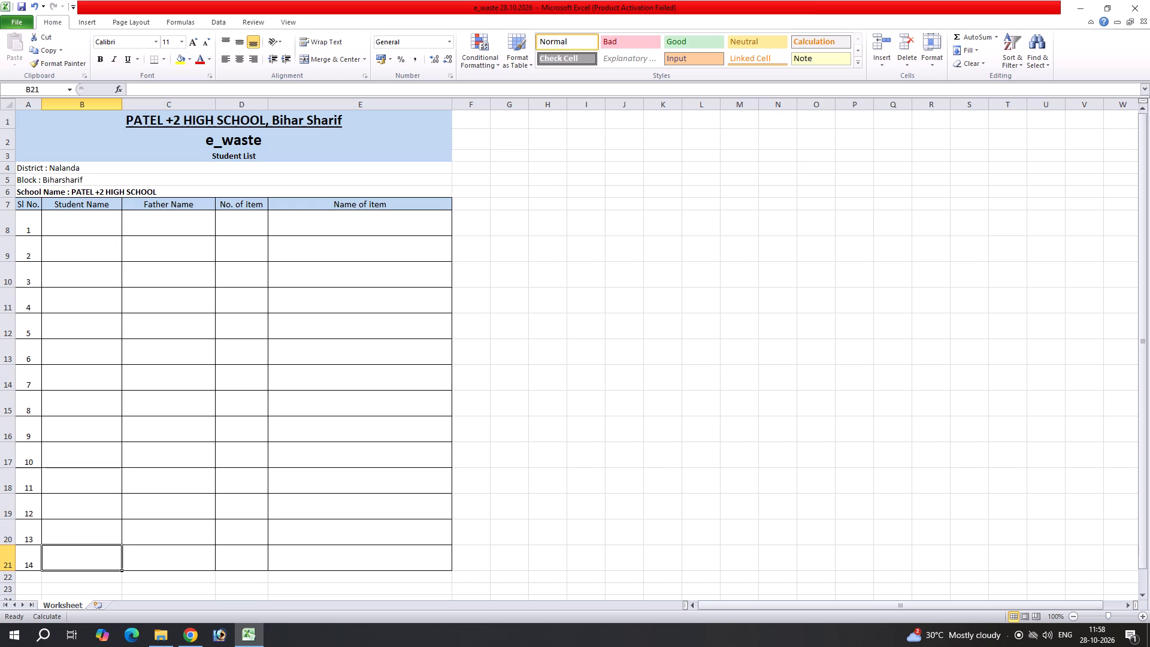
{"action": "left_click_drag", "start_coordinate": [30, 559], "coordinate": [47, 559]}
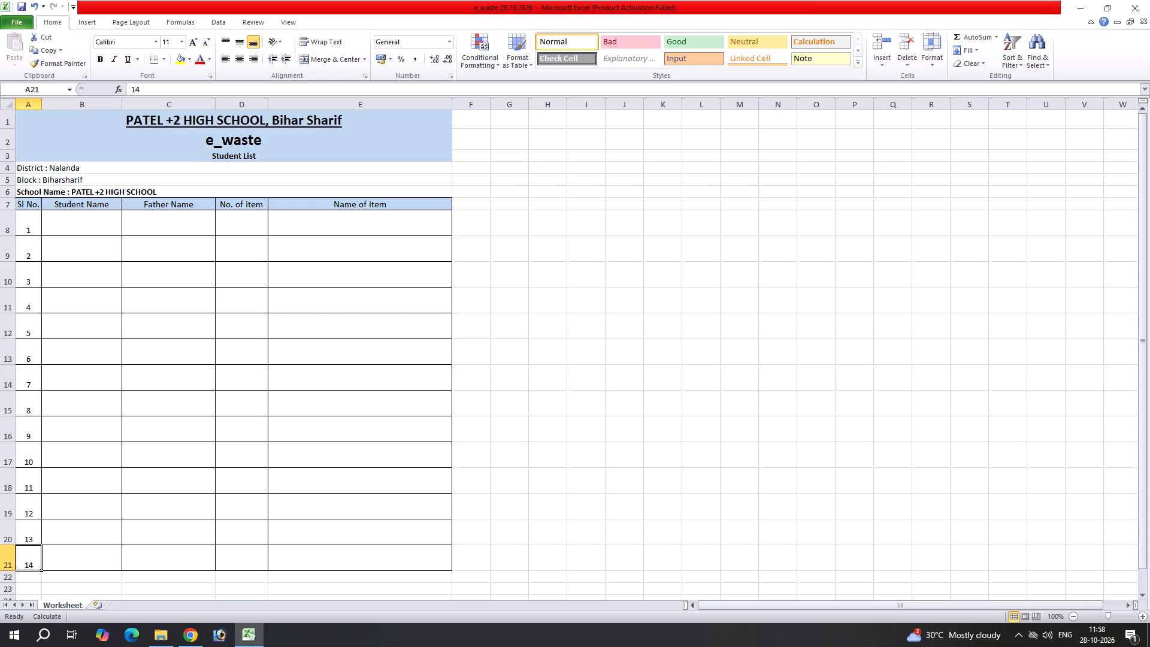
{"action": "left_click_drag", "start_coordinate": [47, 559], "coordinate": [353, 551]}
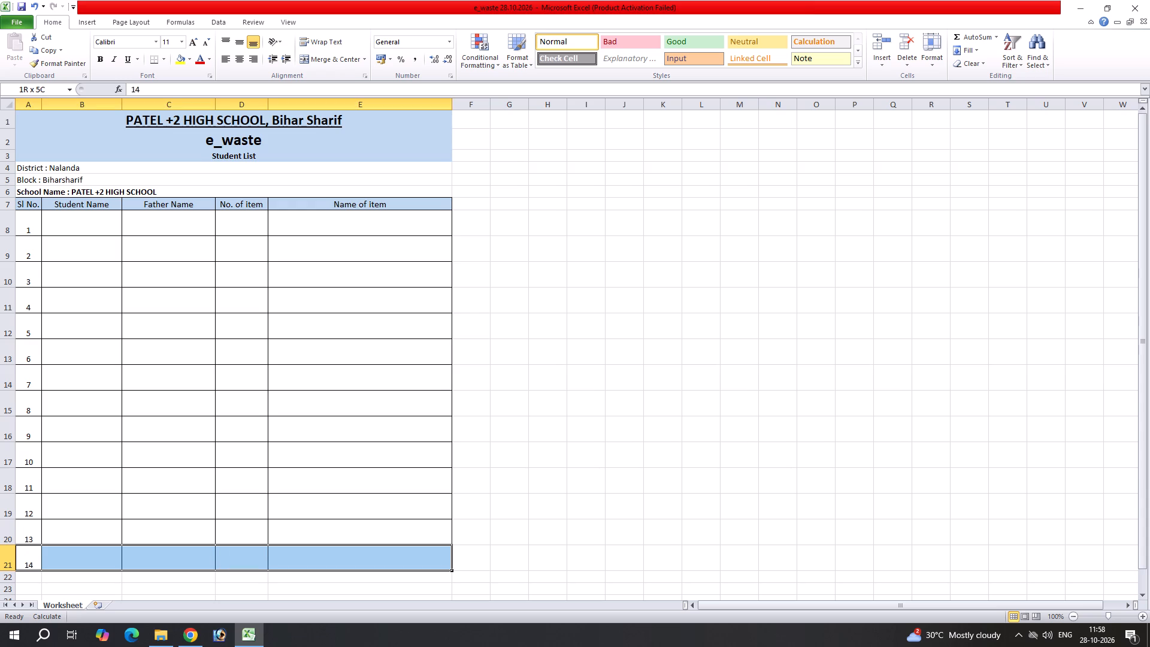
{"action": "left_click_drag", "start_coordinate": [353, 551], "coordinate": [358, 573]}
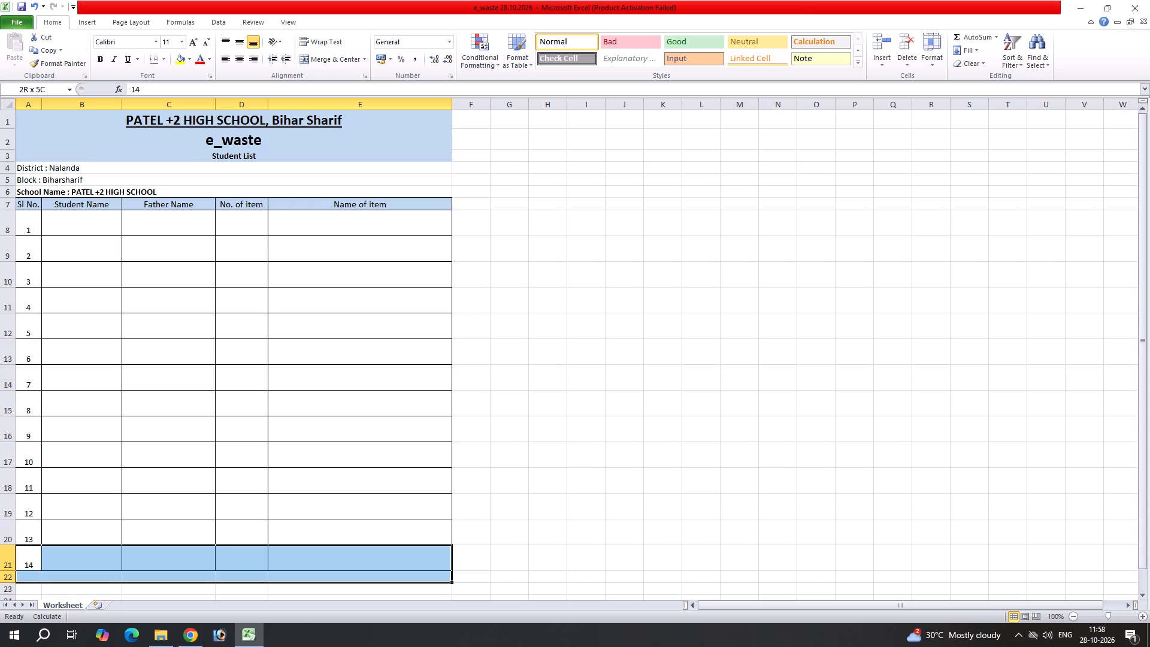
{"action": "left_click_drag", "start_coordinate": [358, 573], "coordinate": [368, 527]}
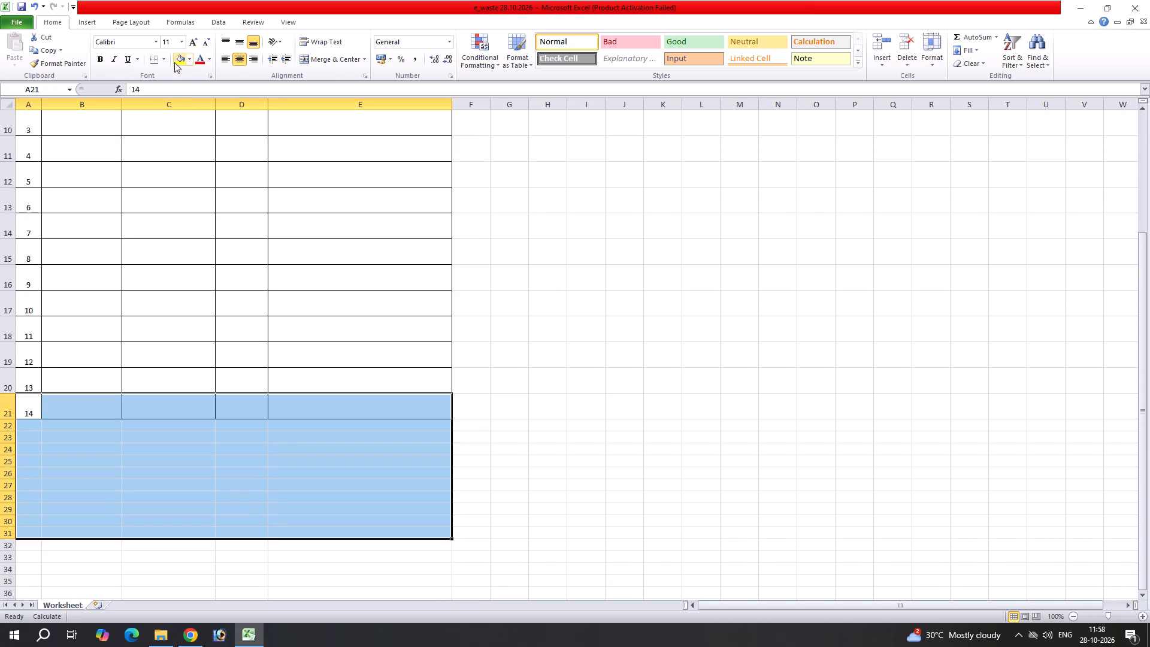
{"action": "left_click", "coordinate": [163, 59]}
{"action": "left_click", "coordinate": [174, 152]}
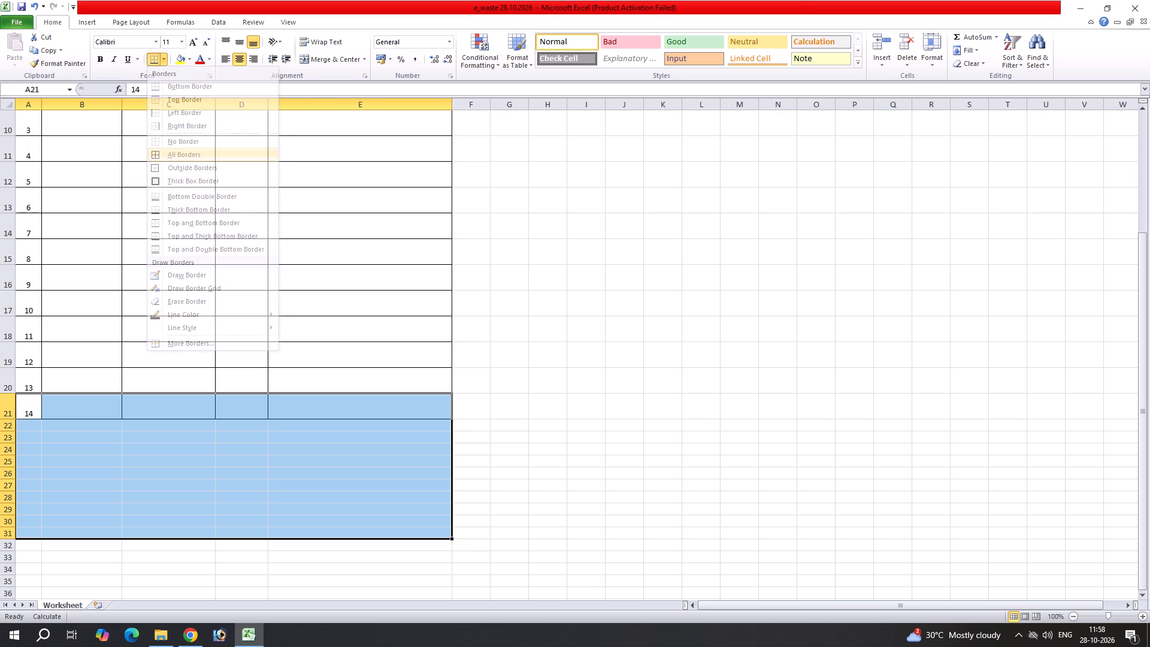
{"action": "left_click", "coordinate": [283, 369]}
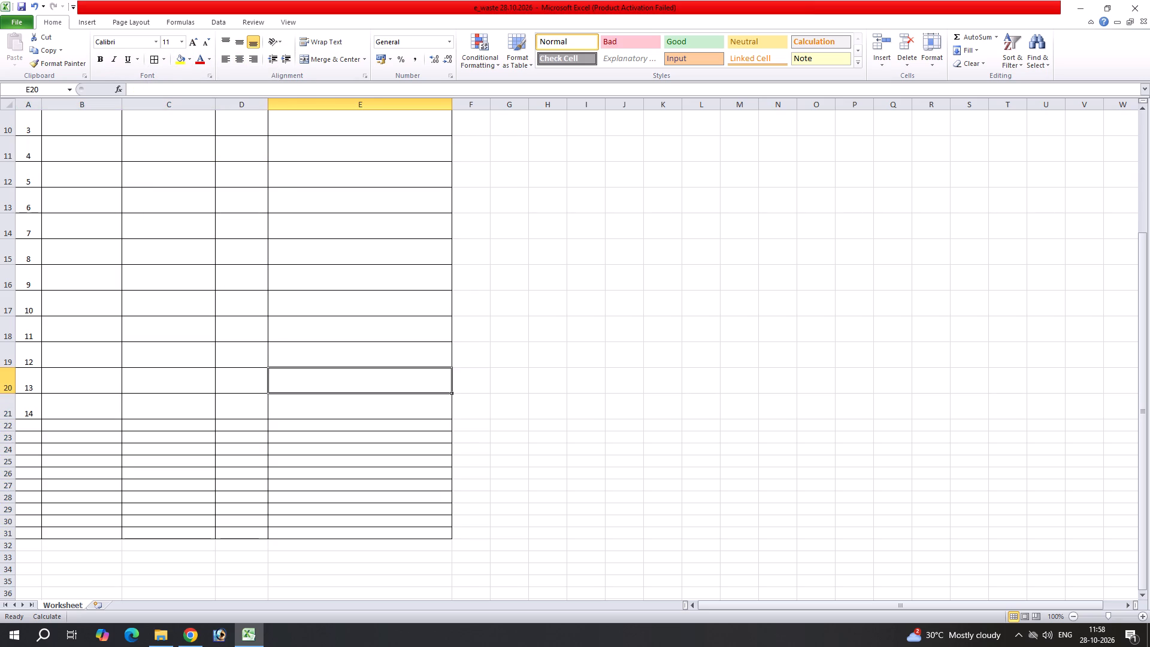
Increase the height of the newly bordered rows 22 to 31 uniformly, close to that of the numbered rows above.
{"action": "left_click_drag", "start_coordinate": [9, 425], "coordinate": [26, 531]}
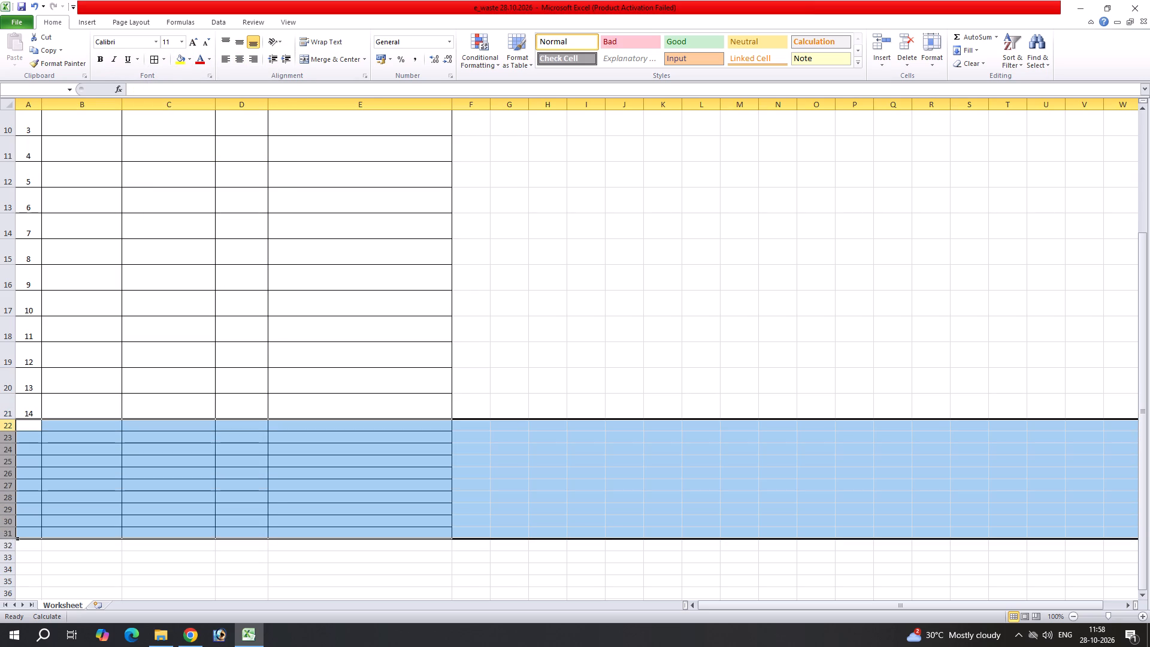
{"action": "left_click_drag", "start_coordinate": [9, 539], "coordinate": [10, 545]}
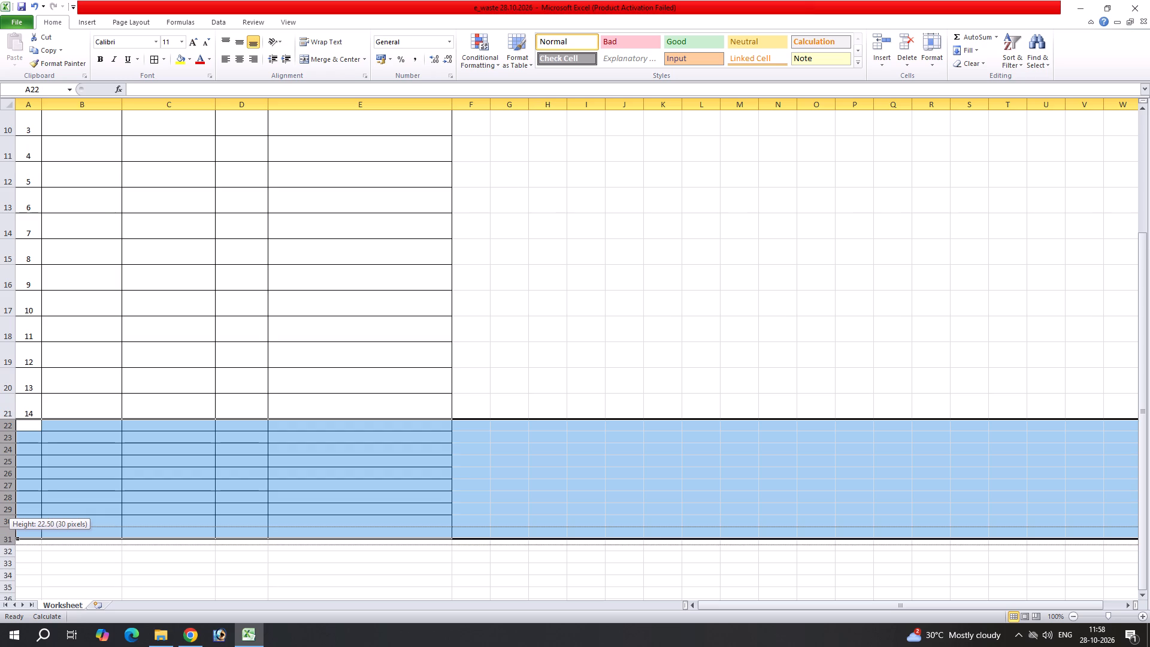
{"action": "left_click_drag", "start_coordinate": [10, 545], "coordinate": [10, 545]}
{"action": "scroll", "coordinate": [152, 430], "scroll_direction": "down", "scroll_amount": 3}
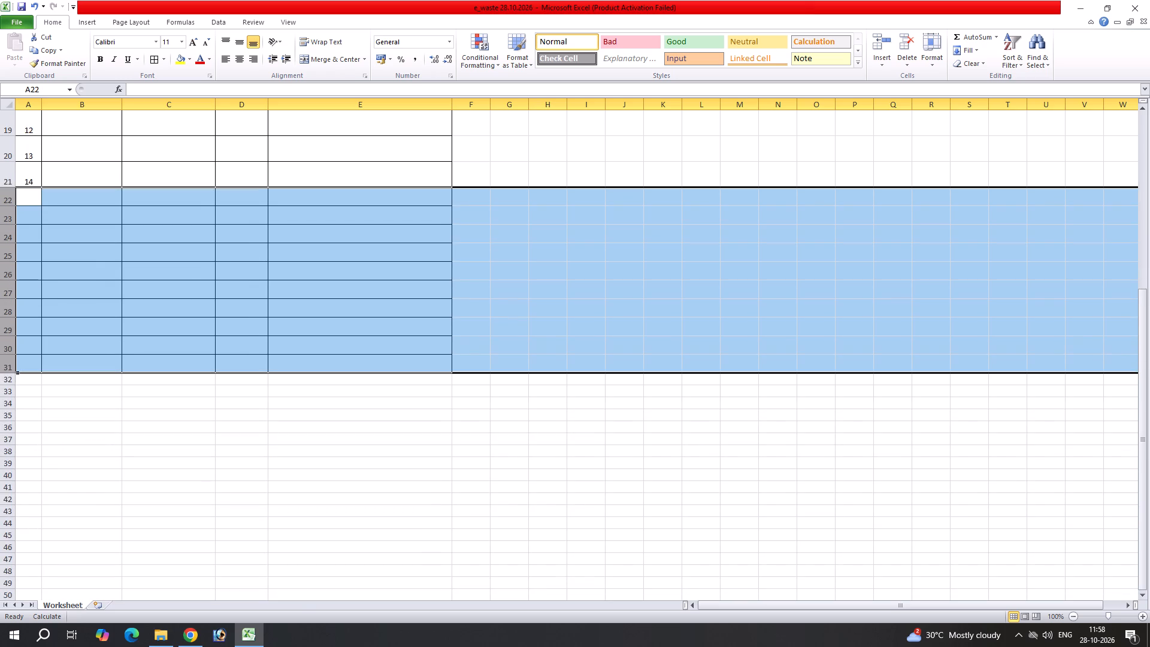
{"action": "left_click", "coordinate": [3, 376]}
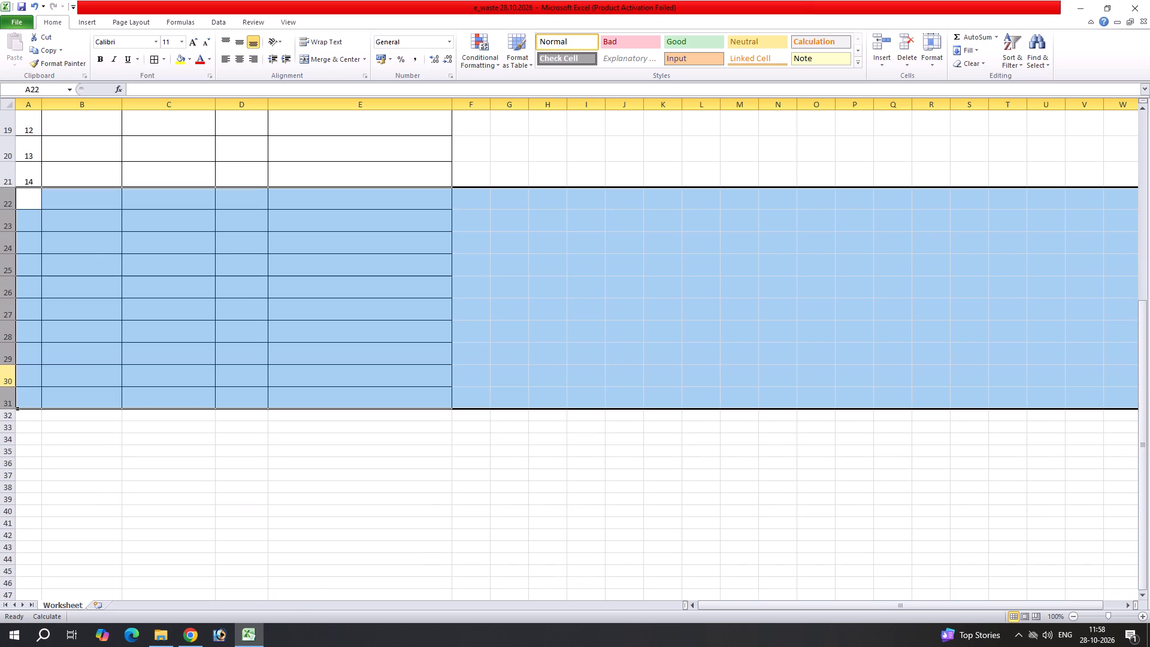
{"action": "left_click", "coordinate": [304, 358]}
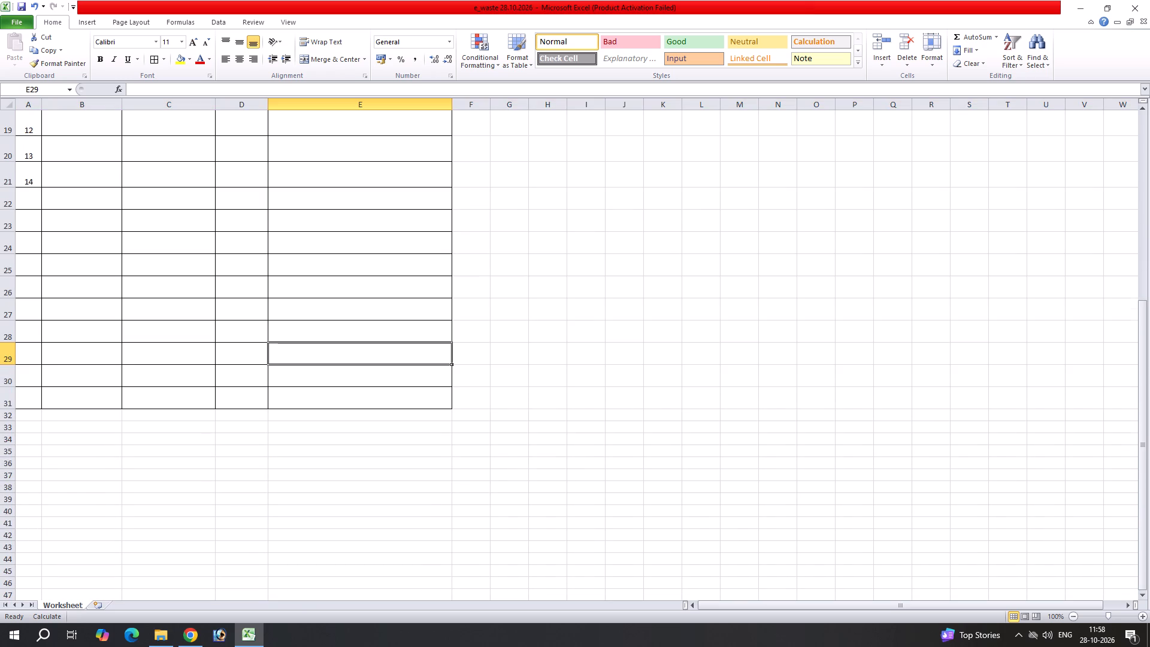
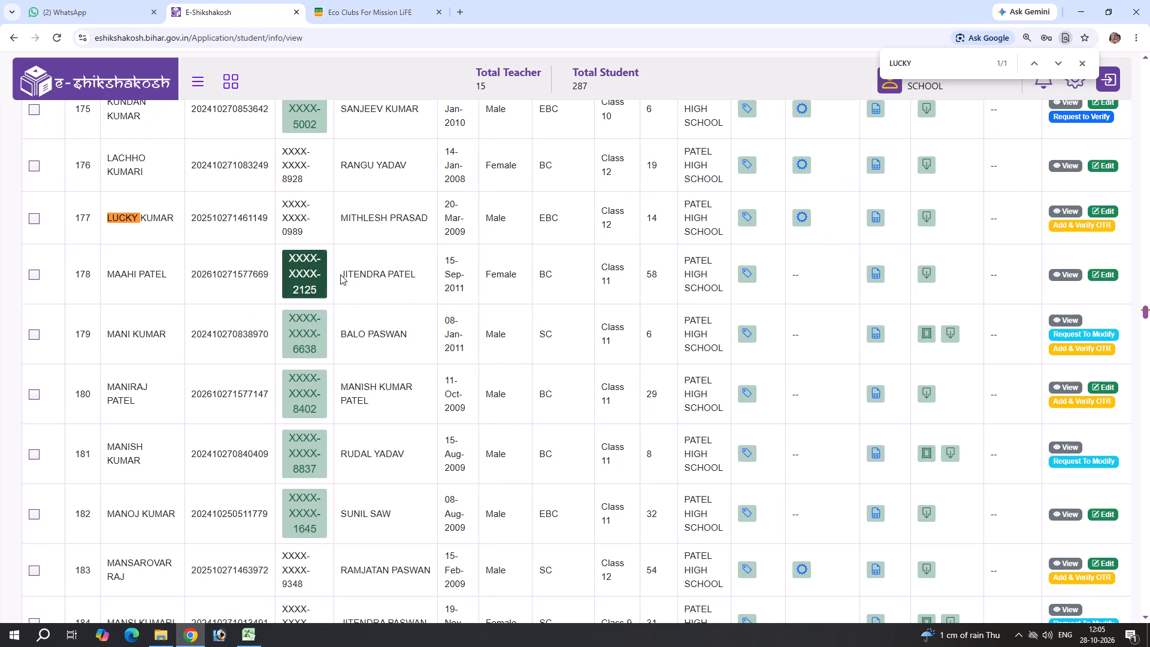
Copy the student name from record 178 of the E-Shikshakosh list into cell B8 of the e_waste workbook in Excel.
{"action": "left_click", "coordinate": [251, 634]}
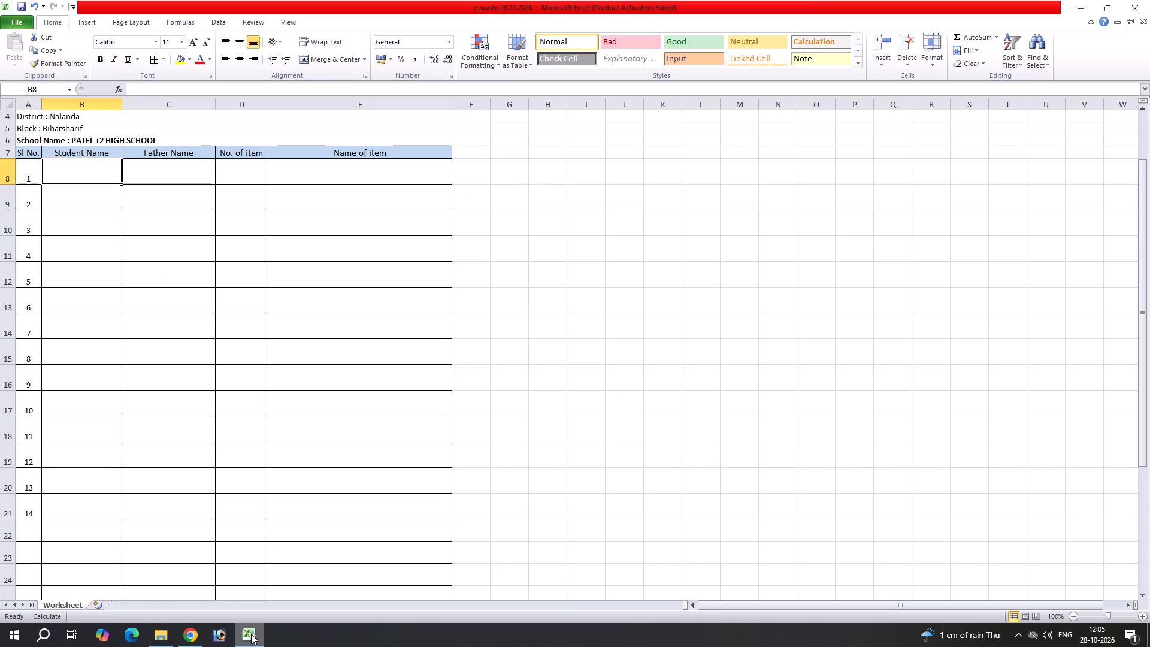
{"action": "left_click", "coordinate": [188, 633]}
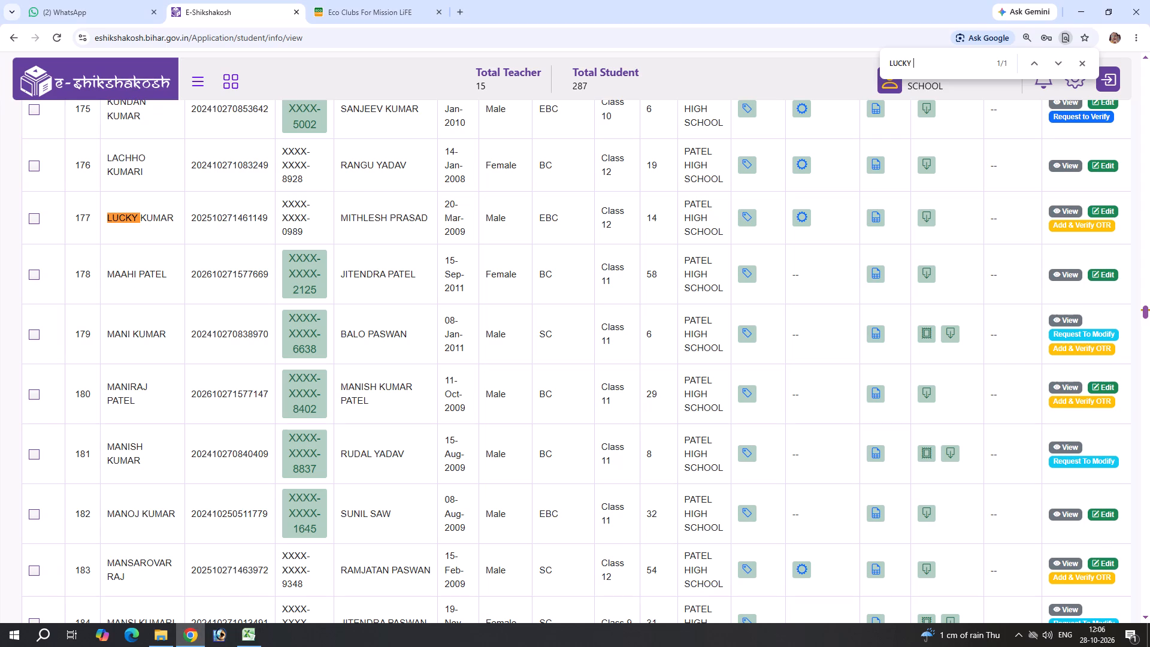
{"action": "left_click_drag", "start_coordinate": [106, 270], "coordinate": [166, 276]}
{"action": "key", "text": "ctrl+c"}
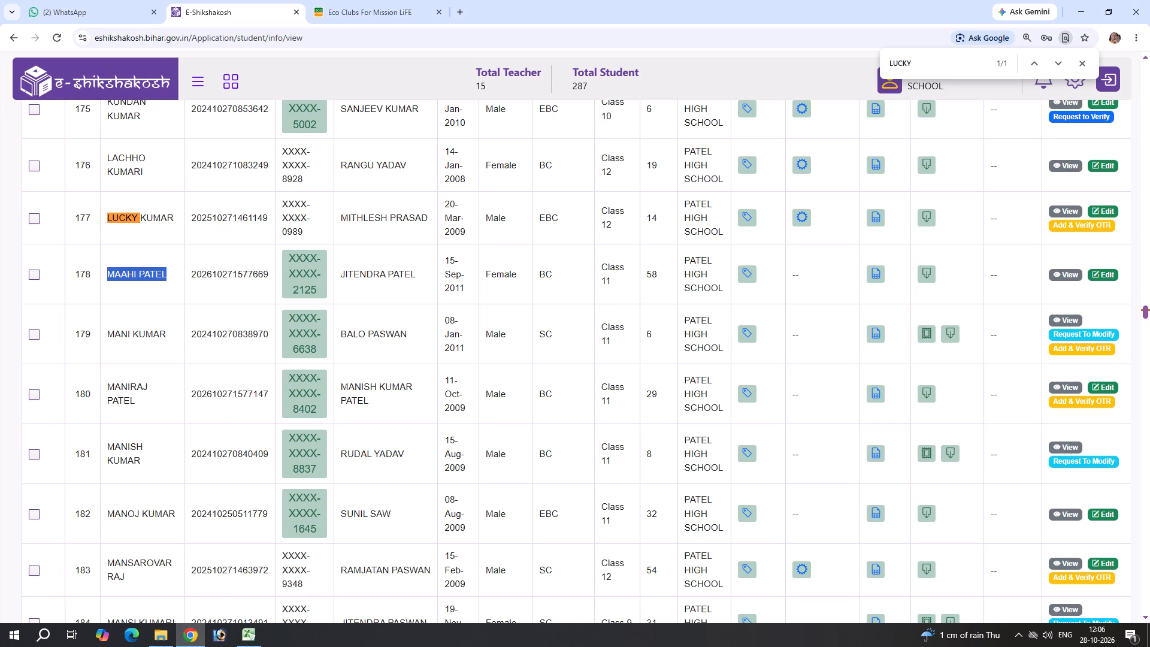
{"action": "left_click", "coordinate": [249, 634]}
{"action": "double_click", "coordinate": [99, 179]}
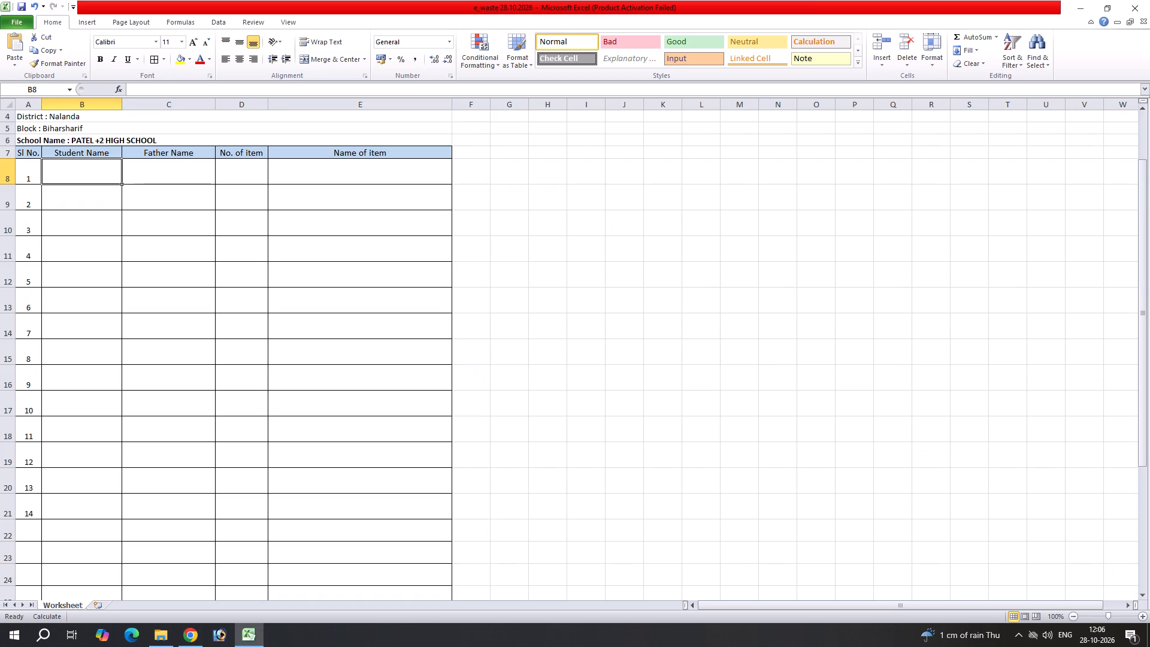
{"action": "key", "text": "ctrl+v"}
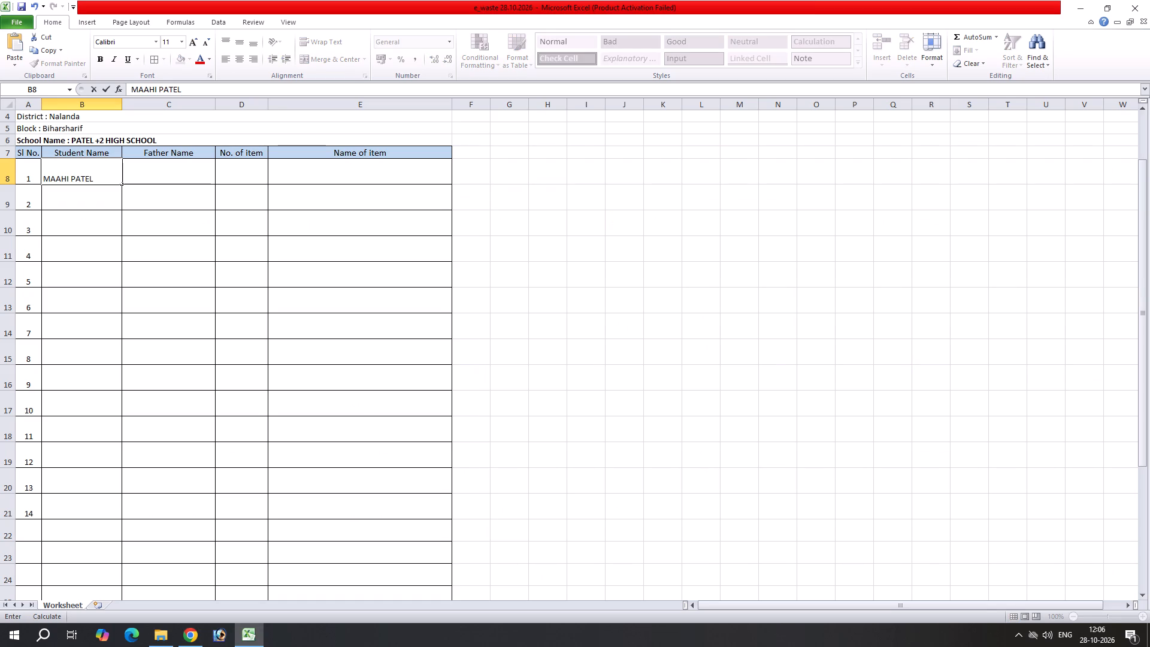
{"action": "left_click", "coordinate": [159, 202]}
Copy the father's name from the same E-Shikshakosh record 178 into Father Name cell C8 of the Excel workbook.
{"action": "left_click", "coordinate": [186, 640]}
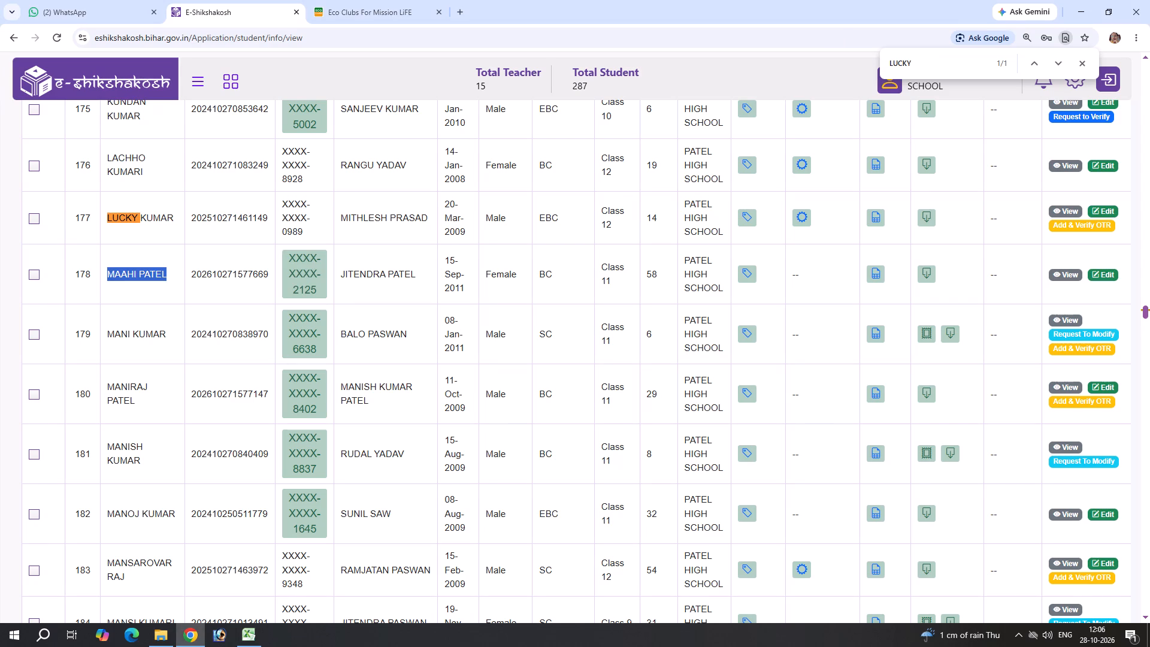
{"action": "left_click_drag", "start_coordinate": [343, 274], "coordinate": [425, 275]}
{"action": "key", "text": "ctrl+c"}
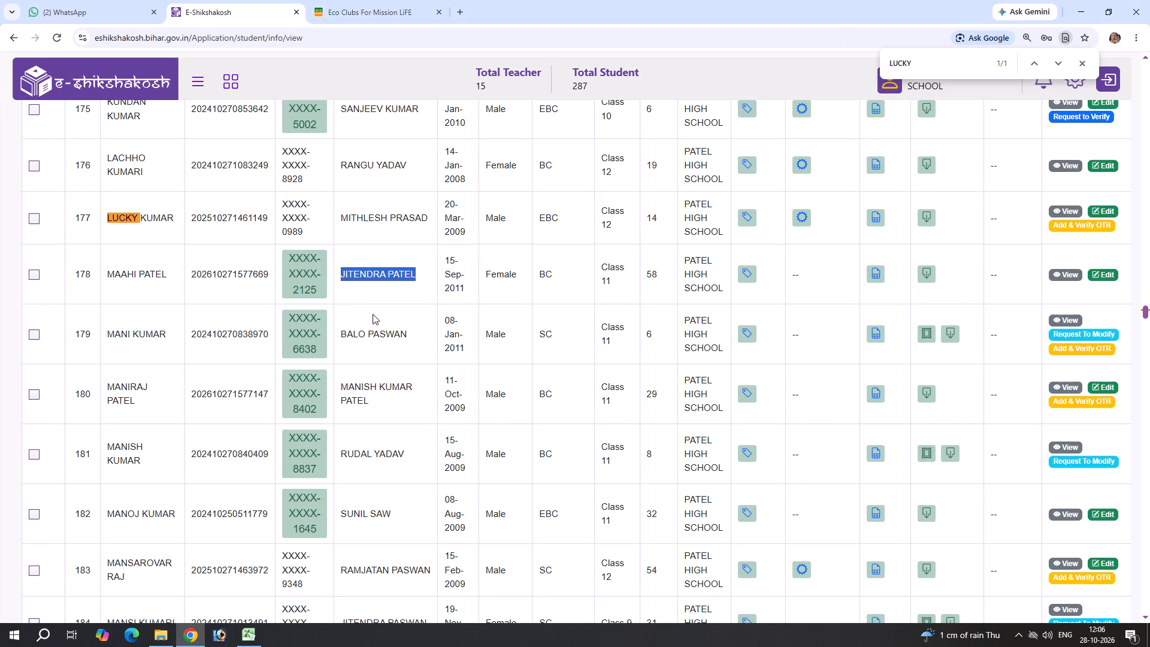
{"action": "left_click", "coordinate": [252, 635]}
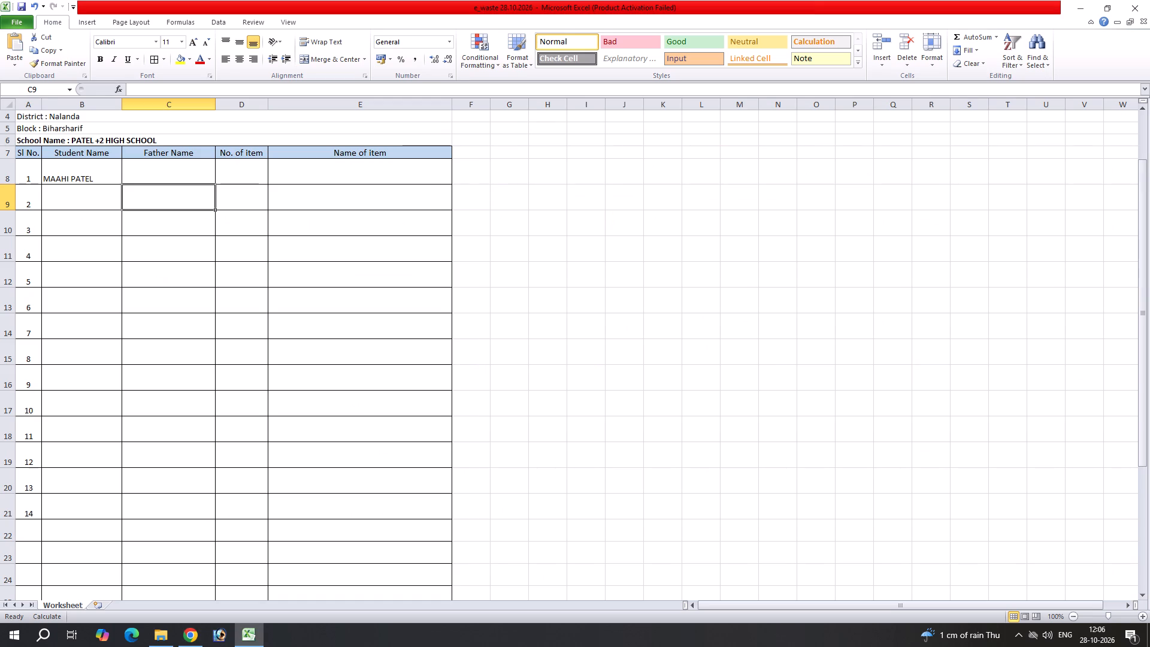
{"action": "double_click", "coordinate": [175, 177]}
{"action": "key", "text": "ctrl+v"}
{"action": "left_click", "coordinate": [262, 289]}
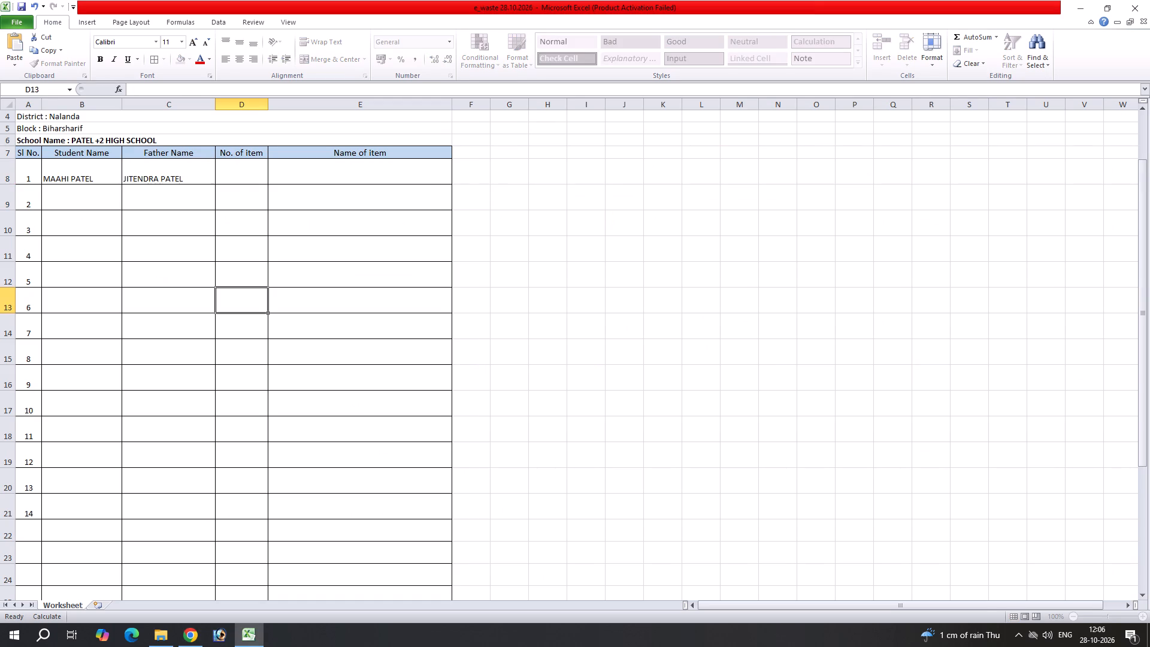
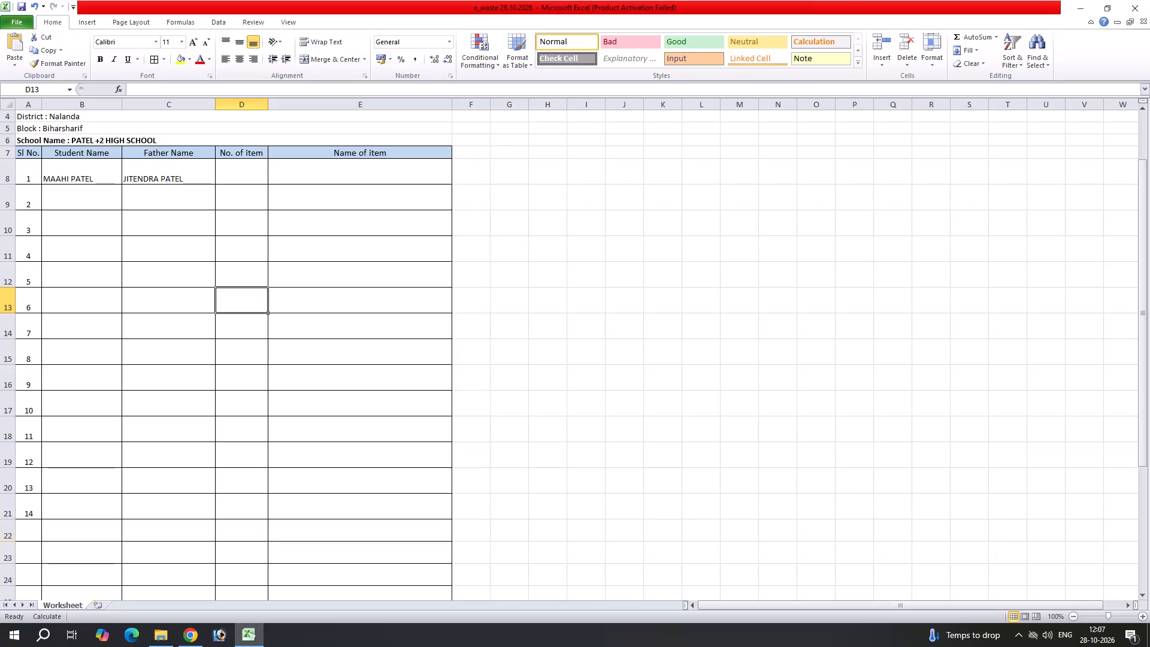
Switch to Chrome and view the Eco Clubs For Mission LiFE participation details form for PATEL HIGH SCHOOL.
{"action": "left_click", "coordinate": [188, 637]}
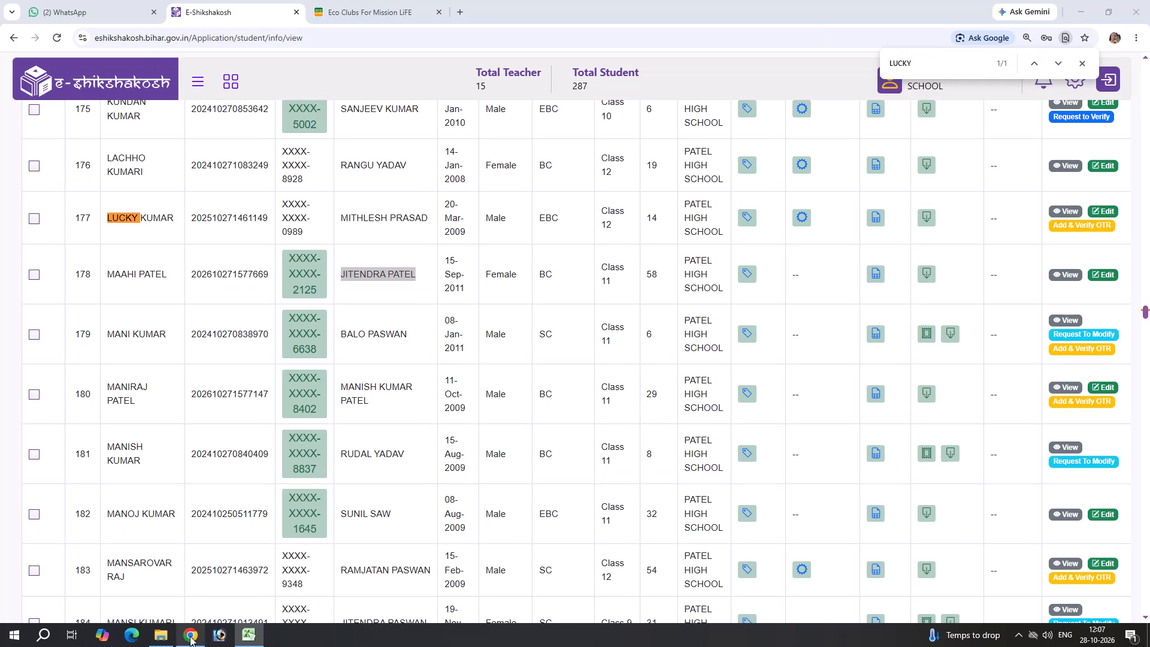
{"action": "left_click", "coordinate": [383, 0]}
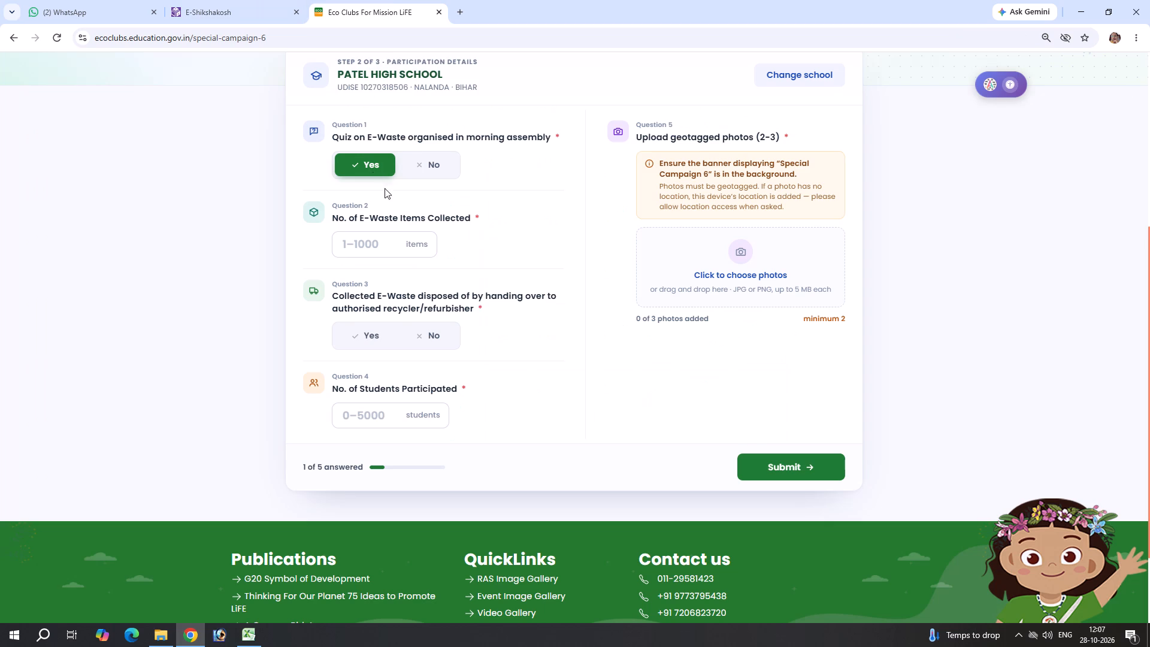
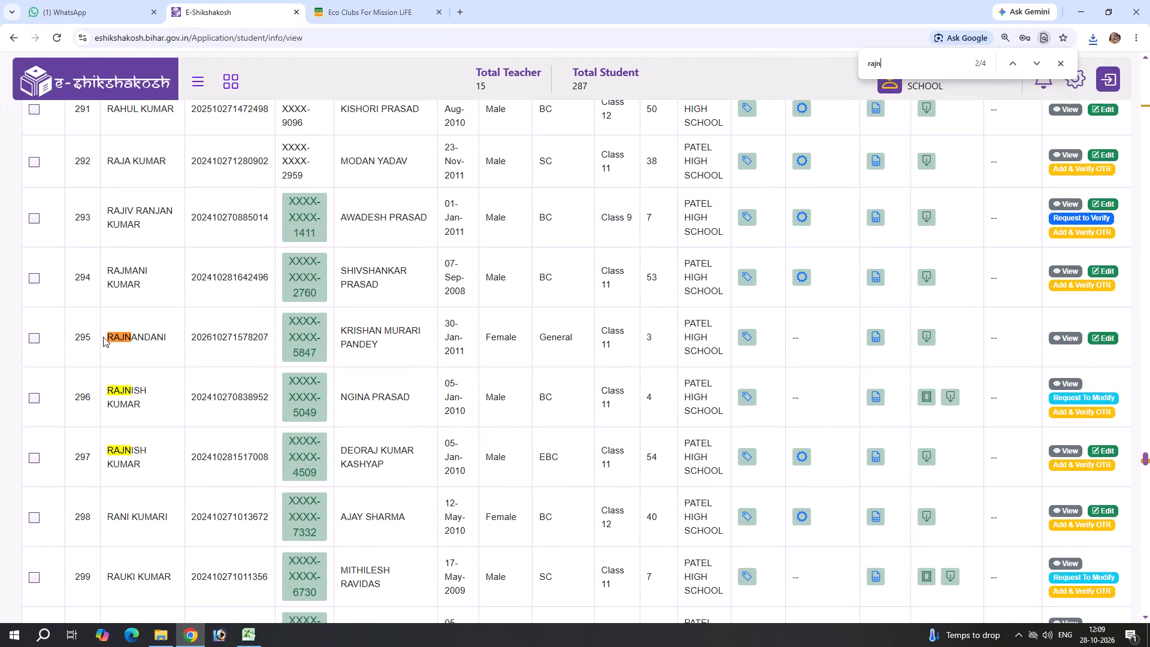
Copy the student name from E-Shikshakosh record 295 into the Student Name cell of Sl No. 2 in the Excel form.
{"action": "left_click_drag", "start_coordinate": [103, 337], "coordinate": [168, 343]}
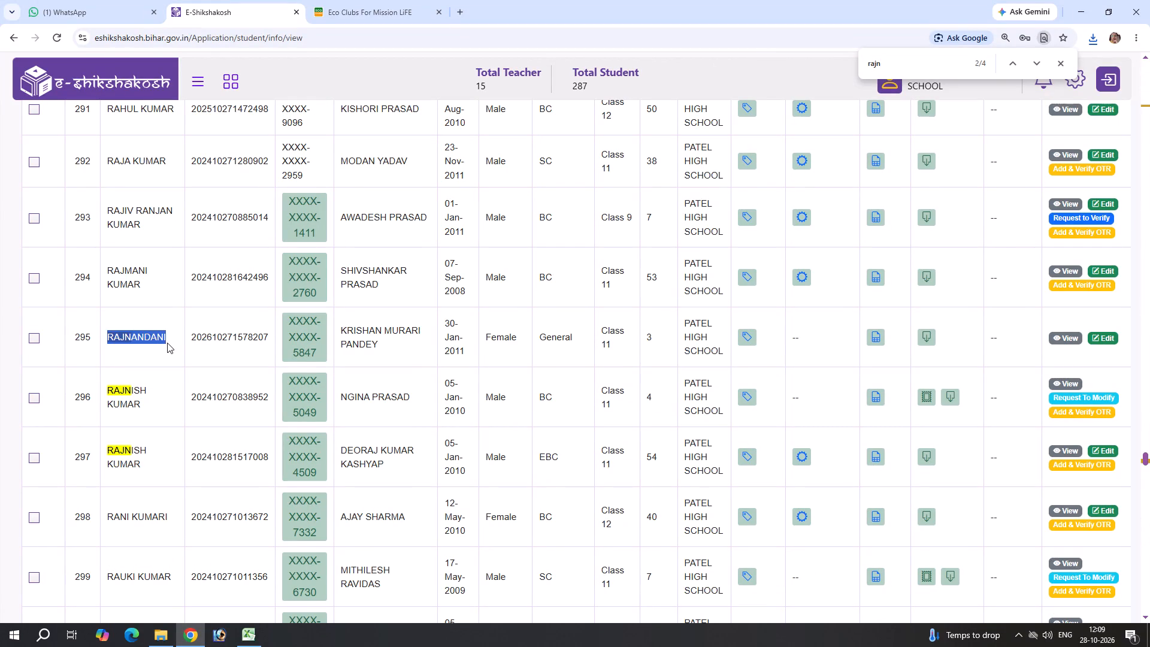
{"action": "key", "text": "ctrl+c"}
{"action": "left_click", "coordinate": [250, 636]}
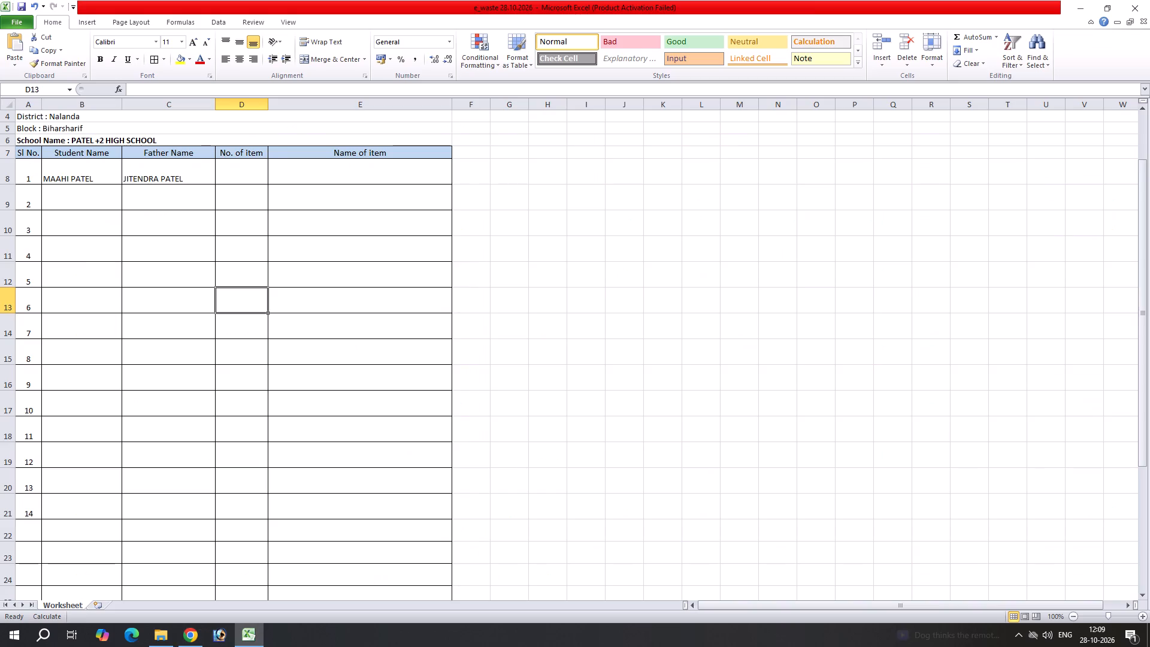
{"action": "double_click", "coordinate": [69, 201]}
{"action": "key", "text": "ctrl+v"}
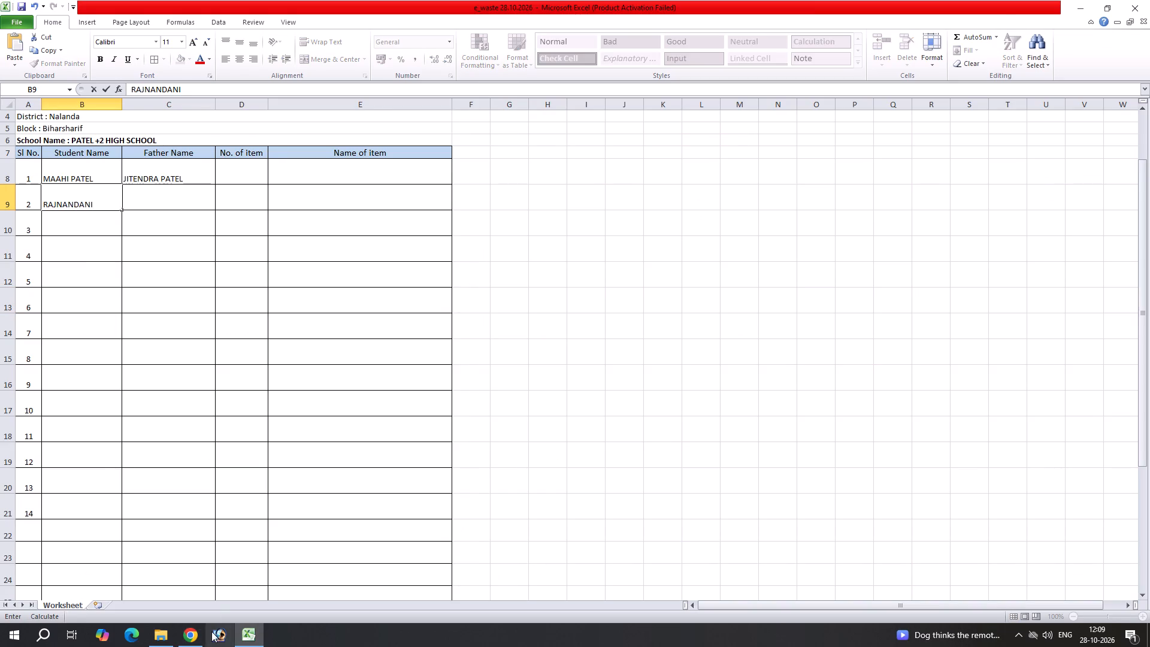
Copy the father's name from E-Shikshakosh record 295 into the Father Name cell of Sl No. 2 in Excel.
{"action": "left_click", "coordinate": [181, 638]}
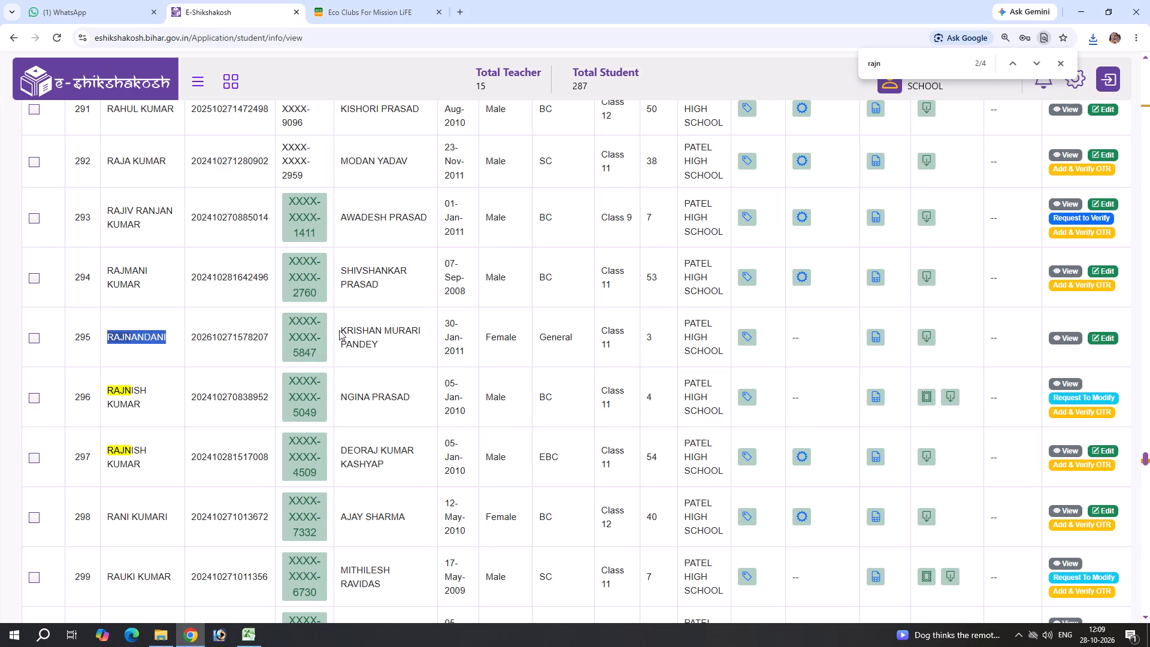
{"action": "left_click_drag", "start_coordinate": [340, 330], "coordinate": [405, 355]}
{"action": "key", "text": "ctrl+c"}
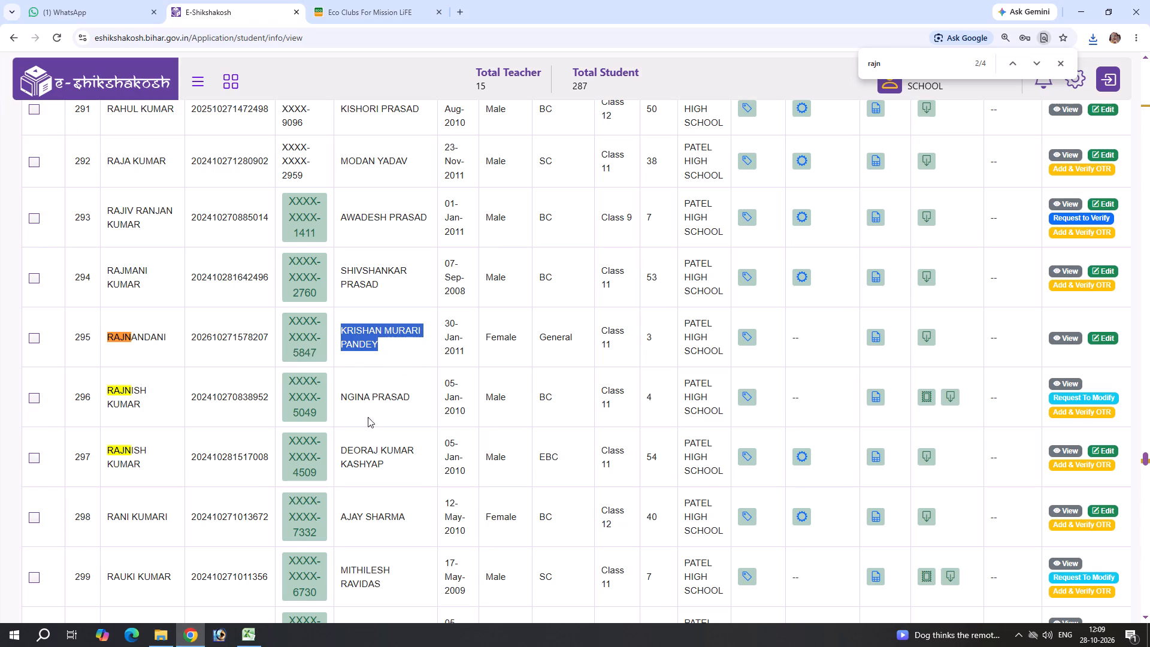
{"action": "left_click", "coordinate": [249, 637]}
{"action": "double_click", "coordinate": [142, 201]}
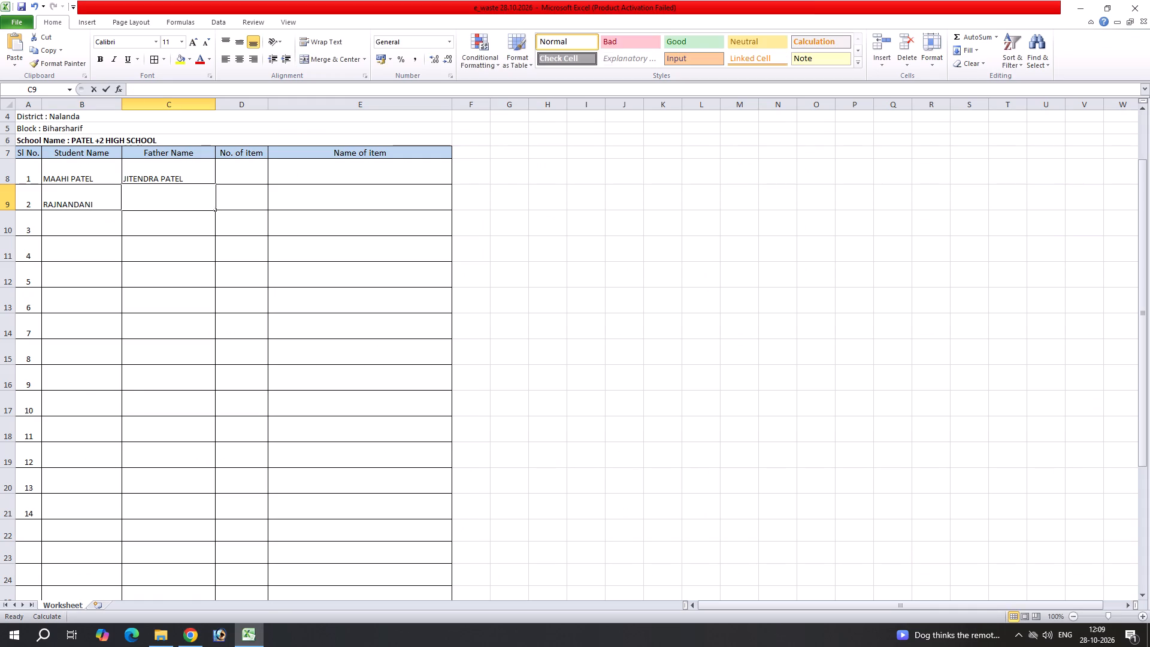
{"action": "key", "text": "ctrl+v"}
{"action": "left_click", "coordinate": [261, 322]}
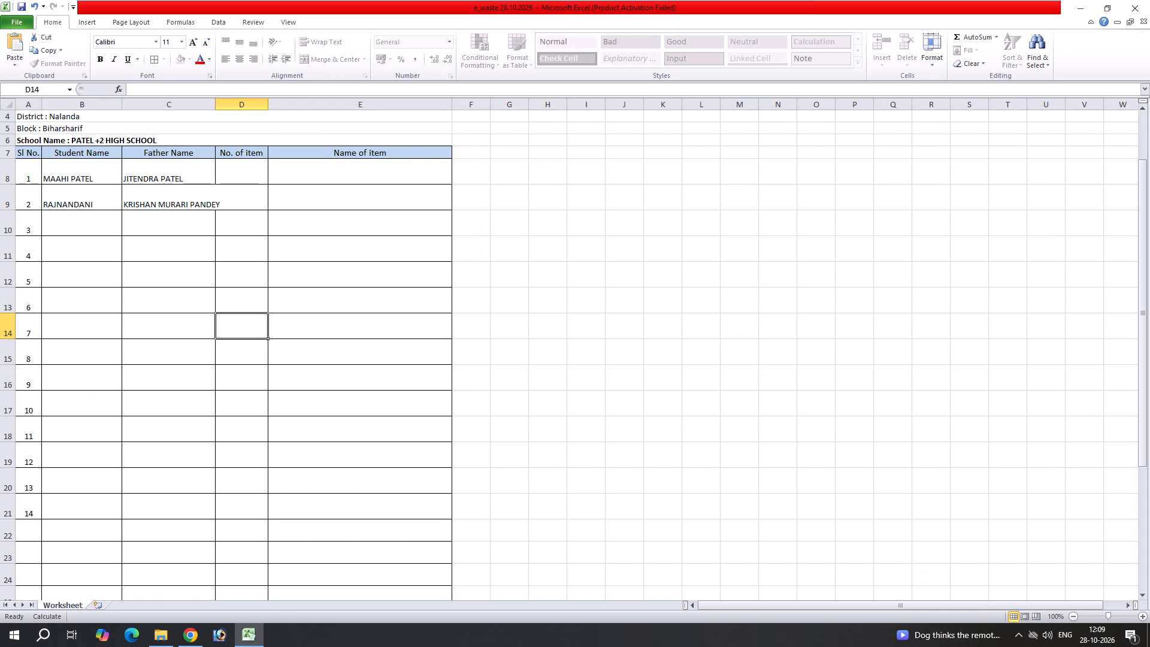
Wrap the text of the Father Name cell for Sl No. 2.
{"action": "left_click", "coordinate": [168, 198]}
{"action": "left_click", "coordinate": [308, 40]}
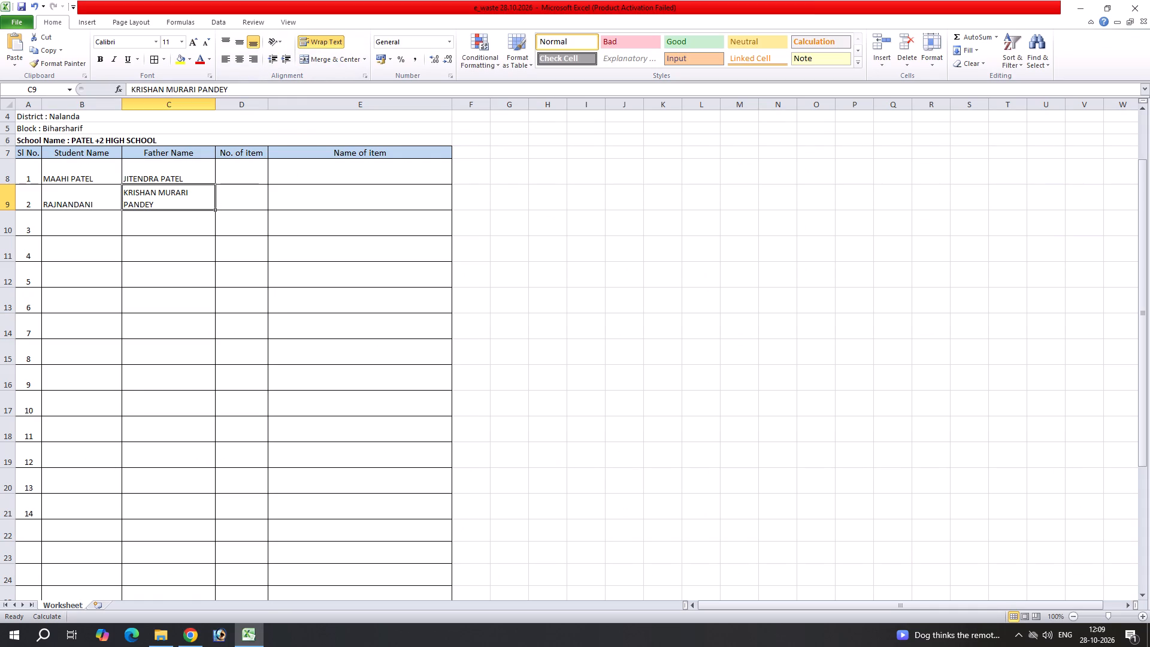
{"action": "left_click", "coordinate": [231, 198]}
Search the E-Shikshakosh student list for "sabn" and copy the student name from record 318 into Sl No. 3 in Excel.
{"action": "left_click", "coordinate": [86, 226]}
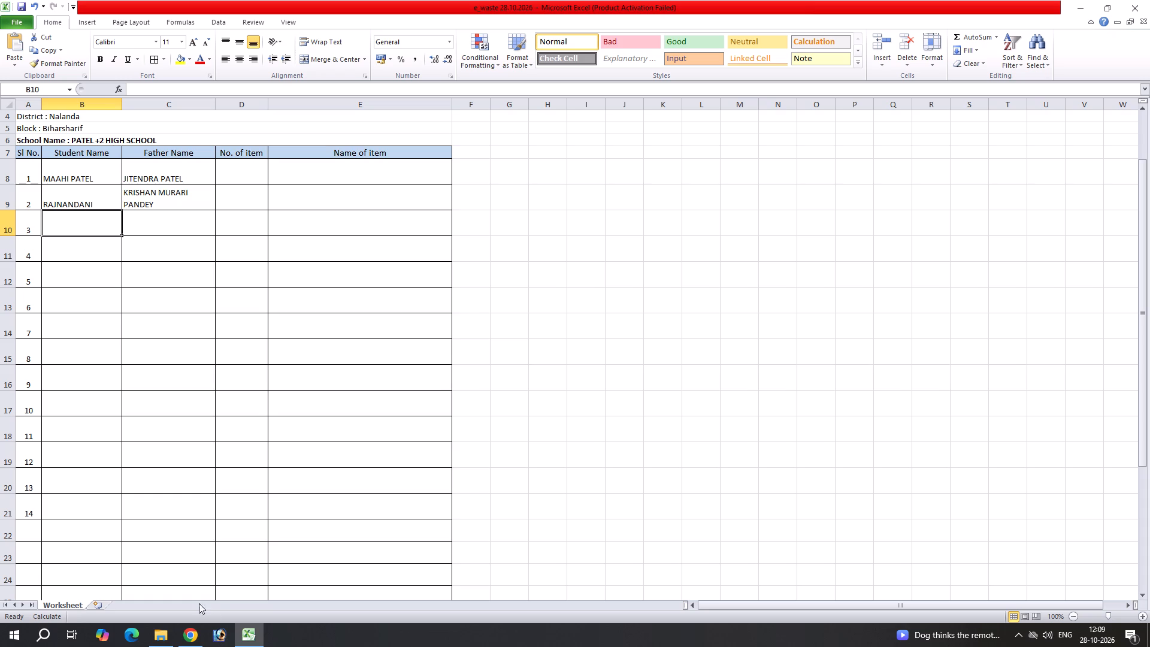
{"action": "left_click", "coordinate": [197, 633]}
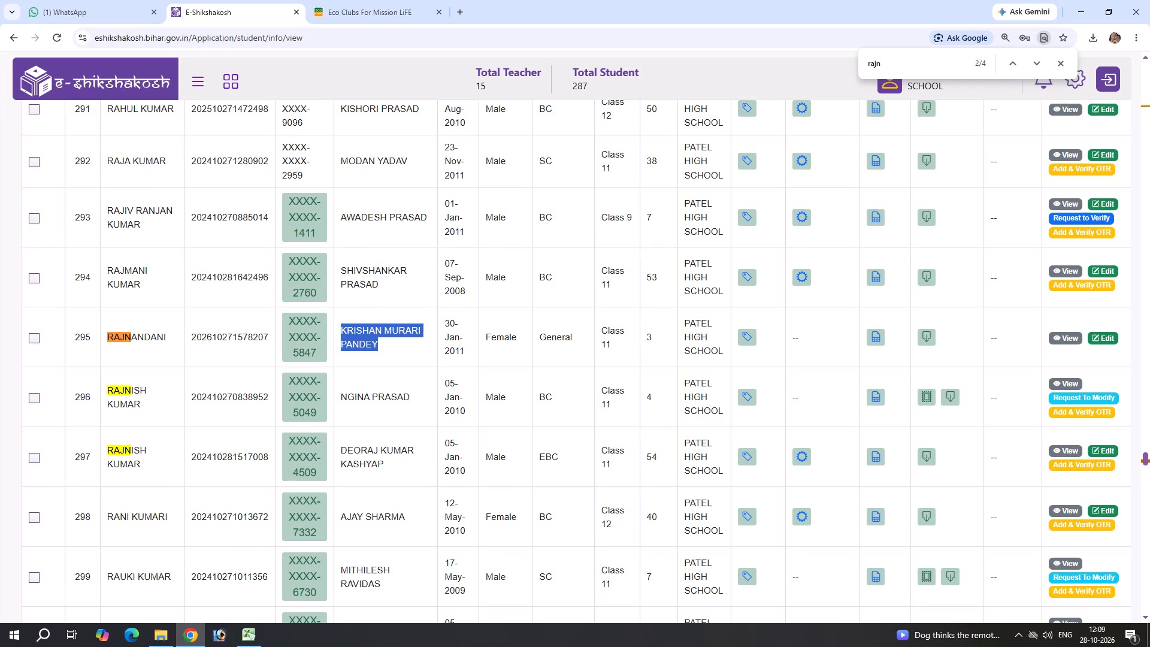
{"action": "left_click_drag", "start_coordinate": [919, 61], "coordinate": [758, 68]}
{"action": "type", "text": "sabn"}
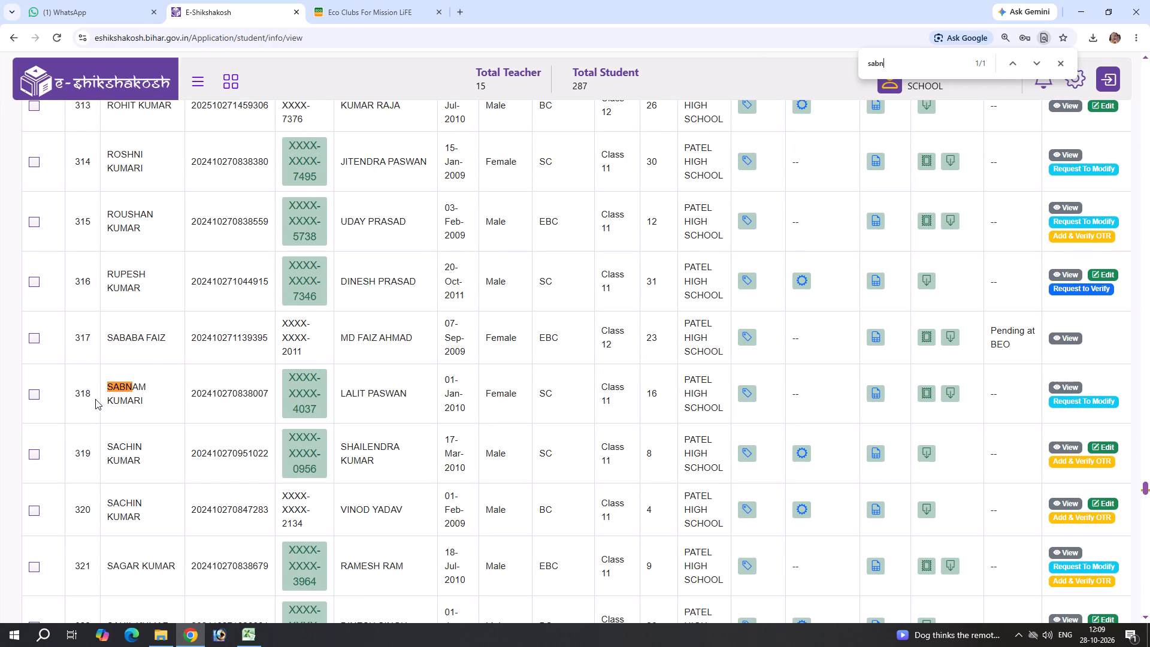
{"action": "left_click_drag", "start_coordinate": [104, 386], "coordinate": [157, 397]}
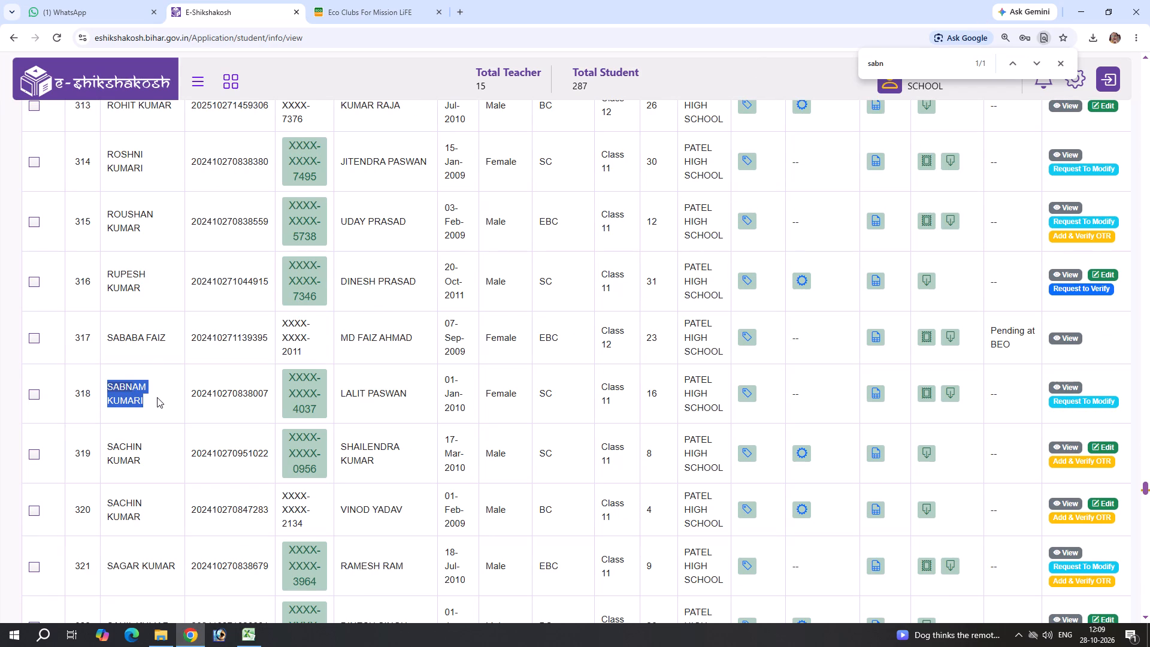
{"action": "key", "text": "ctrl+c"}
{"action": "left_click", "coordinate": [245, 638]}
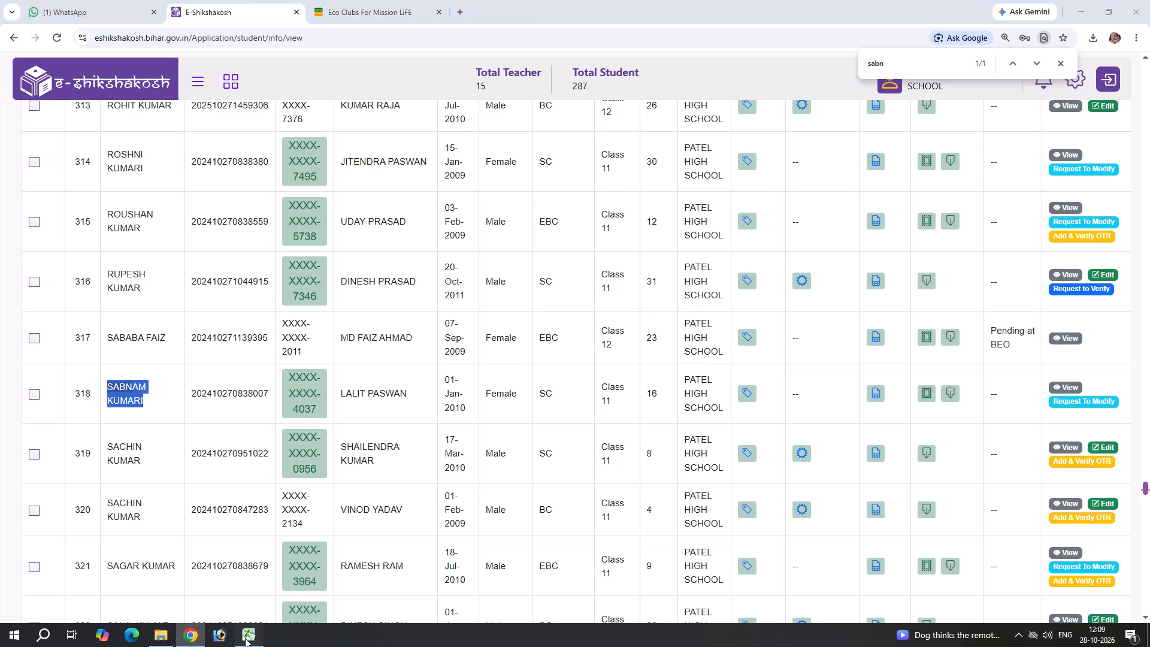
{"action": "double_click", "coordinate": [83, 231]}
{"action": "key", "text": "ctrl+v"}
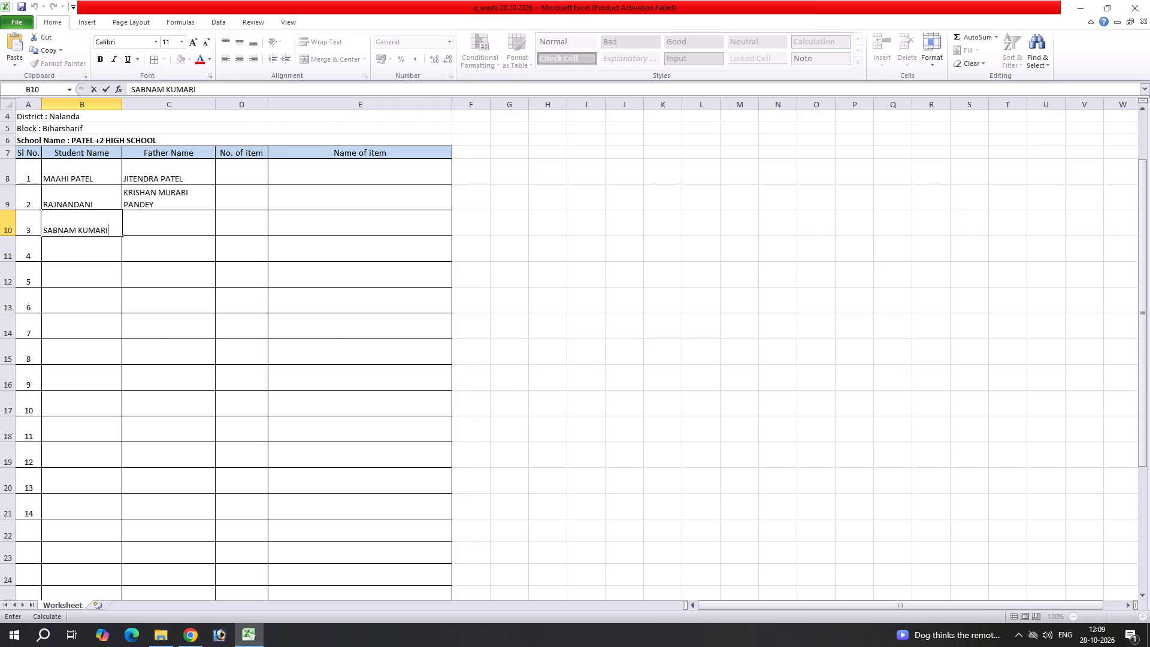
{"action": "left_click", "coordinate": [150, 291]}
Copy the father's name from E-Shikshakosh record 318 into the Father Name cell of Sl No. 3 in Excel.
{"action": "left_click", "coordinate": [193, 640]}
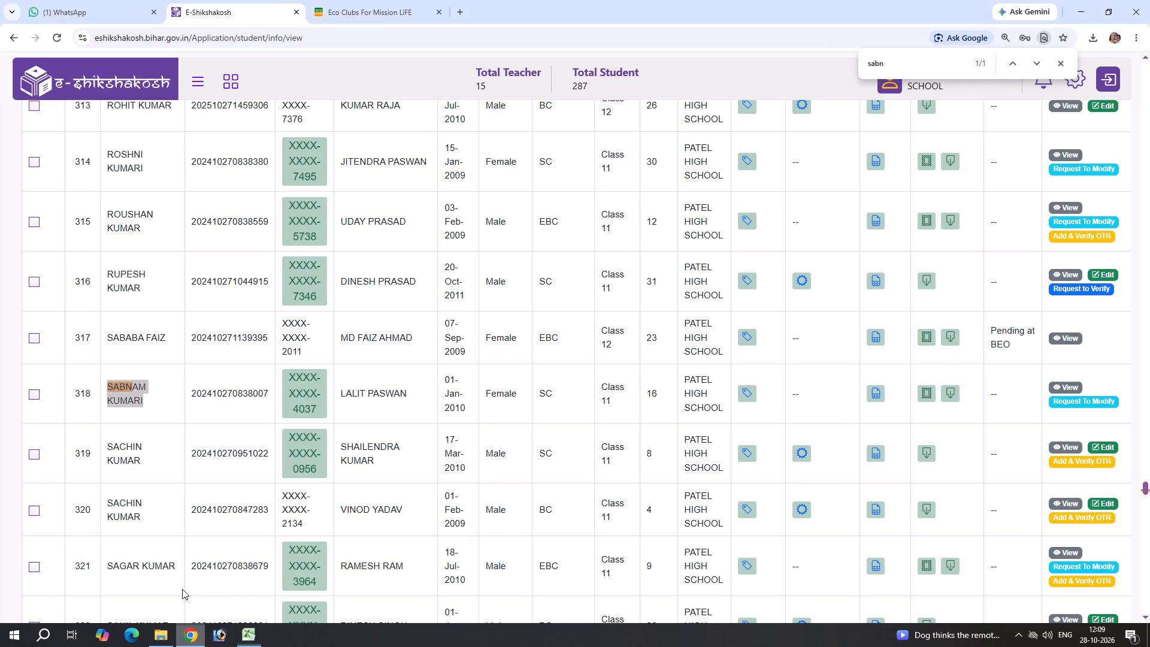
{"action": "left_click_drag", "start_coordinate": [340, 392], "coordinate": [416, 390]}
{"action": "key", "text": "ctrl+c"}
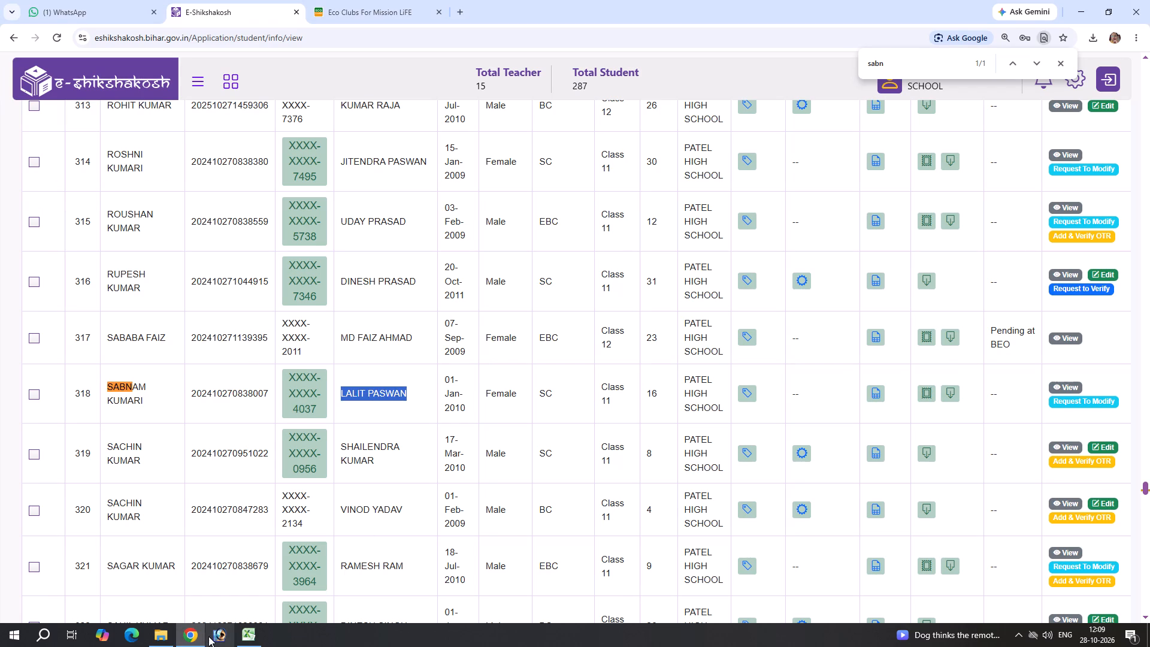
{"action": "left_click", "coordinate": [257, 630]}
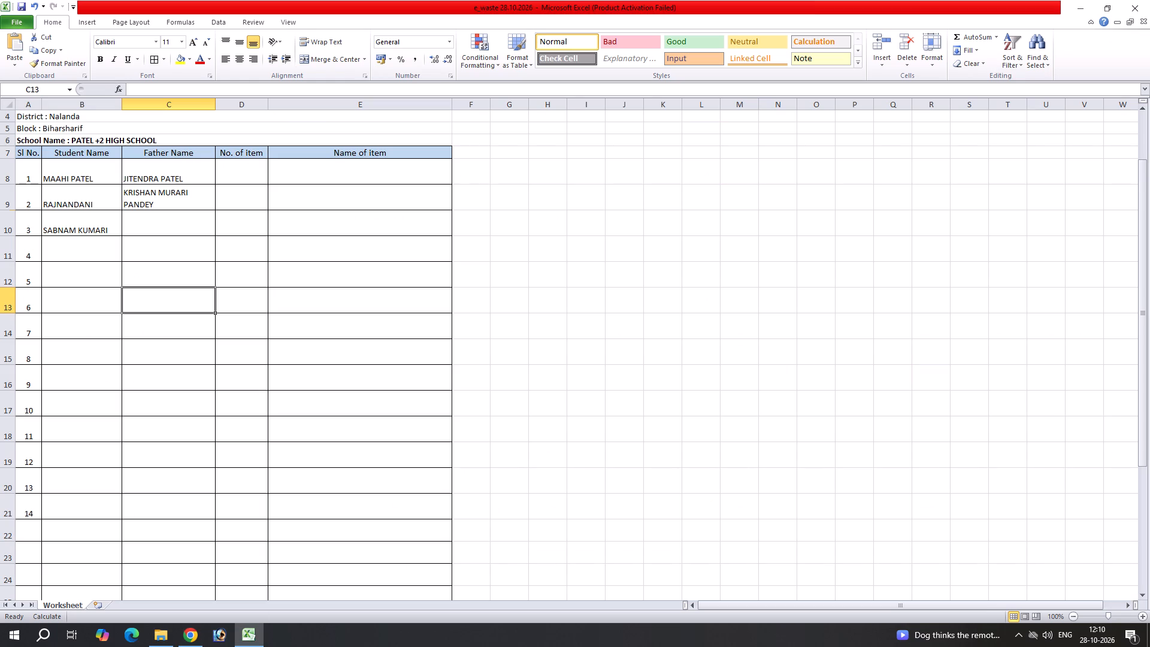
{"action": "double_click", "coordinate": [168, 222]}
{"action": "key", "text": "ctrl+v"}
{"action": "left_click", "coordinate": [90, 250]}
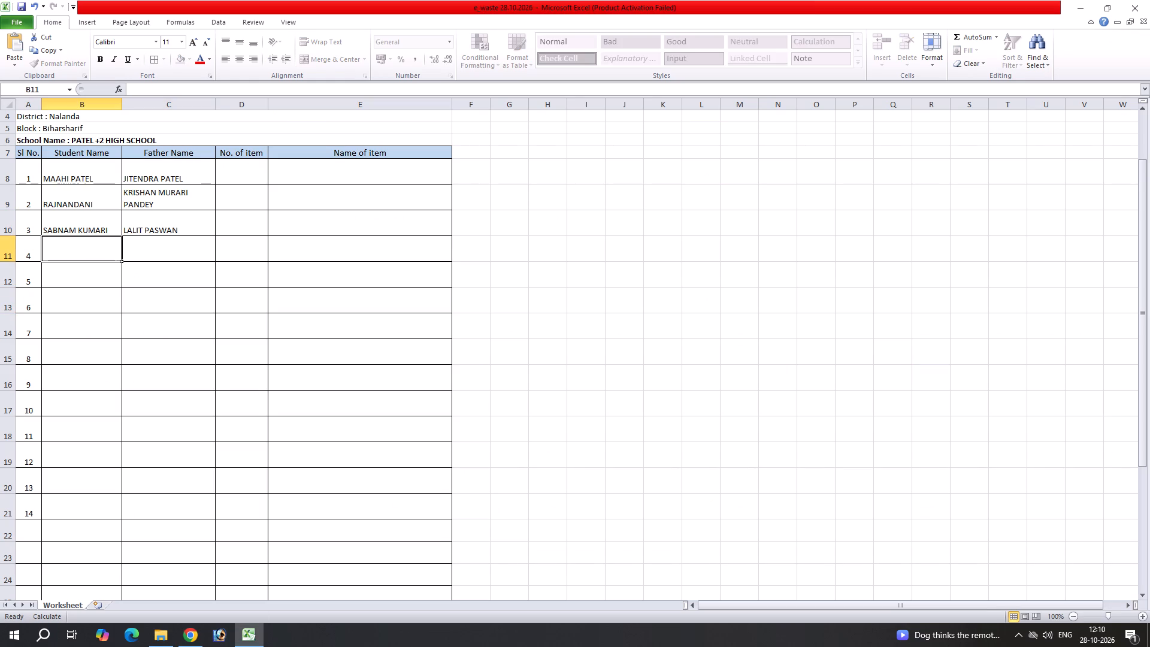
Search the E-Shikshakosh student list in Chrome for "rajni" and look through the matches and the list's remaining records.
{"action": "left_click", "coordinate": [192, 626]}
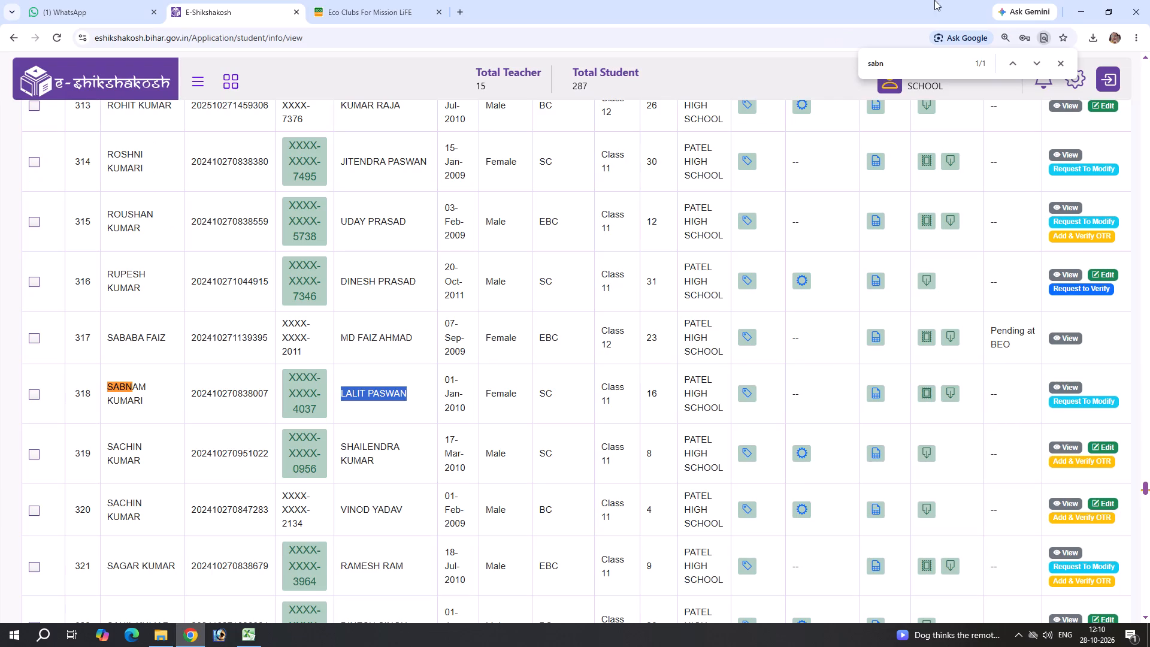
{"action": "left_click_drag", "start_coordinate": [899, 66], "coordinate": [800, 65]}
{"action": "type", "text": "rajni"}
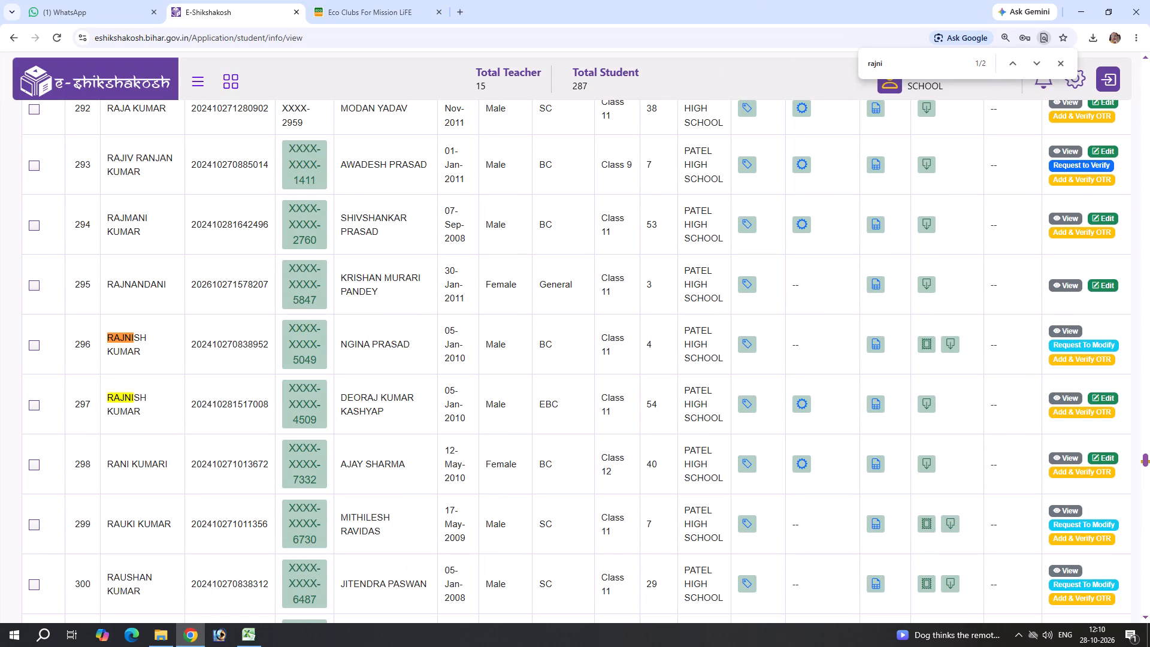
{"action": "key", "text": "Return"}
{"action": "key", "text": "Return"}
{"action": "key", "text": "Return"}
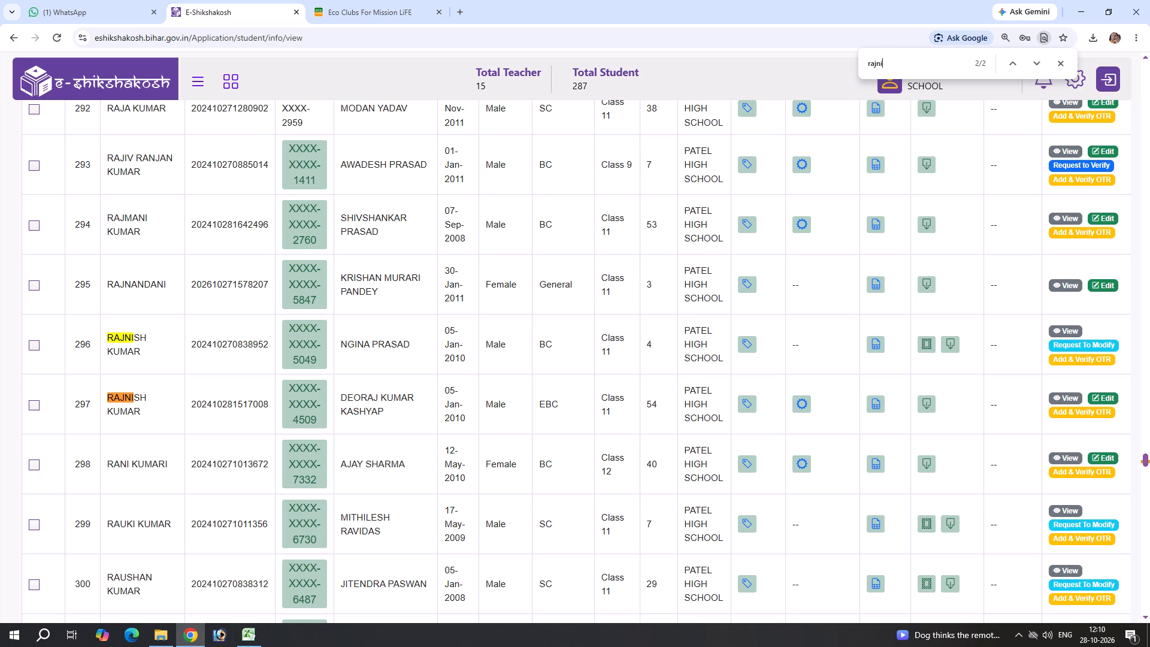
{"action": "left_click_drag", "start_coordinate": [1147, 457], "coordinate": [1149, 624]}
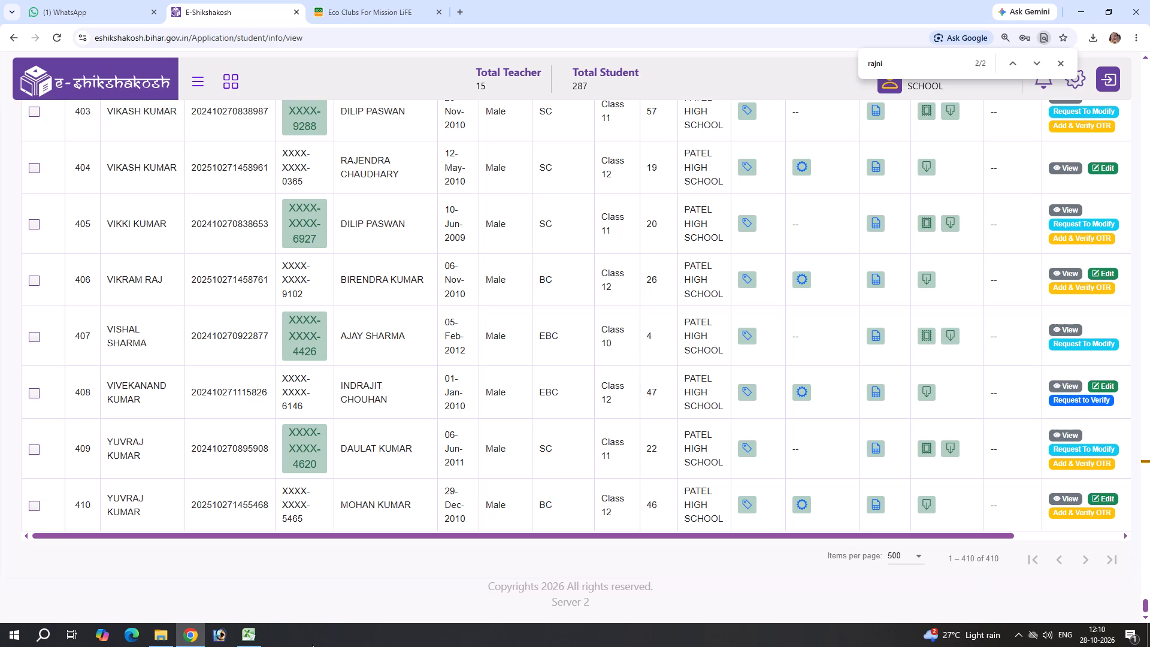
Switch to Excel and change the Father Name column header to "Class".
{"action": "left_click", "coordinate": [243, 632]}
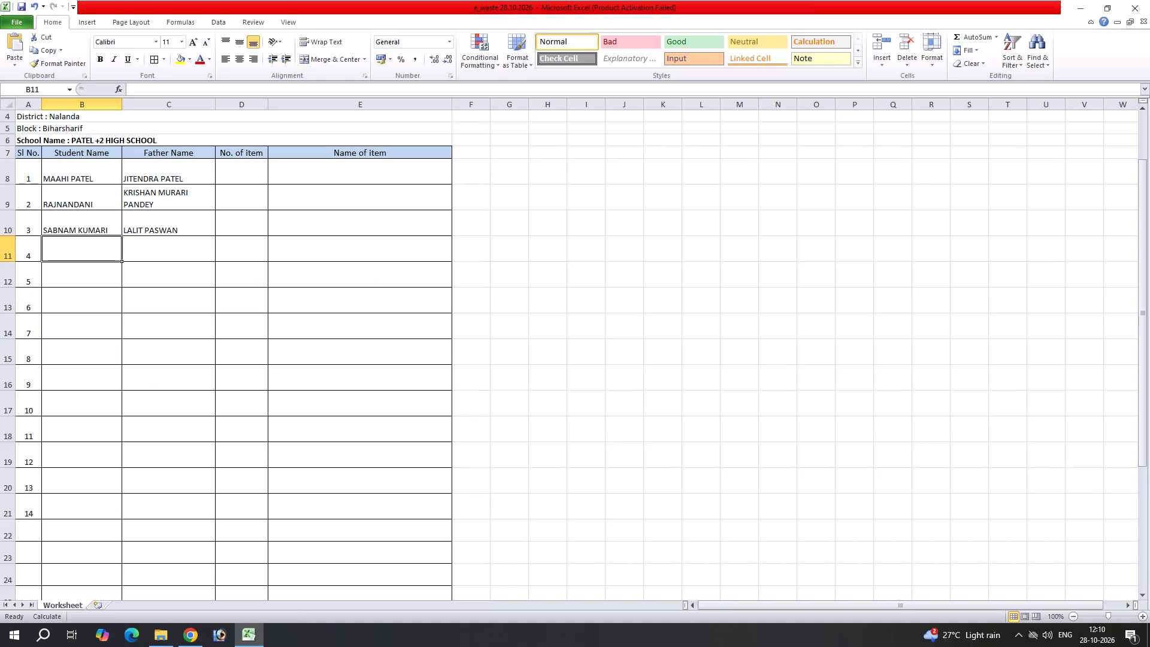
{"action": "left_click", "coordinate": [163, 149]}
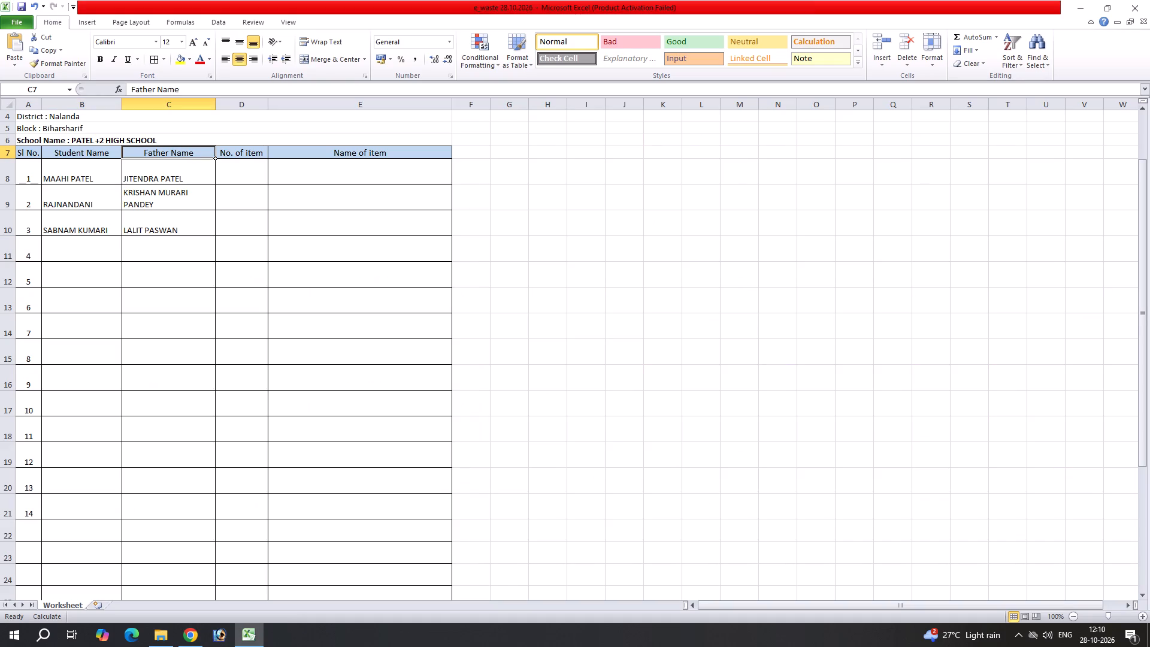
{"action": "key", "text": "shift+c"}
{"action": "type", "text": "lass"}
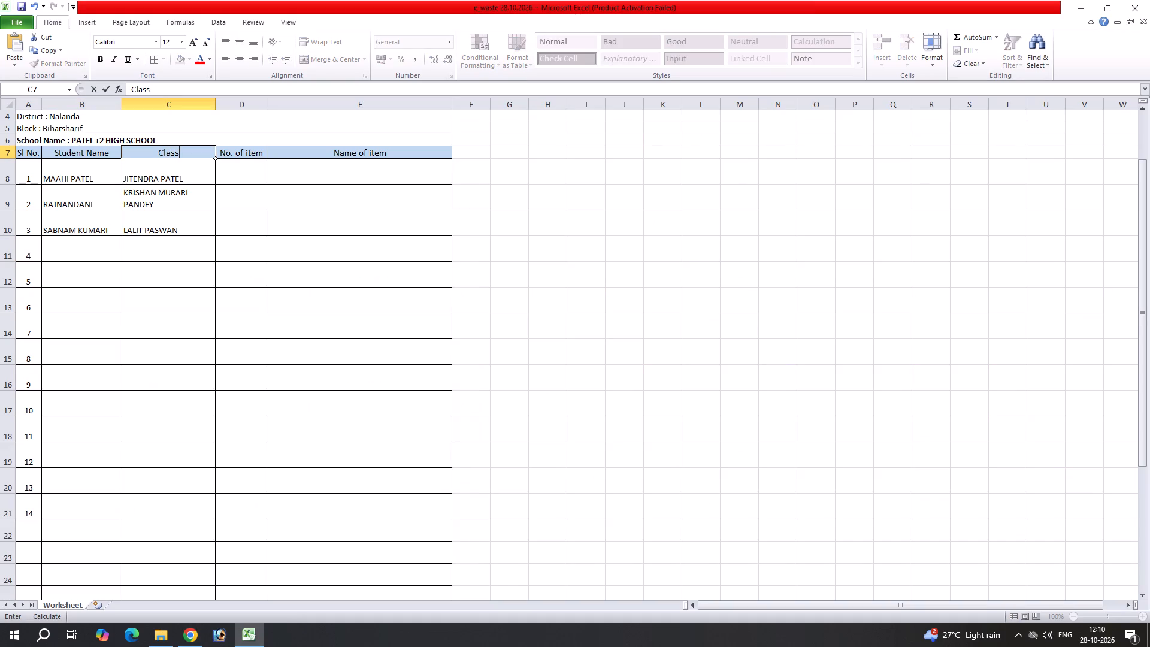
{"action": "left_click", "coordinate": [304, 289]}
Replace the father's name of Sl No. 1 with the class XI.
{"action": "left_click", "coordinate": [143, 170]}
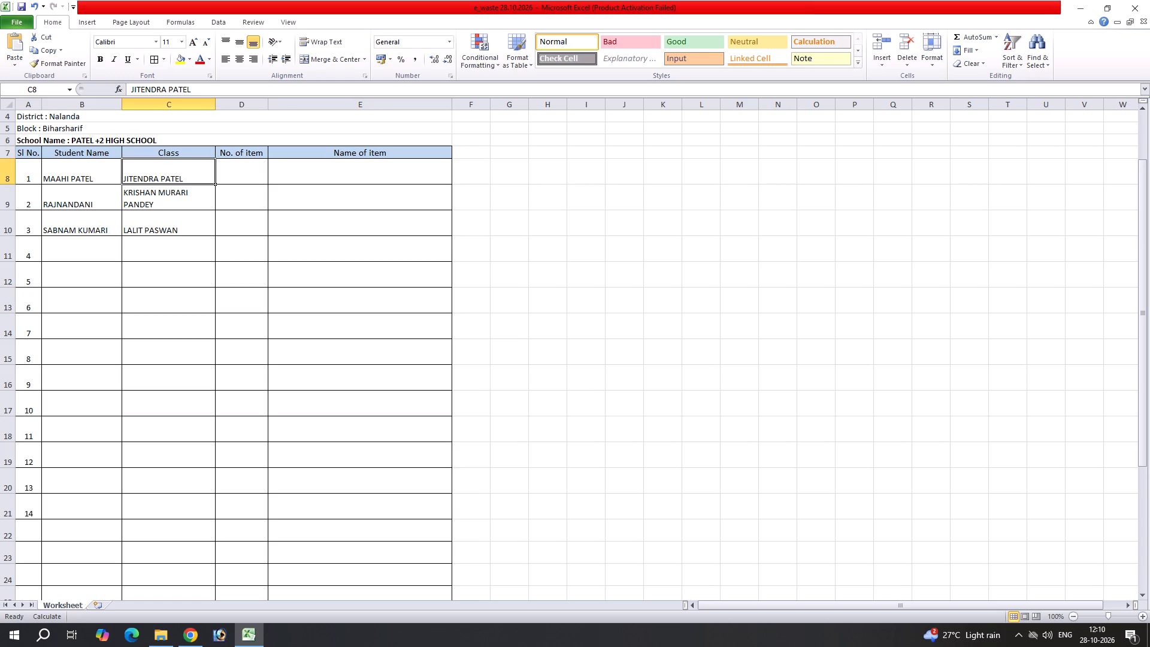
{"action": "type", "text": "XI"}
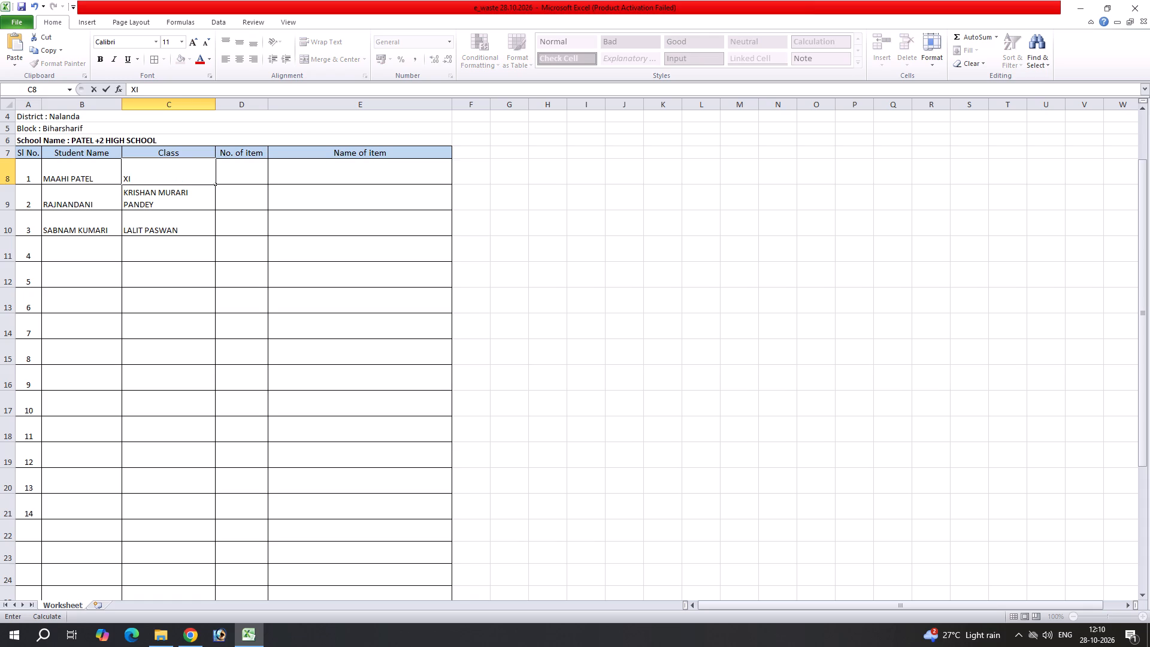
{"action": "left_click", "coordinate": [274, 280]}
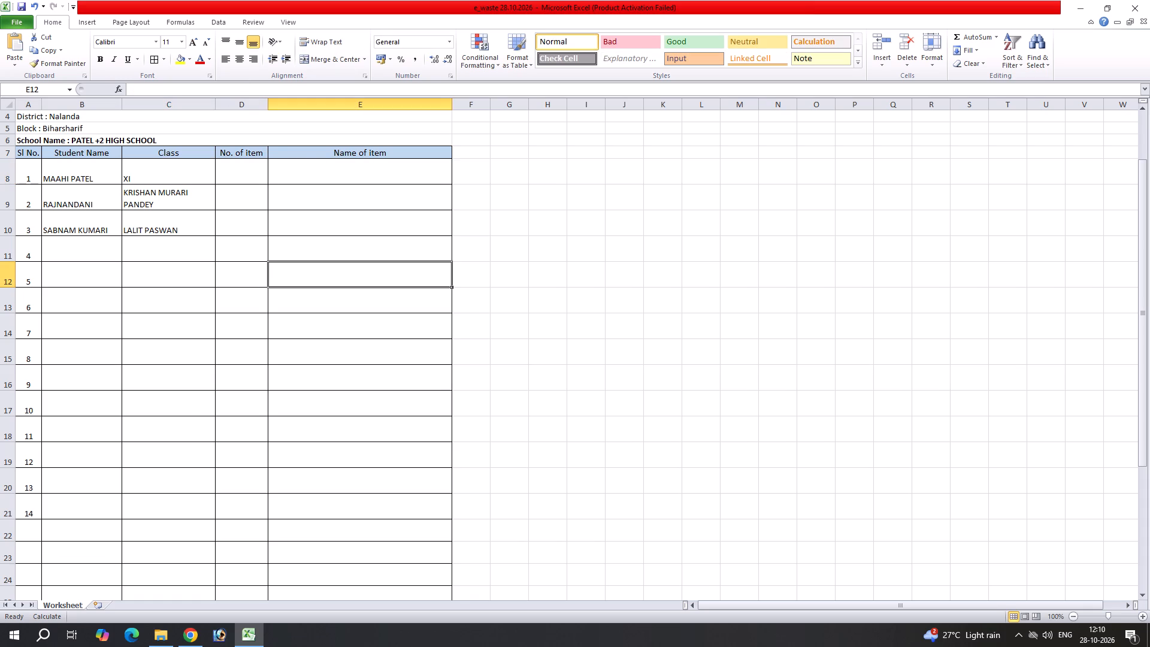
AutoFit the Class column's width to its contents.
{"action": "double_click", "coordinate": [218, 104]}
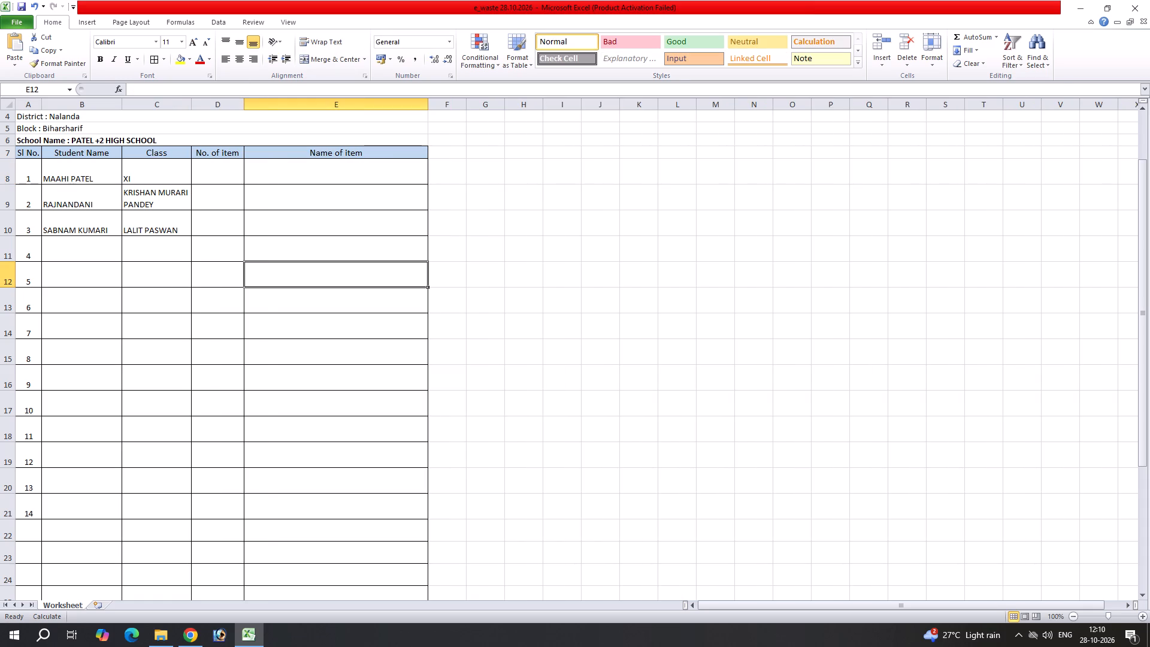
Fill the class XI from Sl No. 1 down to Sl No. 2 and 3, replacing the fathers' names.
{"action": "left_click", "coordinate": [153, 182]}
{"action": "left_click_drag", "start_coordinate": [191, 183], "coordinate": [191, 200], "text": "ctrl"}
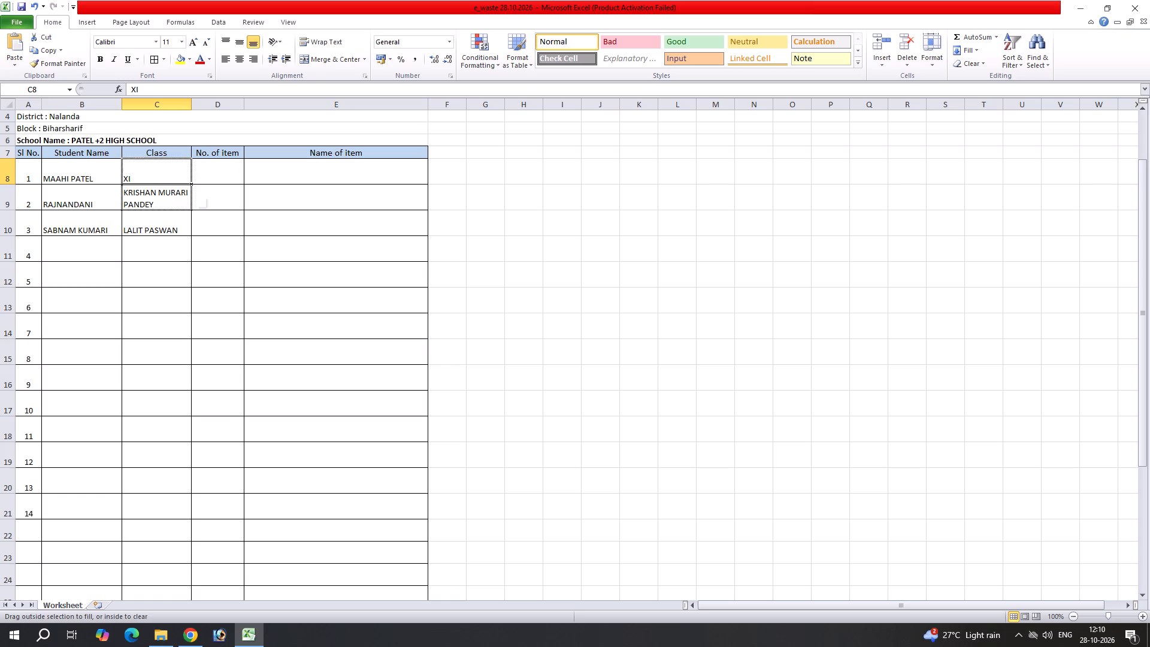
{"action": "left_click_drag", "start_coordinate": [191, 200], "coordinate": [190, 223], "text": "ctrl"}
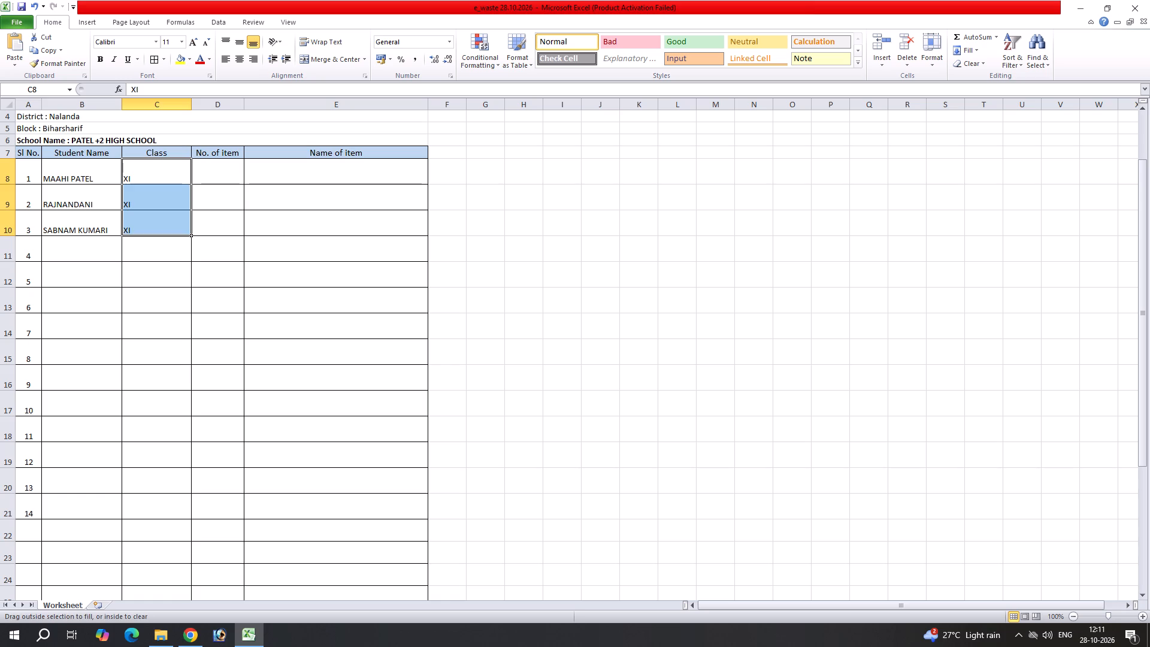
Enter the student's name in capitals for Sl No. 4 and set the class to XI.
{"action": "left_click", "coordinate": [80, 246]}
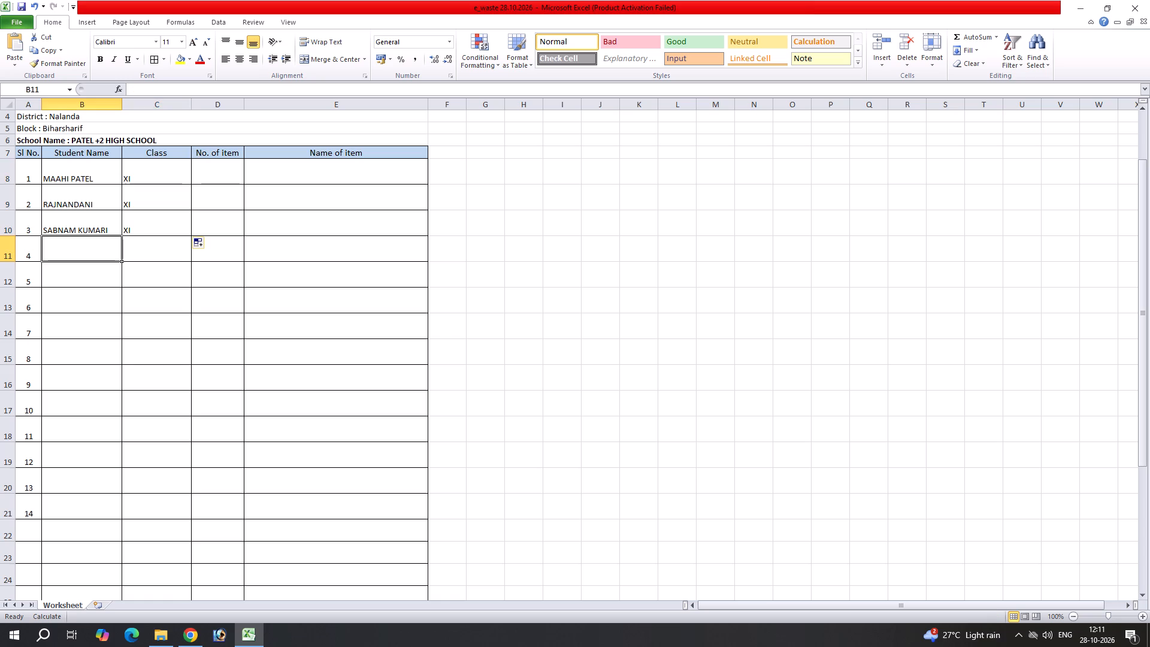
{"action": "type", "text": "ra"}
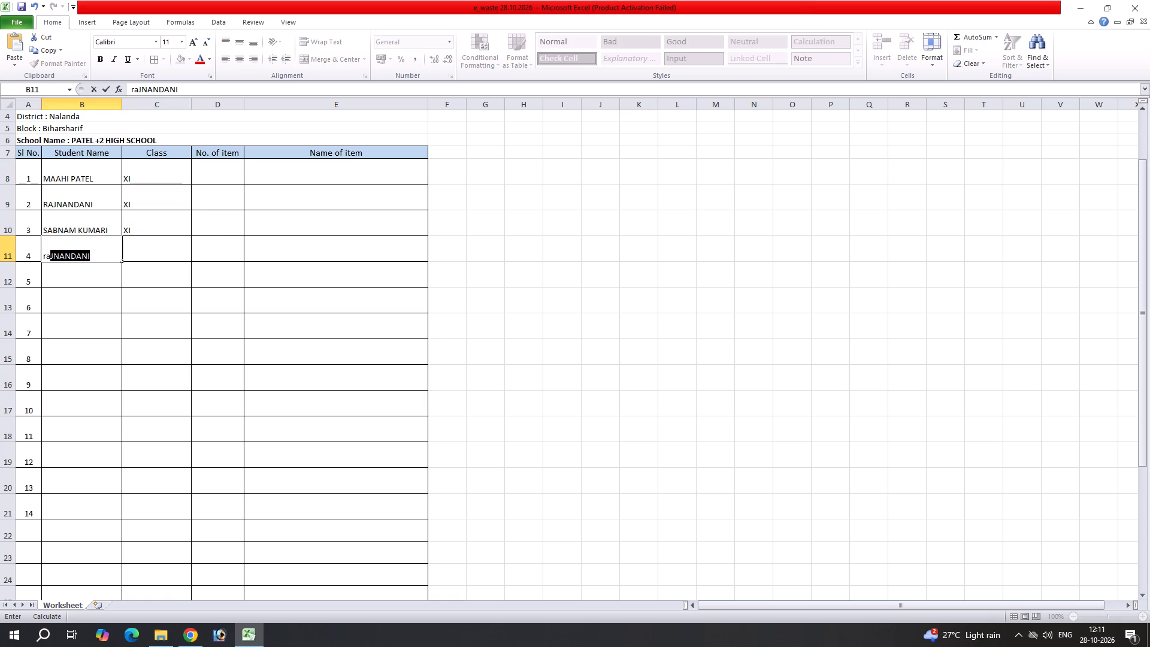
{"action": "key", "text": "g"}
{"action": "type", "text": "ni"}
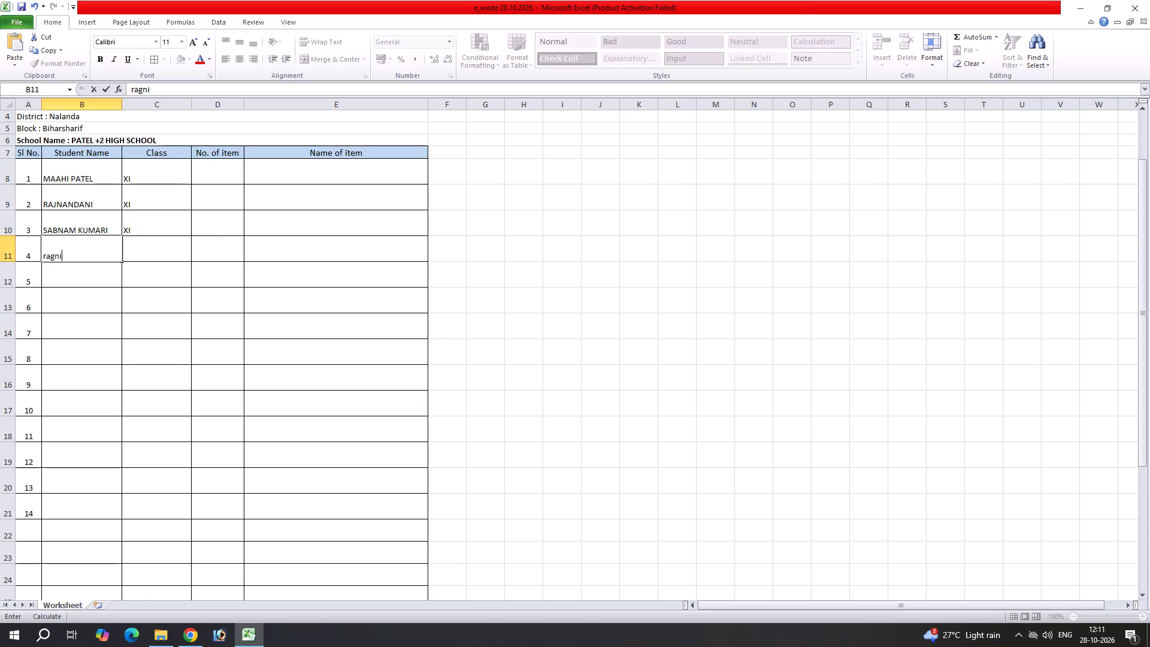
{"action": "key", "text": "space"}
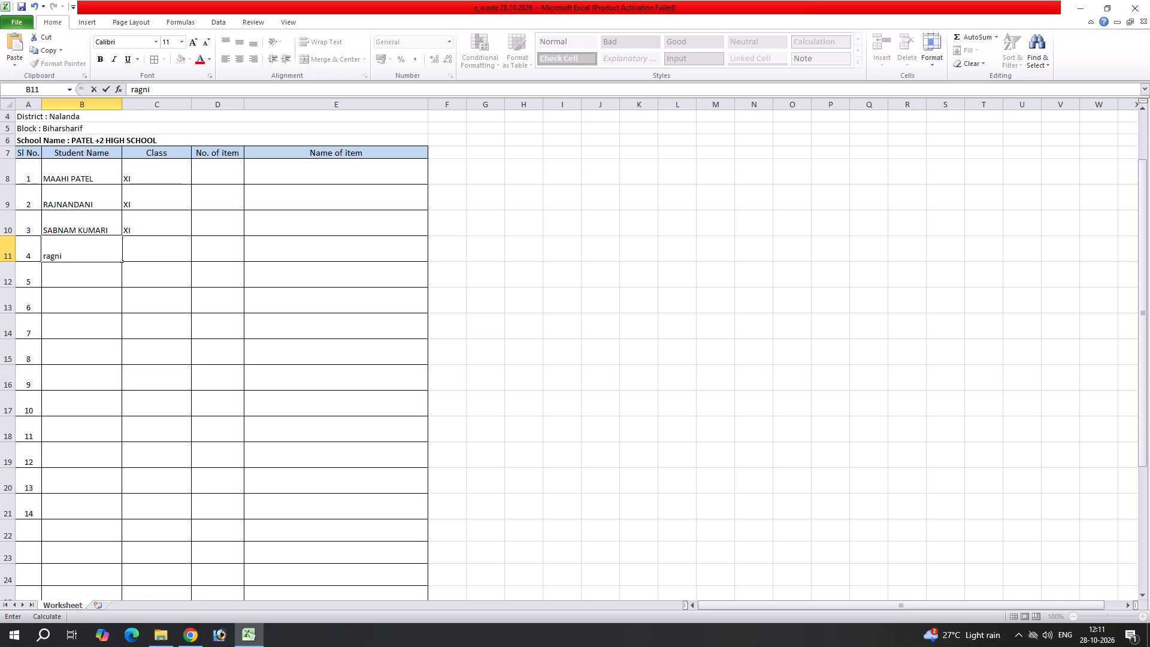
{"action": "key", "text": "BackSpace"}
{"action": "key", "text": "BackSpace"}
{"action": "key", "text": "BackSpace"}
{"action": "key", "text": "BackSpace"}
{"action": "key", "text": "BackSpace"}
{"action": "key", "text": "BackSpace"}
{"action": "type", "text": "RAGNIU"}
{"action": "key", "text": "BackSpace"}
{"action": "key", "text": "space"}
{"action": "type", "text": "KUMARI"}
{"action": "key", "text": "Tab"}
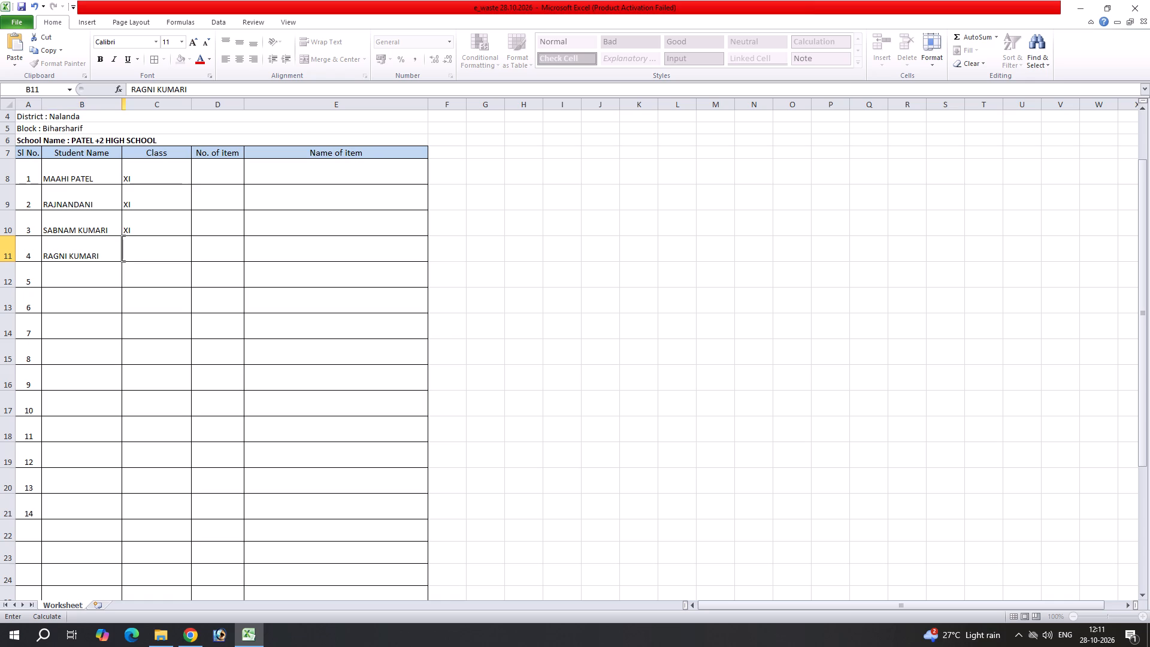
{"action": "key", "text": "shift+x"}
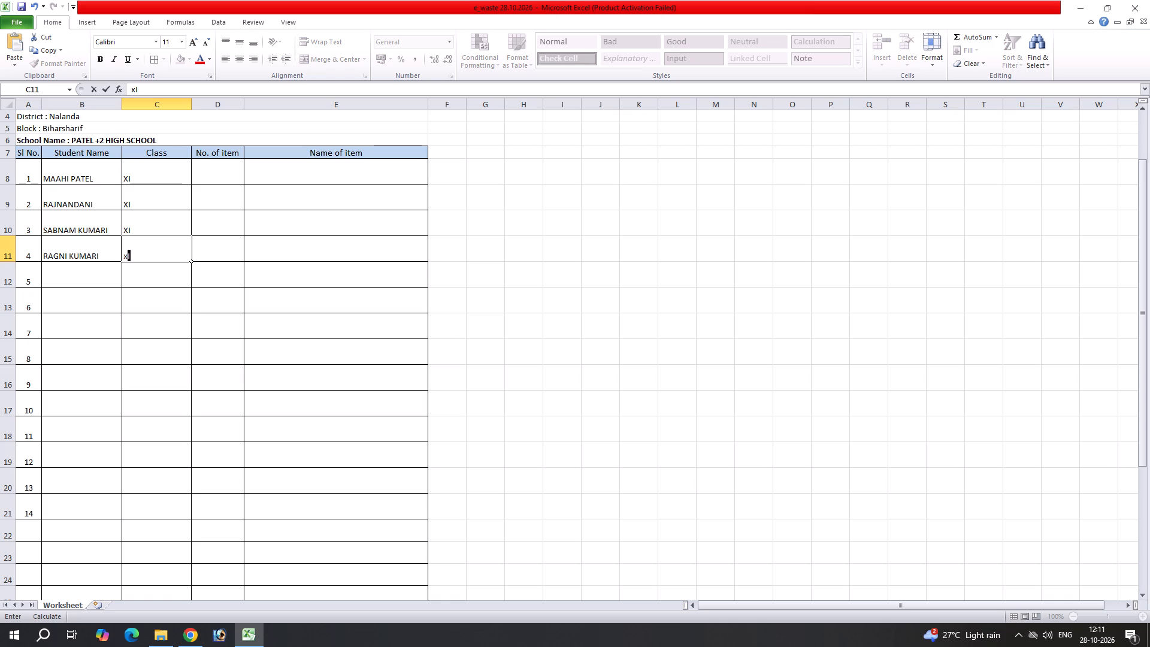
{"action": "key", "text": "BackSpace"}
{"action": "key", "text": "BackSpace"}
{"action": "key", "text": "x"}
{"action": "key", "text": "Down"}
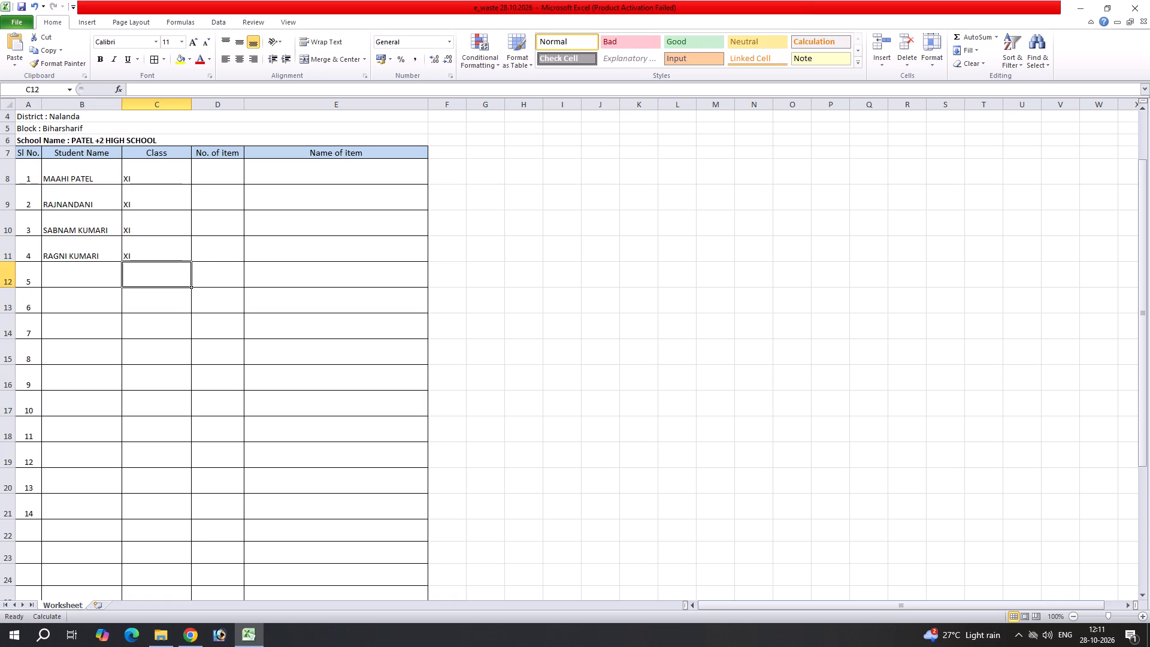
Enter the student's name in capitals for Sl No. 5 and set the class to XI.
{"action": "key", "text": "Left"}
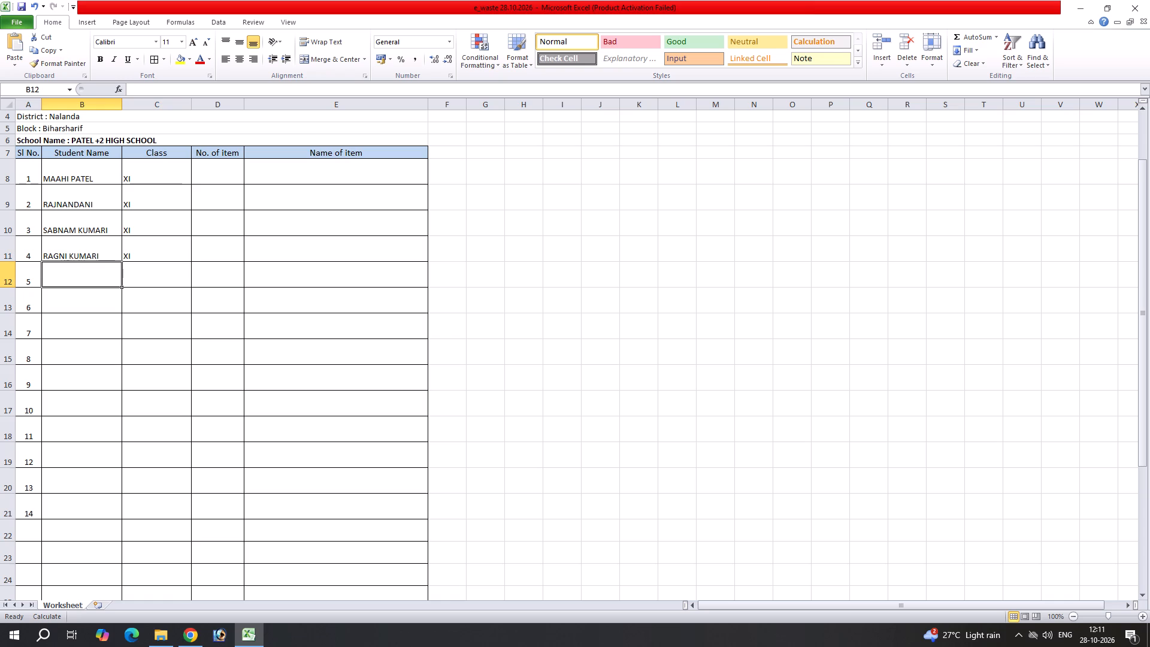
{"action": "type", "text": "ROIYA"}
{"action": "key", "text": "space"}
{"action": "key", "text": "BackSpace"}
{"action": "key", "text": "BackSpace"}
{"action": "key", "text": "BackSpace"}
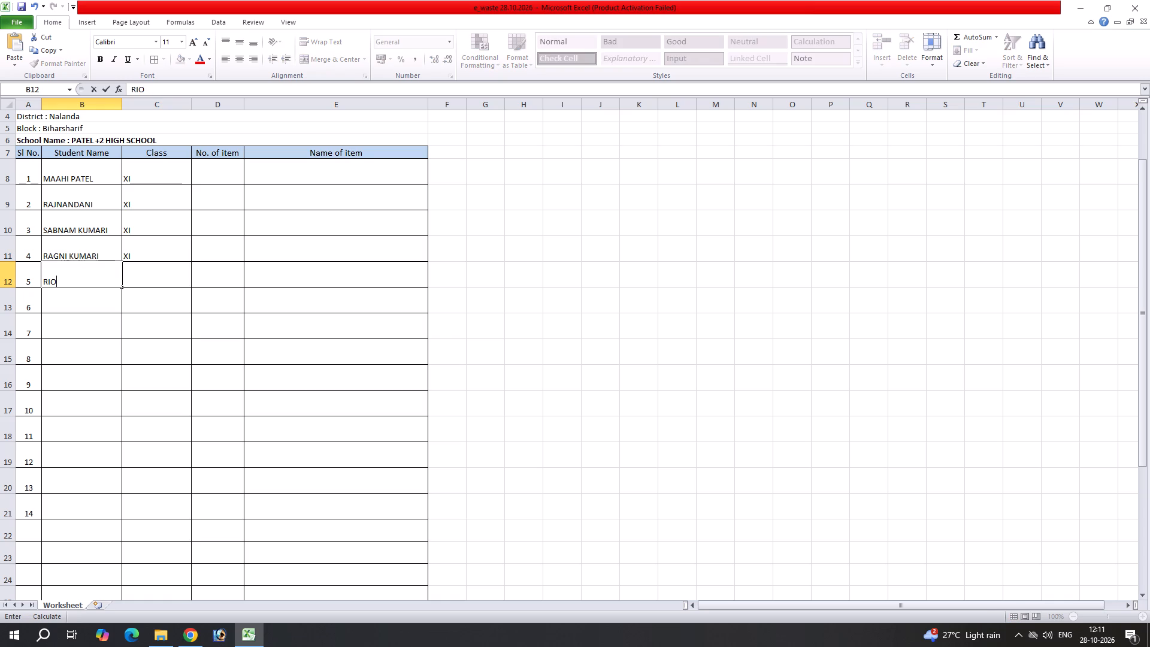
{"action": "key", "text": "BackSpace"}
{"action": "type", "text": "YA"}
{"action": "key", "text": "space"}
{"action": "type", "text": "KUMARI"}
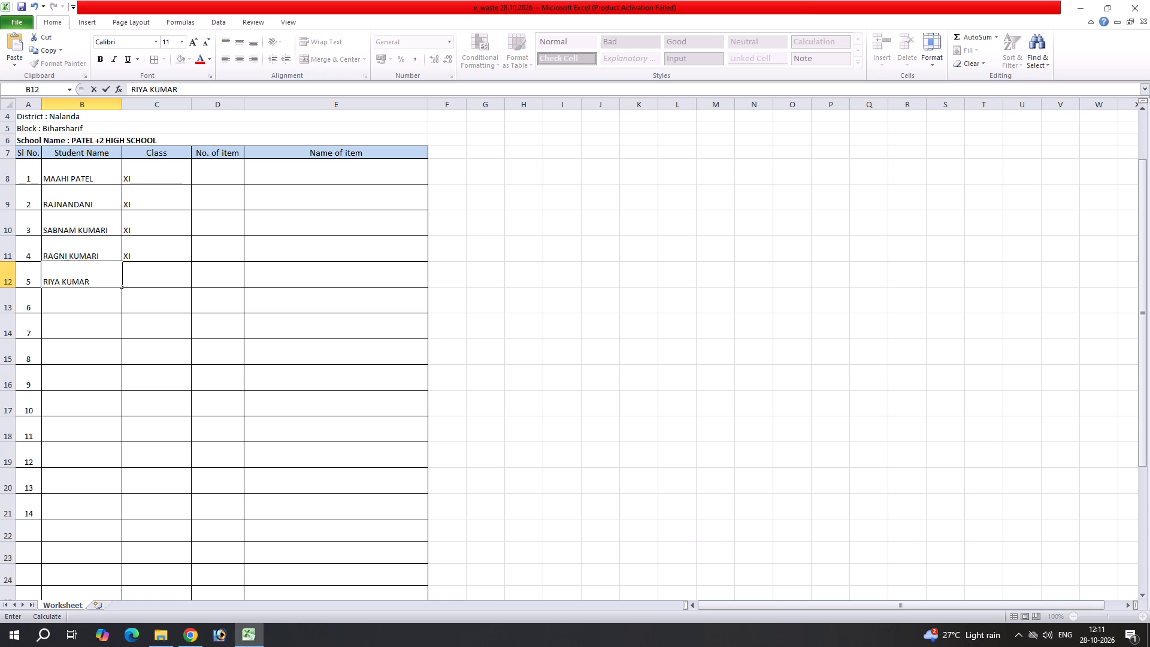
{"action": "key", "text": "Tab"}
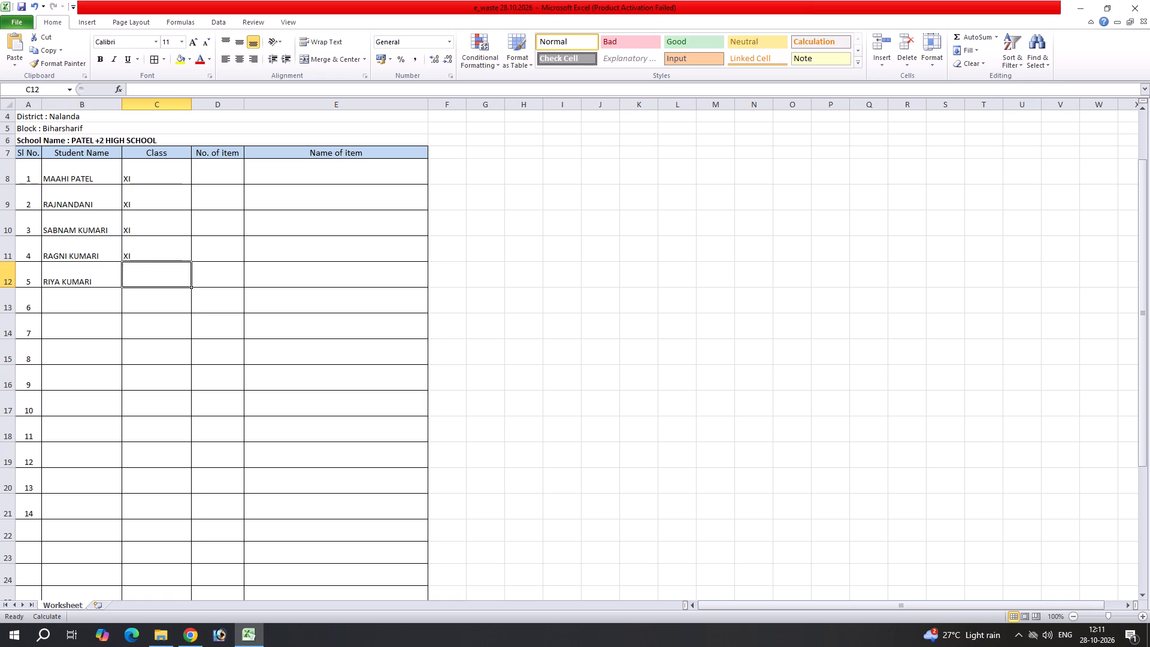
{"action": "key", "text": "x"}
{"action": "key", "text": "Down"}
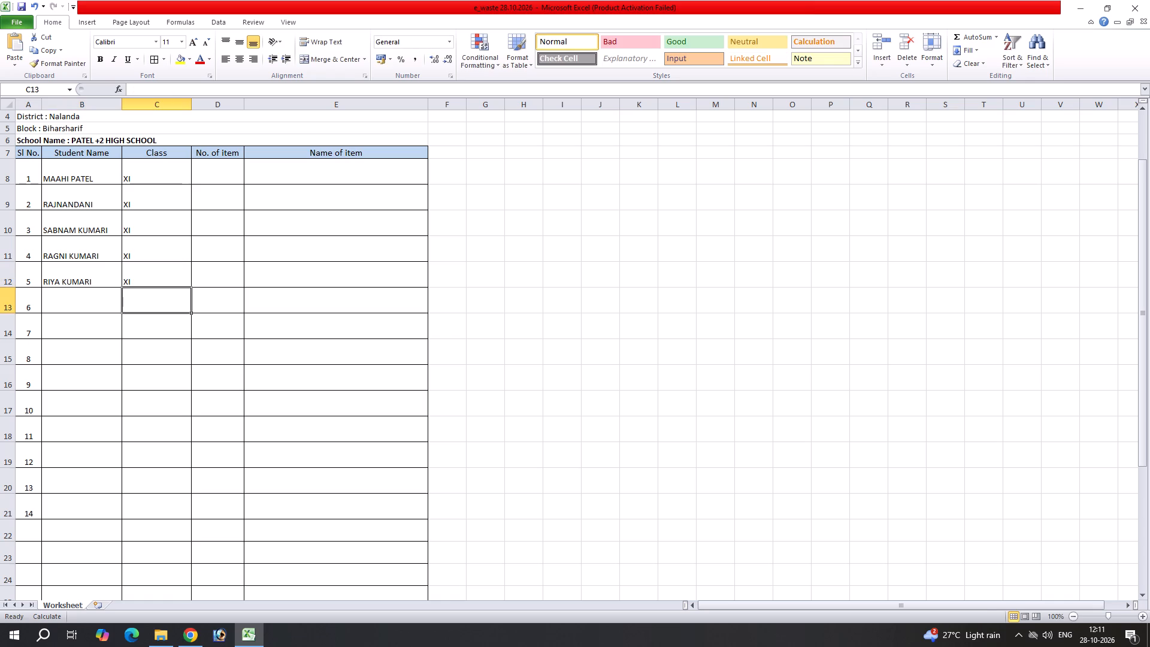
Enter the student's name in capitals for Sl No. 6 and set the class to XI.
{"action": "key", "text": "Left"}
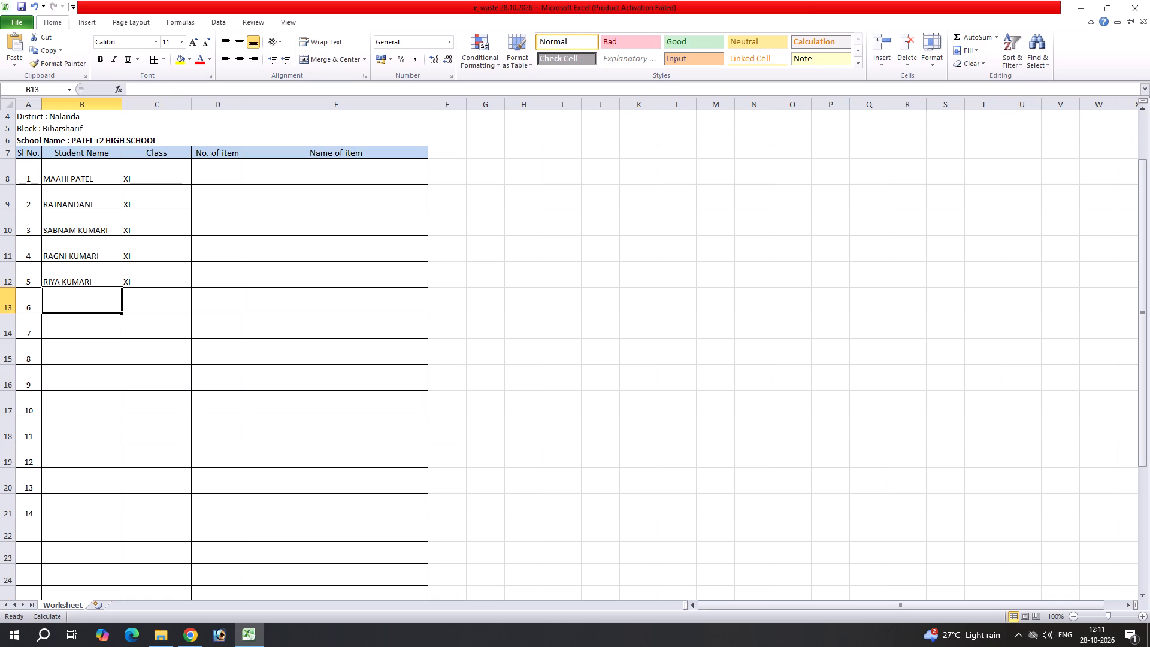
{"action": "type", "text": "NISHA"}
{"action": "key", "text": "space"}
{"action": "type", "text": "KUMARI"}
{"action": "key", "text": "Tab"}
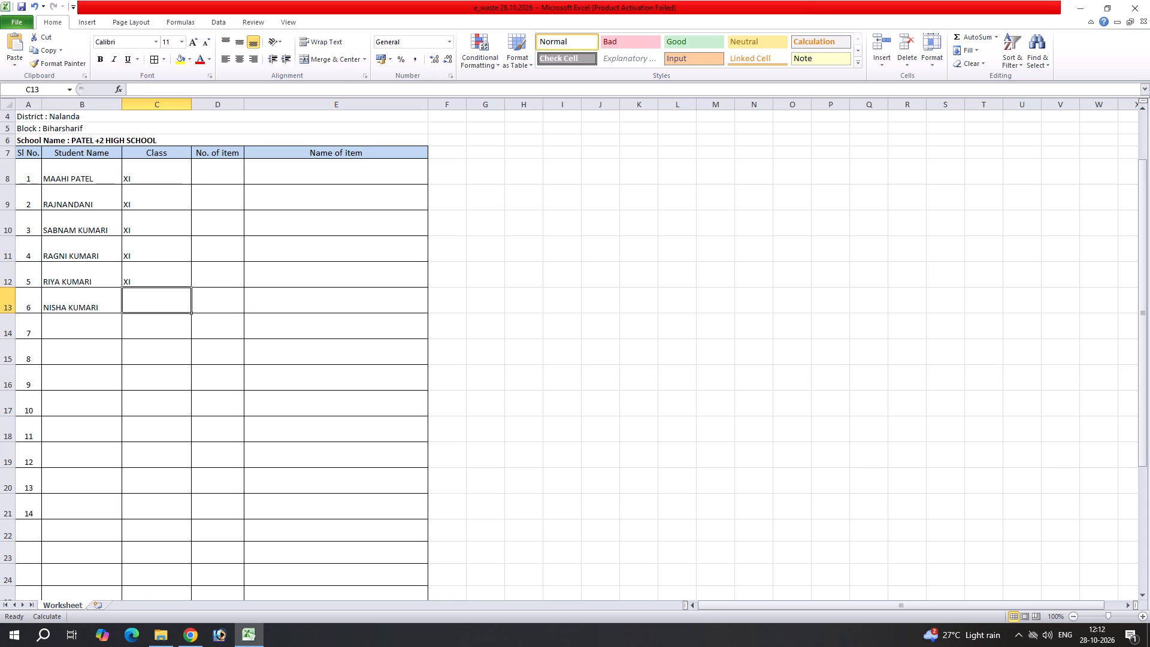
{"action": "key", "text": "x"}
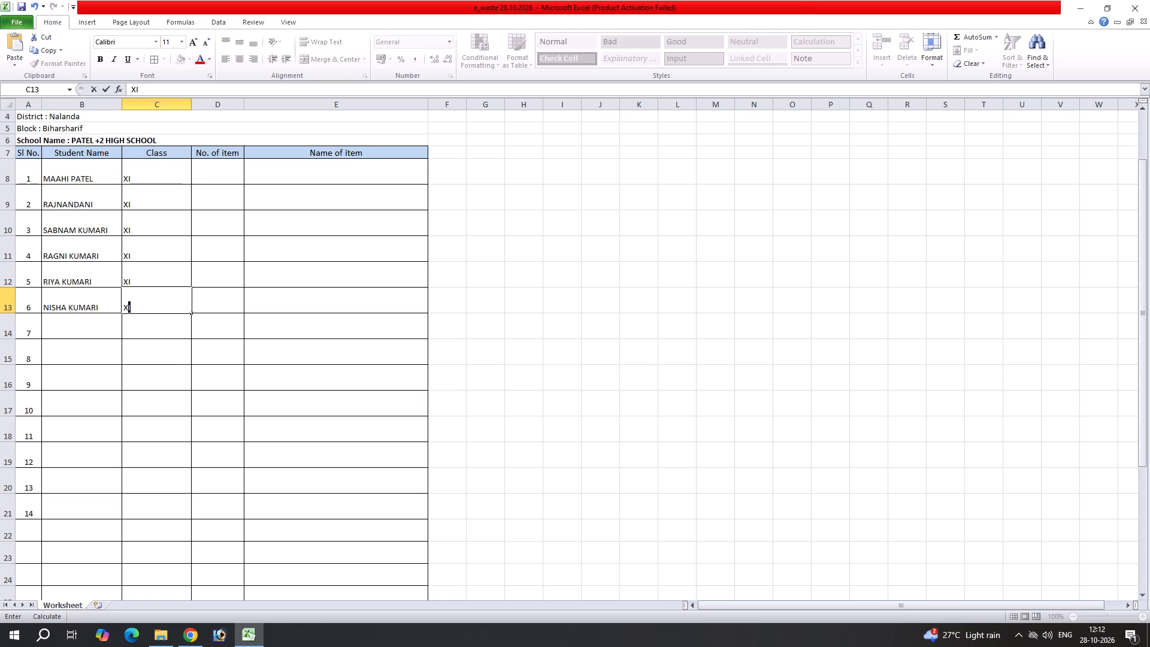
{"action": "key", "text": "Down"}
Enter the student's name in capitals for Sl No. 7 and set the class to IX.
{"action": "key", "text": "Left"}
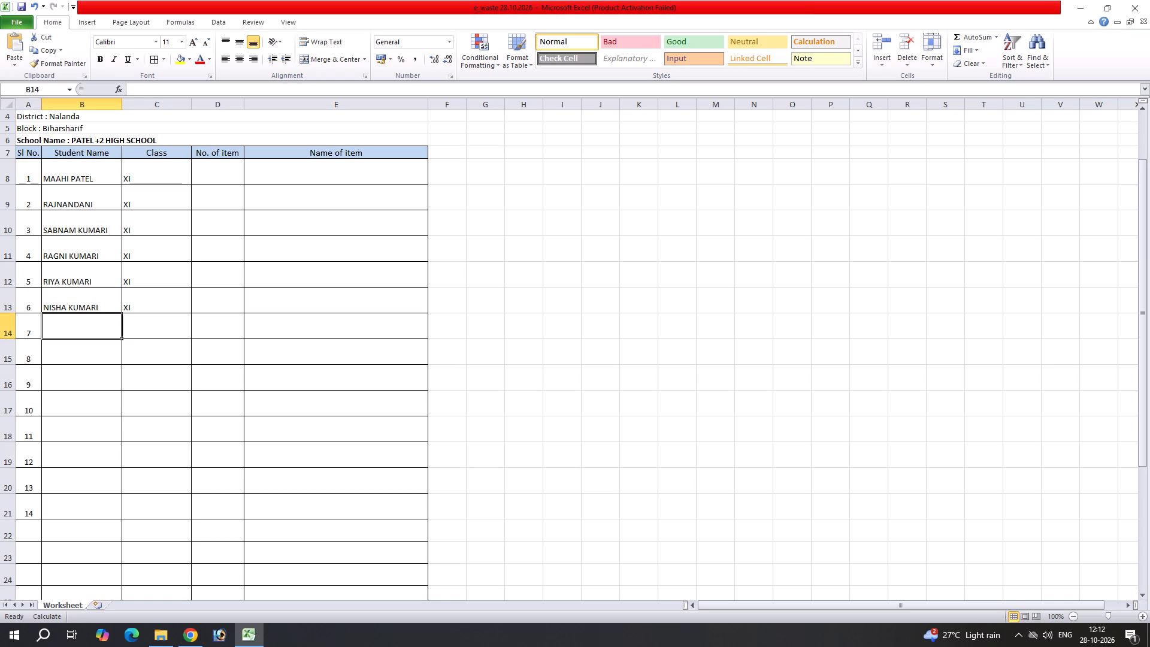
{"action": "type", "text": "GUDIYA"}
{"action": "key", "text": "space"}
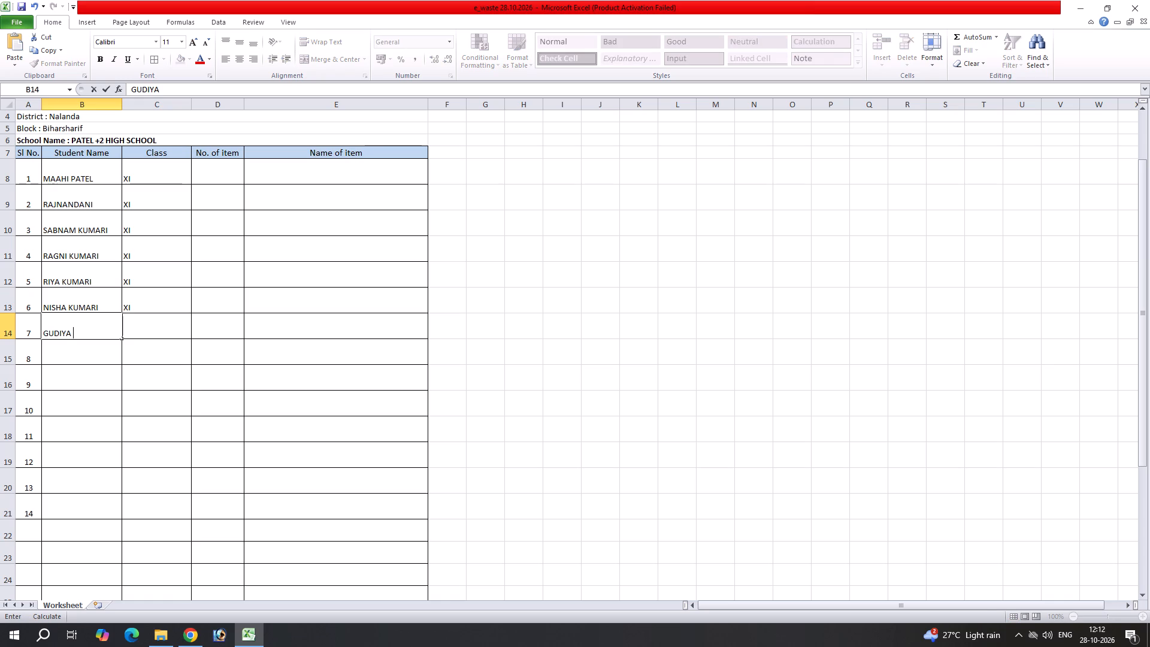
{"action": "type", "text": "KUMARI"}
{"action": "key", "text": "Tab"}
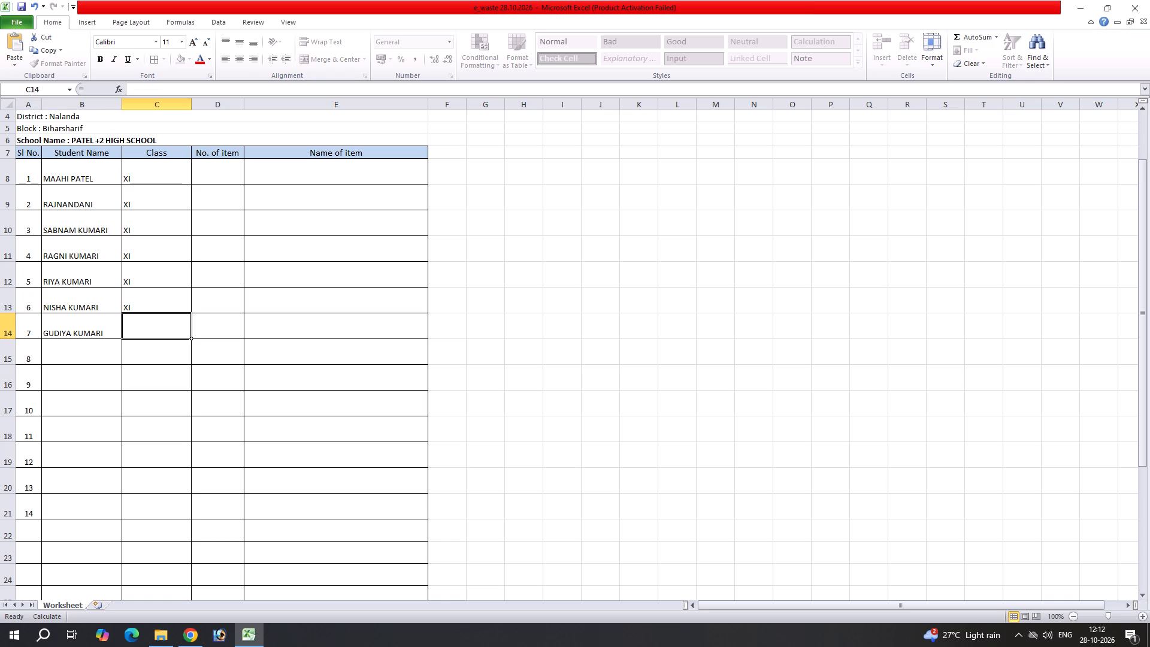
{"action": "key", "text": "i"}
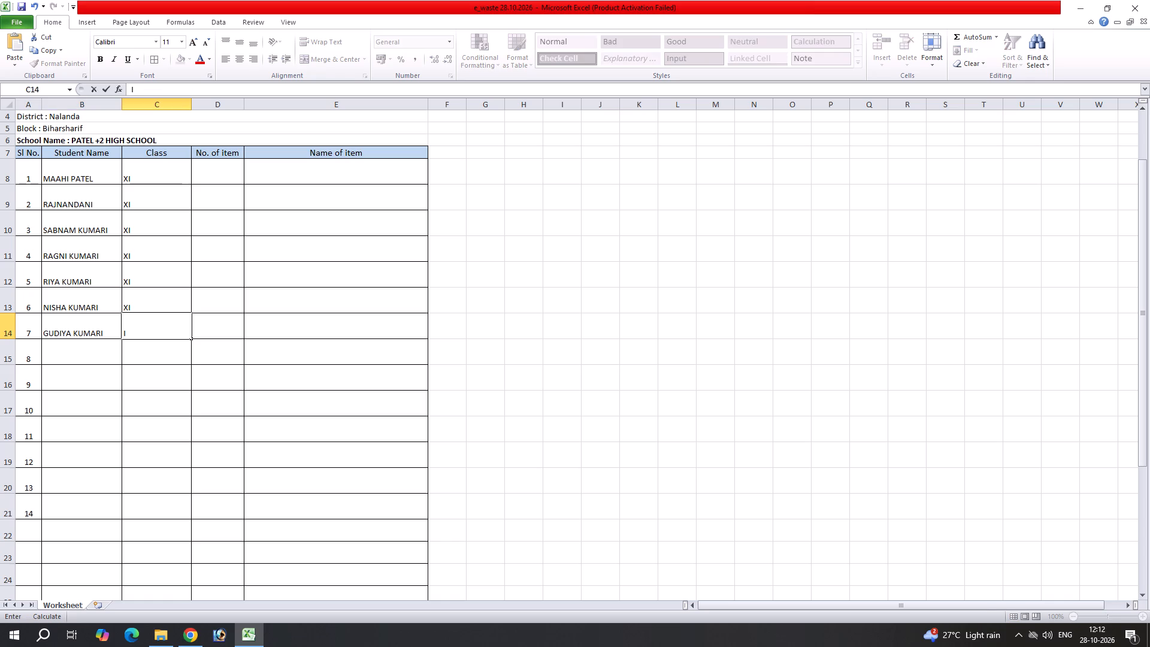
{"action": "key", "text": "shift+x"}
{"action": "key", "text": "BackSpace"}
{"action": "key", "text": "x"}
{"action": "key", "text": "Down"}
Enter the student's name in capitals for Sl No. 8 and set the class to XI.
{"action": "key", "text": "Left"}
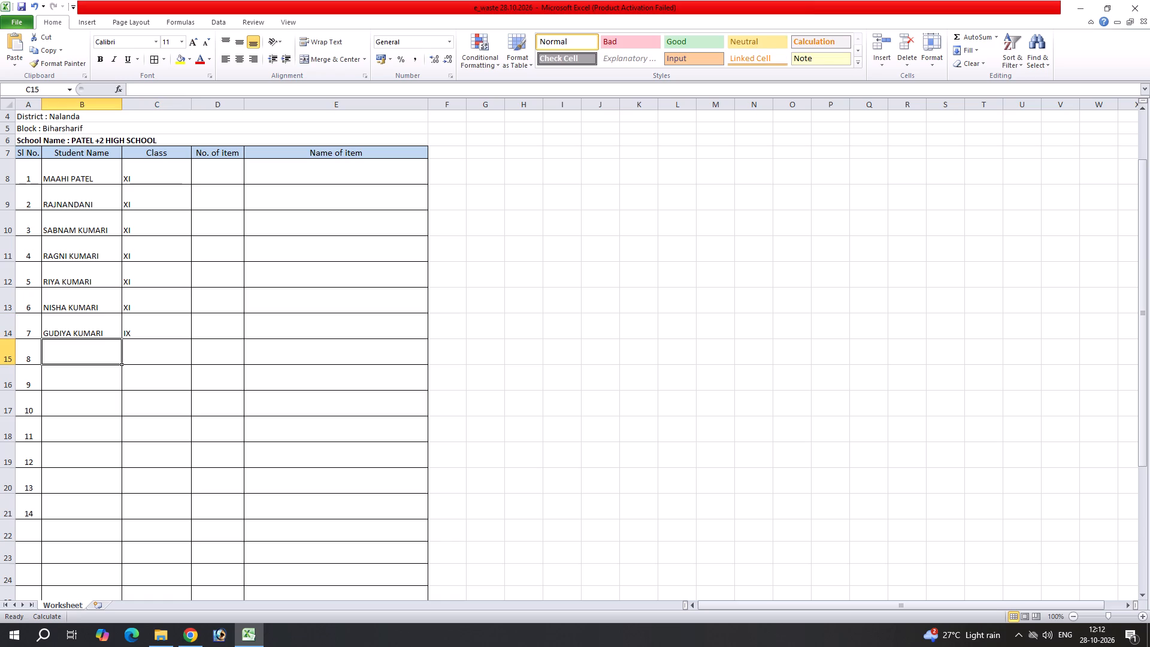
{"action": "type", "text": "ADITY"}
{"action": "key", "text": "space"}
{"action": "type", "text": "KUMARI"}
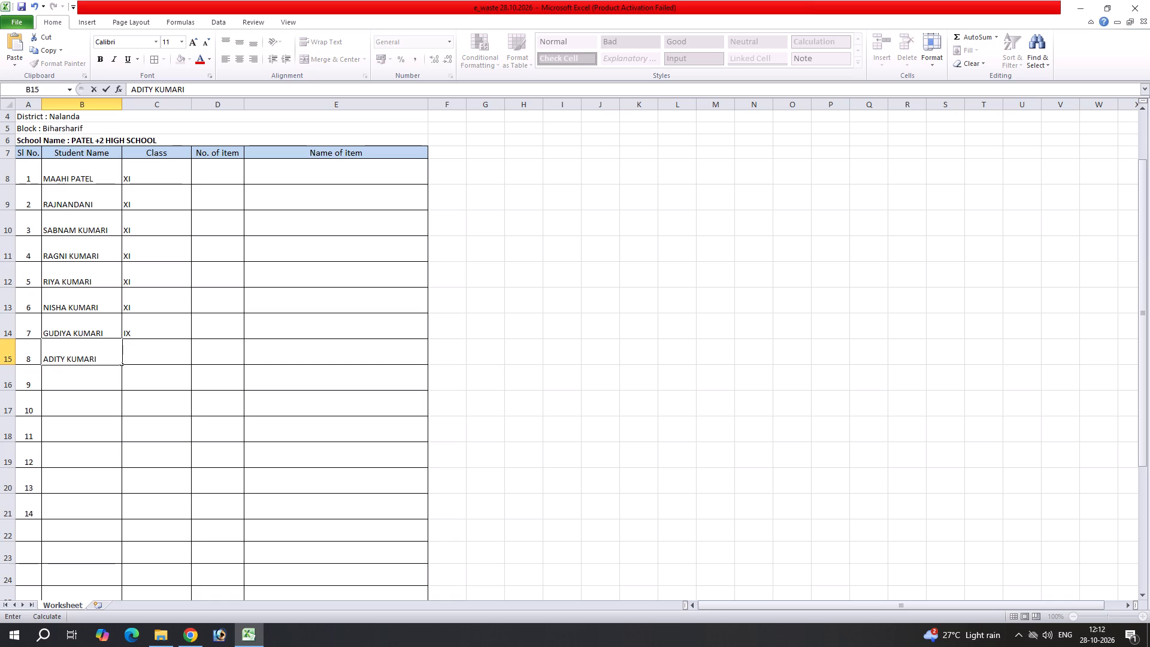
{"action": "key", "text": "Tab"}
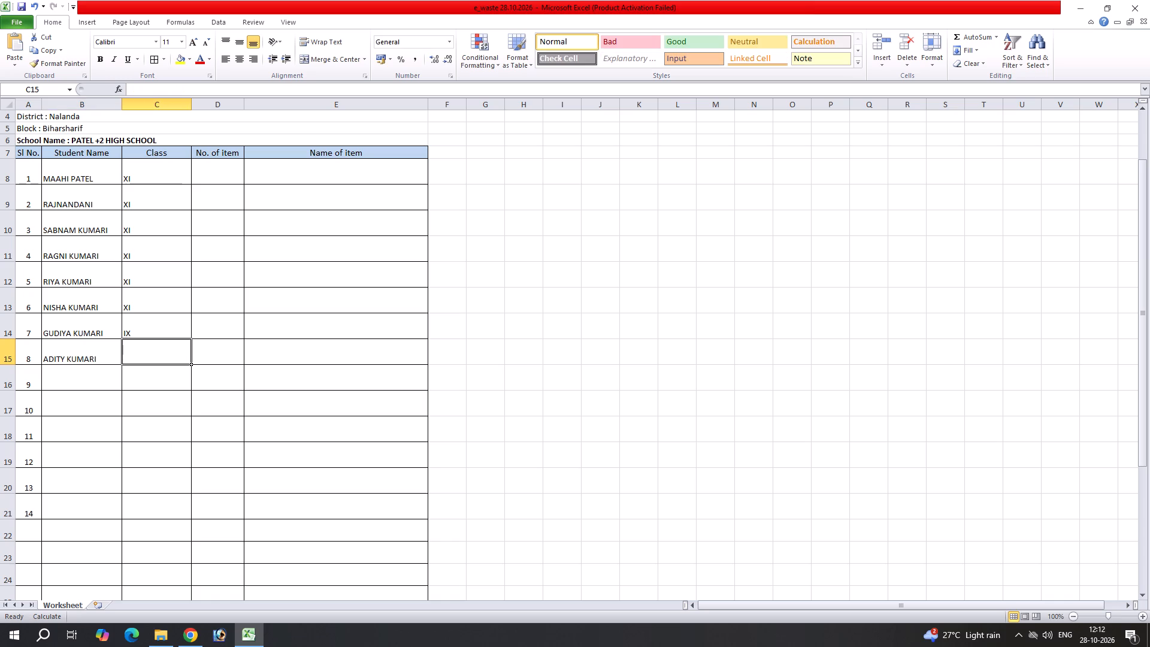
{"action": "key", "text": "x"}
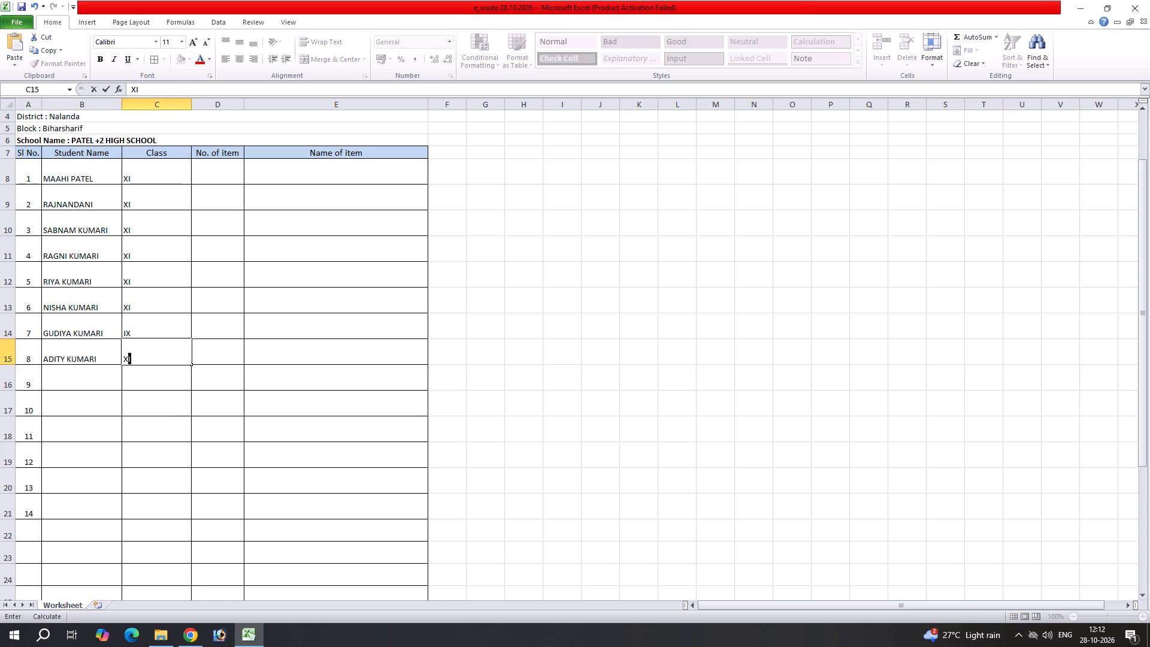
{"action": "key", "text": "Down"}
Enter the student's name in capitals for Sl No. 9 and set the class to IX.
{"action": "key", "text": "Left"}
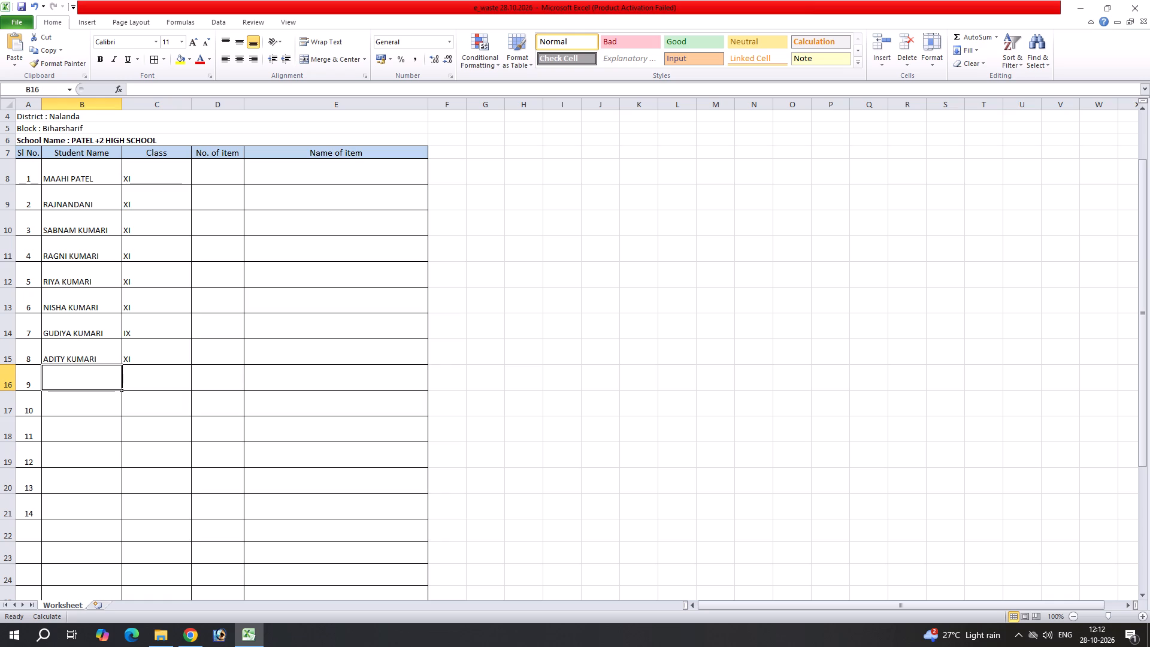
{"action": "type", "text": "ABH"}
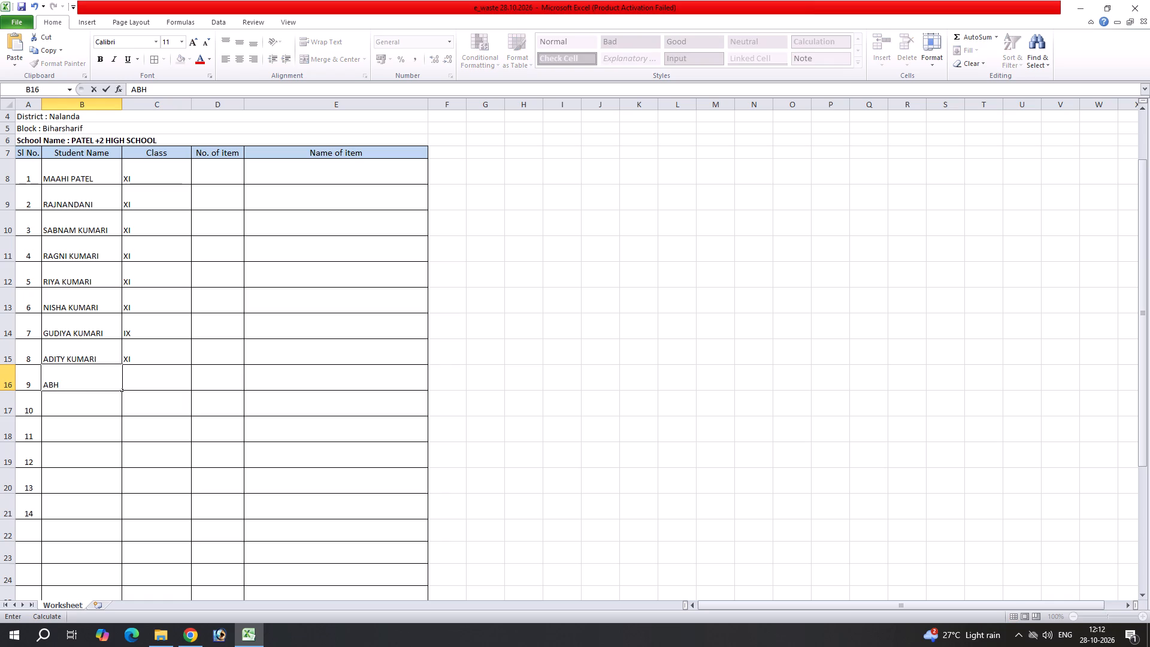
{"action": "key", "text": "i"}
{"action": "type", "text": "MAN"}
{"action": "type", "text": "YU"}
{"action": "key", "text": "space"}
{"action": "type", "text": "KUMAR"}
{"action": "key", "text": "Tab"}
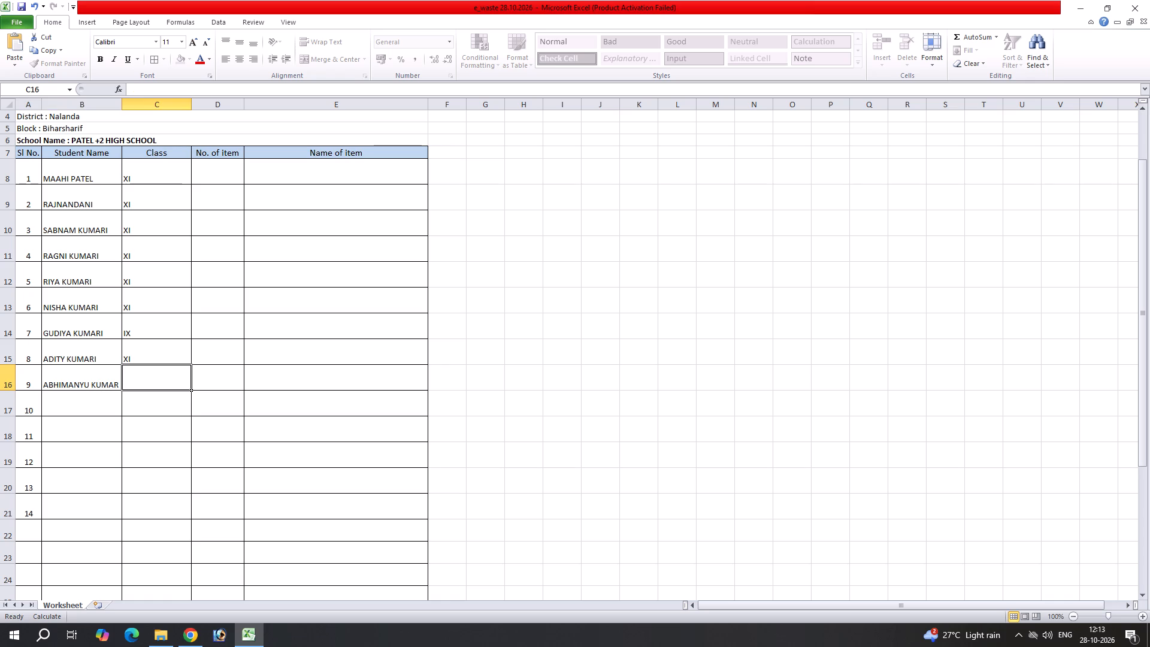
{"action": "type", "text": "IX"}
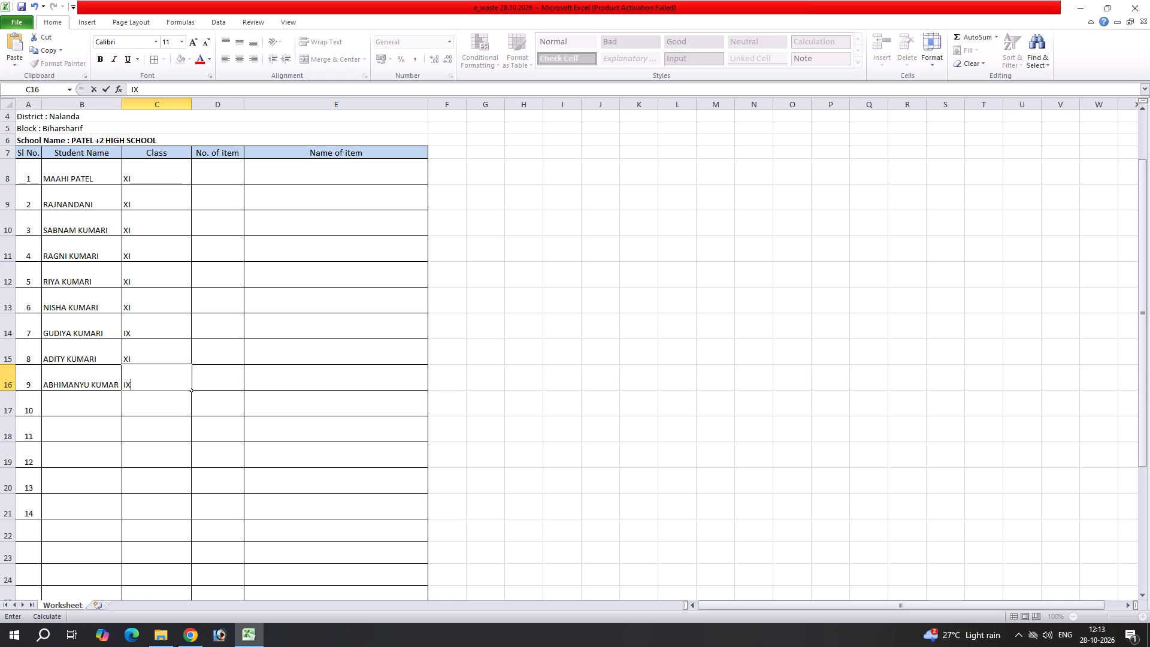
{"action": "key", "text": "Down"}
Enter the student's name in capitals for Sl No. 10 and set the class to IX.
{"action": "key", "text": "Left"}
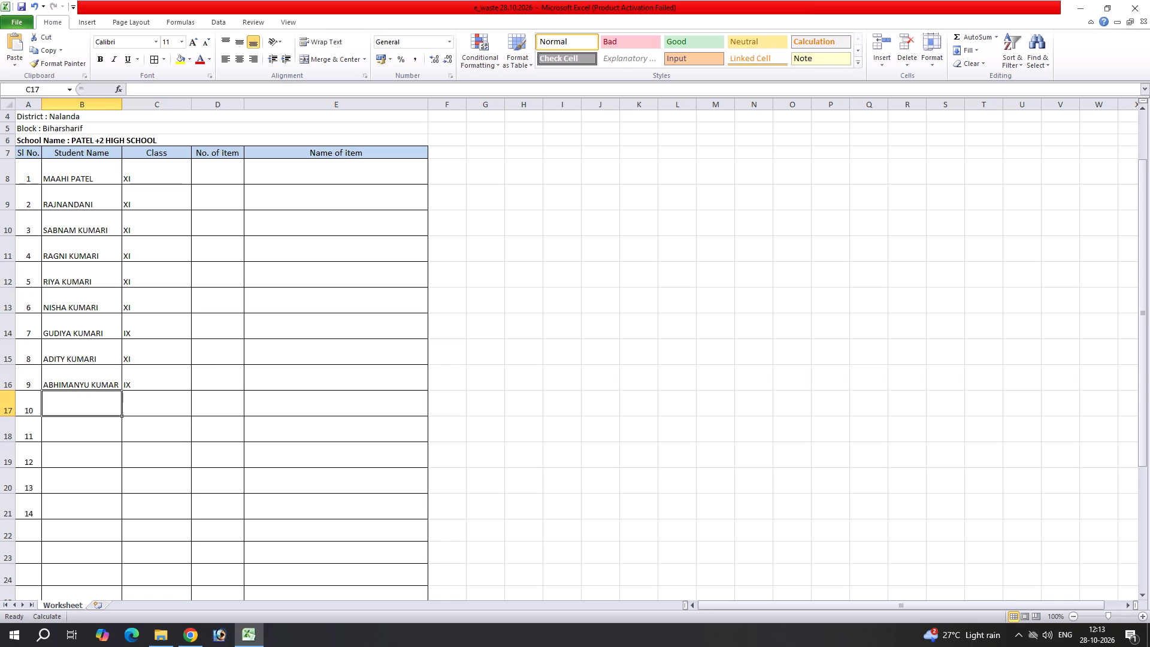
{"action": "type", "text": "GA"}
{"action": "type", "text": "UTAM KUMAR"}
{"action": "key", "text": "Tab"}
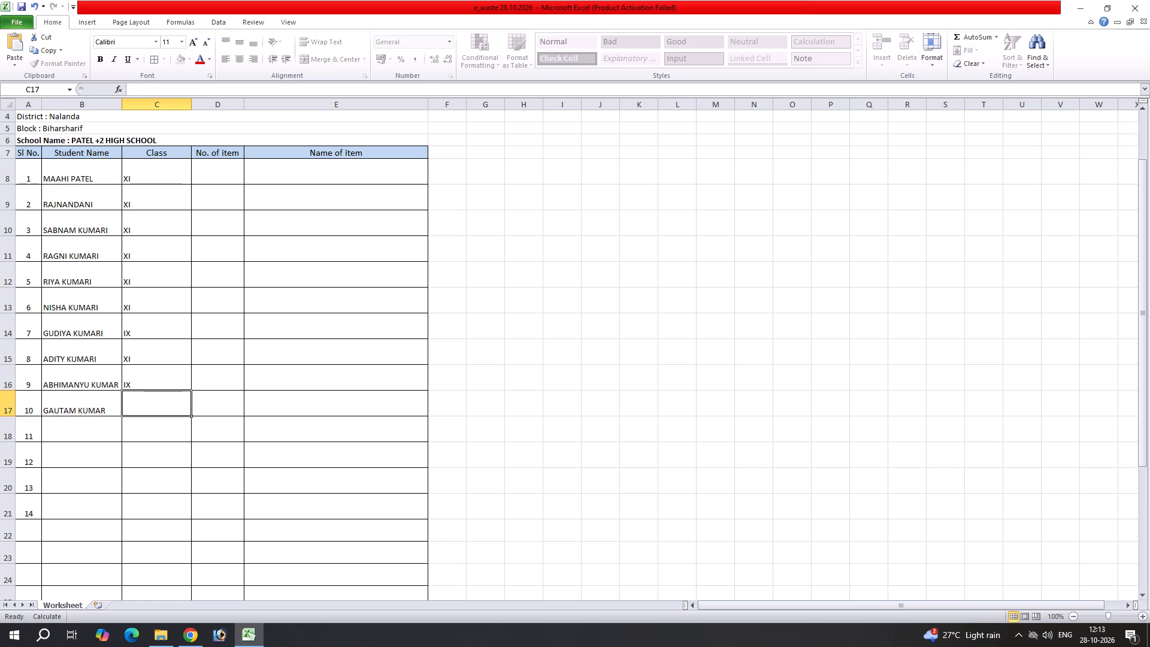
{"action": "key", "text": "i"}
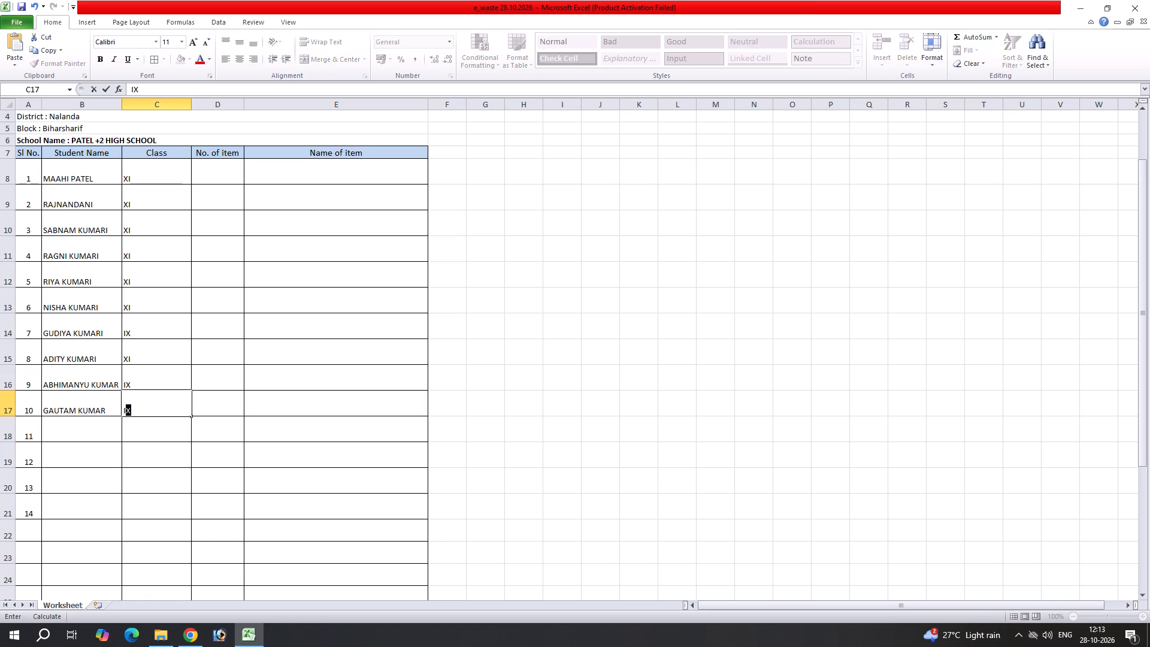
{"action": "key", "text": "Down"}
Enter the student's name in capitals for Sl No. 11 and set the class to IX.
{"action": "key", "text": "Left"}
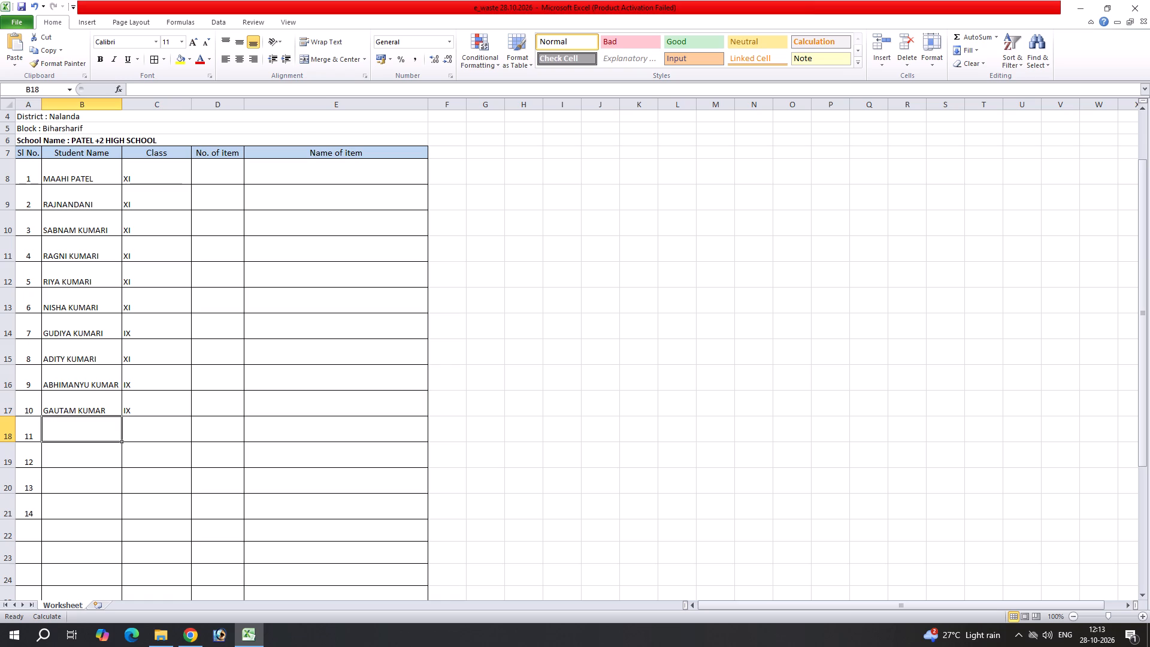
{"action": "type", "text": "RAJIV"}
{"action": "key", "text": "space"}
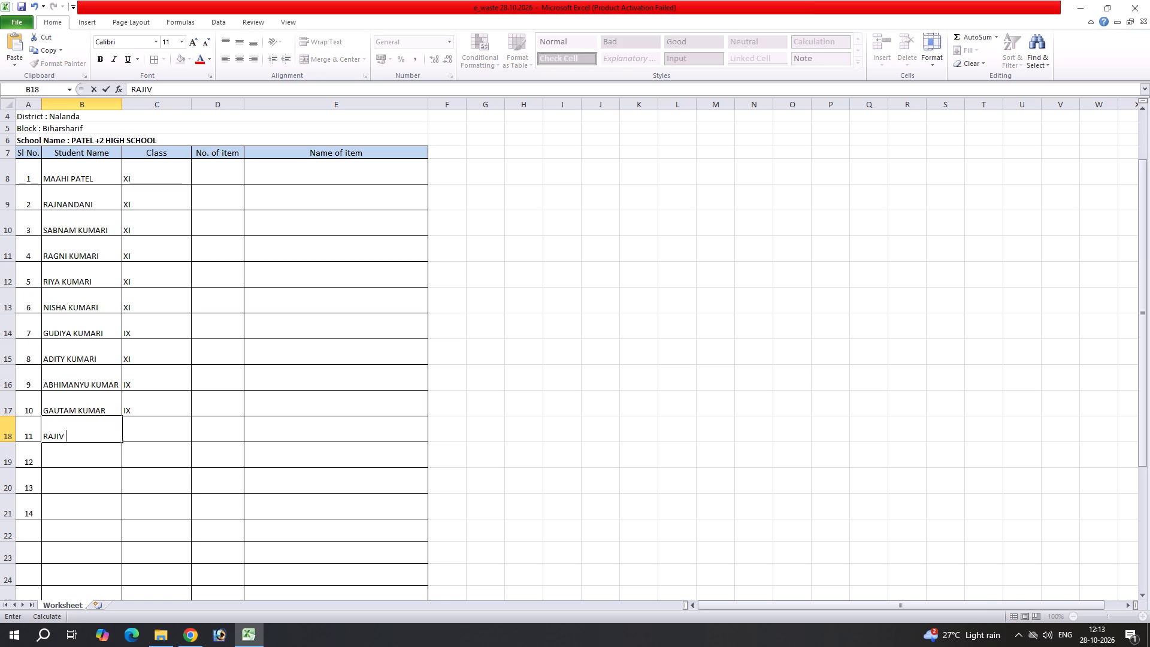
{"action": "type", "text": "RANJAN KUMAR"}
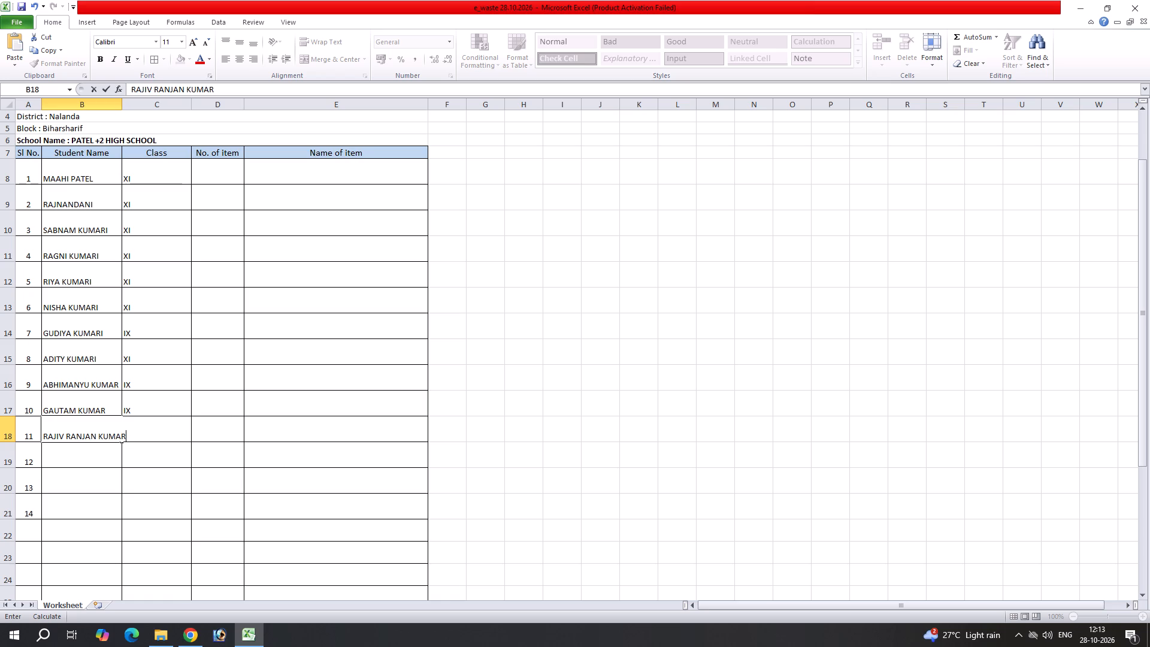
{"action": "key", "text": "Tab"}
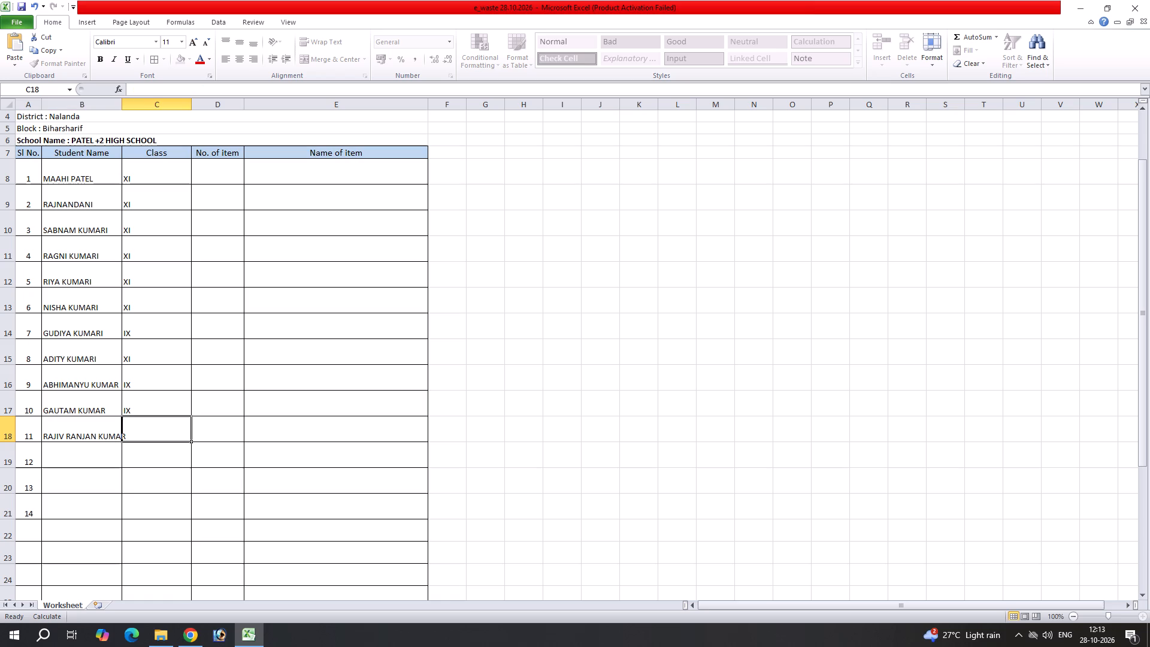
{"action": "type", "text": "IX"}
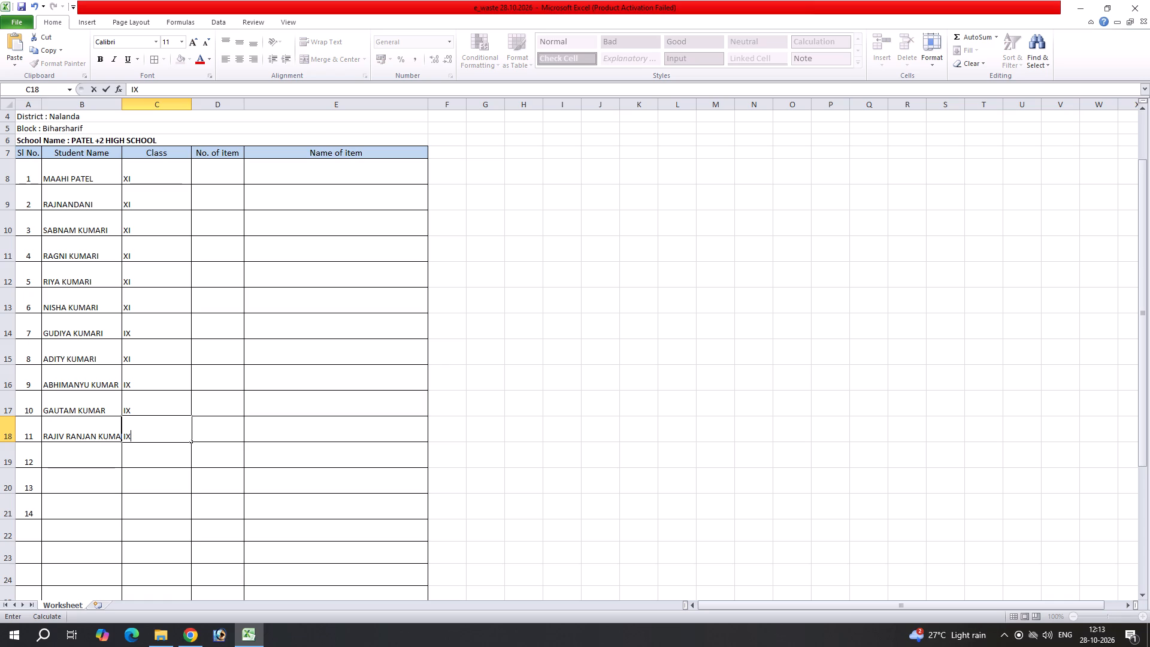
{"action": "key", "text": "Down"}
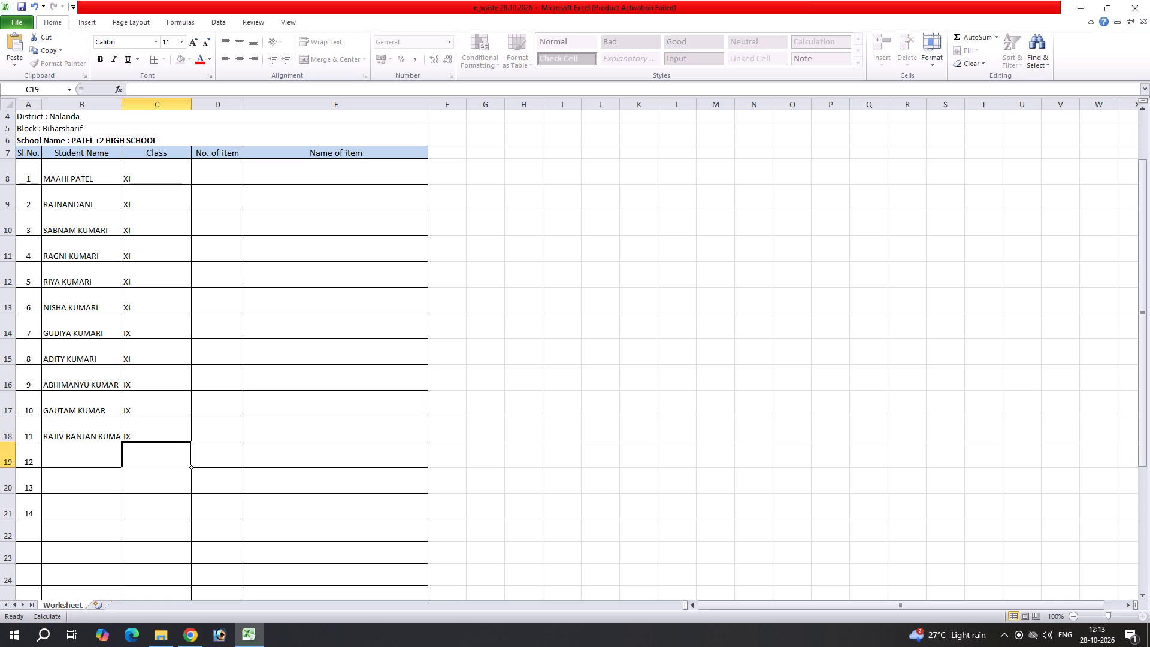
Enter the student's name in capitals for Sl No. 12 and set the class to X.
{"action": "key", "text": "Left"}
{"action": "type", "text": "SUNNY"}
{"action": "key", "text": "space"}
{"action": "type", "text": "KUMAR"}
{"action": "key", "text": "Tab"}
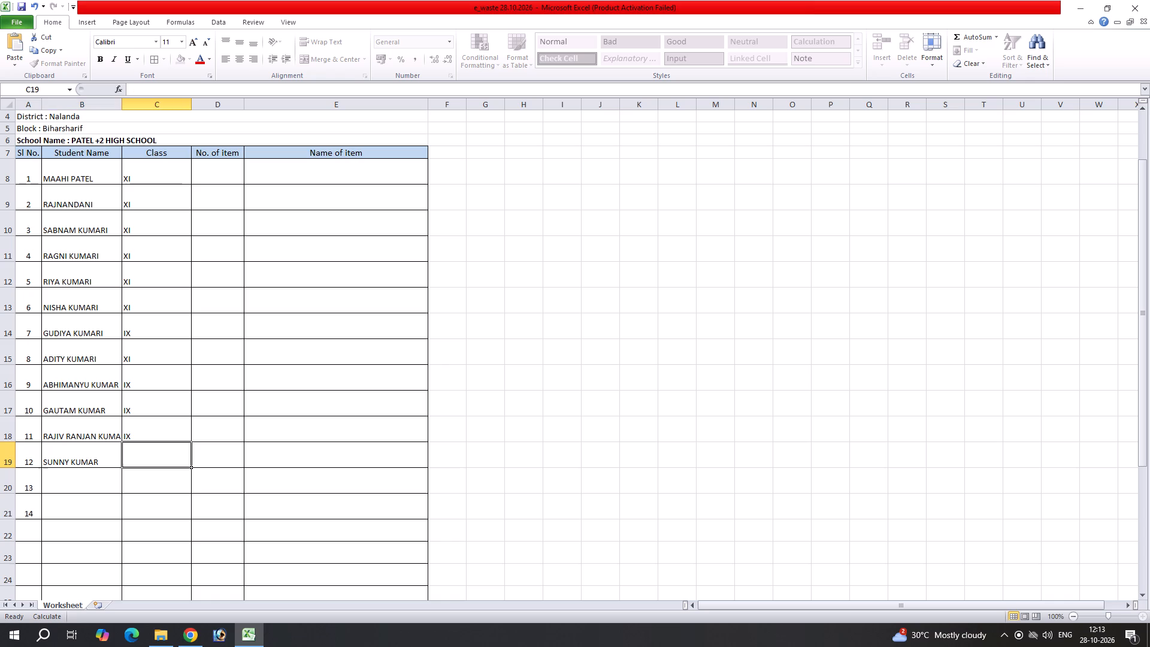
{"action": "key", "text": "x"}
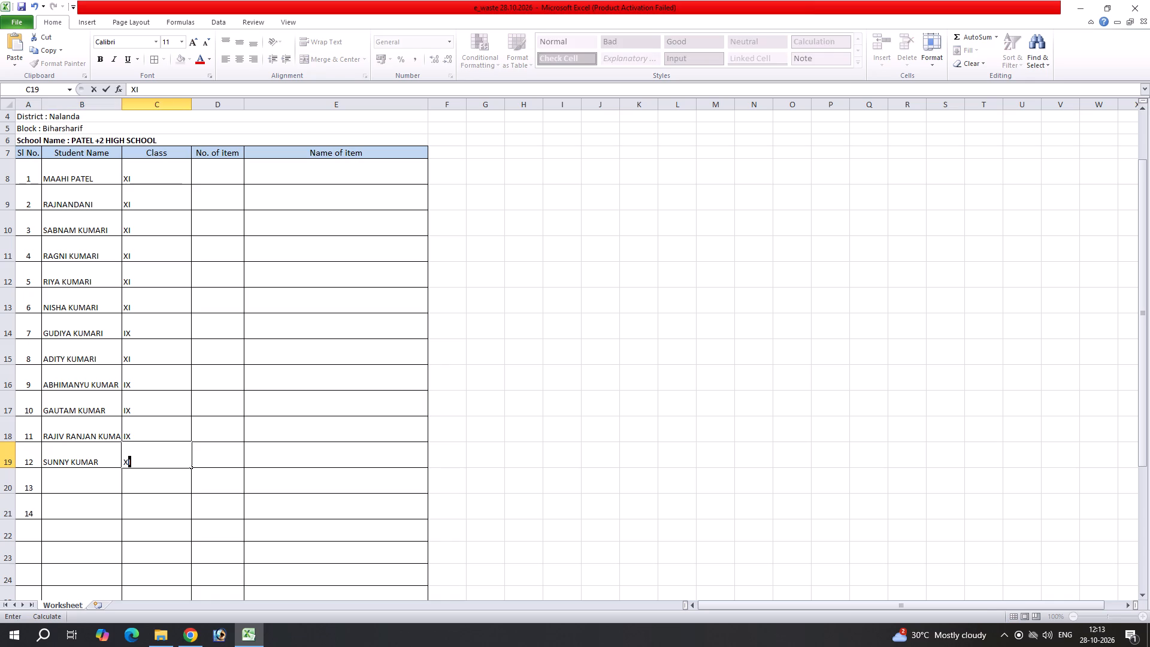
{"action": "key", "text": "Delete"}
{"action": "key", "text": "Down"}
Enter the student's name in capitals for Sl No. 13 and set the class to IX.
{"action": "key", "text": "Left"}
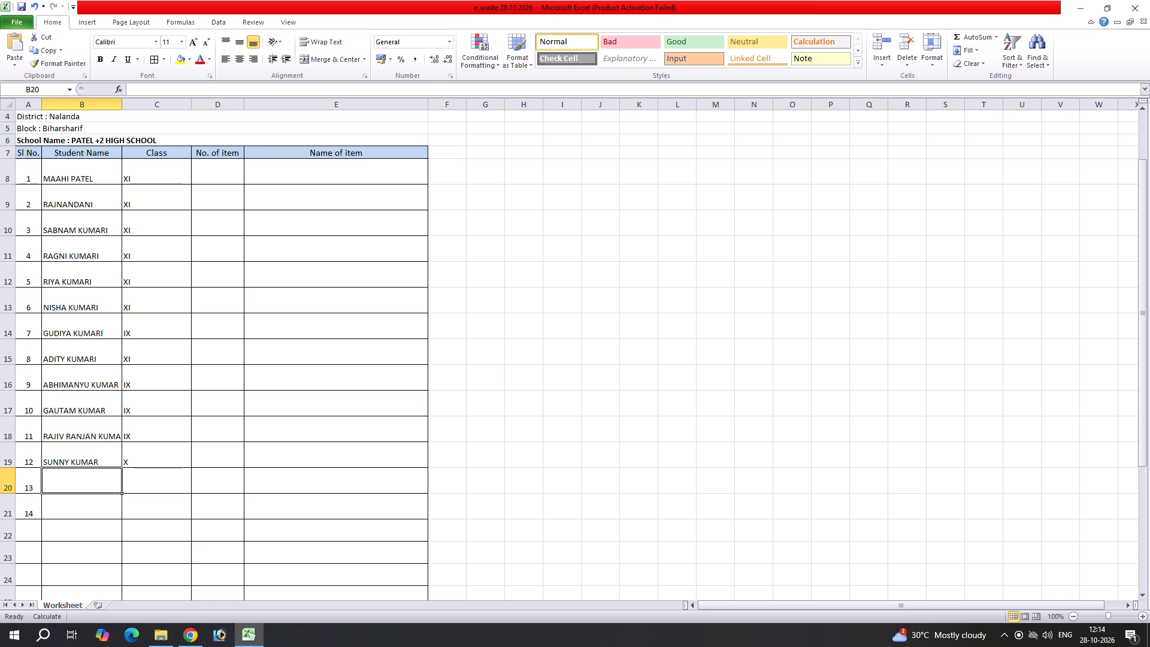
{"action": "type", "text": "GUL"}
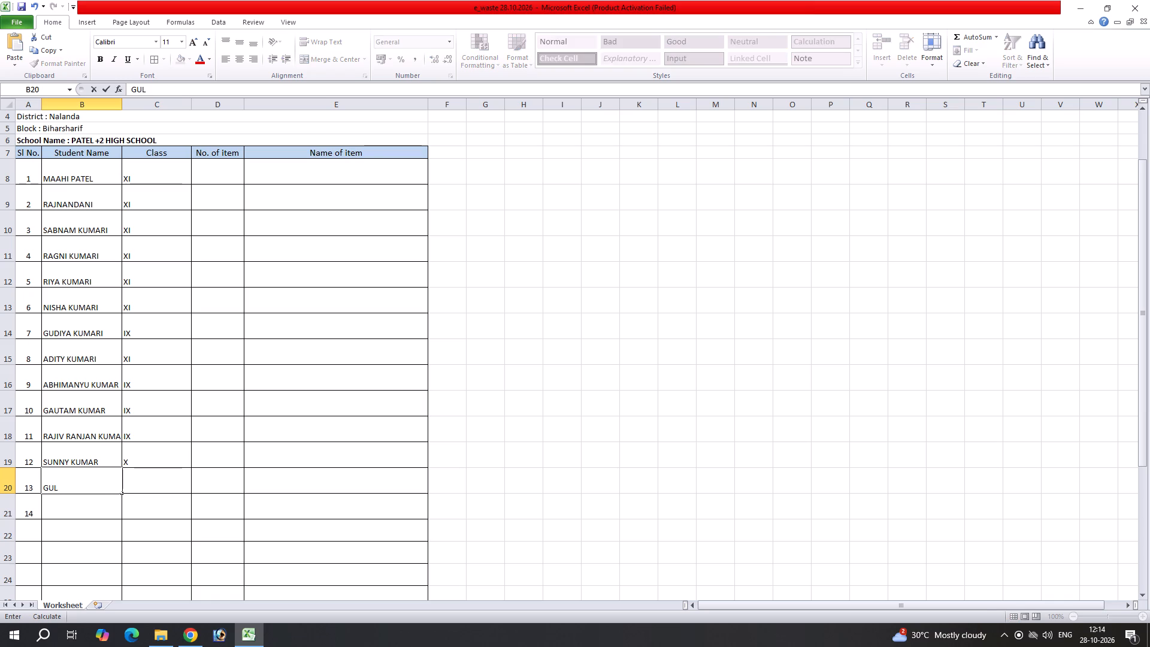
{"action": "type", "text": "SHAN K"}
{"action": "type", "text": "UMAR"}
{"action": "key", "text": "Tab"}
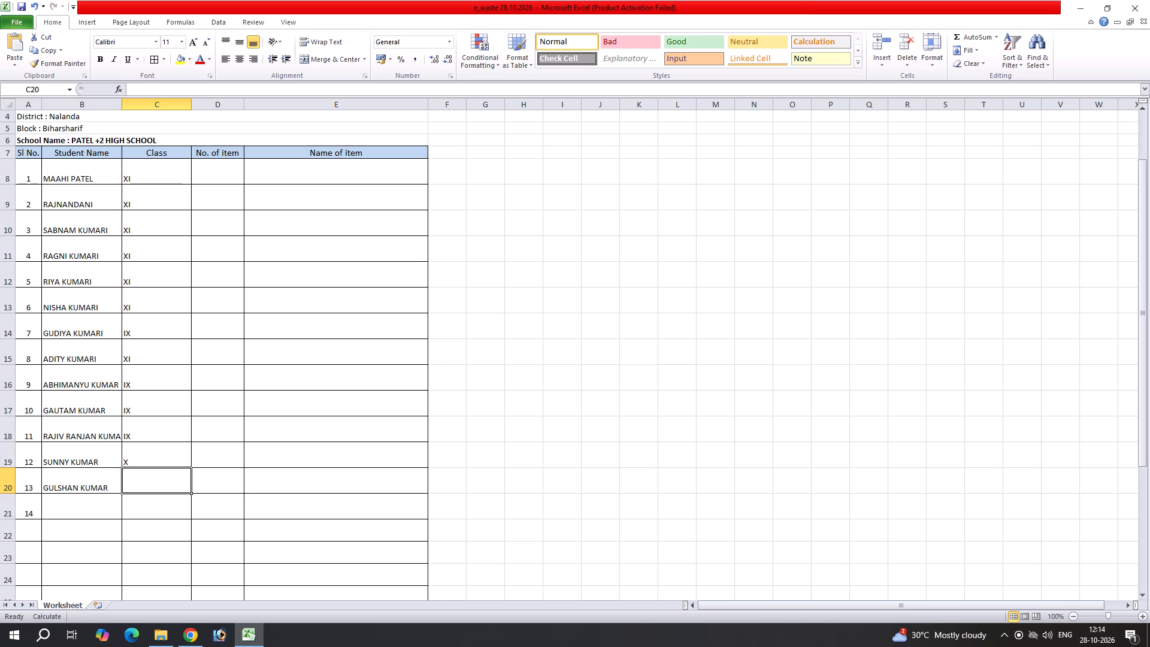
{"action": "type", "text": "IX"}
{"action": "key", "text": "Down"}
Enter the student's name in capitals for Sl No. 14 and set the class to X.
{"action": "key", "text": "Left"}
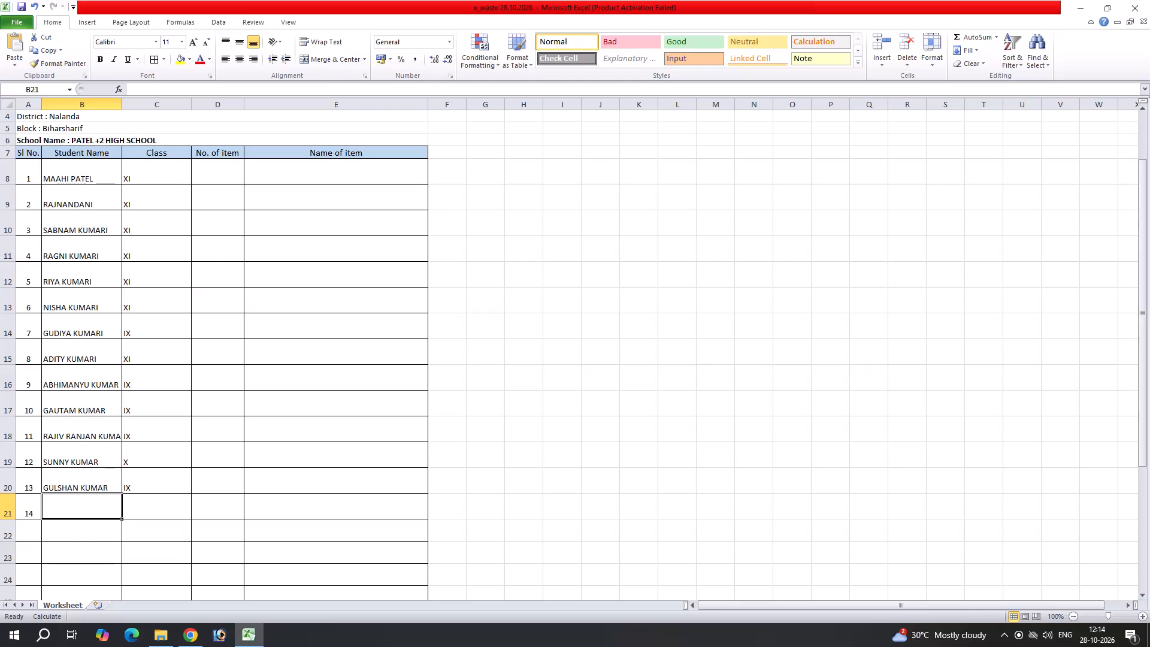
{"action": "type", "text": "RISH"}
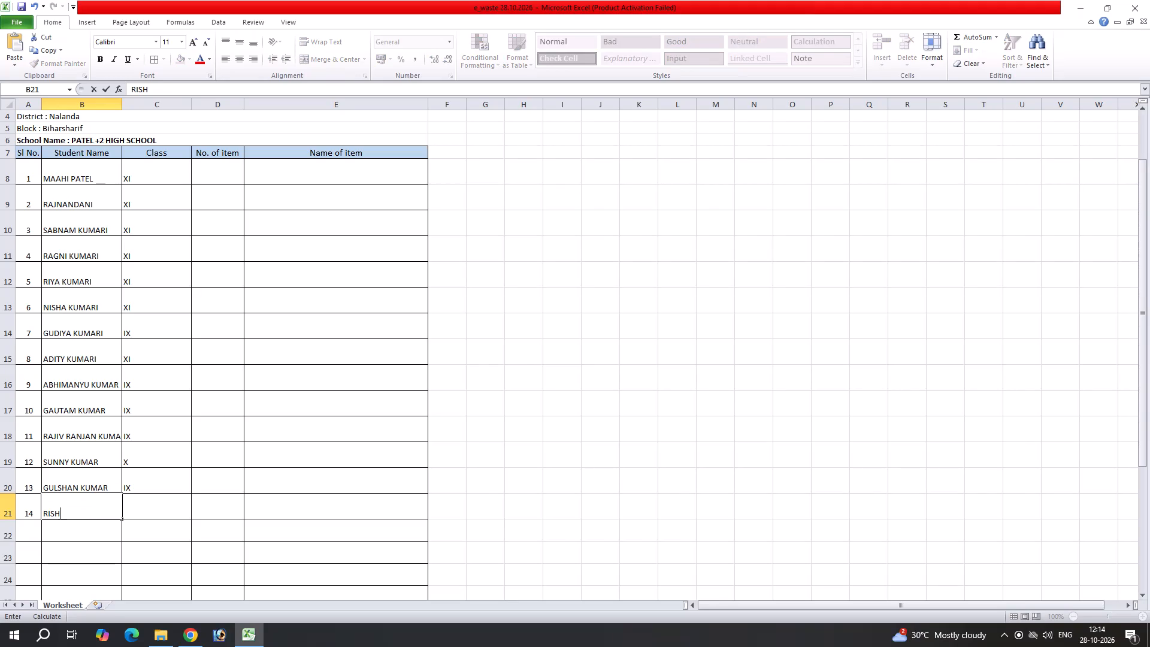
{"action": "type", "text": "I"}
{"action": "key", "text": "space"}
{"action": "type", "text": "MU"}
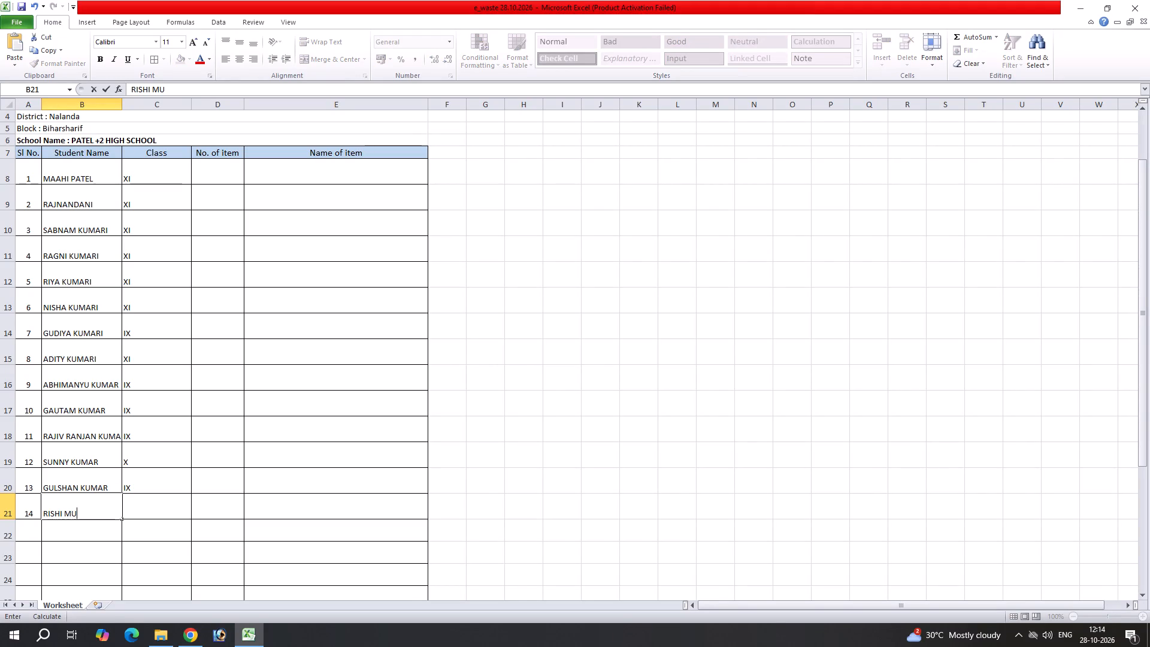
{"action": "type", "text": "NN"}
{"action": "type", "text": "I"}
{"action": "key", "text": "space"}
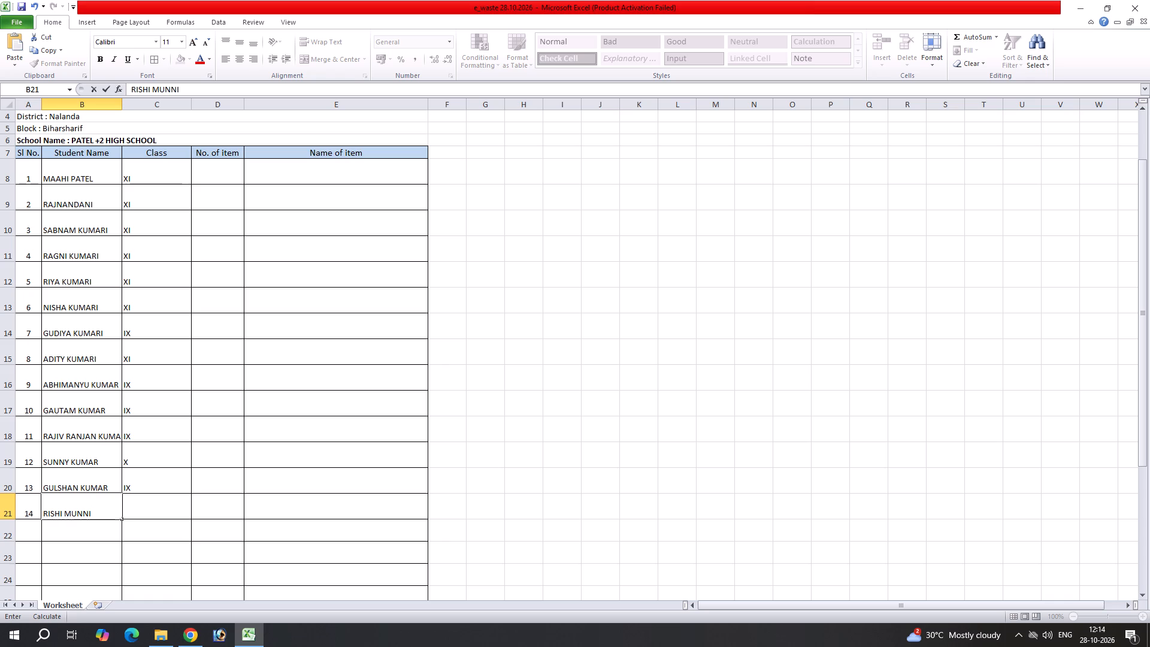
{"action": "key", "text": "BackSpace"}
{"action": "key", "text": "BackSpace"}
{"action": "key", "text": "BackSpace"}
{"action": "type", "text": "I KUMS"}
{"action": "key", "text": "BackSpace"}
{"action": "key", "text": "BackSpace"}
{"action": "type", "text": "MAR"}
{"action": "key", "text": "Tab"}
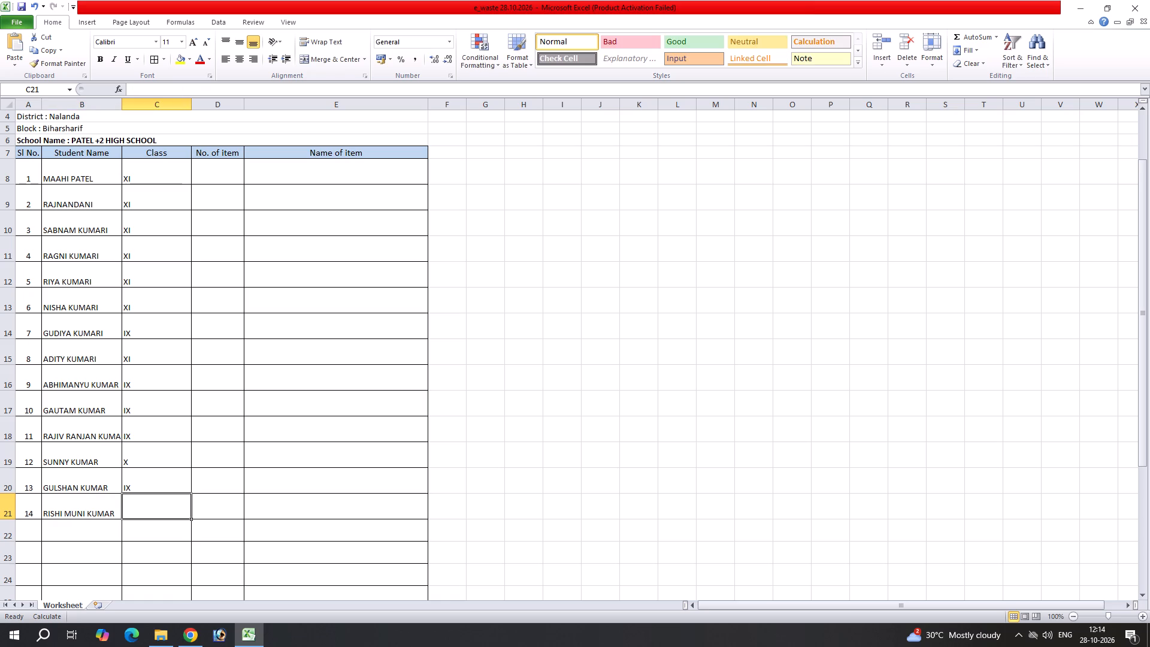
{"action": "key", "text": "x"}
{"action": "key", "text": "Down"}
Enter two more student names in capitals in the two unnumbered rows directly below Sl No. 14.
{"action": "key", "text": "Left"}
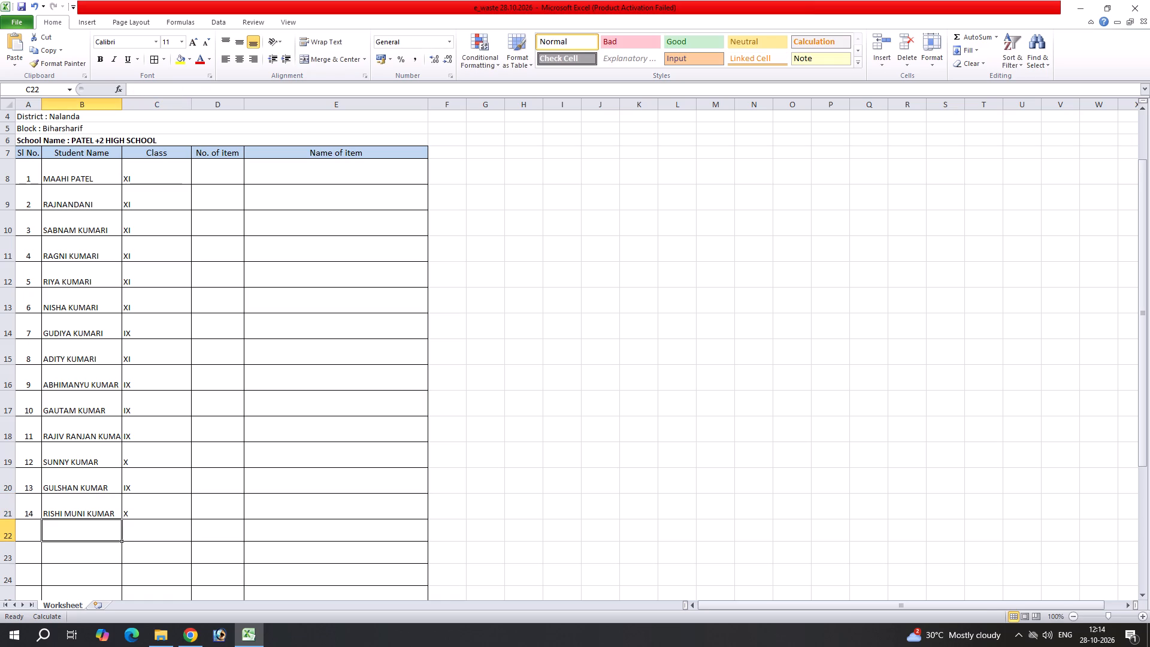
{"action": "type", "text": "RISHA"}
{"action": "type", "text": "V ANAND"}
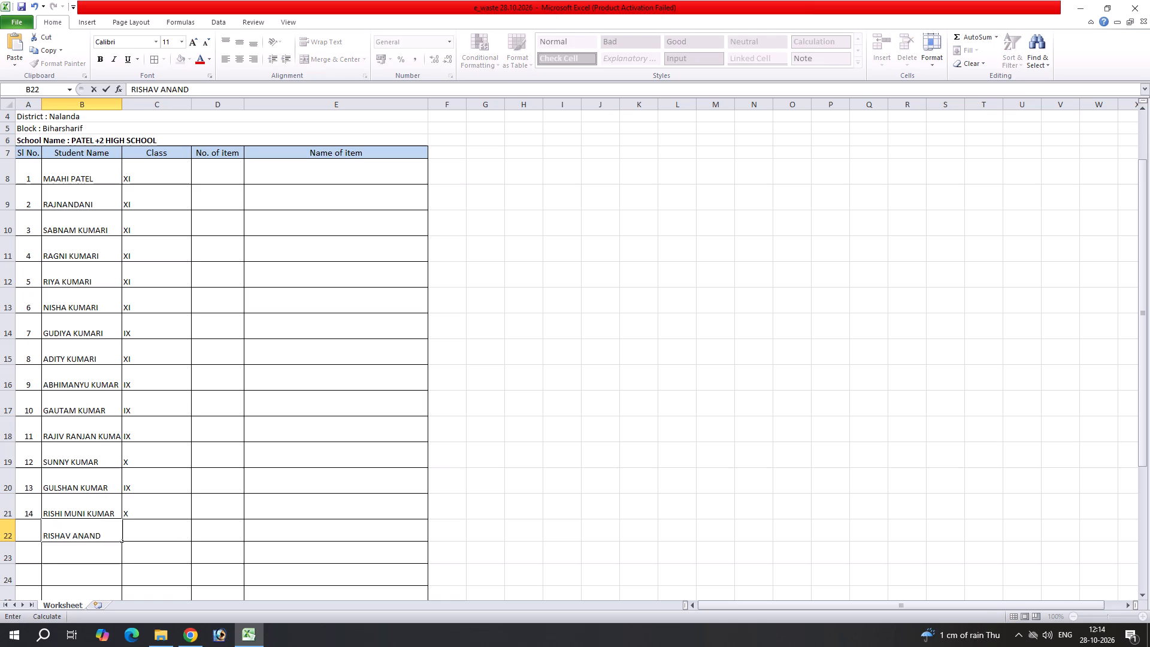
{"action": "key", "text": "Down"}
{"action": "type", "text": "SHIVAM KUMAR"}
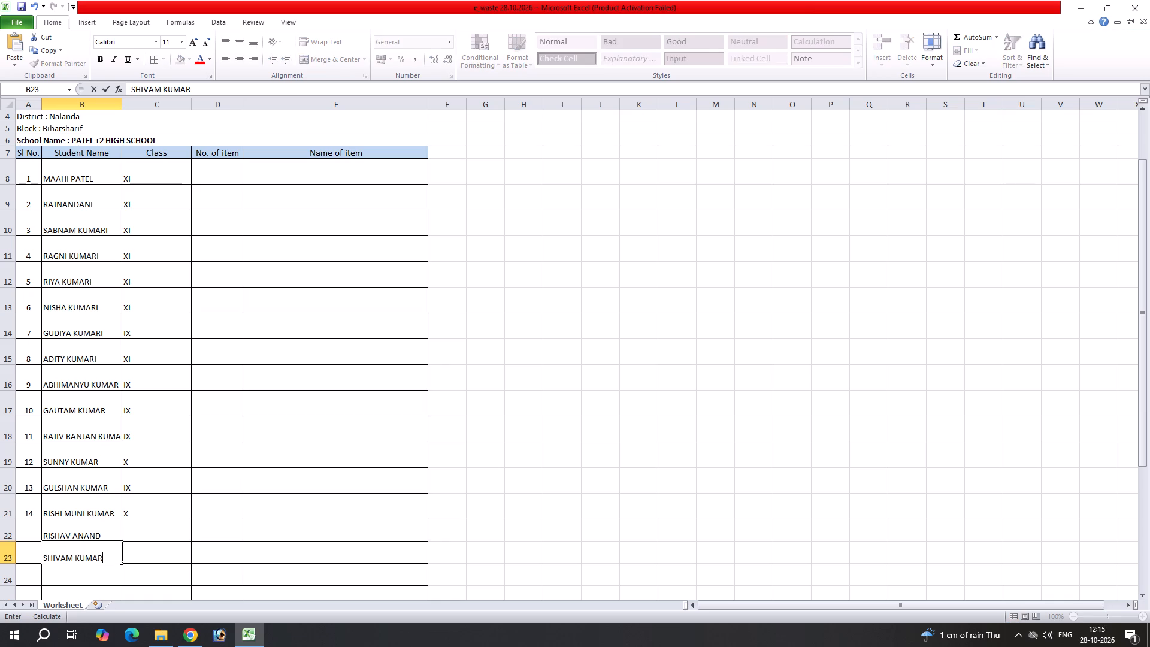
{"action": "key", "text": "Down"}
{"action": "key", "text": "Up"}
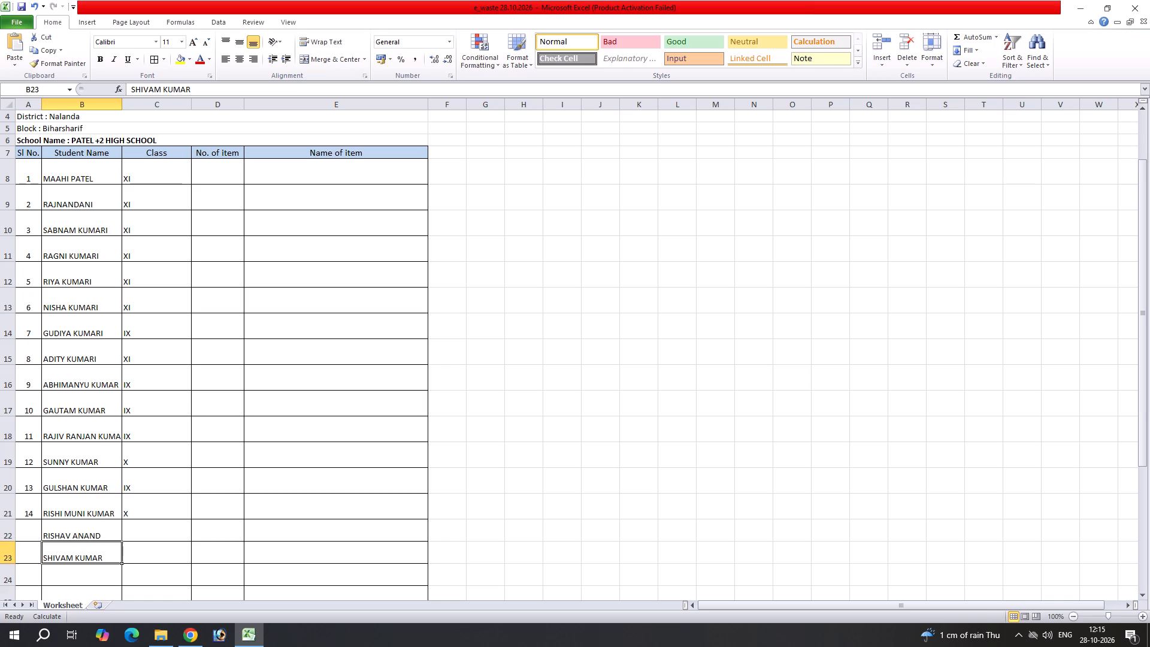
Set the class to XII for both students in the two unnumbered rows below Sl No. 14.
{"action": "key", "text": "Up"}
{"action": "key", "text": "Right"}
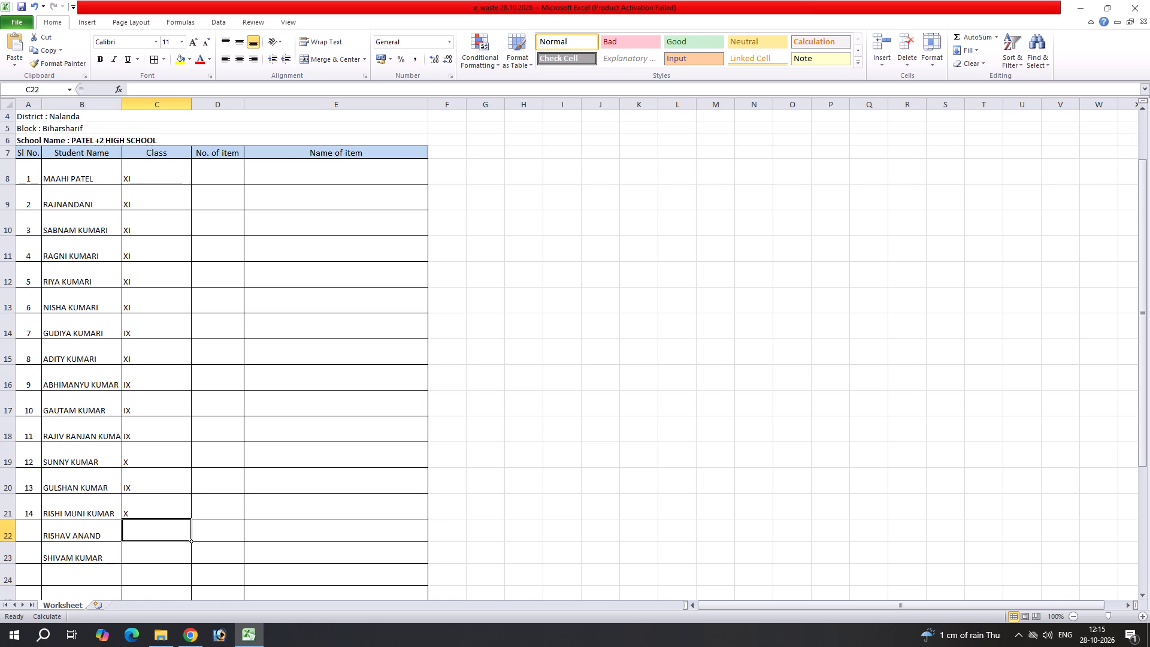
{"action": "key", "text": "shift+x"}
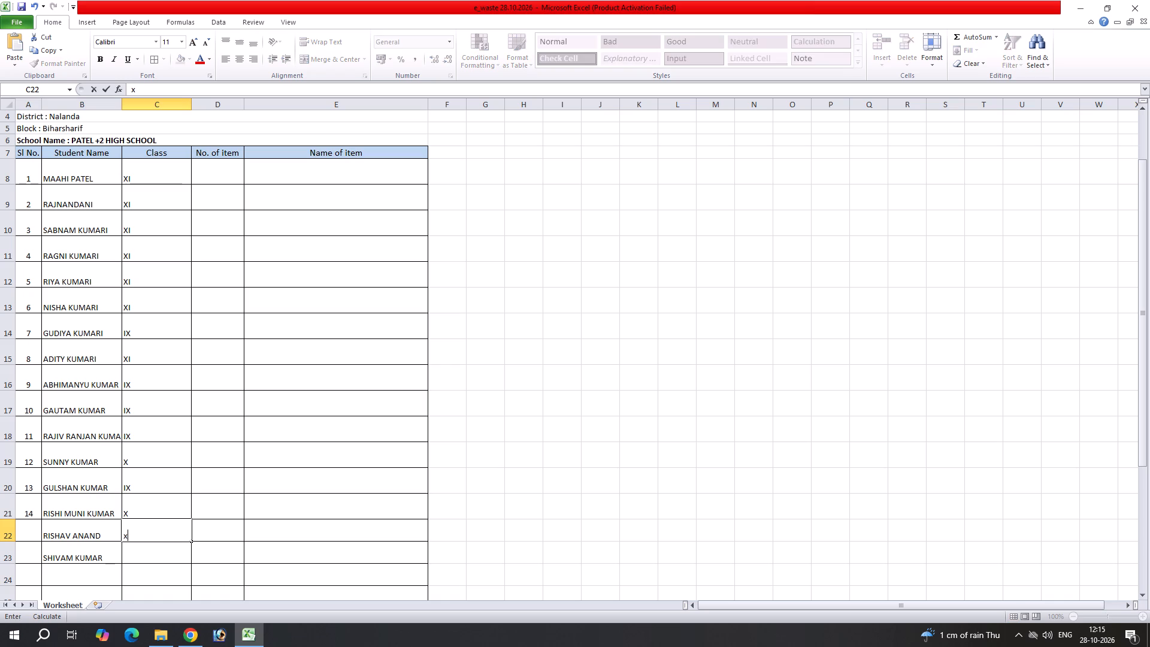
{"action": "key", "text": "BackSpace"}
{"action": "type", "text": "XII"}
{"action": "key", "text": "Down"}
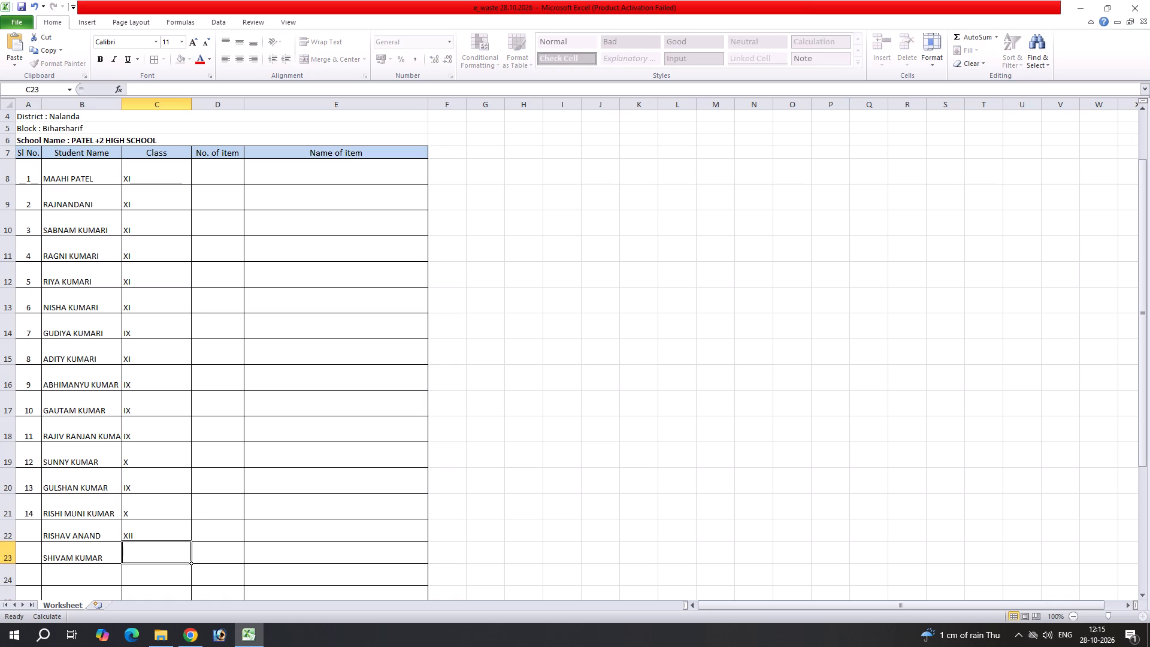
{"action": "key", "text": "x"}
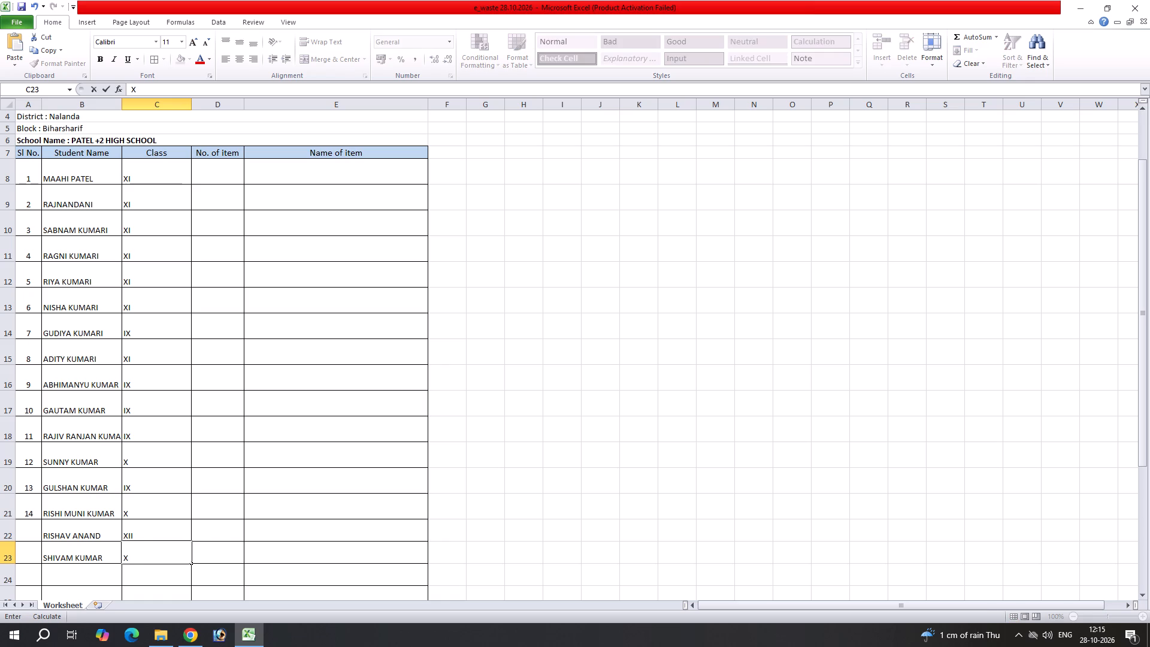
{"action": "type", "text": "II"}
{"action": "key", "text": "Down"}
Enter the next student's name in capitals in row 24 and set the class to XII.
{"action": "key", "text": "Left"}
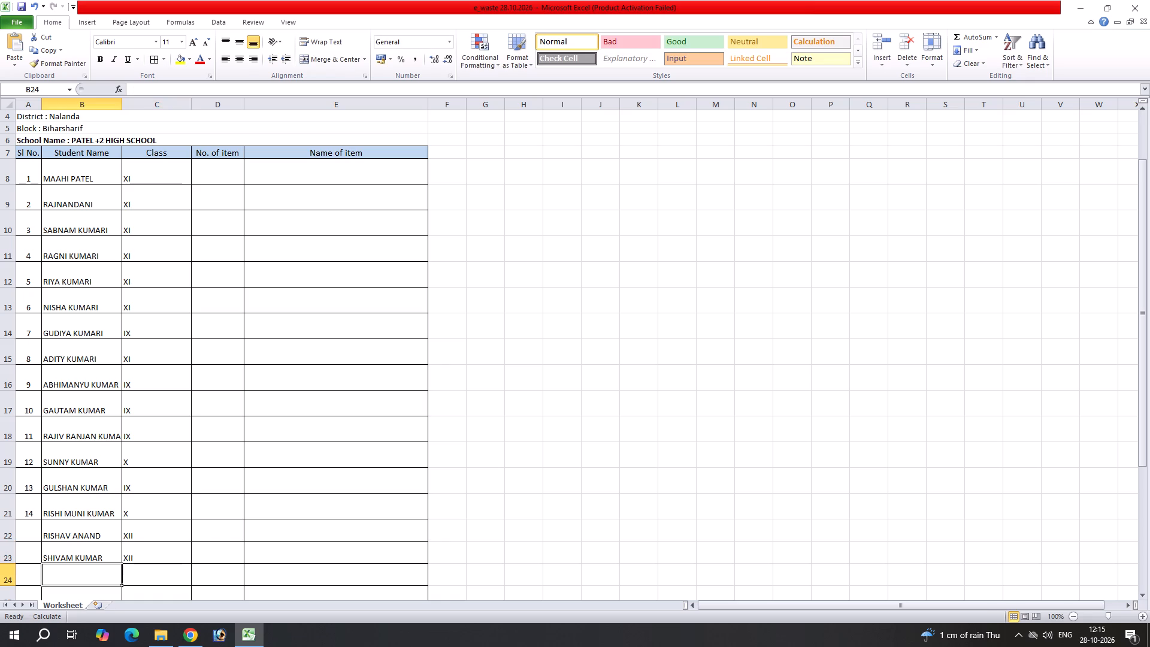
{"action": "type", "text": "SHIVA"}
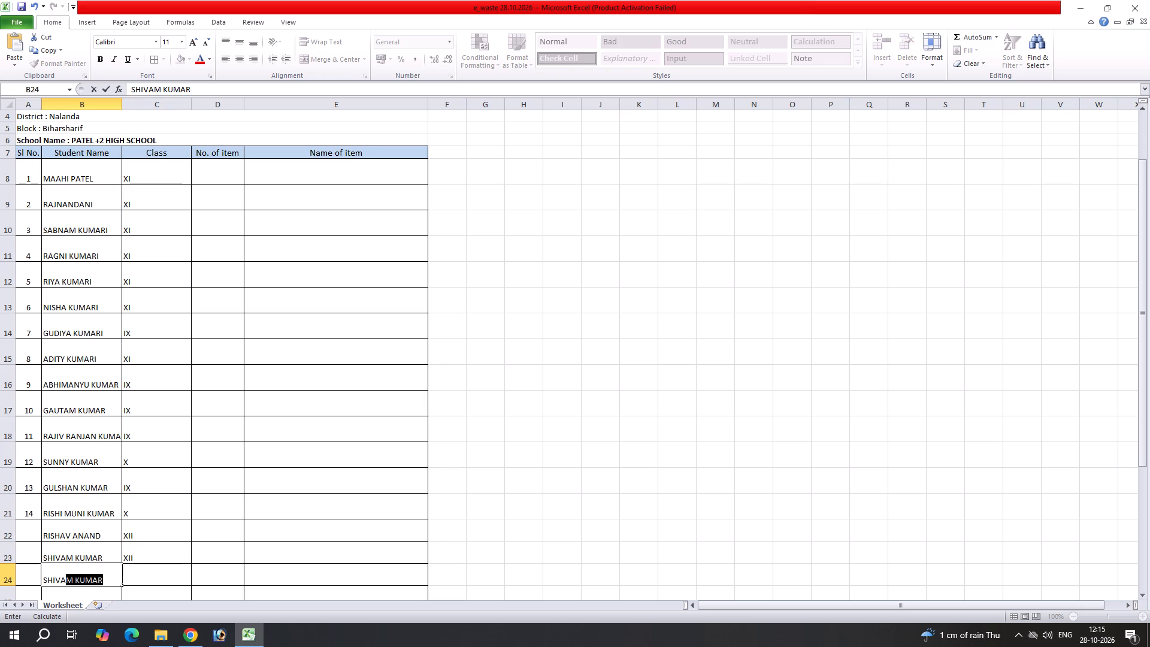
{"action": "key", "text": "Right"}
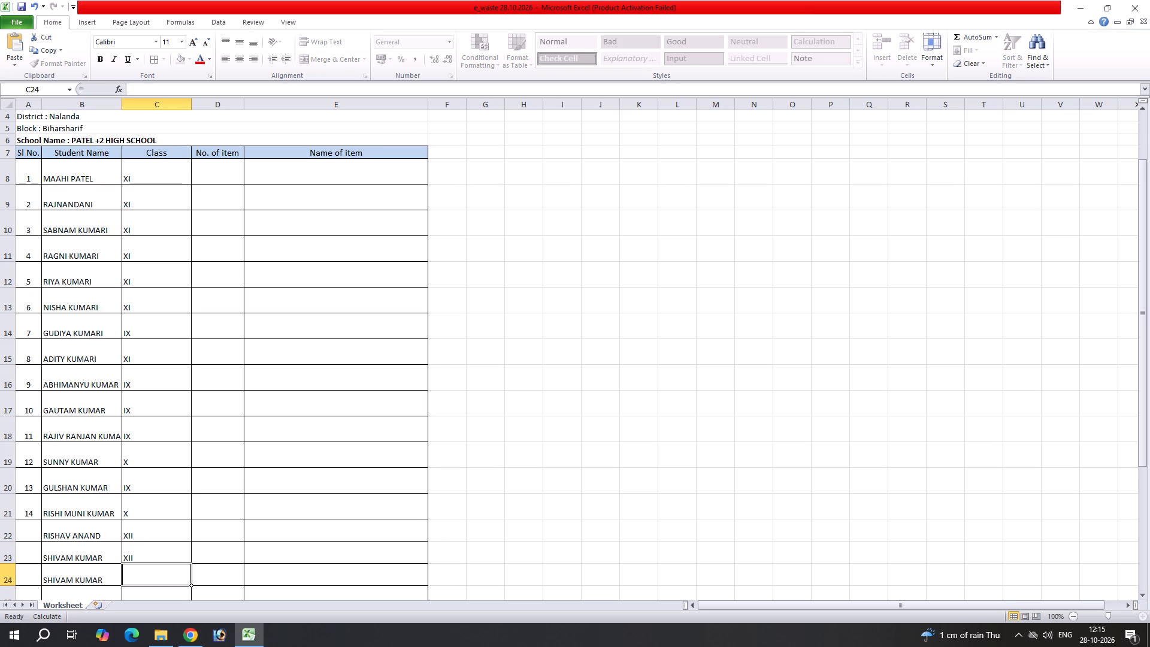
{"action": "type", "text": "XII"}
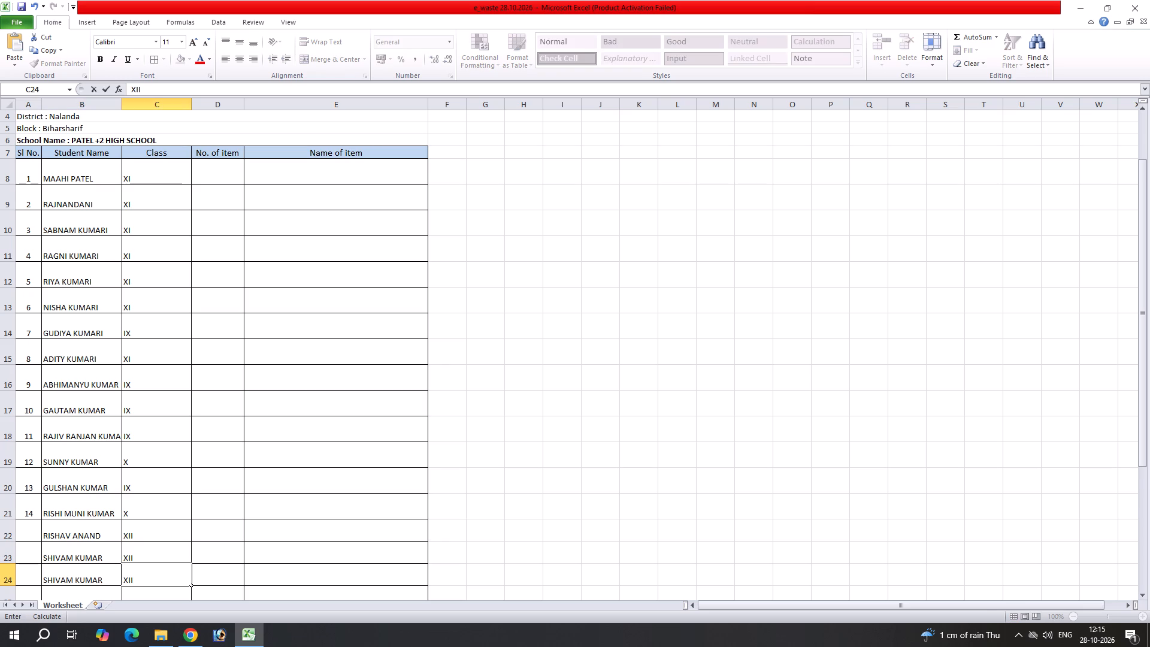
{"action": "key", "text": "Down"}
Enter the next student's name in capitals in row 25 and set the class to XII.
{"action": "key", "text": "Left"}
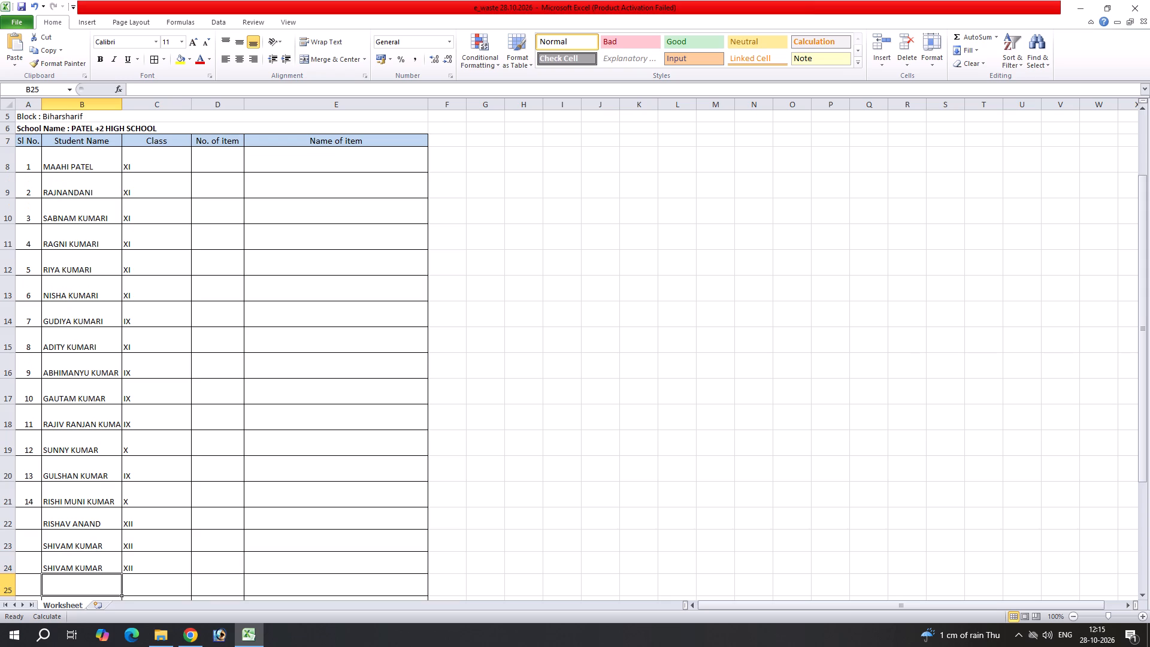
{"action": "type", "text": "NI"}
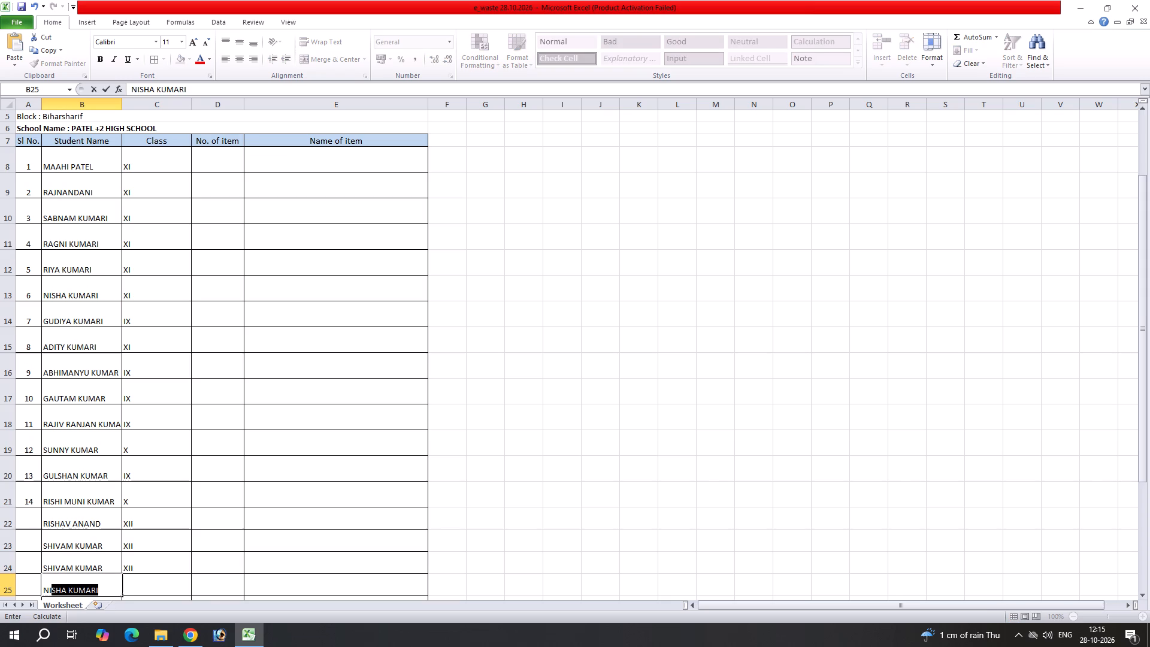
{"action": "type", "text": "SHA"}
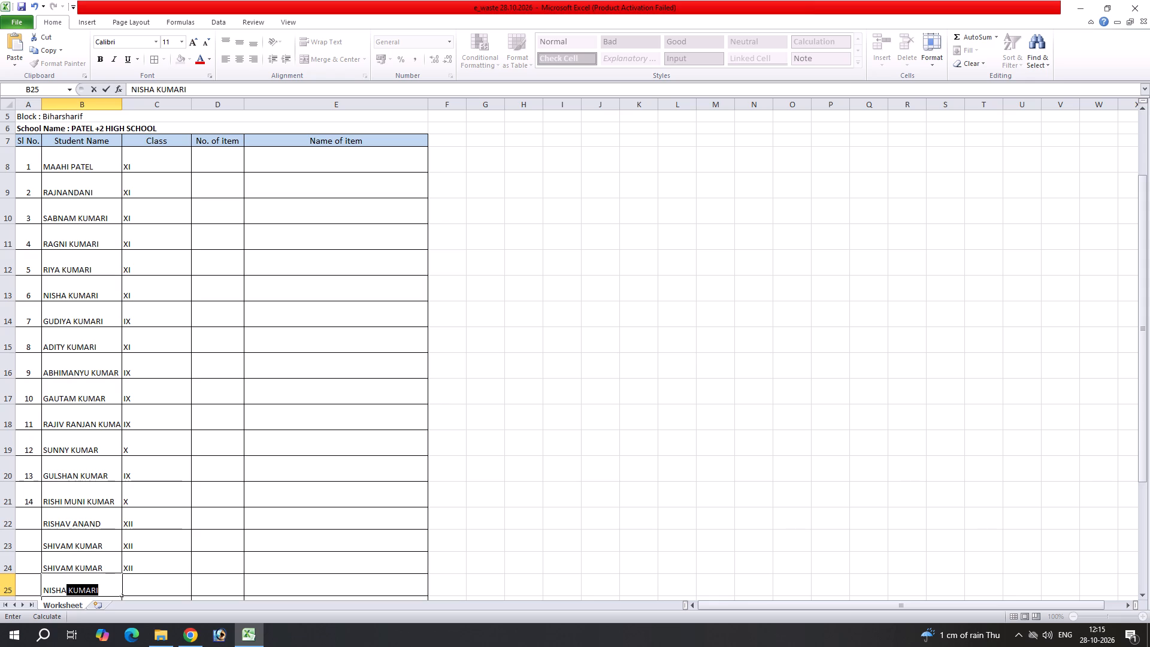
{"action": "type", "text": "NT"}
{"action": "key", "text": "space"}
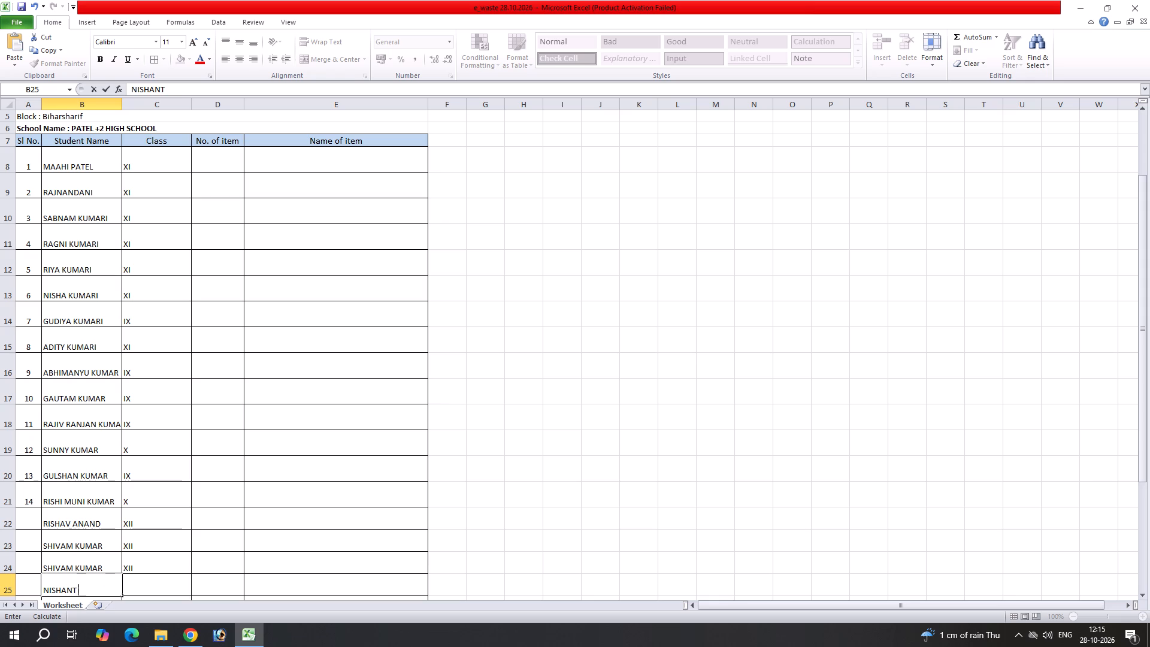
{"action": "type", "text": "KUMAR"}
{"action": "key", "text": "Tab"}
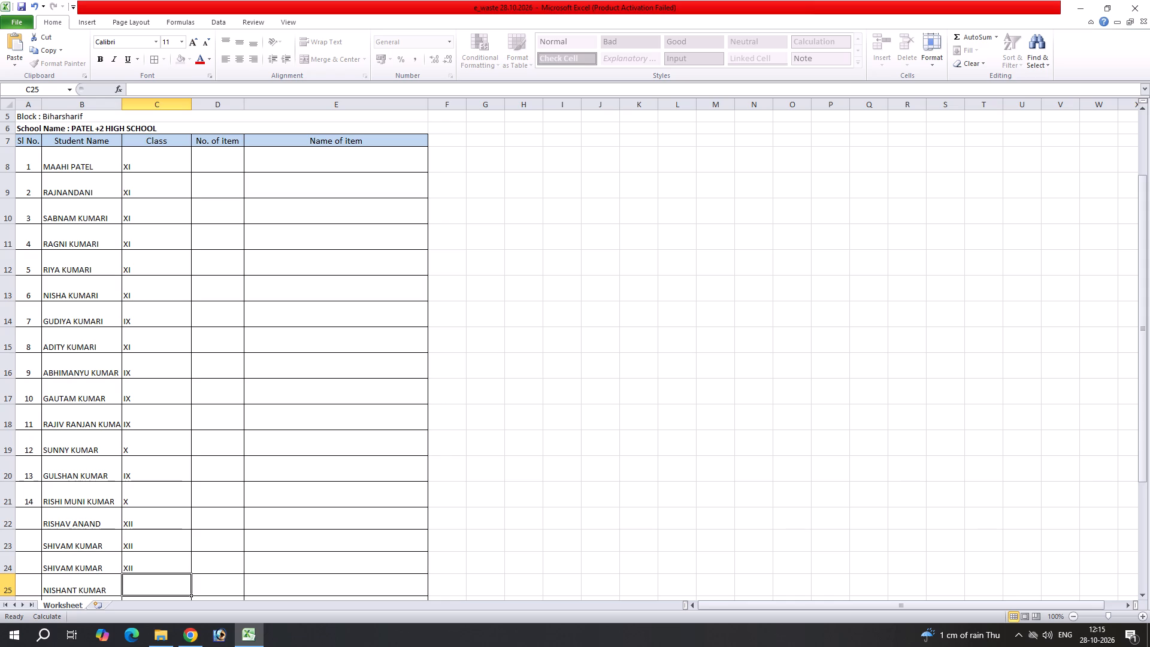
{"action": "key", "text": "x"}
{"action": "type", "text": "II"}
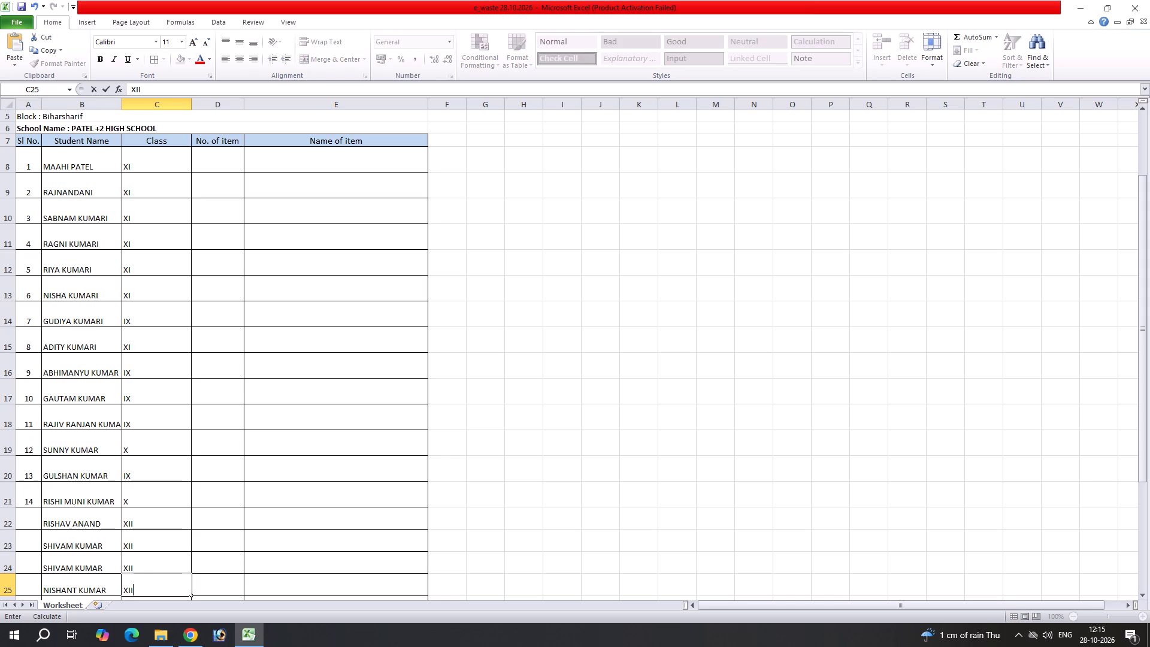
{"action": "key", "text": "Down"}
Enter the next student's name in capitals in row 26 and set the class to XII.
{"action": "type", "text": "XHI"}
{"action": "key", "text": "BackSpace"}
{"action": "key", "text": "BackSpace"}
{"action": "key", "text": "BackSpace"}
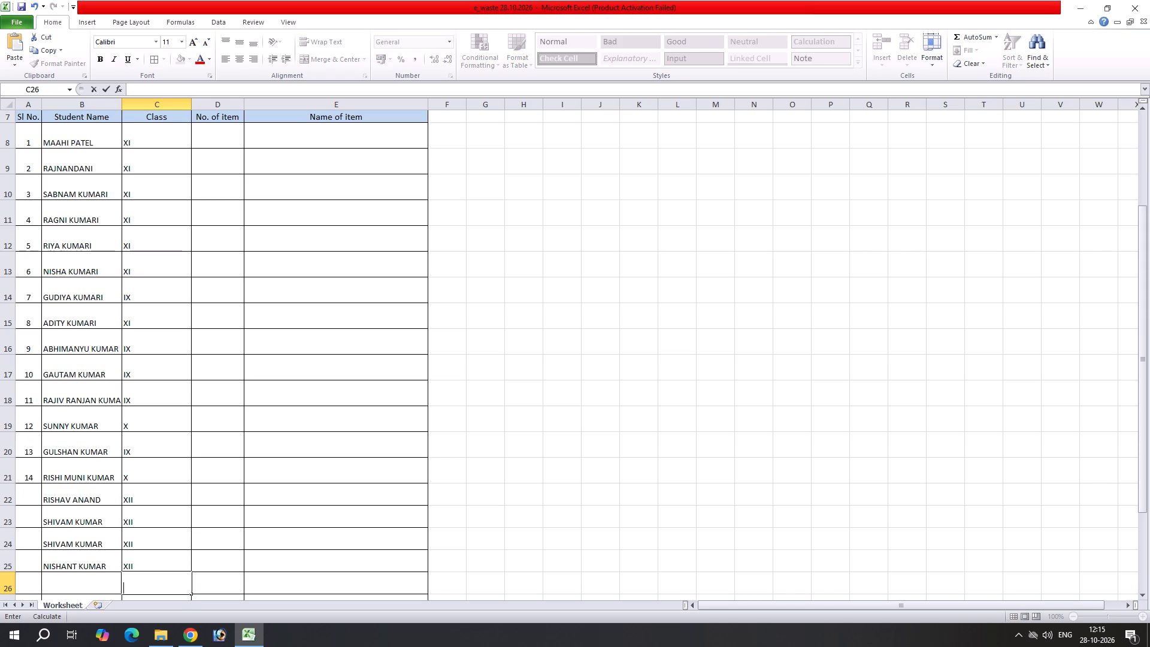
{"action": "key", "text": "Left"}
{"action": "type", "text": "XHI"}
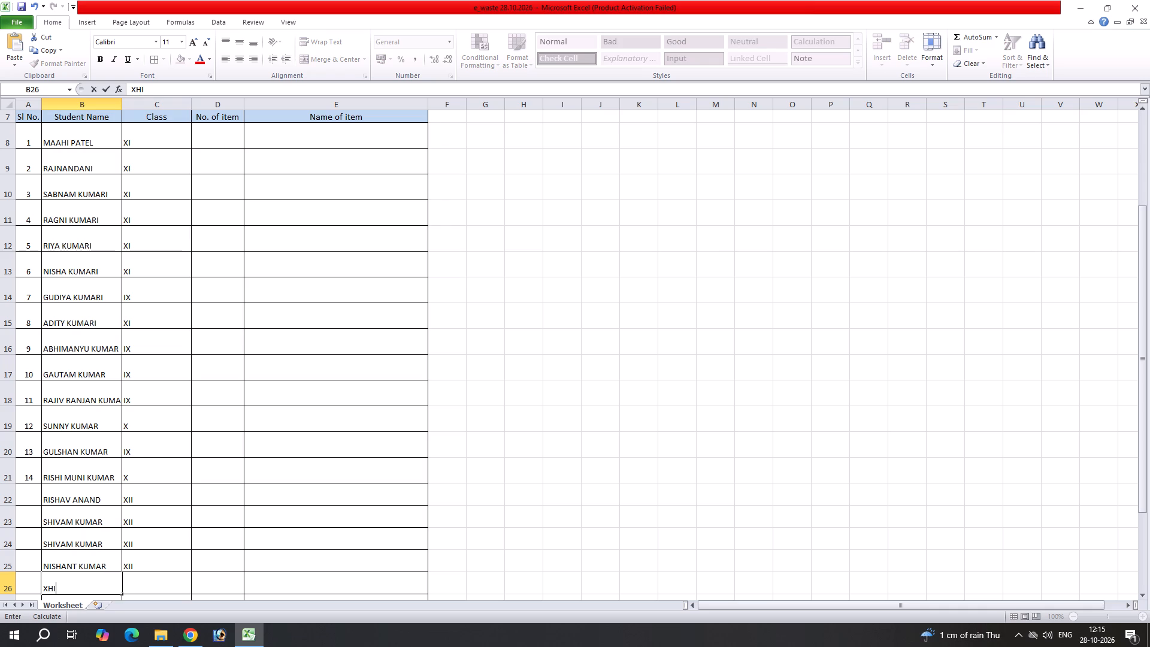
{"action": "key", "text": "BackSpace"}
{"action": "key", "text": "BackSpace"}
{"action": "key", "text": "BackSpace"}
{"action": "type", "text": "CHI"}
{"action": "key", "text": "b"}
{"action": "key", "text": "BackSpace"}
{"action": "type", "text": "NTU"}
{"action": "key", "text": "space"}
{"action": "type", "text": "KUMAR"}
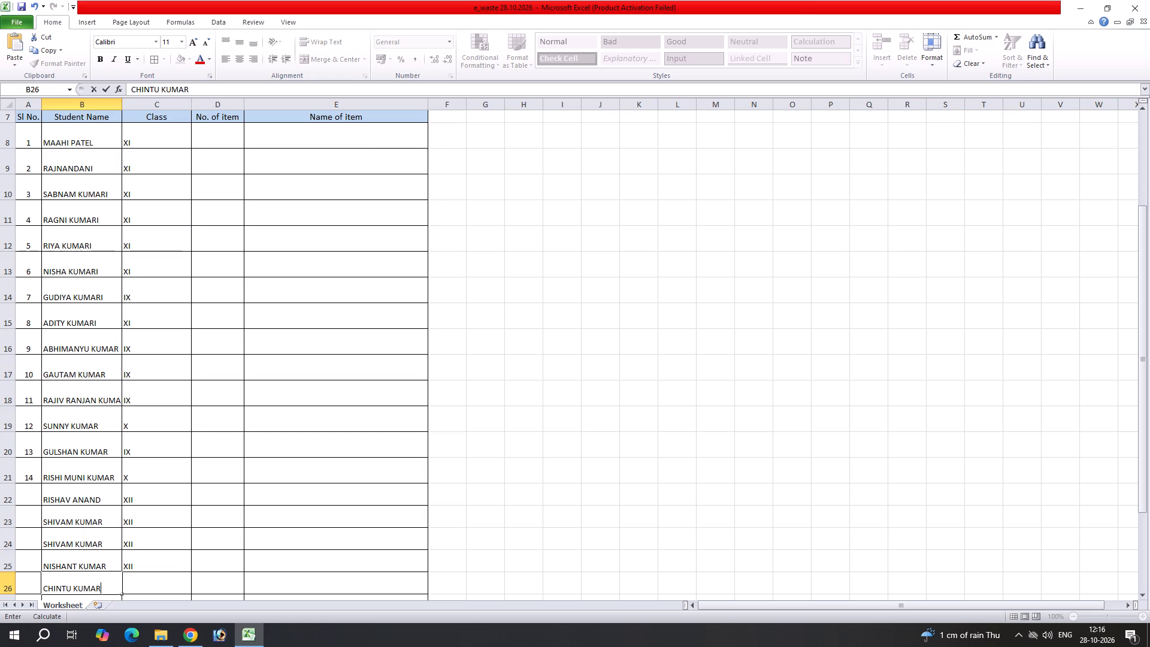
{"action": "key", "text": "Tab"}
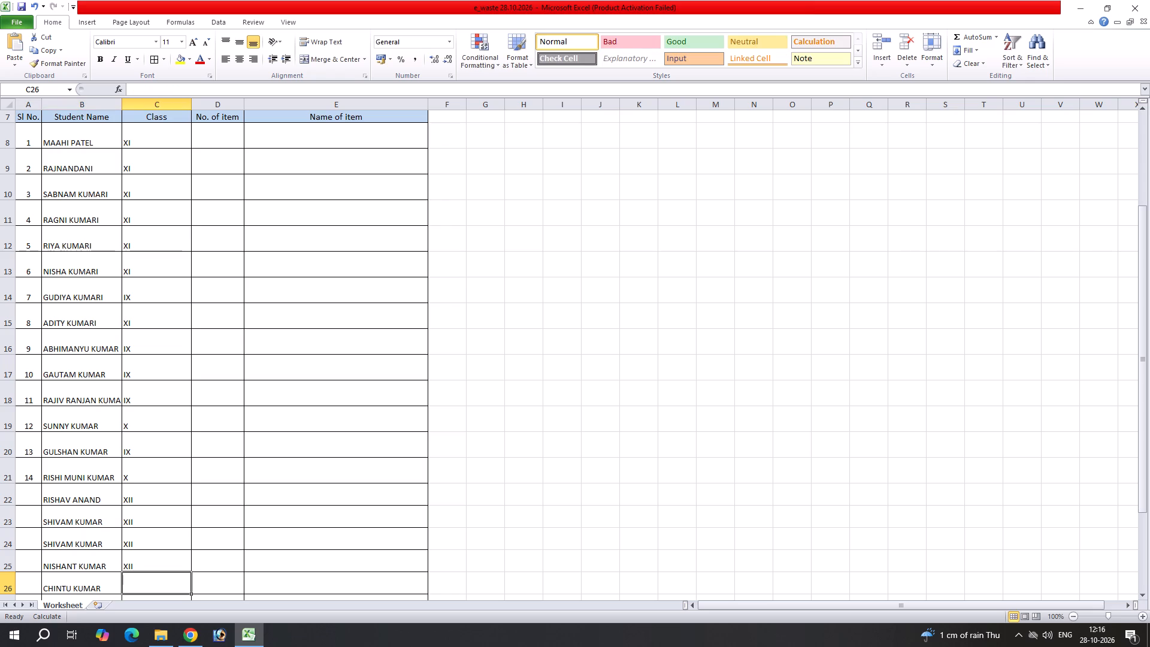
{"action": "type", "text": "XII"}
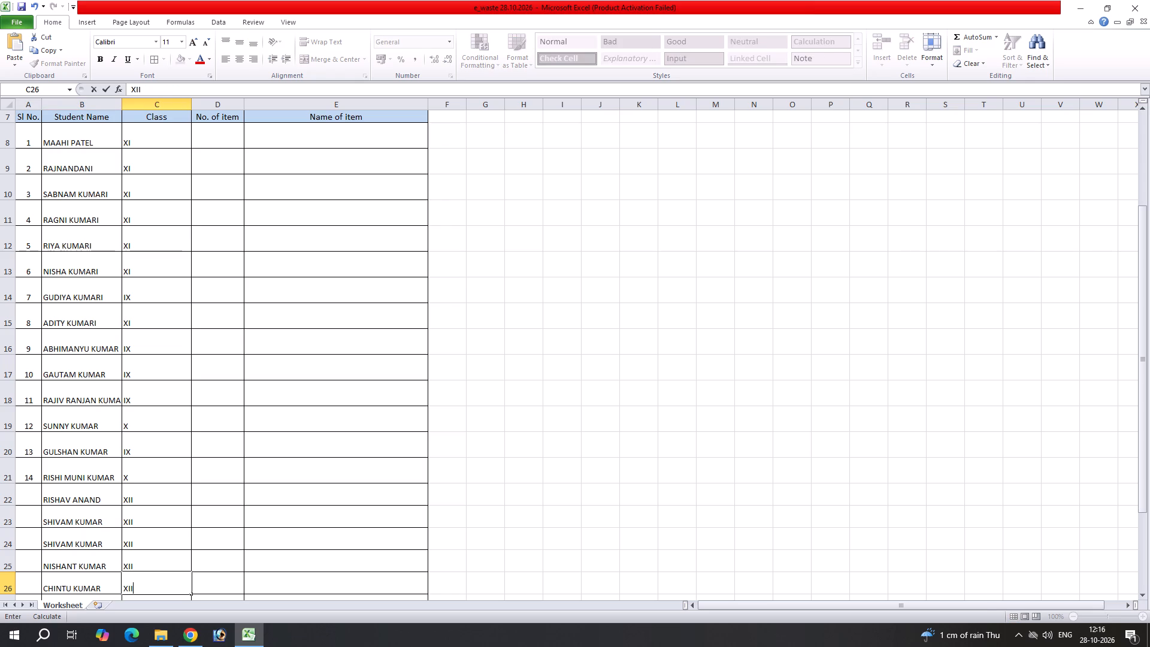
Extend the Sl No. series from 11–14 down to row 26, numbering the five added students 15 to 19.
{"action": "left_click_drag", "start_coordinate": [31, 398], "coordinate": [21, 471]}
{"action": "left_click_drag", "start_coordinate": [43, 483], "coordinate": [34, 594]}
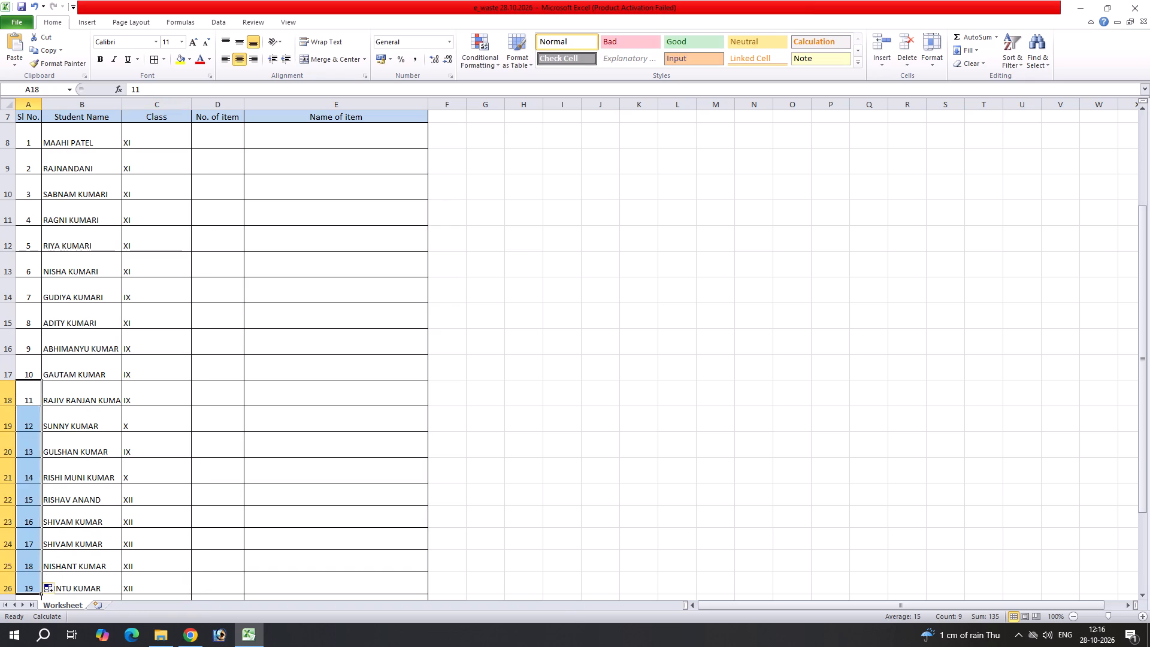
Print the worksheet.
{"action": "scroll", "coordinate": [167, 455], "scroll_direction": "down", "scroll_amount": 5}
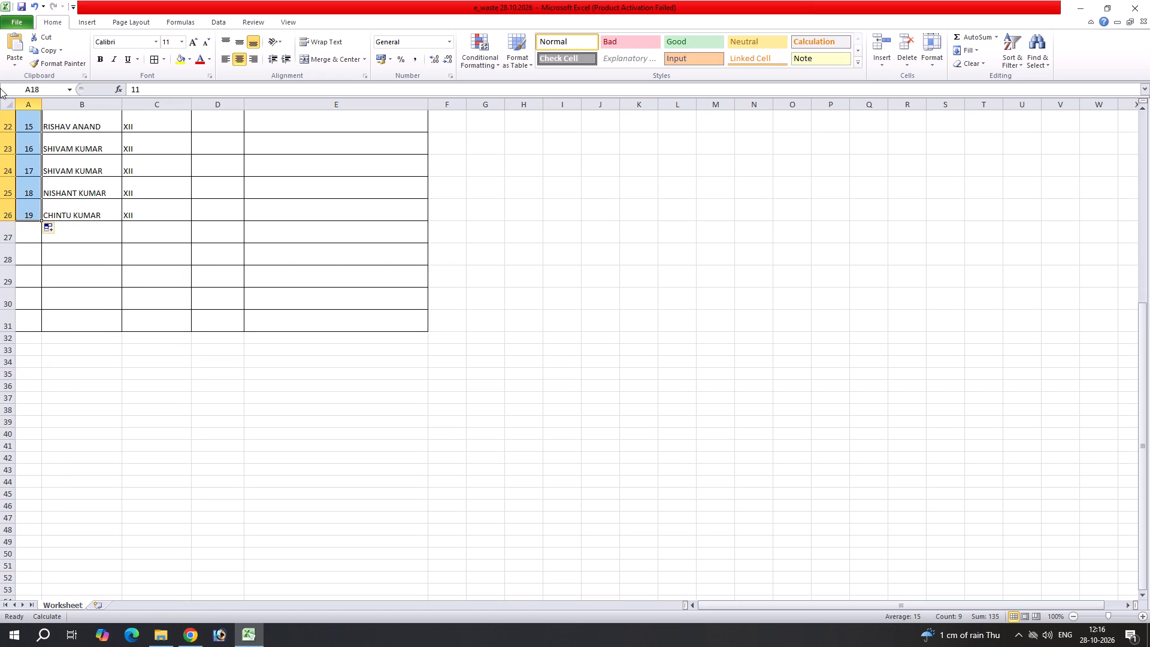
{"action": "left_click", "coordinate": [8, 19]}
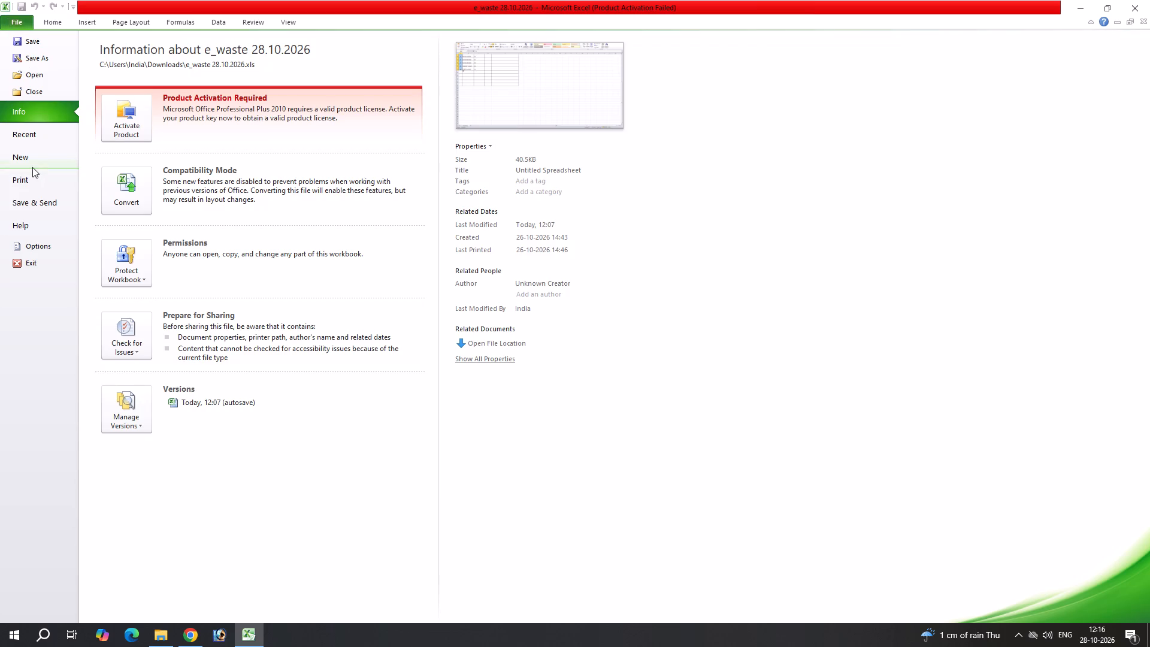
{"action": "left_click", "coordinate": [28, 178]}
{"action": "left_click", "coordinate": [107, 61]}
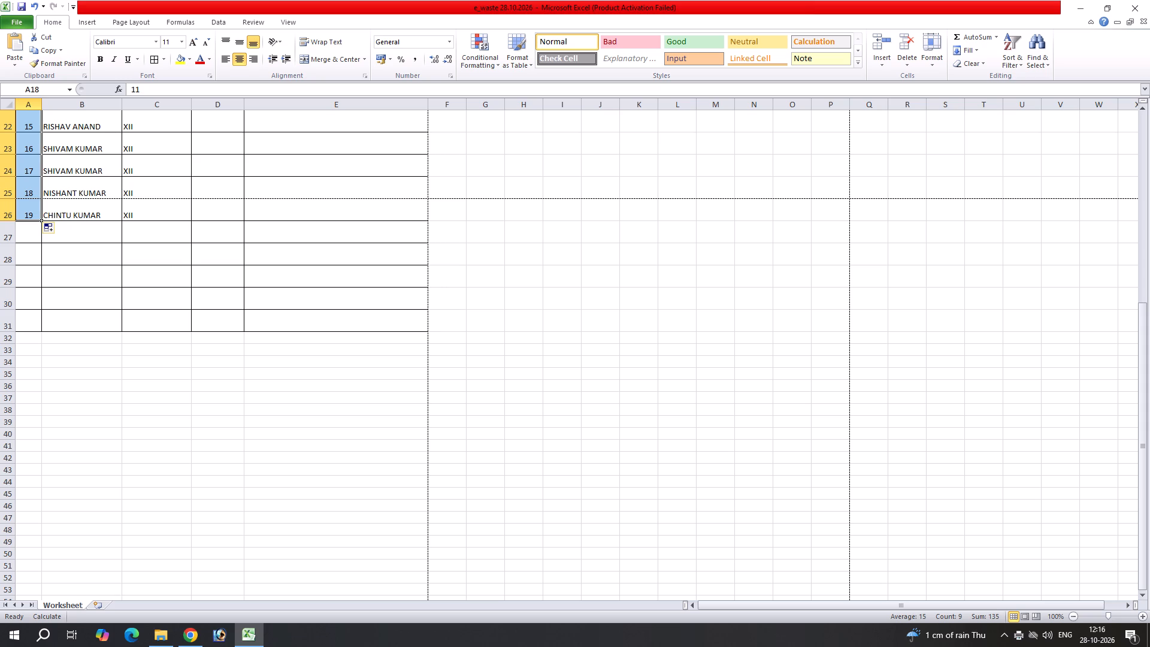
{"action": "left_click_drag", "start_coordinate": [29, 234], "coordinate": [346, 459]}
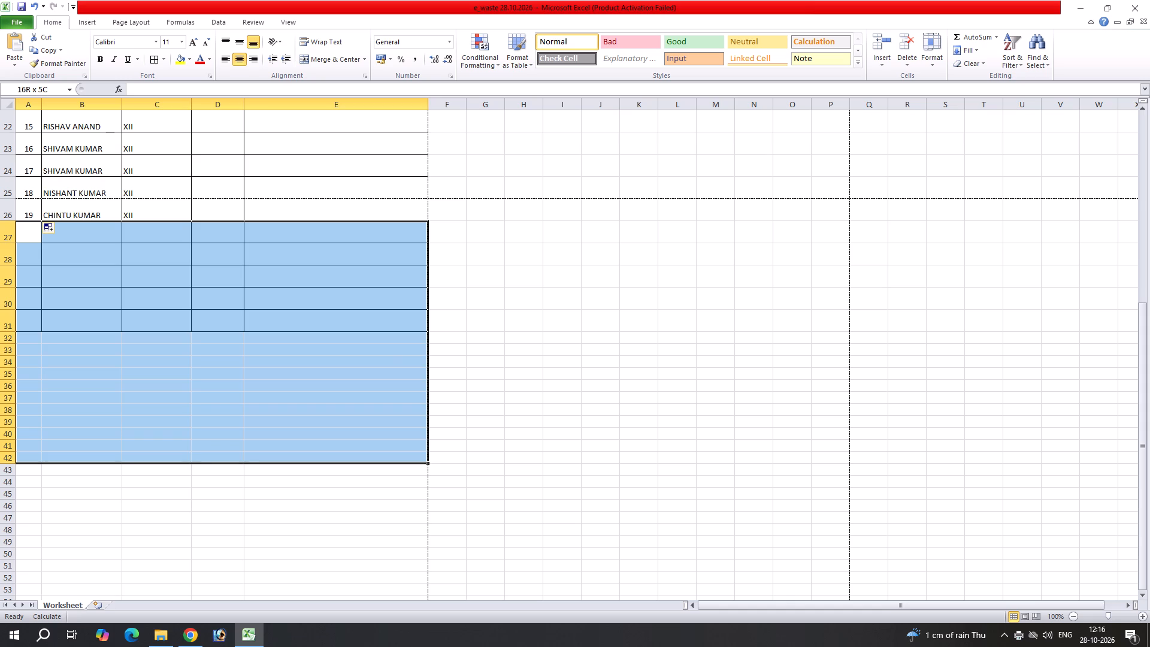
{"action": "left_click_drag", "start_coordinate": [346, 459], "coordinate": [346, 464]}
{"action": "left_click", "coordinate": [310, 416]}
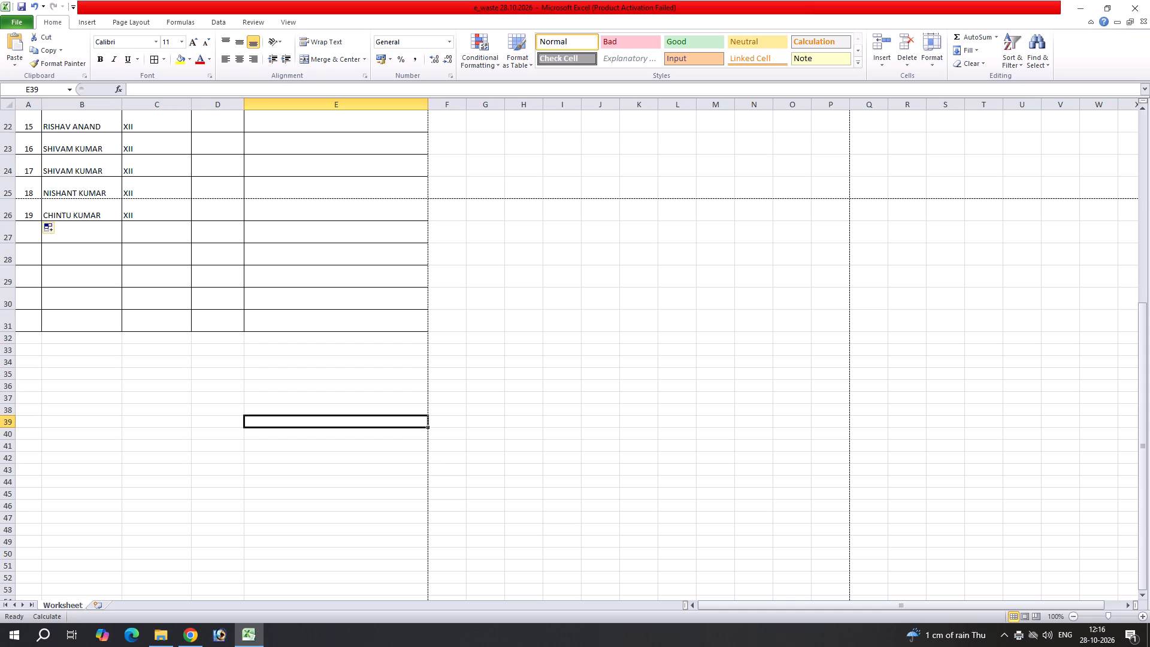
Select the five blank bordered rows below Sl No. 19, columns A to E, and insert entire rows there.
{"action": "left_click_drag", "start_coordinate": [32, 236], "coordinate": [319, 314]}
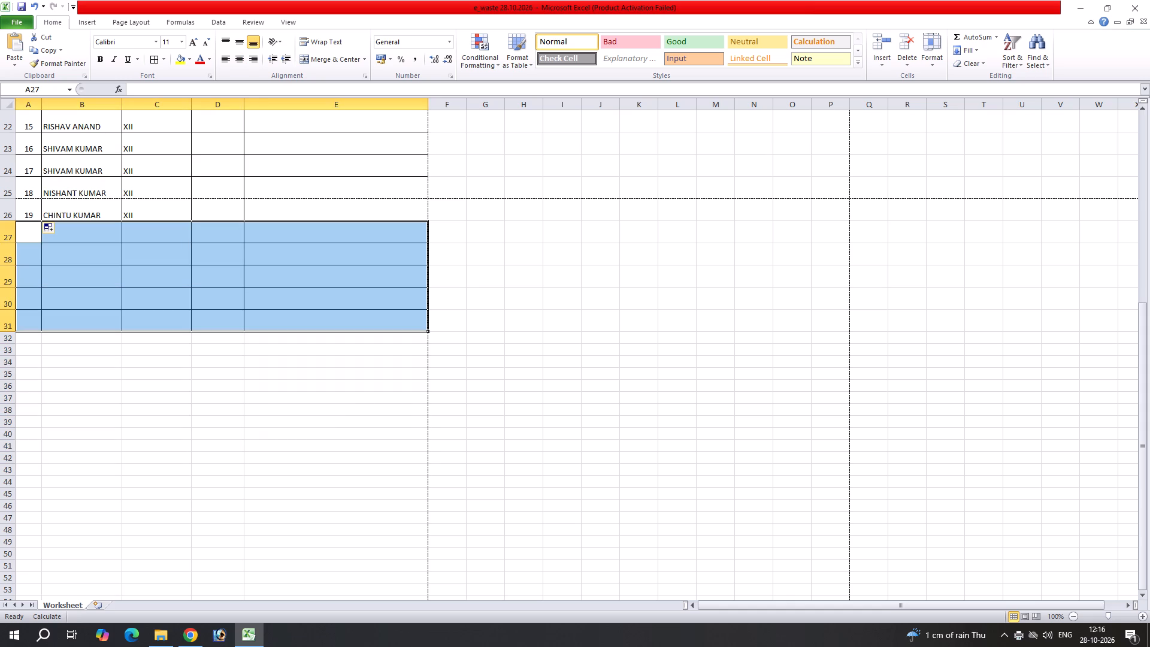
{"action": "right_click", "coordinate": [319, 314]}
{"action": "left_click", "coordinate": [349, 392]}
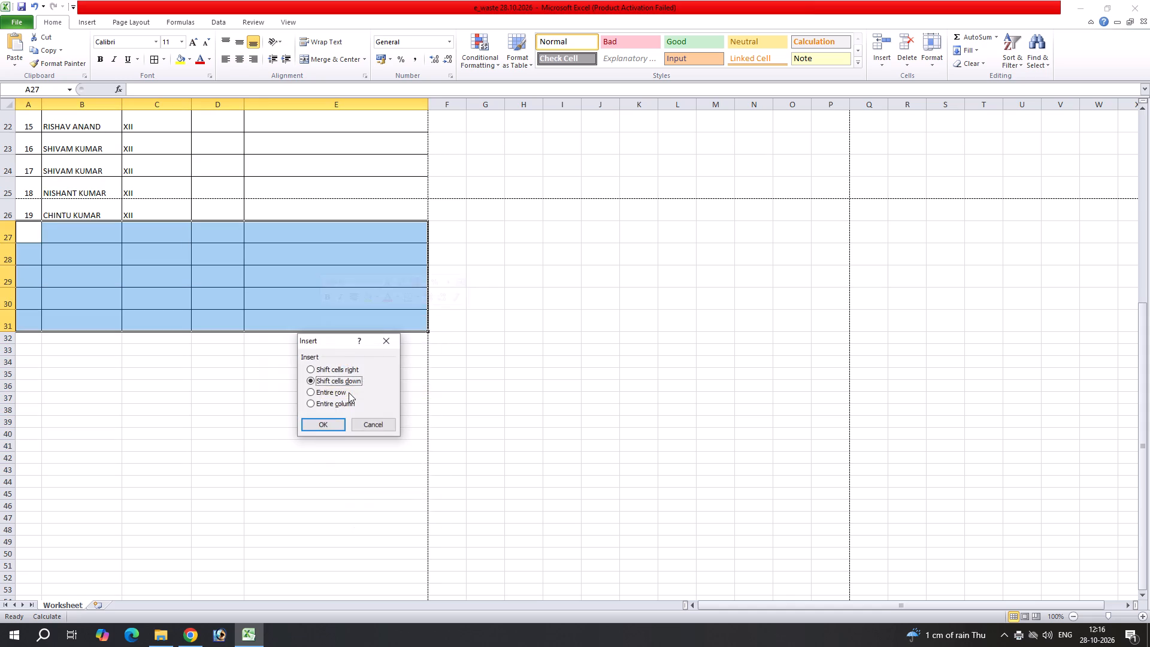
{"action": "left_click", "coordinate": [334, 394]}
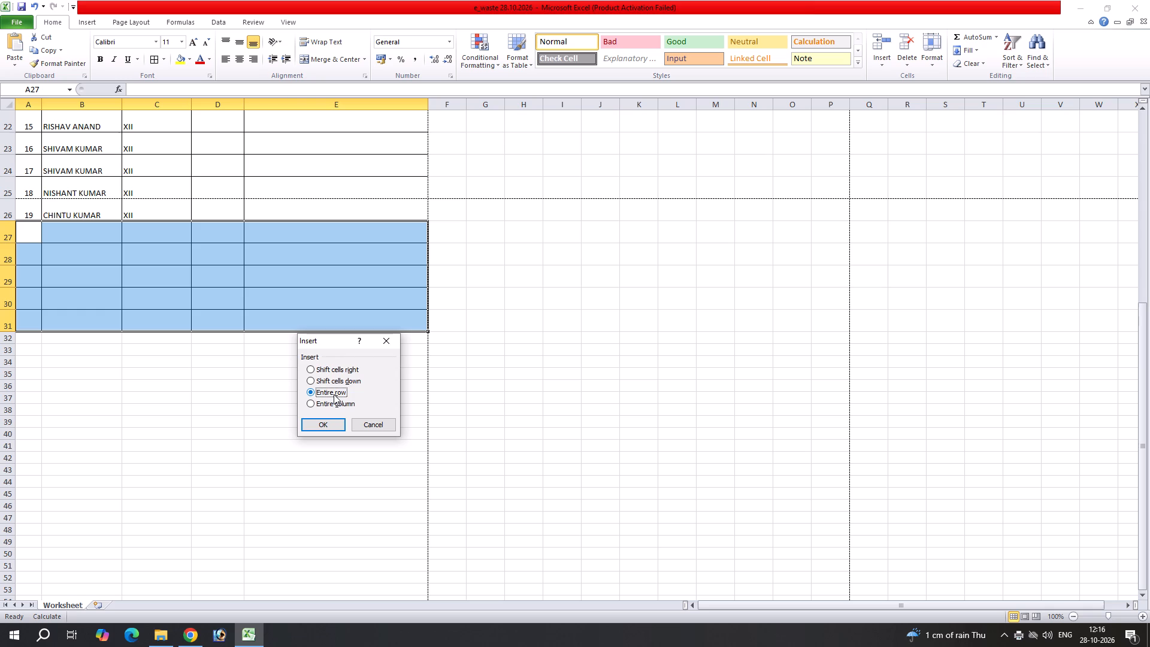
{"action": "left_click", "coordinate": [331, 421]}
Insert one blank bordered row at row 27, then eleven more over rows 27 to 37, extending the table below Sl No. 19.
{"action": "left_click", "coordinate": [276, 416]}
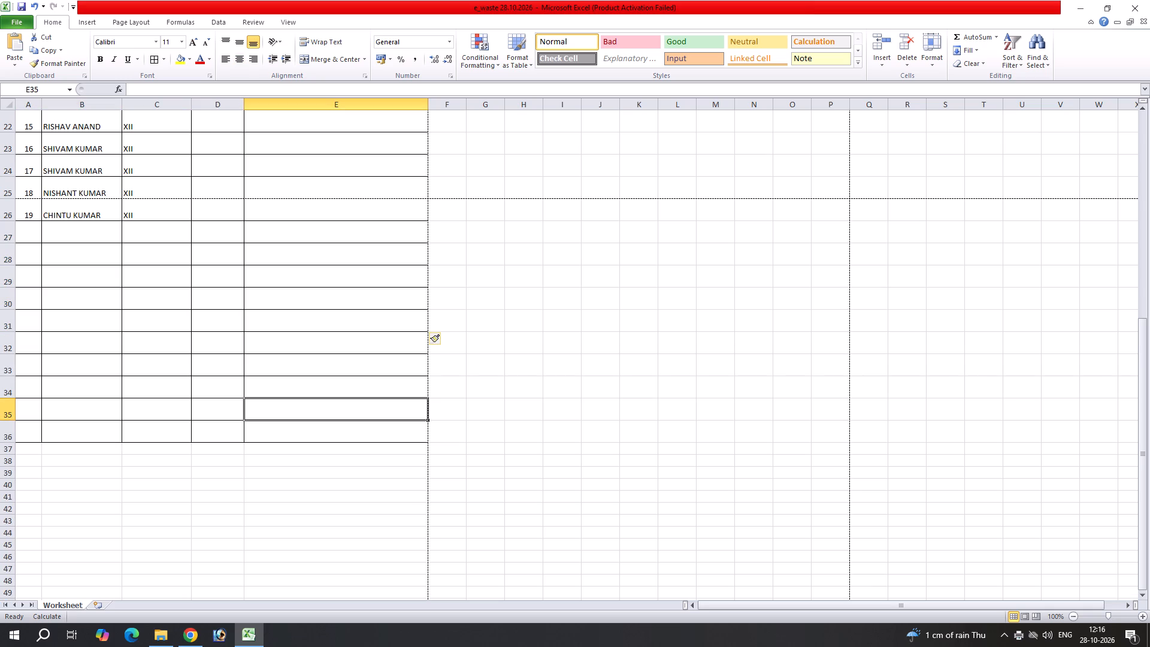
{"action": "left_click_drag", "start_coordinate": [25, 231], "coordinate": [344, 431]}
{"action": "right_click", "coordinate": [5, 233]}
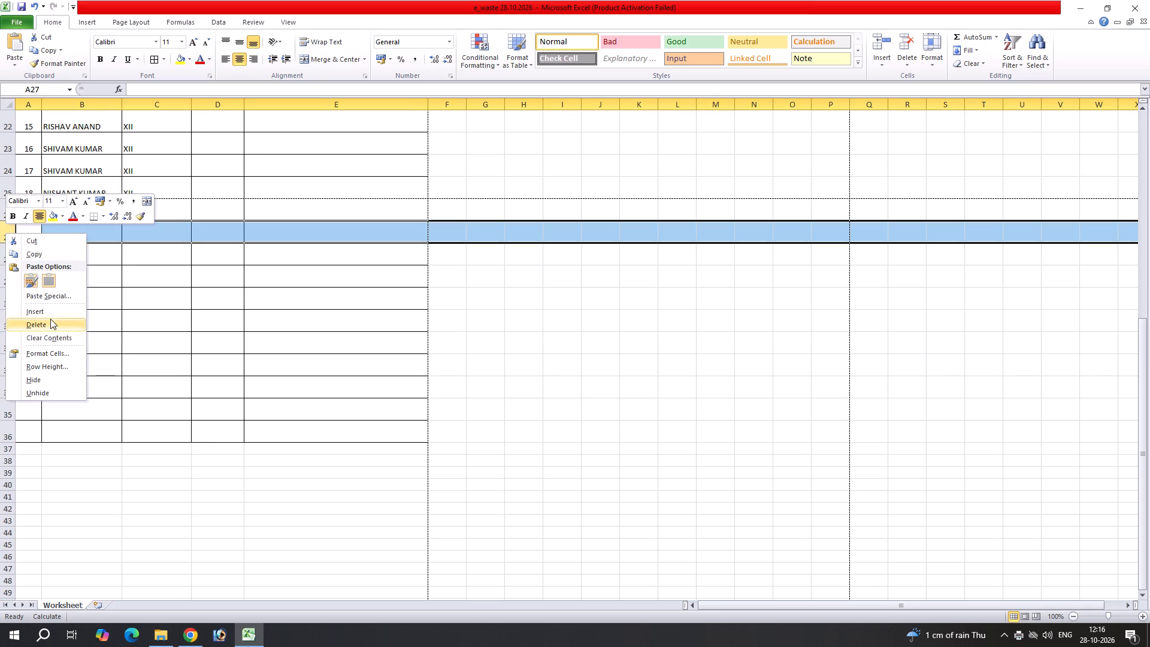
{"action": "left_click", "coordinate": [50, 314]}
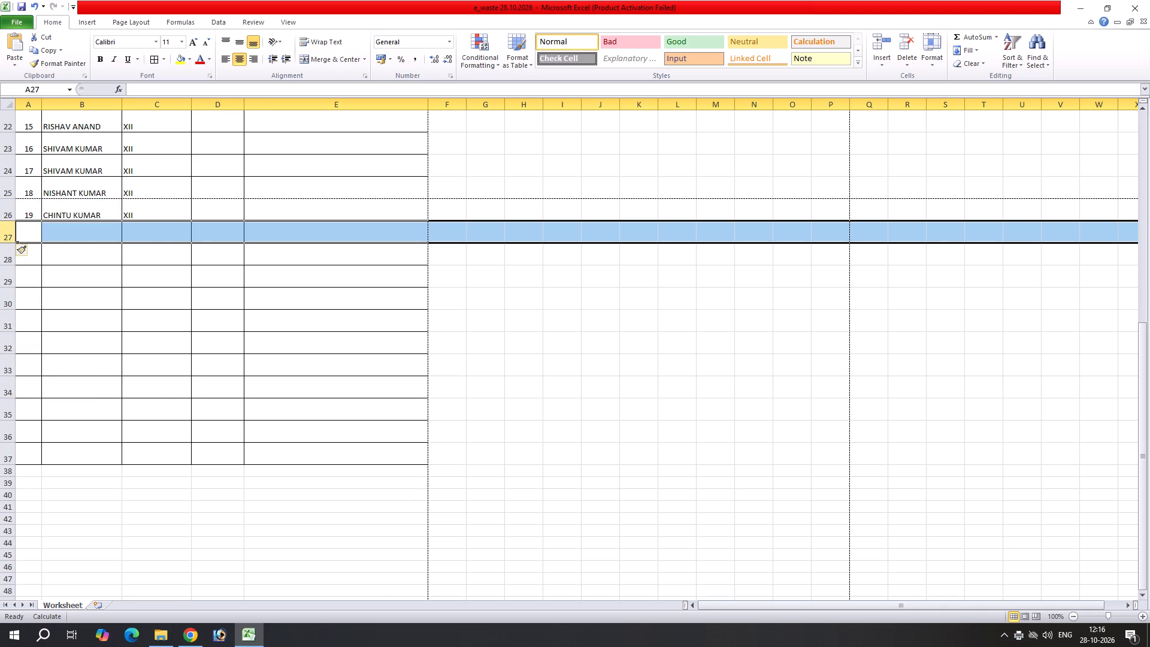
{"action": "left_click_drag", "start_coordinate": [7, 234], "coordinate": [25, 445]}
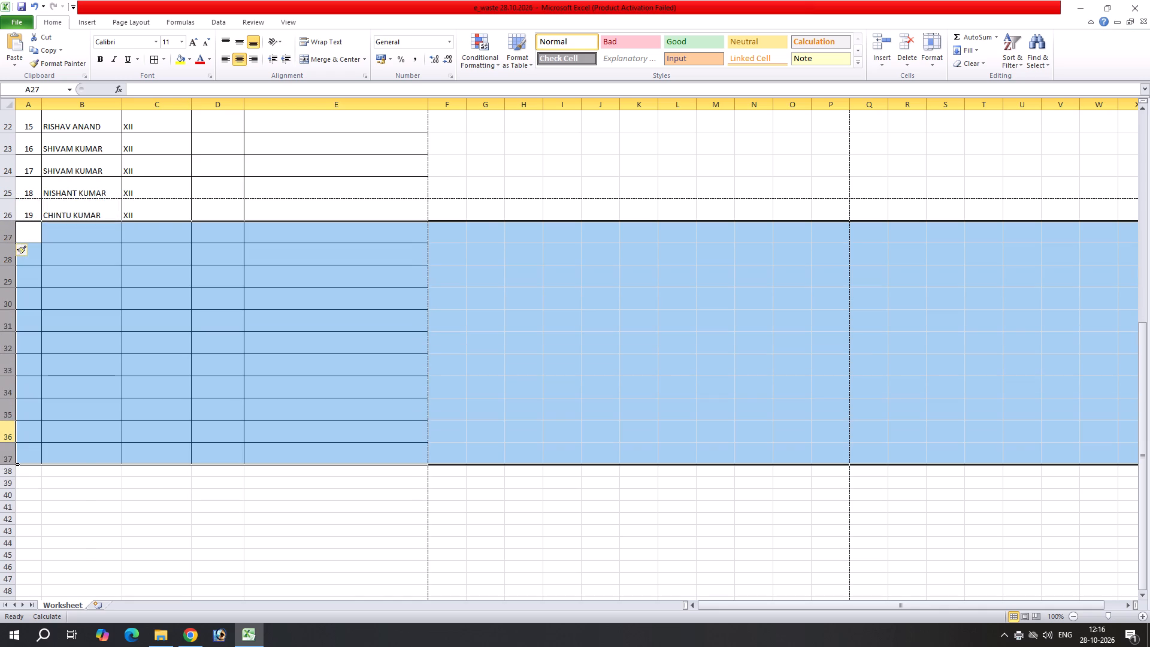
{"action": "right_click", "coordinate": [2, 428]}
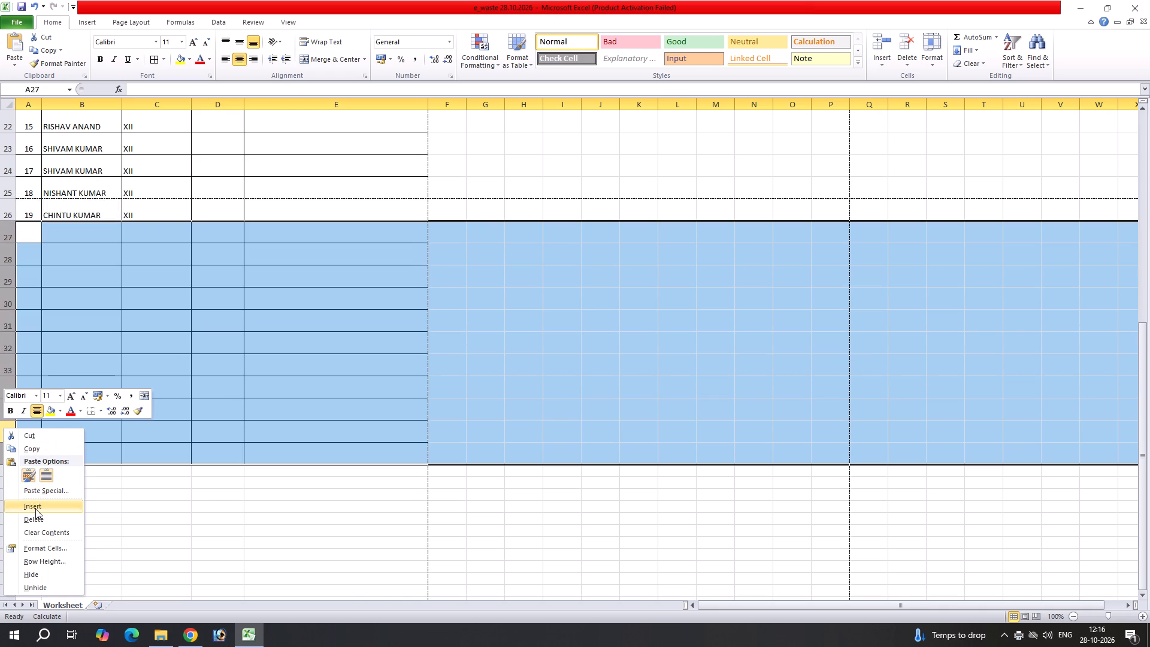
{"action": "left_click", "coordinate": [35, 509]}
{"action": "left_click", "coordinate": [220, 488]}
{"action": "scroll", "coordinate": [321, 439], "scroll_direction": "down", "scroll_amount": 5}
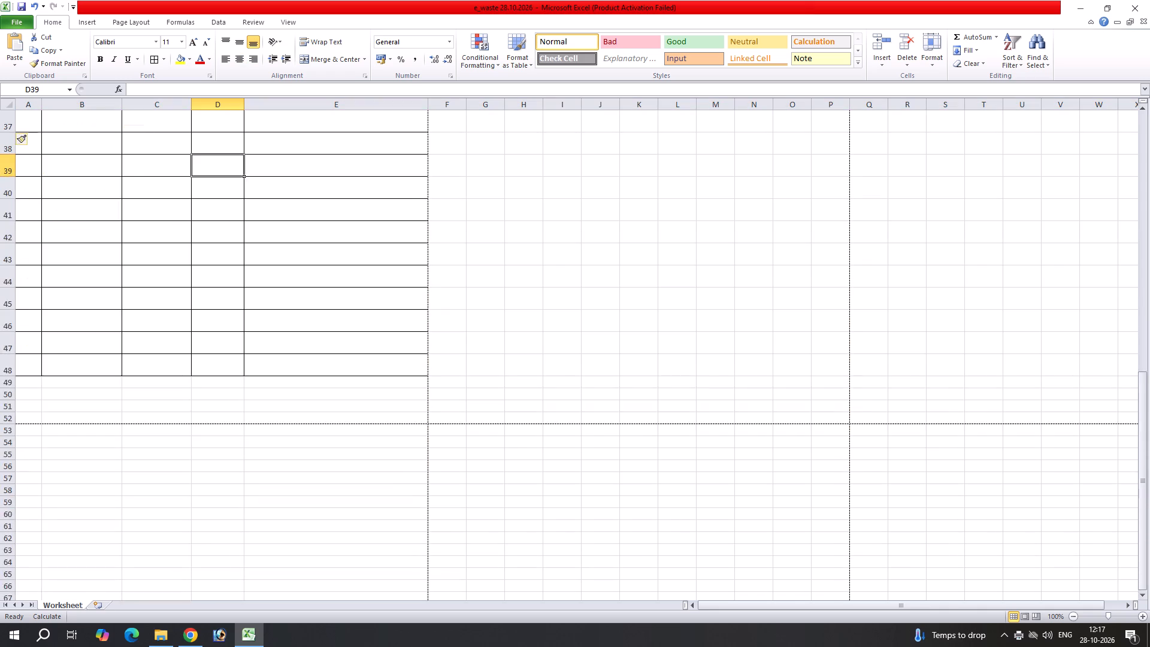
{"action": "scroll", "coordinate": [321, 438], "scroll_direction": "down", "scroll_amount": 2}
{"action": "scroll", "coordinate": [321, 438], "scroll_direction": "up", "scroll_amount": 1}
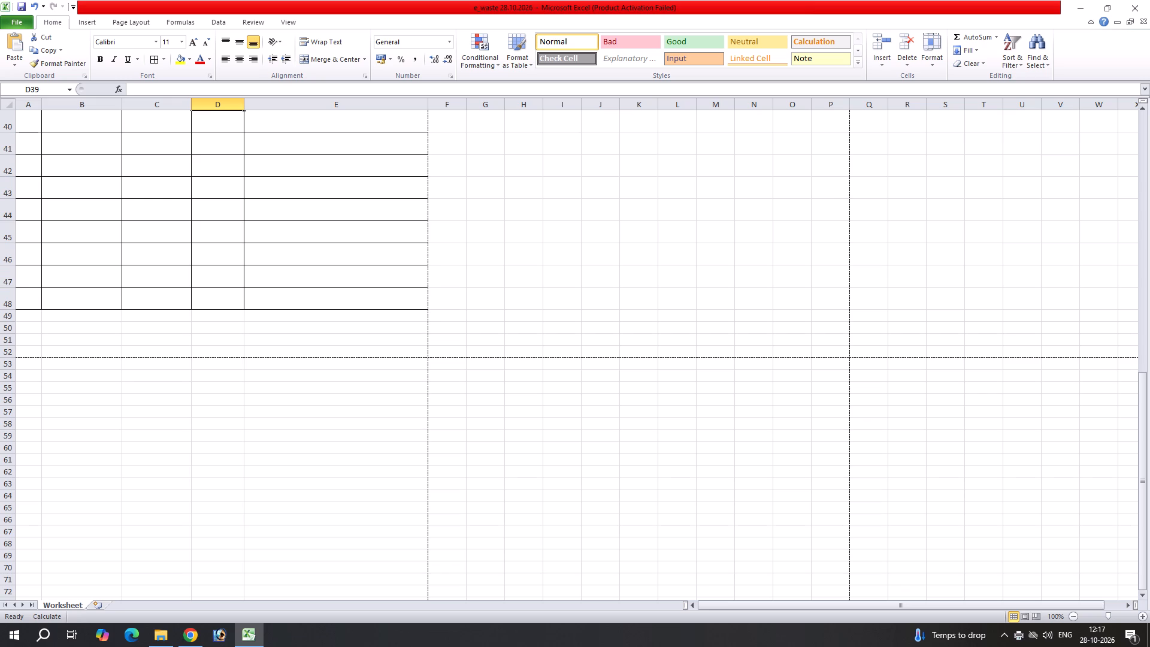
{"action": "scroll", "coordinate": [443, 345], "scroll_direction": "up", "scroll_amount": 13}
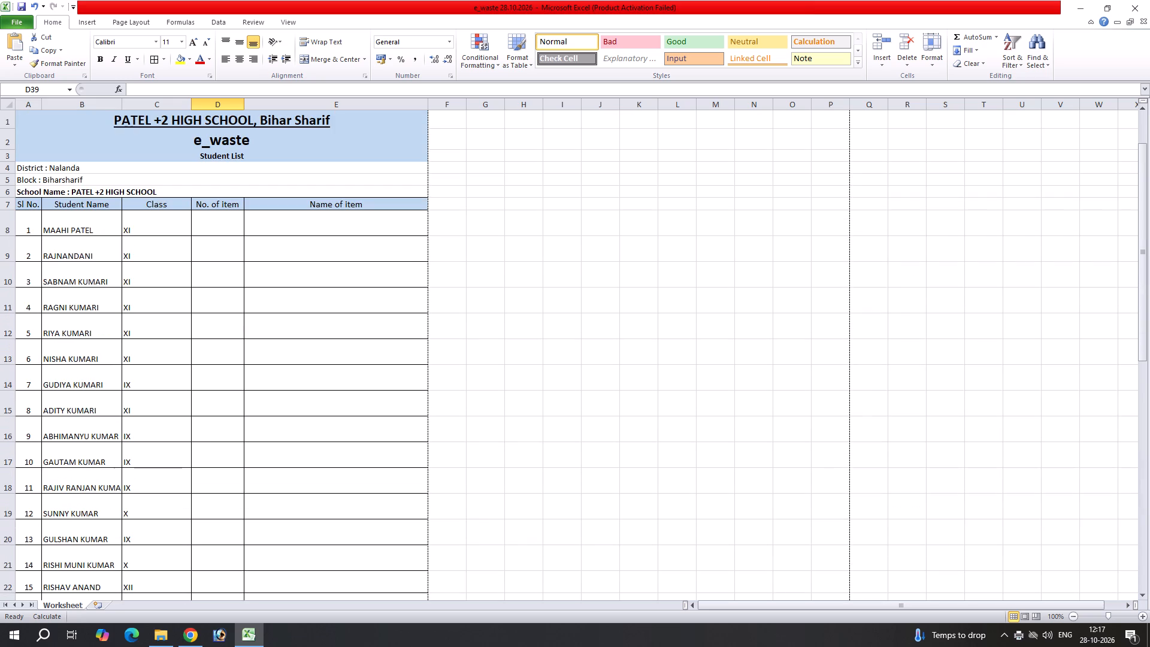
Open the print preview and examine how the student list and blank rows divide across the pages.
{"action": "left_click", "coordinate": [282, 276]}
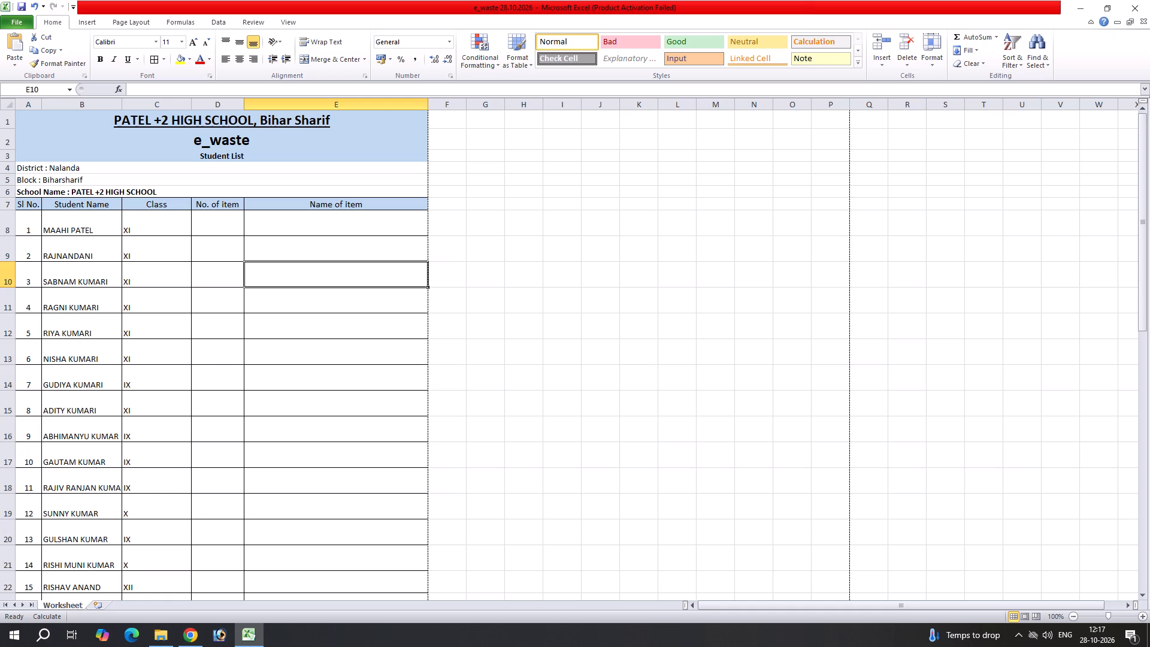
{"action": "left_click", "coordinate": [18, 22]}
{"action": "left_click", "coordinate": [33, 173]}
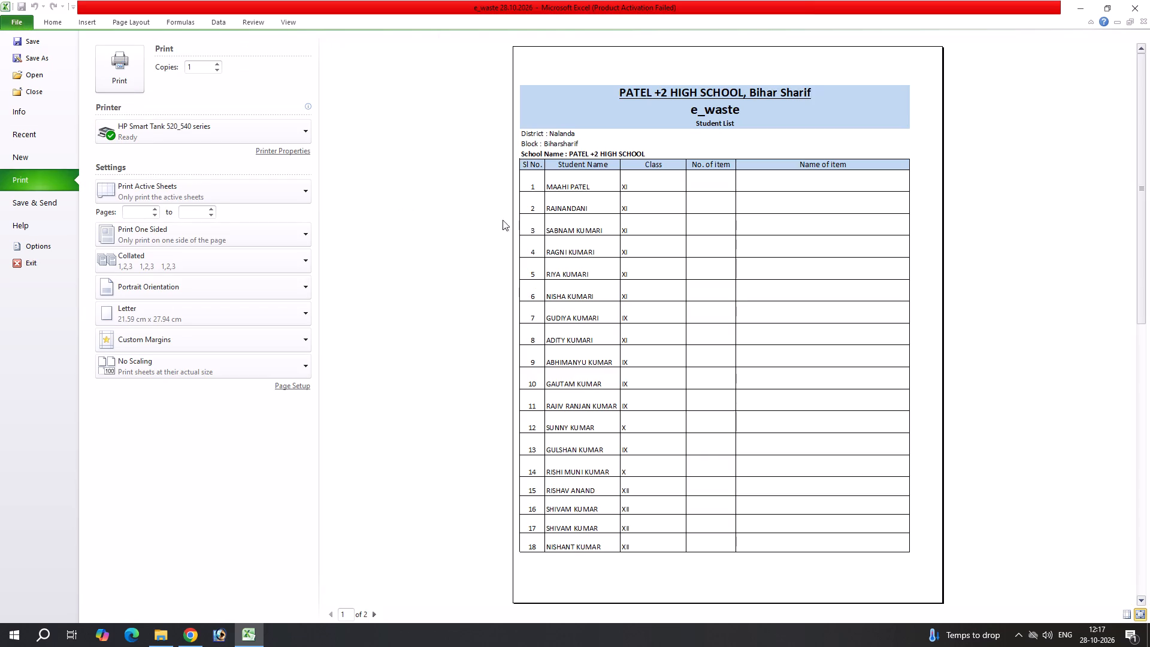
{"action": "scroll", "coordinate": [671, 235], "scroll_direction": "down", "scroll_amount": 2}
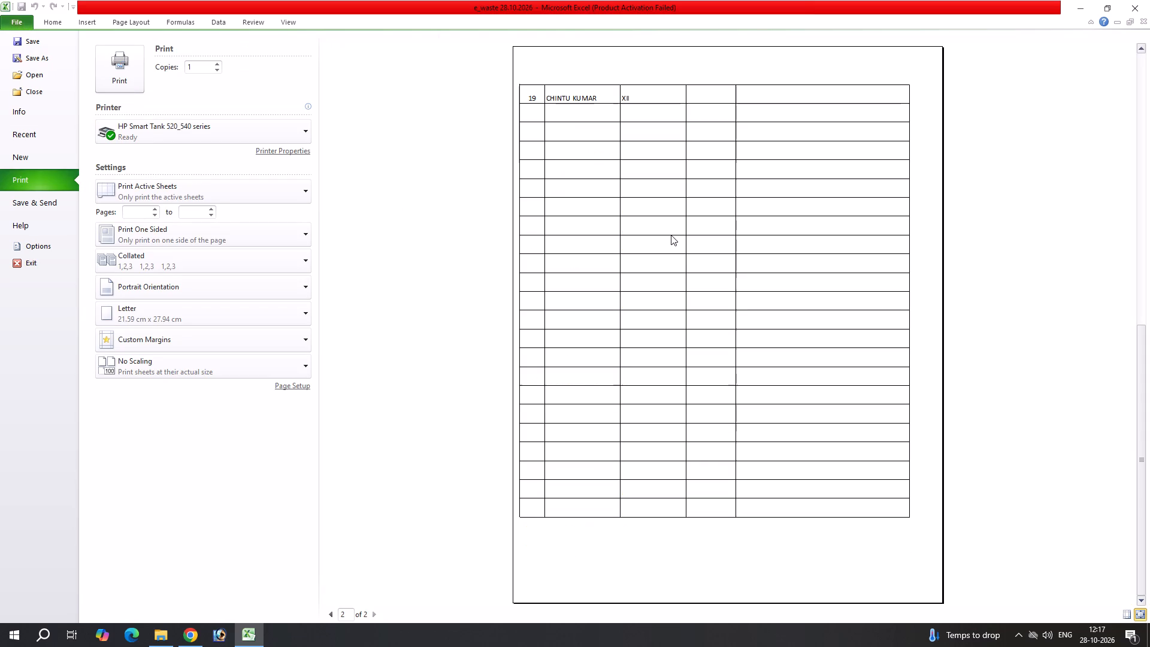
{"action": "scroll", "coordinate": [671, 235], "scroll_direction": "up", "scroll_amount": 2}
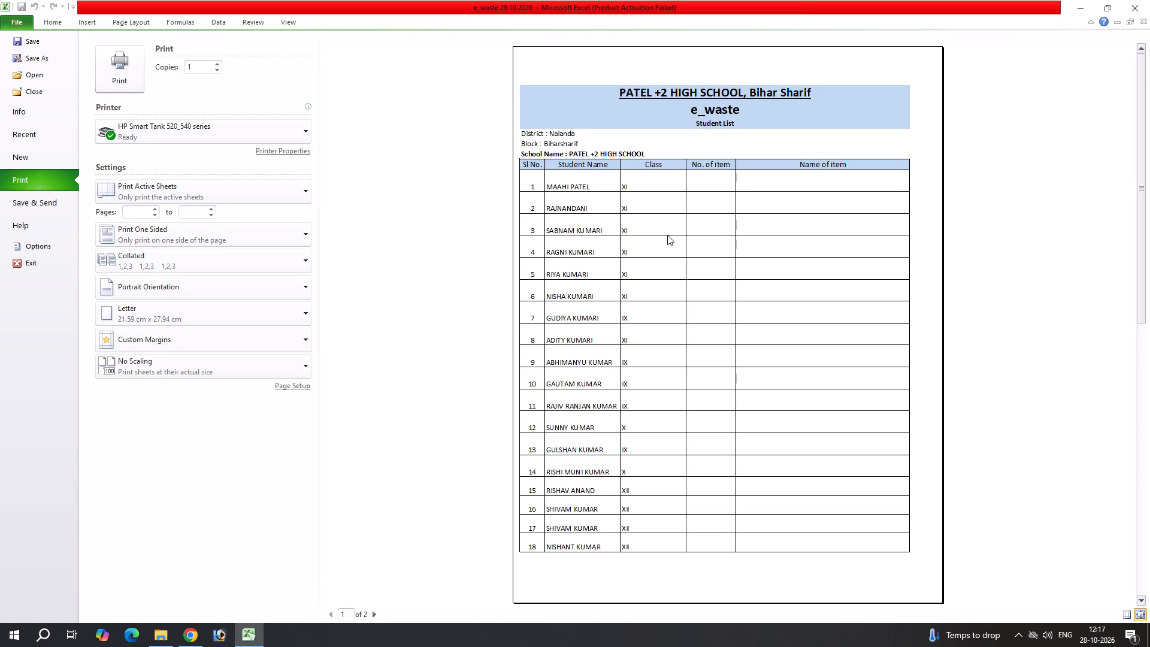
{"action": "scroll", "coordinate": [663, 235], "scroll_direction": "down", "scroll_amount": 1}
{"action": "left_click", "coordinate": [23, 22]}
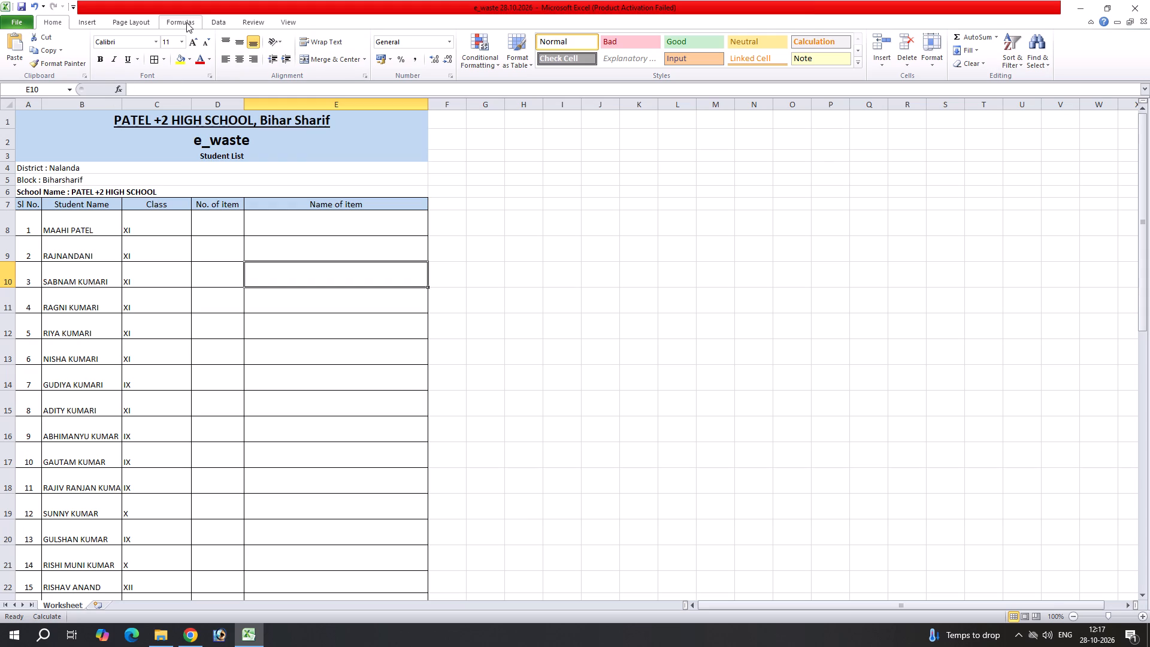
Set rows 1 to 7, from the school title through the column headings, as print titles repeating at the top of every page.
{"action": "left_click", "coordinate": [102, 20]}
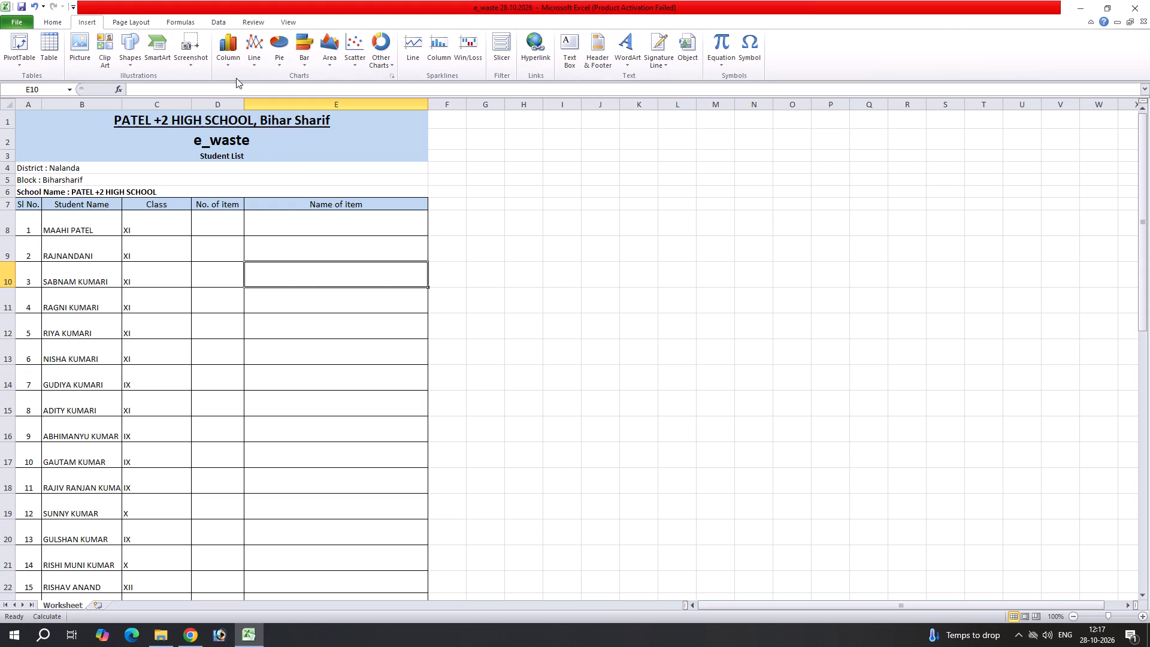
{"action": "left_click", "coordinate": [133, 21]}
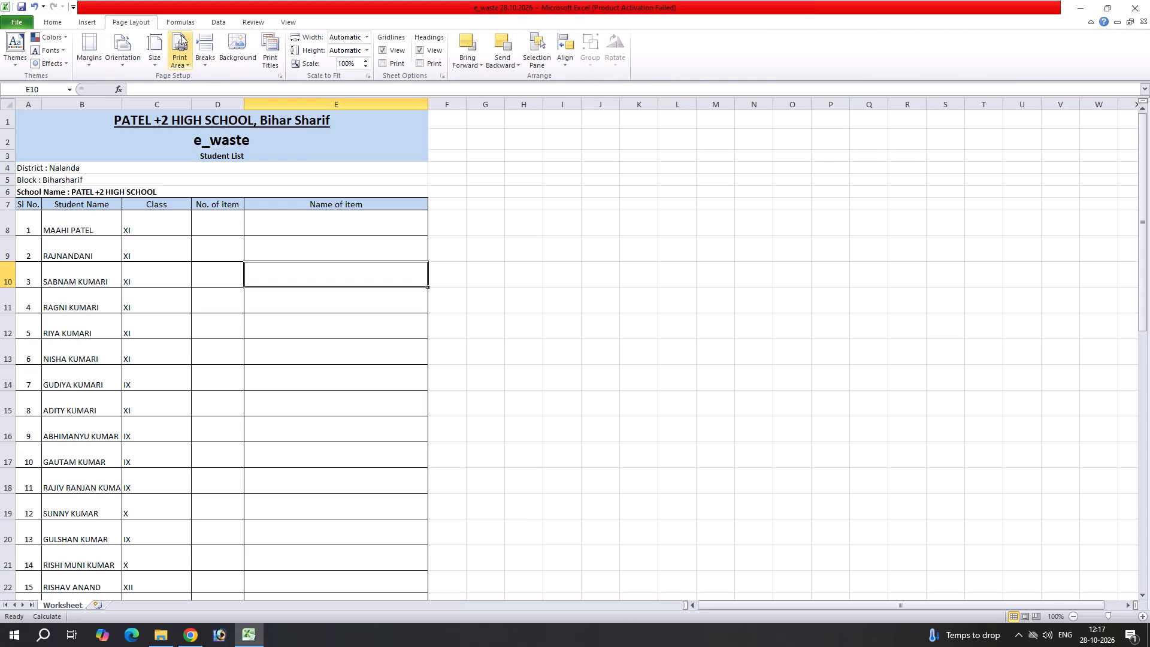
{"action": "left_click", "coordinate": [275, 49]}
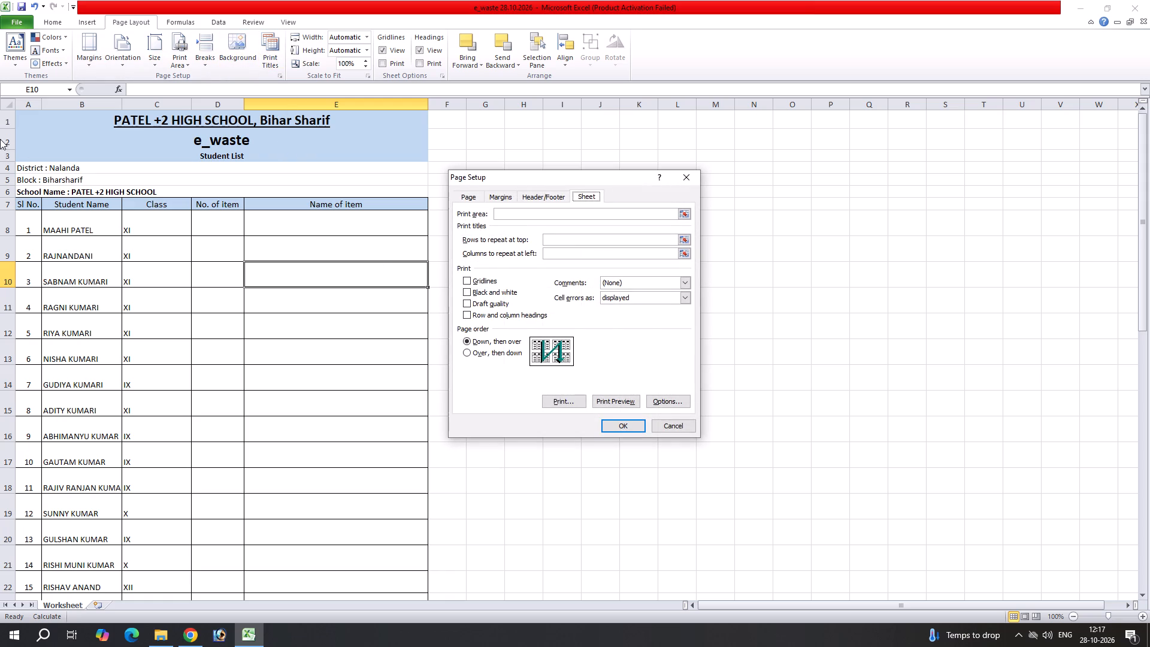
{"action": "left_click", "coordinate": [554, 252]}
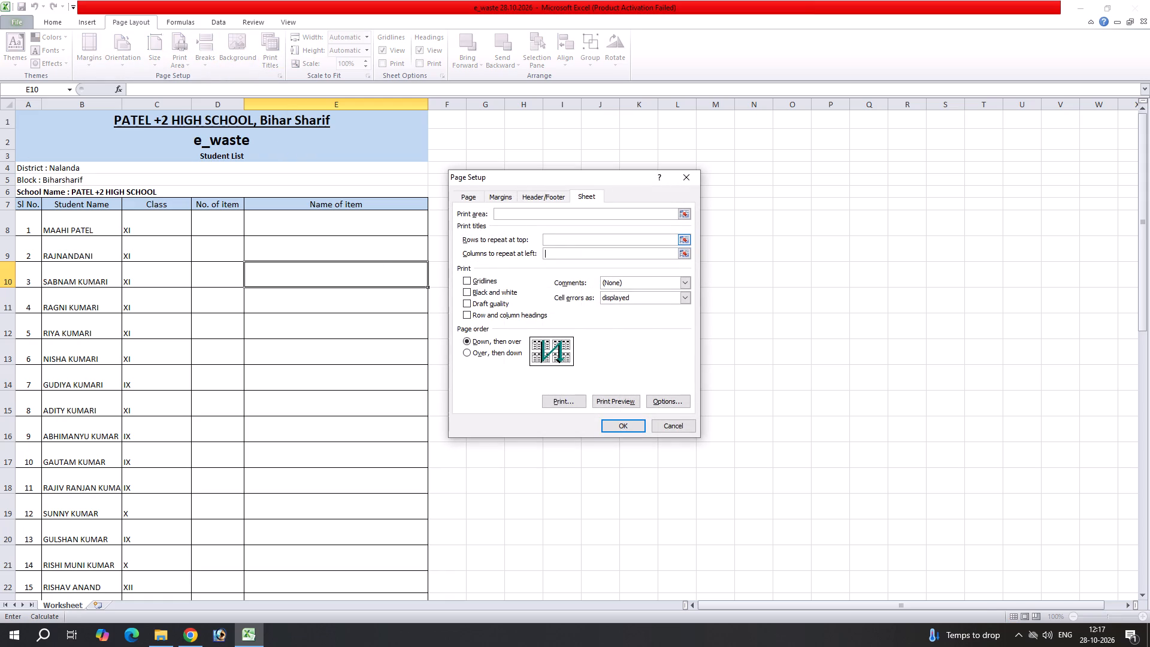
{"action": "left_click", "coordinate": [551, 240]}
{"action": "left_click_drag", "start_coordinate": [8, 121], "coordinate": [8, 167]}
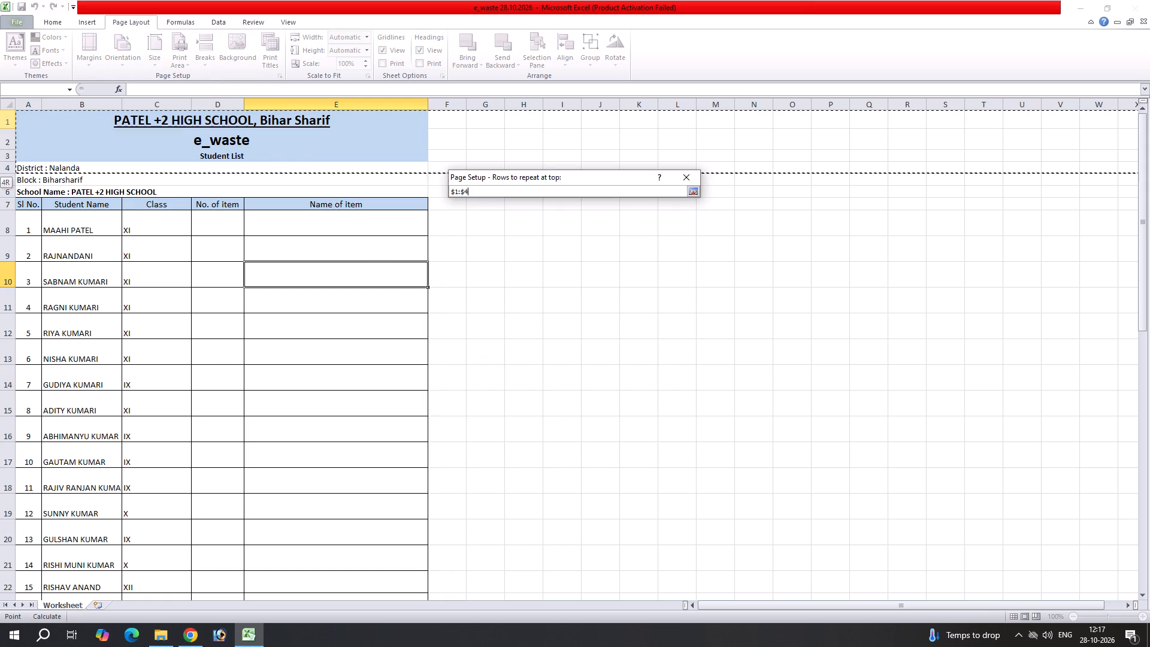
{"action": "left_click_drag", "start_coordinate": [8, 167], "coordinate": [8, 201]}
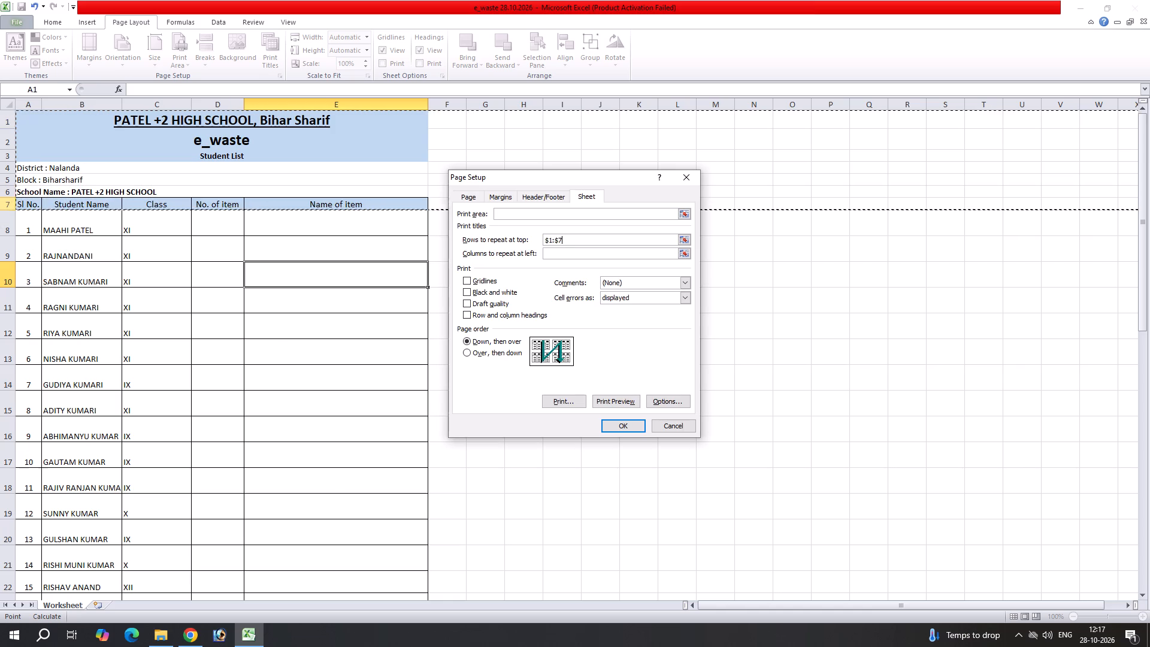
{"action": "left_click", "coordinate": [624, 425]}
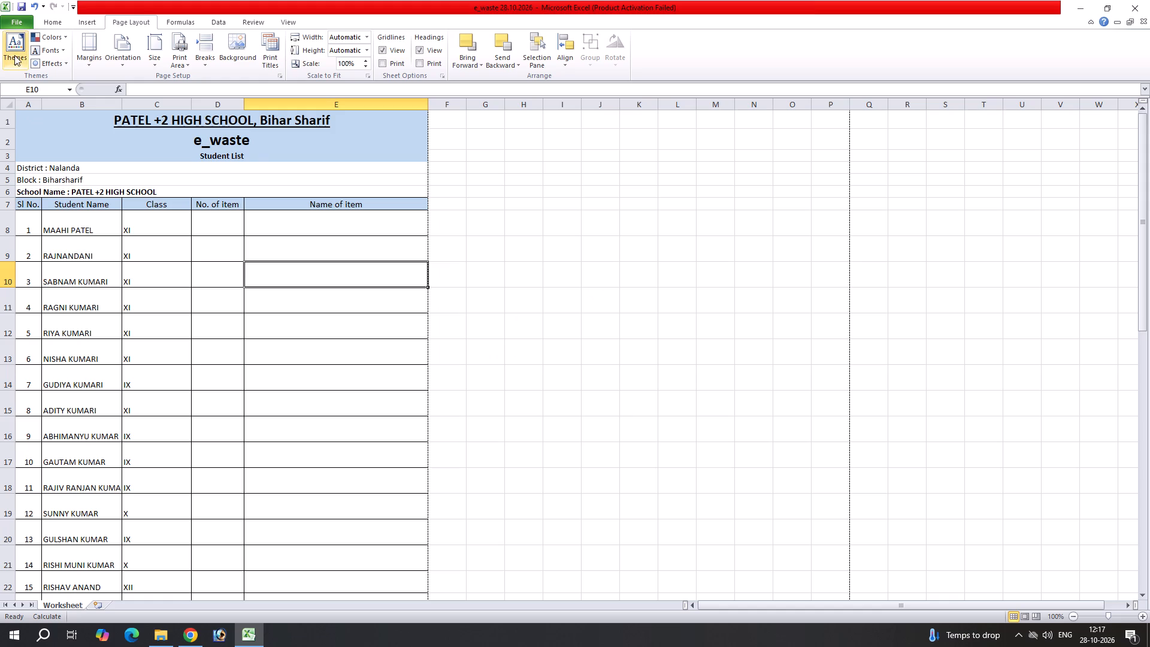
Check the repeated header rows and the spread of blank rows on each page in the print preview.
{"action": "left_click", "coordinate": [10, 18]}
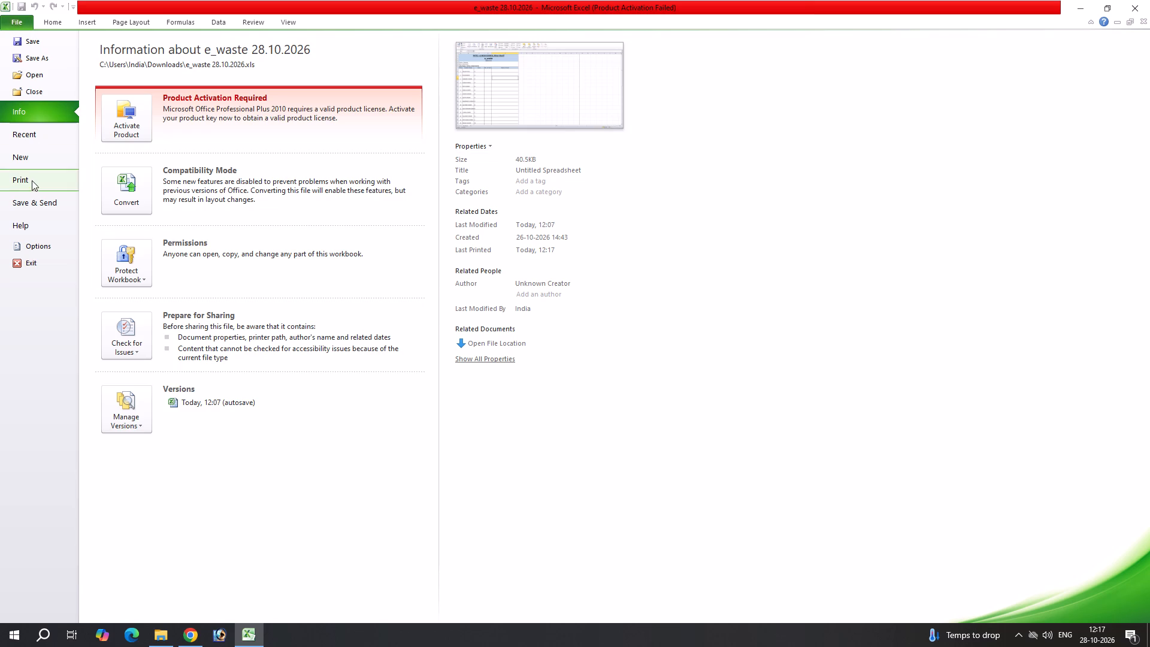
{"action": "left_click", "coordinate": [31, 183]}
{"action": "scroll", "coordinate": [594, 301], "scroll_direction": "down", "scroll_amount": 2}
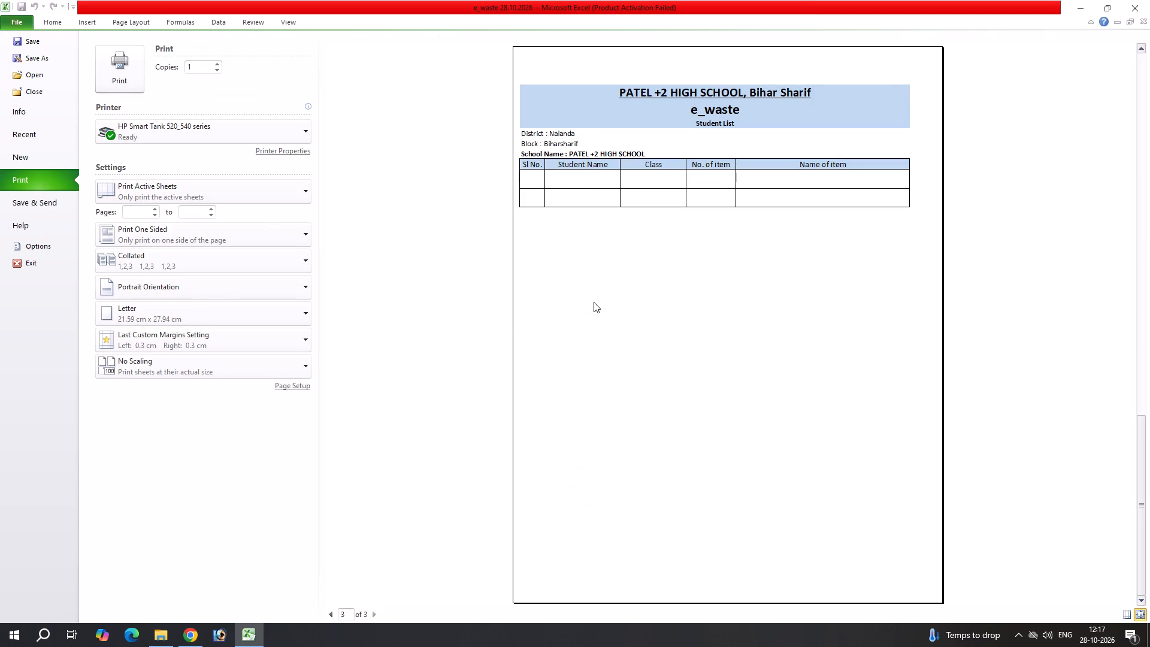
{"action": "scroll", "coordinate": [594, 302], "scroll_direction": "up", "scroll_amount": 2}
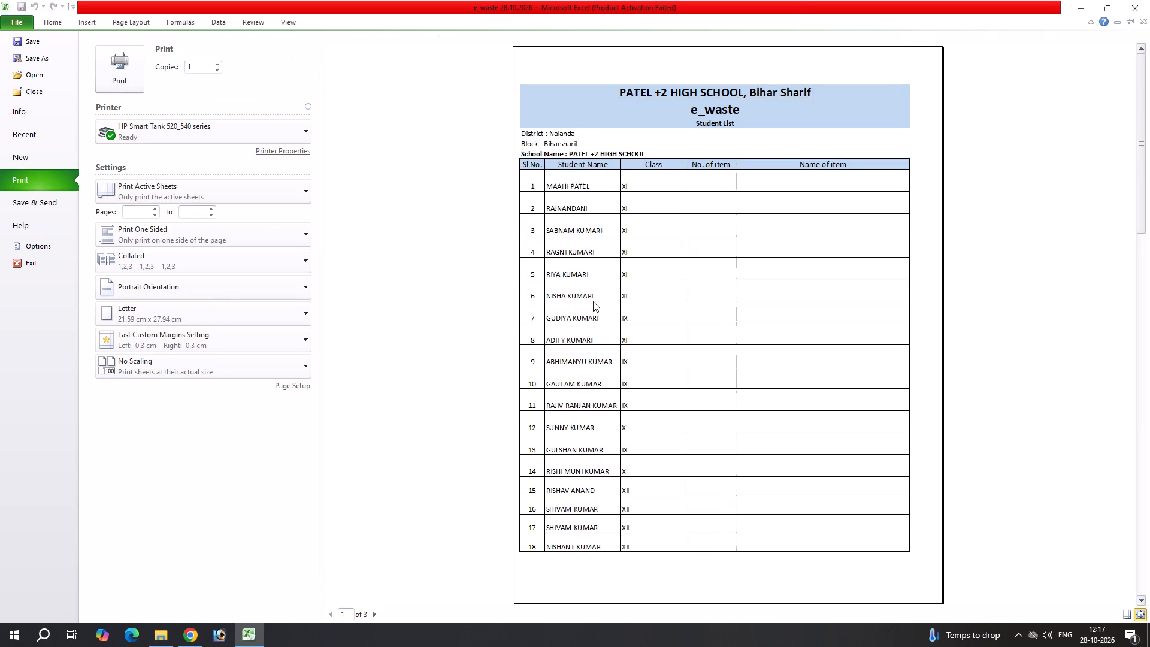
{"action": "left_click", "coordinate": [0, 17]}
Delete rows 47 and 48, the two blank bordered rows below the last page break.
{"action": "scroll", "coordinate": [255, 275], "scroll_direction": "down", "scroll_amount": 3}
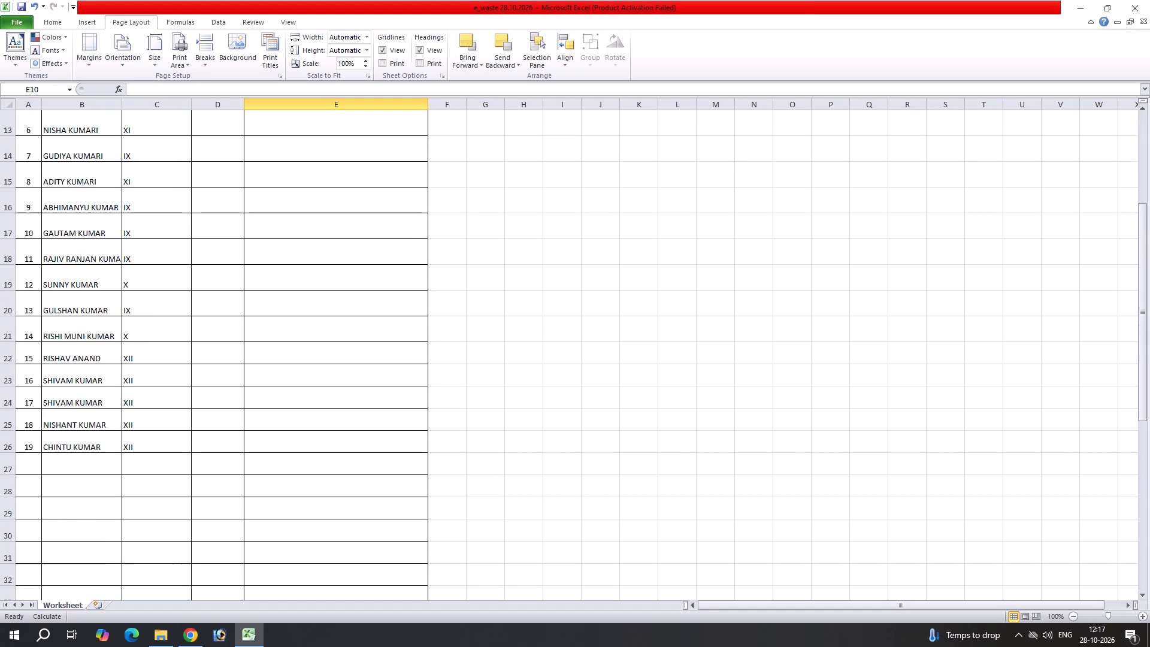
{"action": "scroll", "coordinate": [255, 276], "scroll_direction": "down", "scroll_amount": 7}
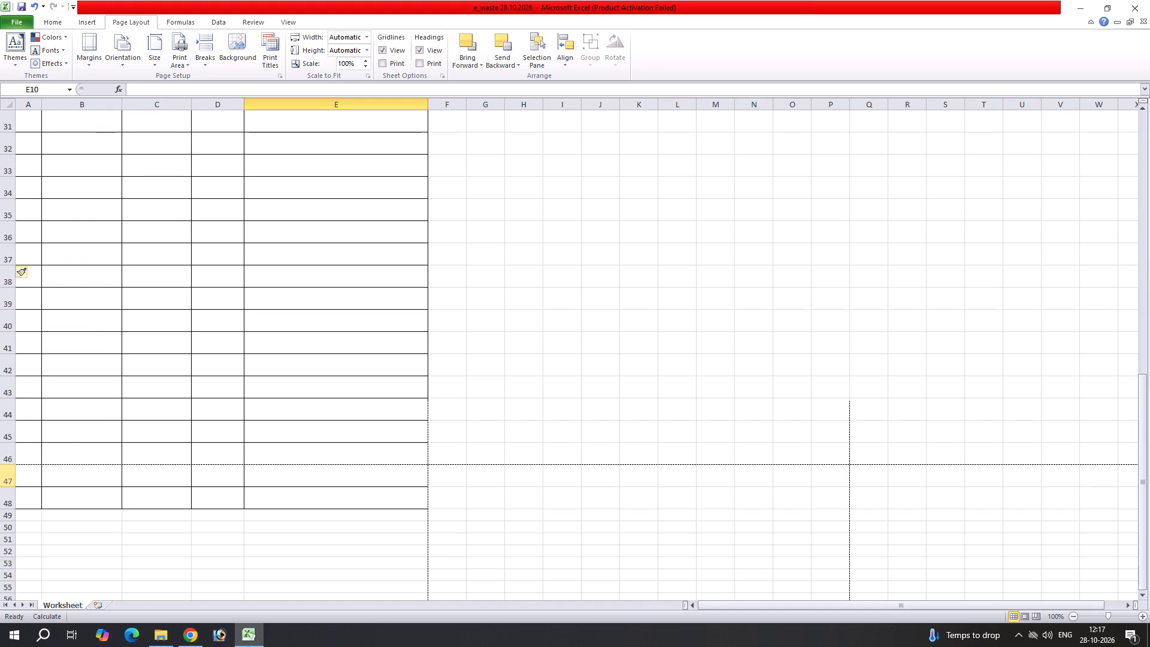
{"action": "left_click_drag", "start_coordinate": [7, 473], "coordinate": [7, 503]}
{"action": "right_click", "coordinate": [7, 503]}
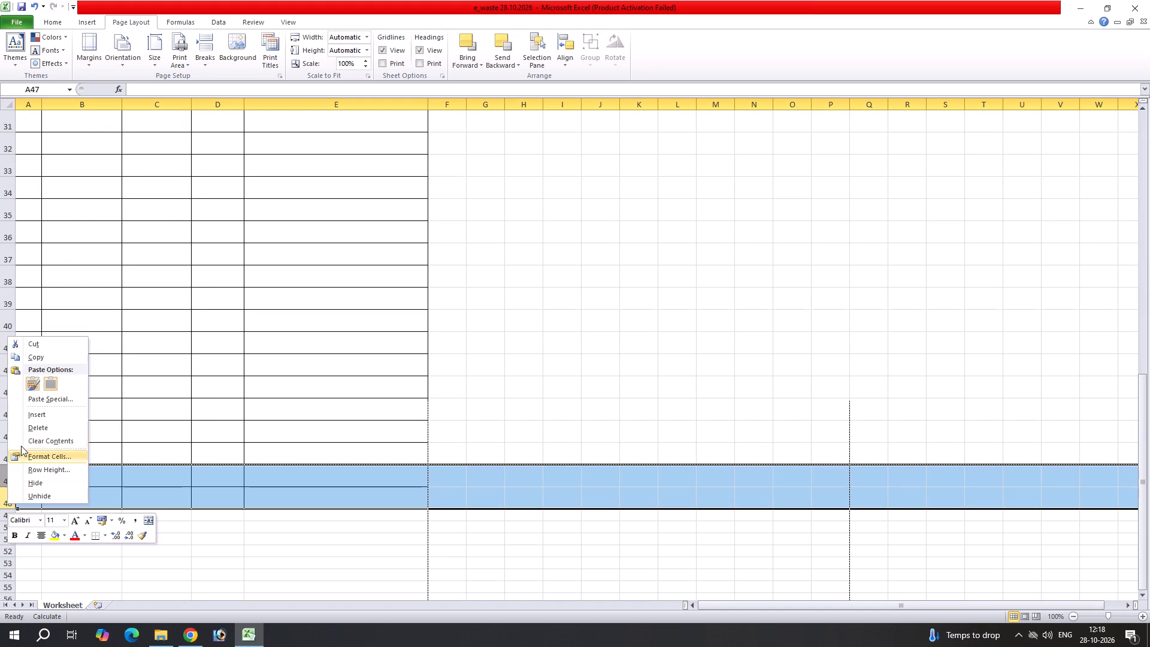
{"action": "left_click", "coordinate": [29, 433]}
{"action": "left_click", "coordinate": [465, 558]}
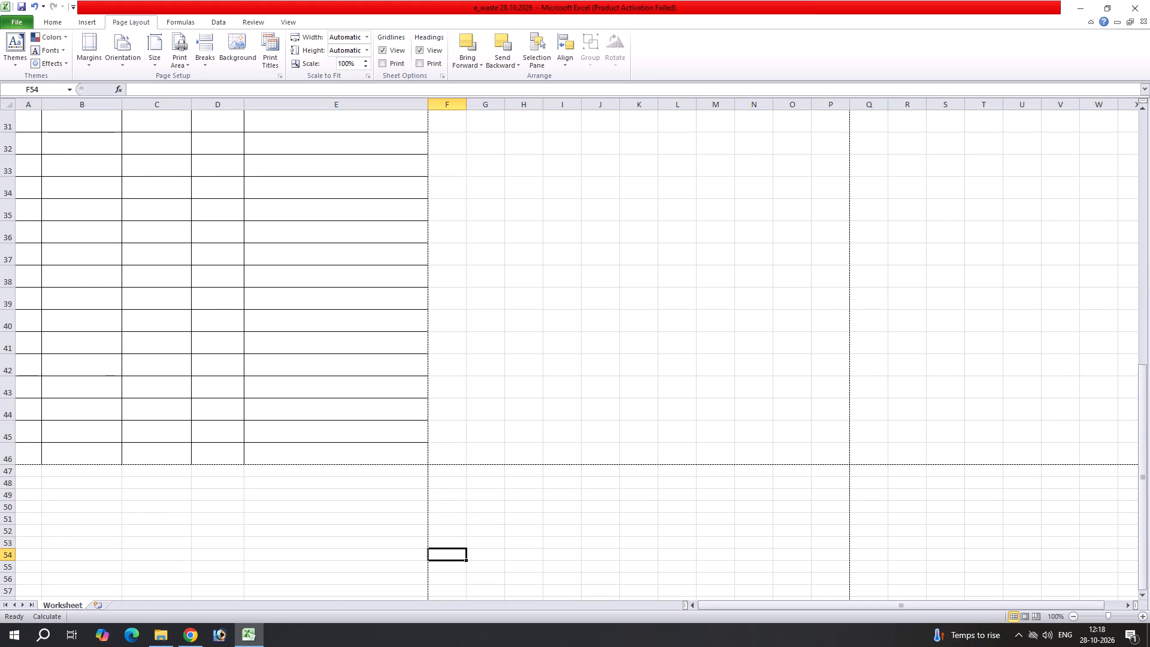
Review all pages of the student list again in the print preview.
{"action": "left_click", "coordinate": [2, 19]}
{"action": "left_click", "coordinate": [27, 181]}
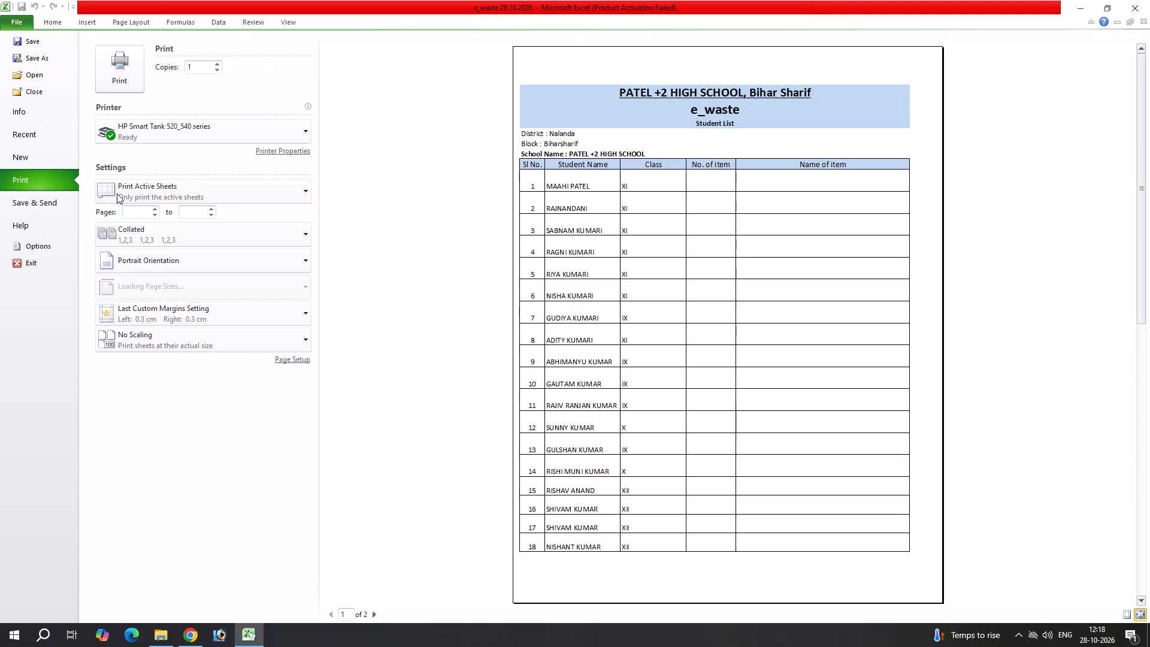
{"action": "scroll", "coordinate": [694, 394], "scroll_direction": "down", "scroll_amount": 2}
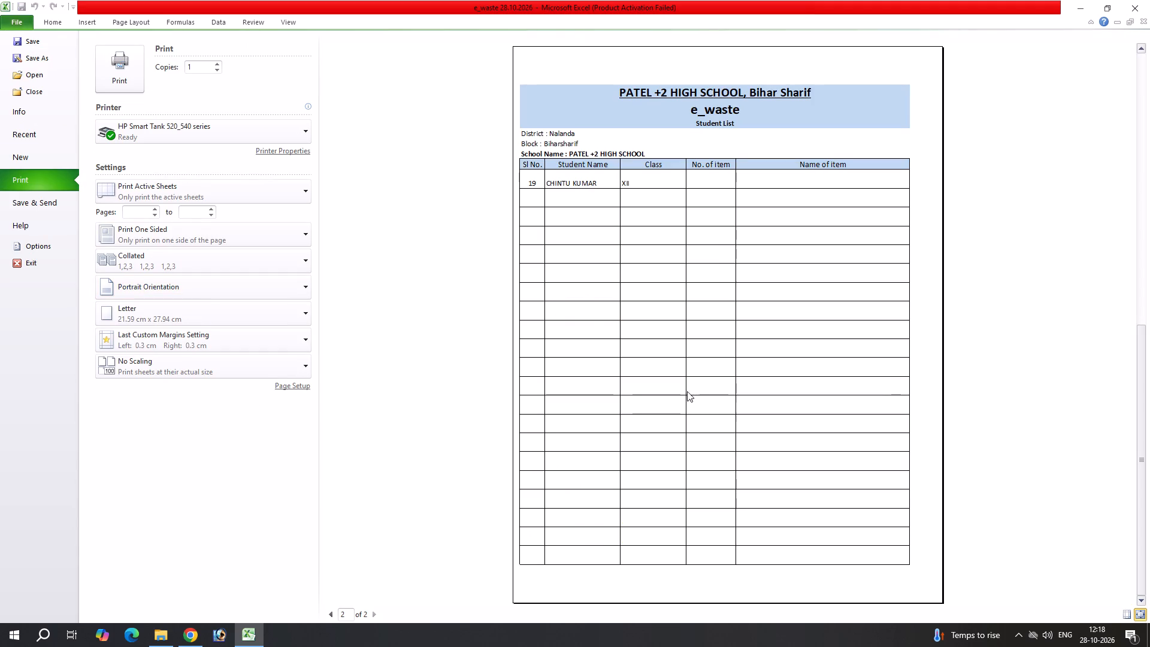
{"action": "scroll", "coordinate": [686, 389], "scroll_direction": "up", "scroll_amount": 1}
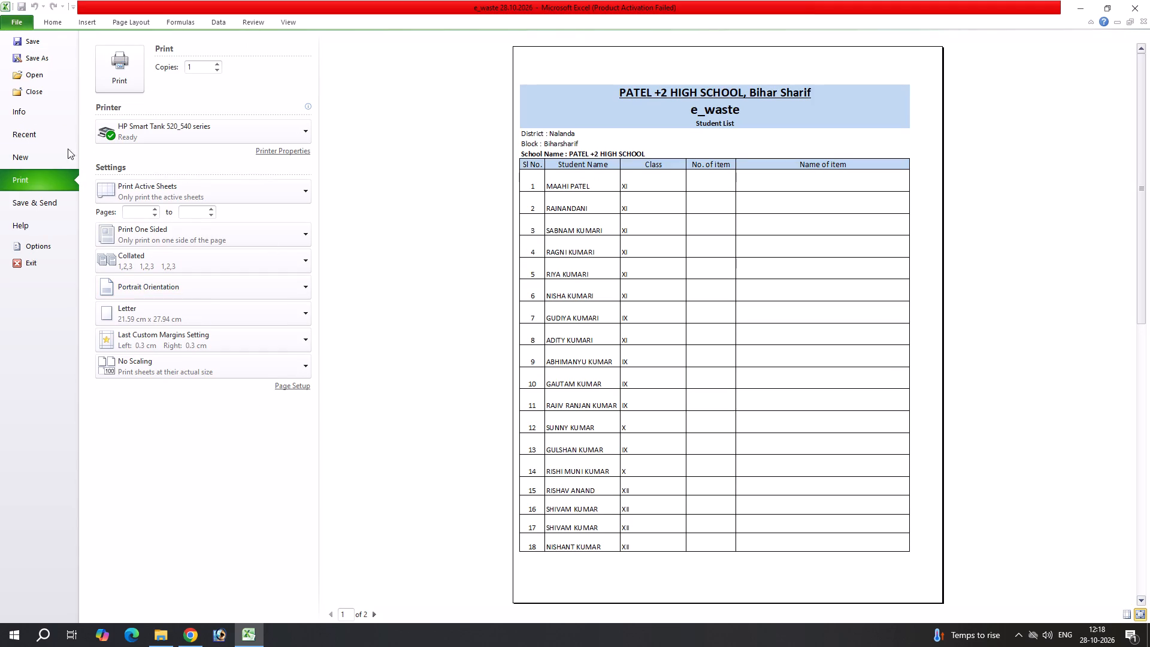
{"action": "left_click", "coordinate": [16, 19]}
Align the Class column entries to the middle vertically and centre them horizontally.
{"action": "scroll", "coordinate": [417, 248], "scroll_direction": "up", "scroll_amount": 7}
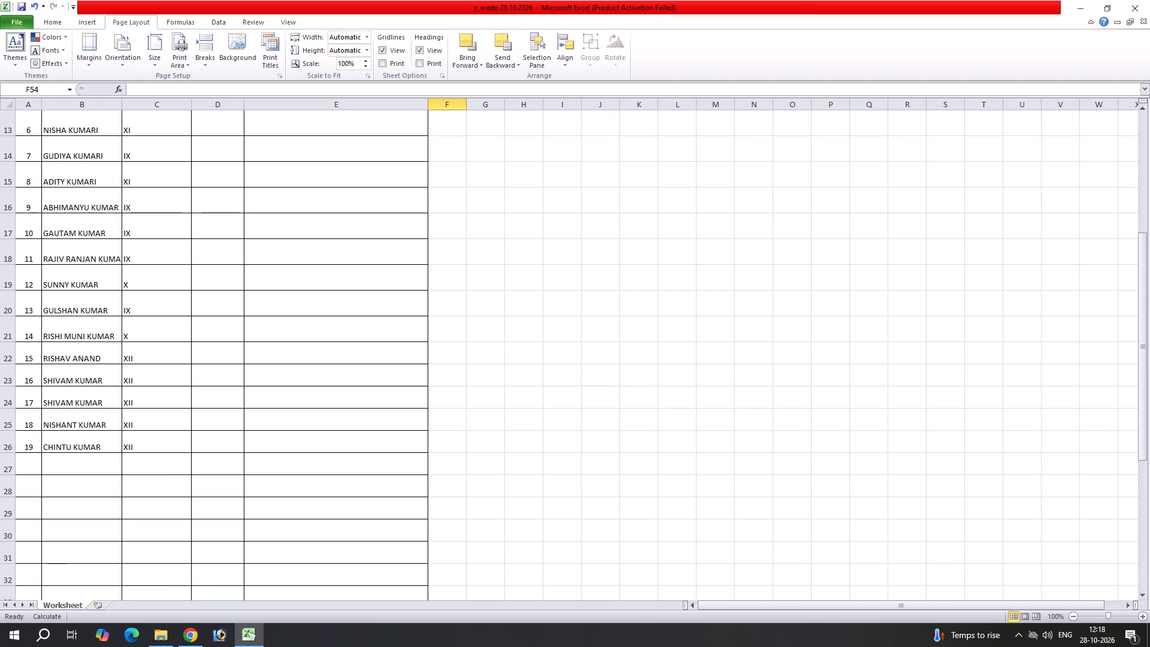
{"action": "scroll", "coordinate": [417, 248], "scroll_direction": "up", "scroll_amount": 2}
{"action": "left_click", "coordinate": [153, 107]}
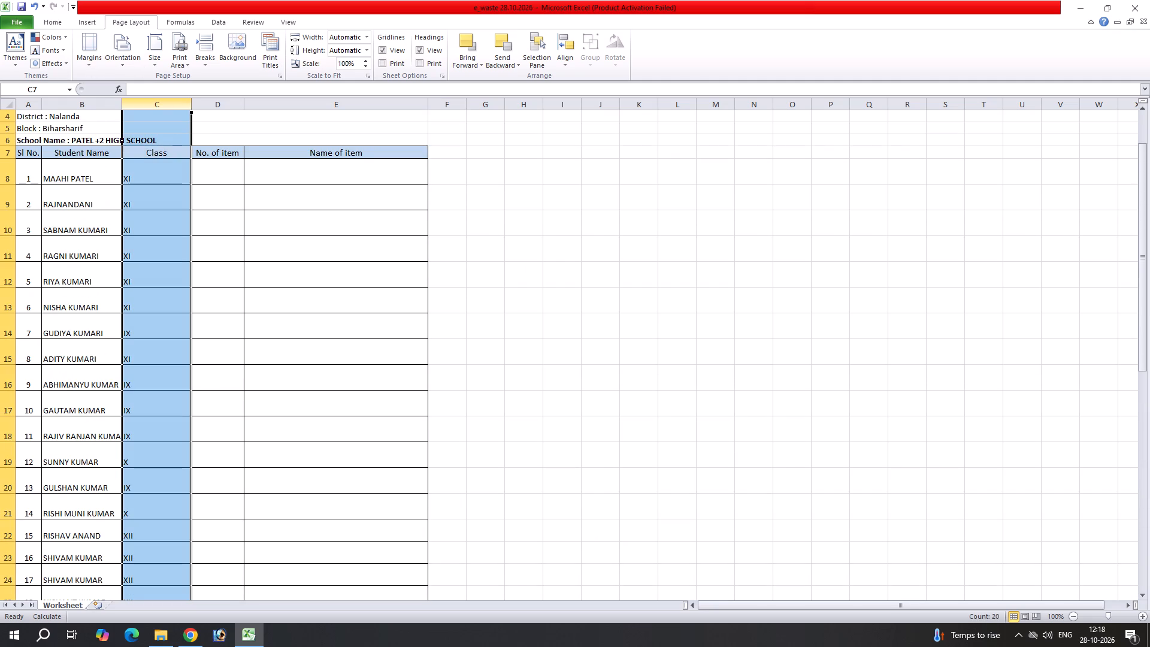
{"action": "left_click", "coordinate": [48, 18]}
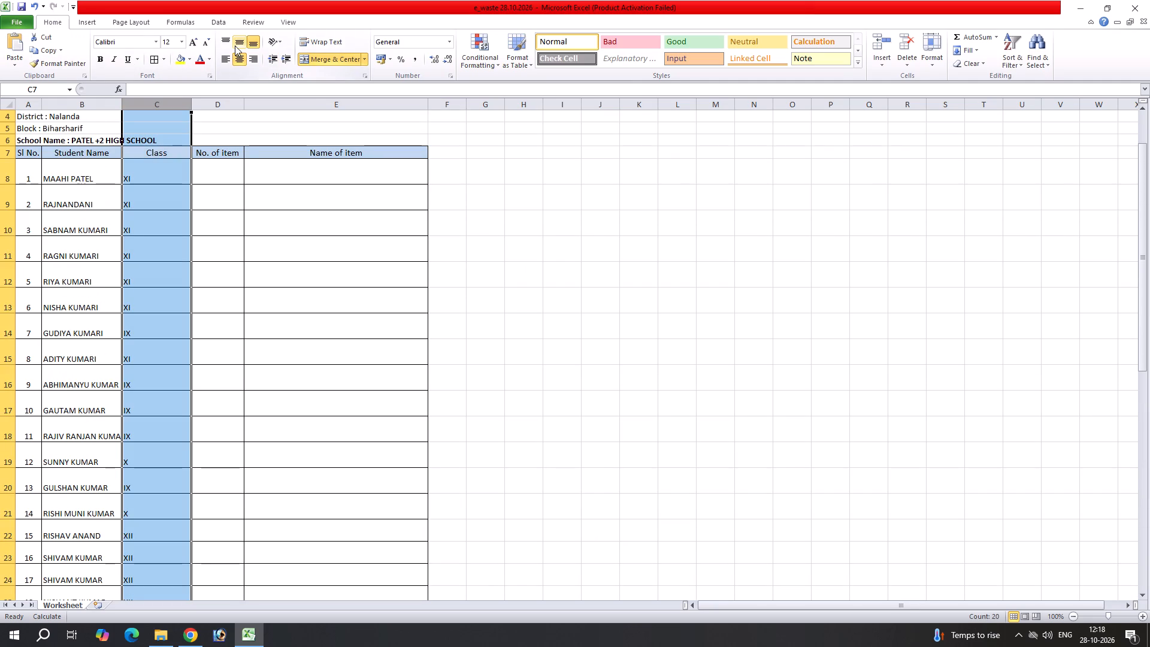
{"action": "left_click", "coordinate": [235, 46]}
{"action": "left_click", "coordinate": [237, 60]}
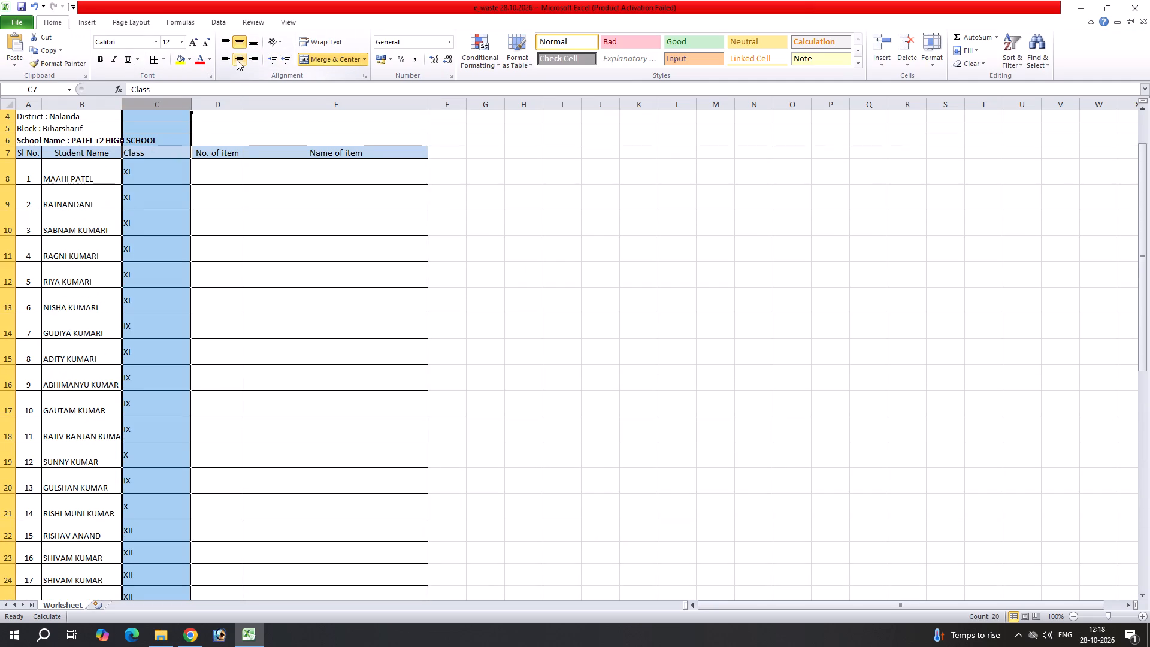
{"action": "left_click", "coordinate": [237, 60]}
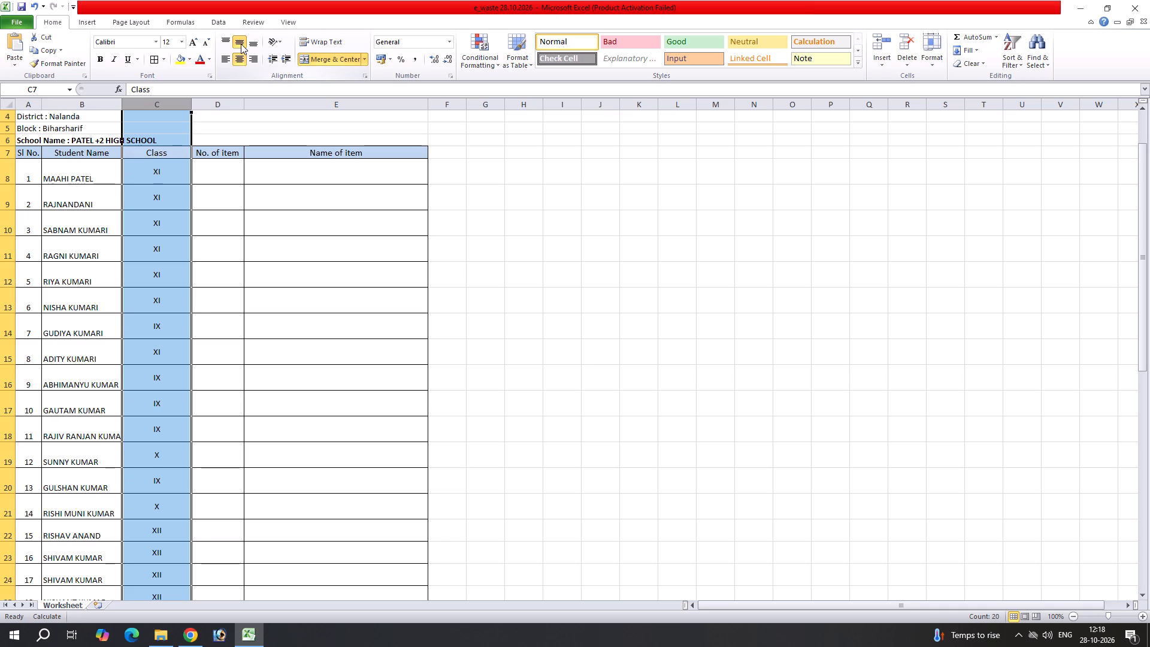
Save the e_waste 28.10.2026 workbook in its current file format, continuing past the compatibility check.
{"action": "left_click", "coordinate": [282, 241]}
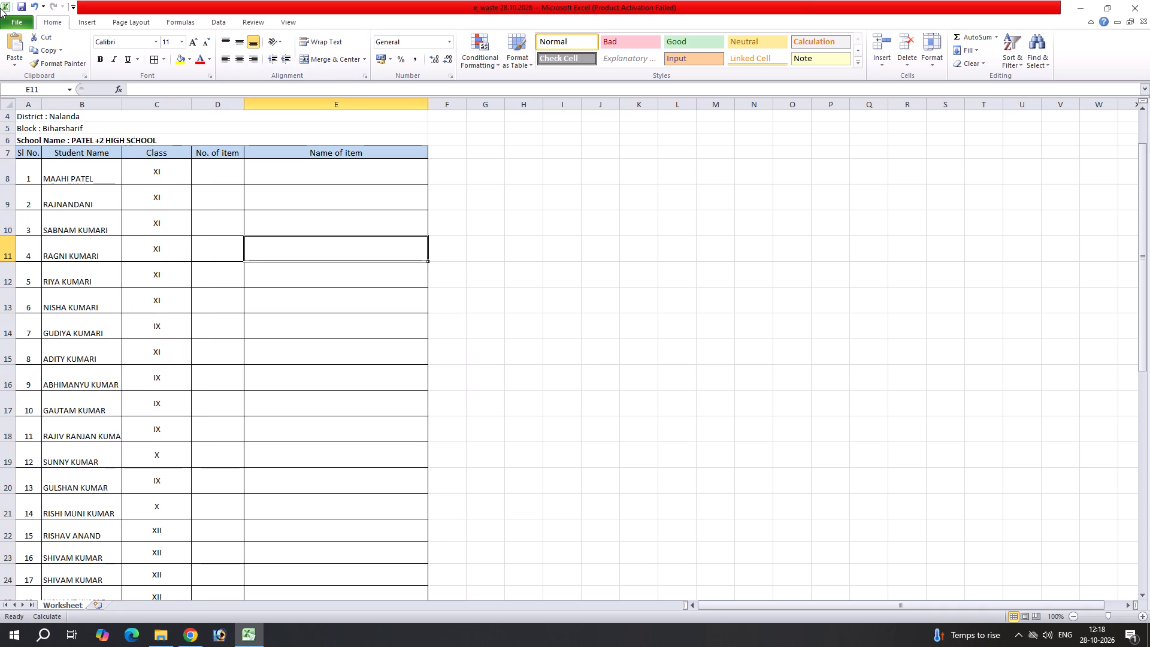
{"action": "left_click", "coordinate": [19, 8]}
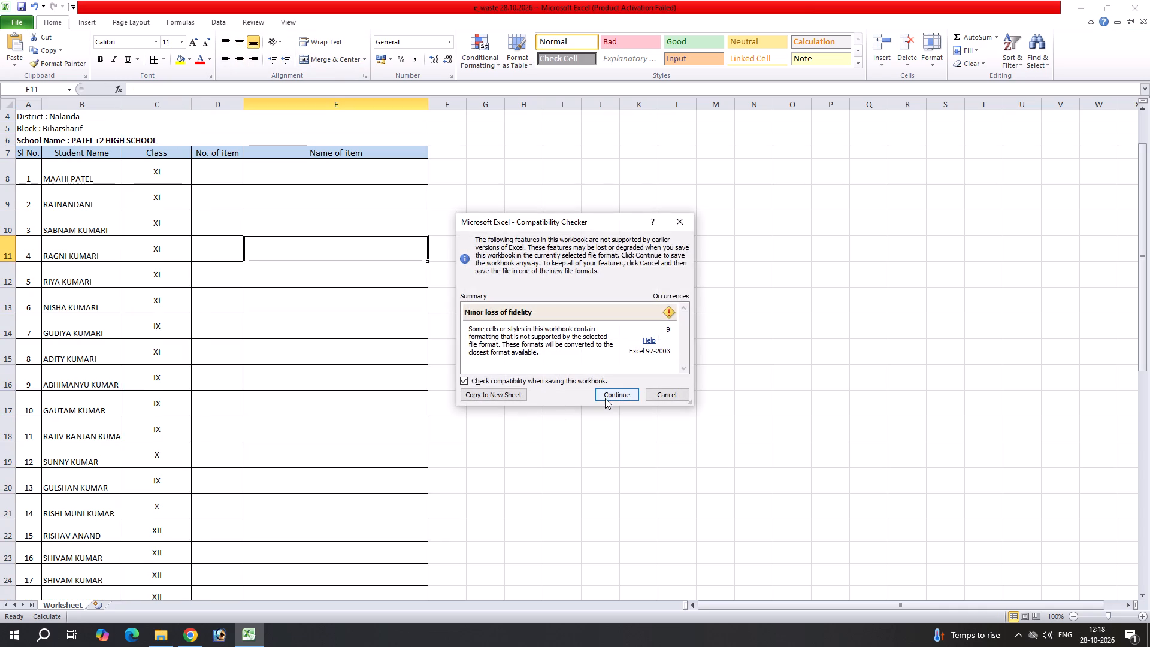
{"action": "left_click", "coordinate": [607, 395]}
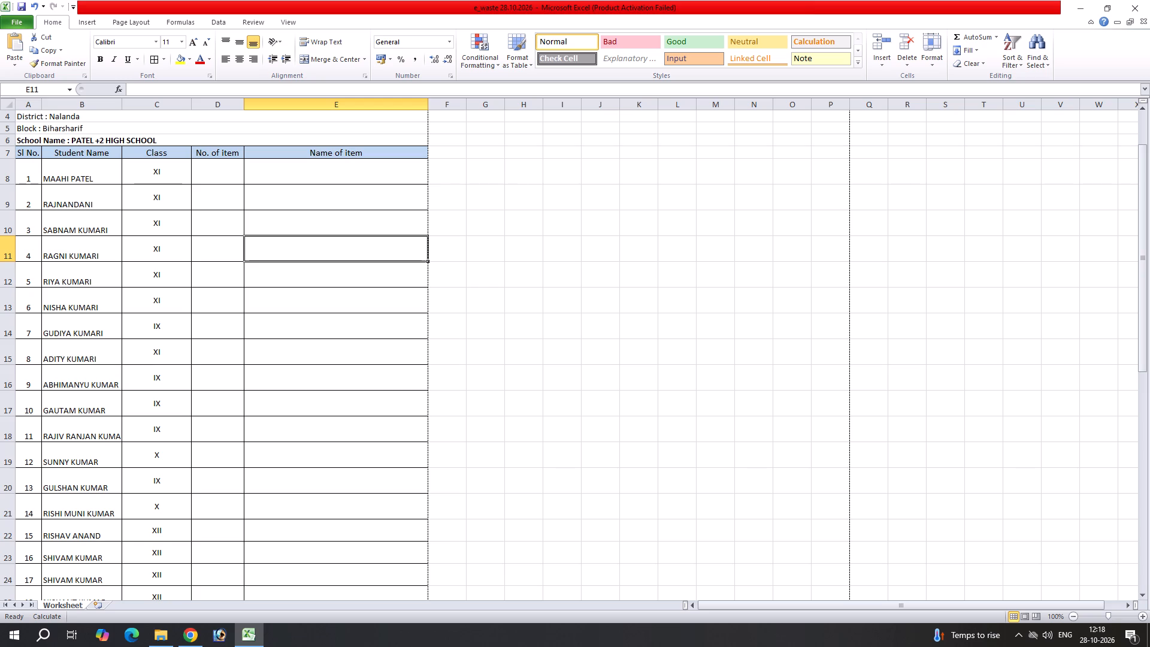
Review both pages of the student list in the print preview, checking the Class column alignment and blank rows.
{"action": "left_click", "coordinate": [4, 19]}
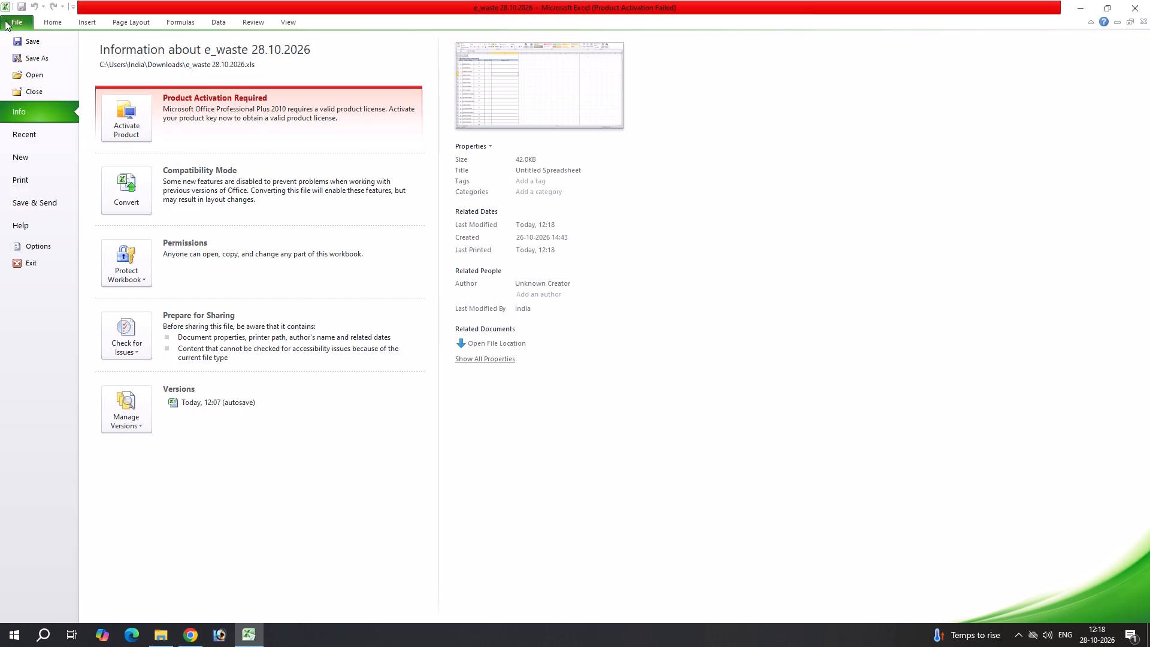
{"action": "left_click", "coordinate": [20, 174]}
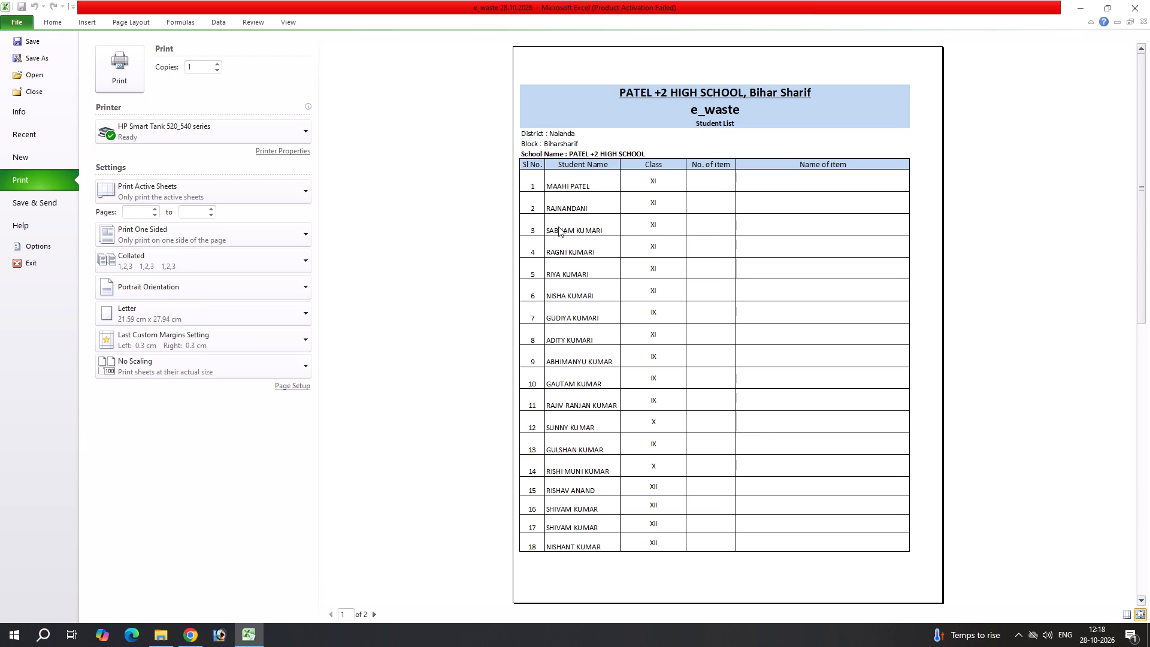
{"action": "scroll", "coordinate": [641, 232], "scroll_direction": "down", "scroll_amount": 4}
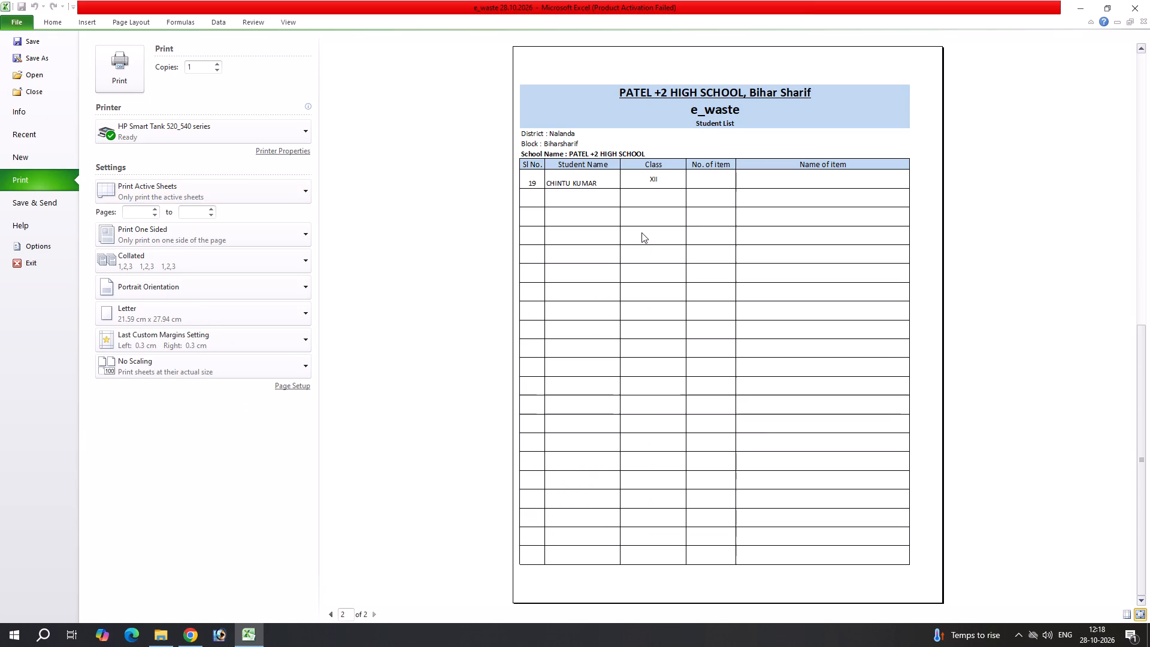
{"action": "scroll", "coordinate": [641, 232], "scroll_direction": "down", "scroll_amount": 1}
{"action": "scroll", "coordinate": [641, 232], "scroll_direction": "up", "scroll_amount": 2}
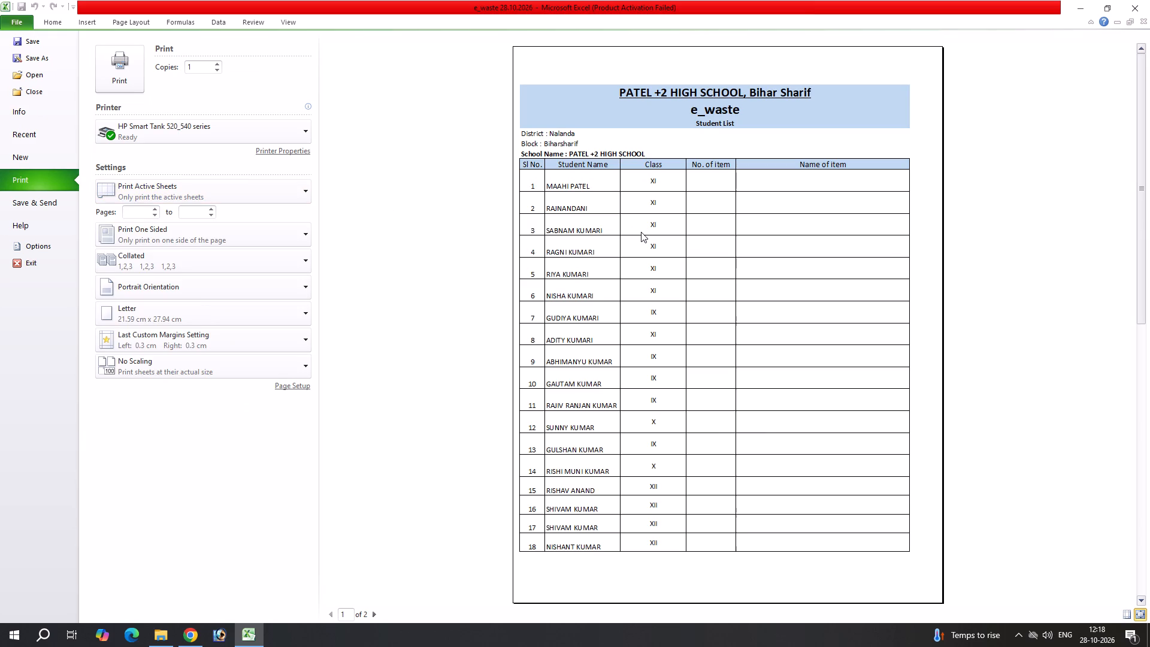
{"action": "scroll", "coordinate": [641, 232], "scroll_direction": "down", "scroll_amount": 1}
{"action": "scroll", "coordinate": [641, 232], "scroll_direction": "up", "scroll_amount": 2}
{"action": "left_click", "coordinate": [11, 22]}
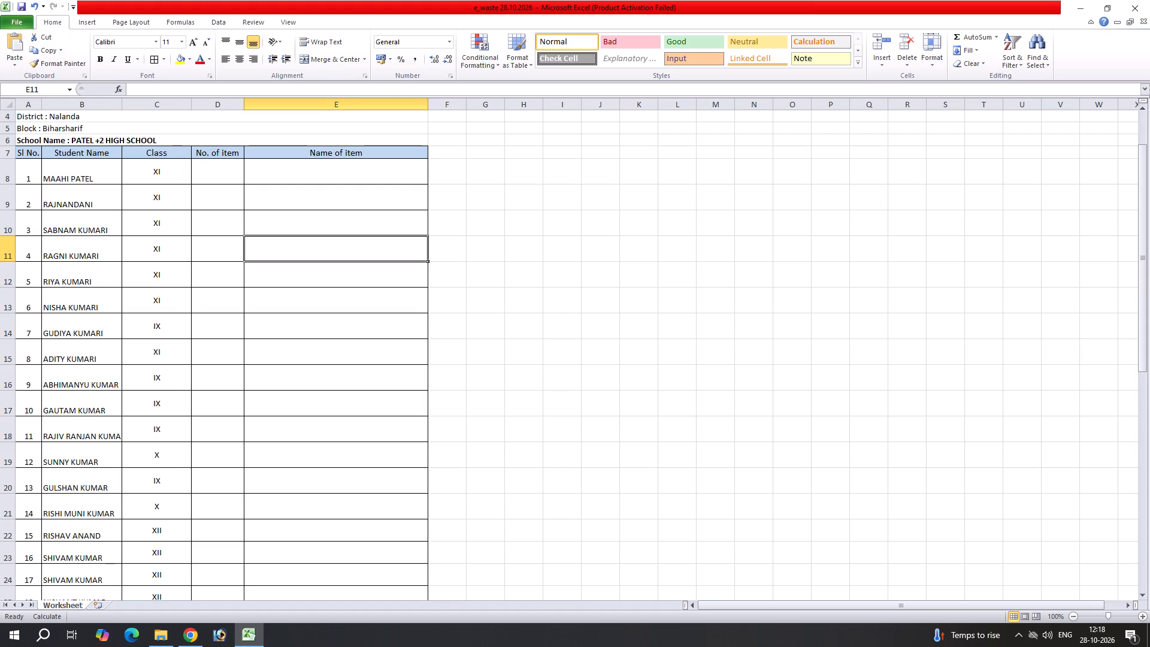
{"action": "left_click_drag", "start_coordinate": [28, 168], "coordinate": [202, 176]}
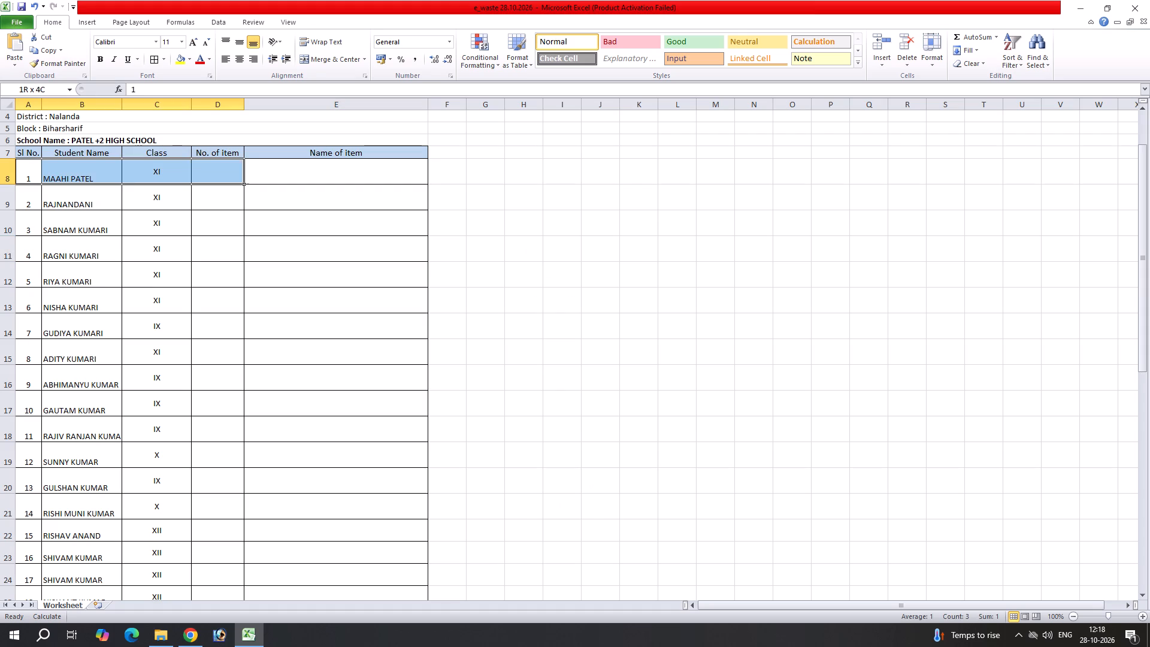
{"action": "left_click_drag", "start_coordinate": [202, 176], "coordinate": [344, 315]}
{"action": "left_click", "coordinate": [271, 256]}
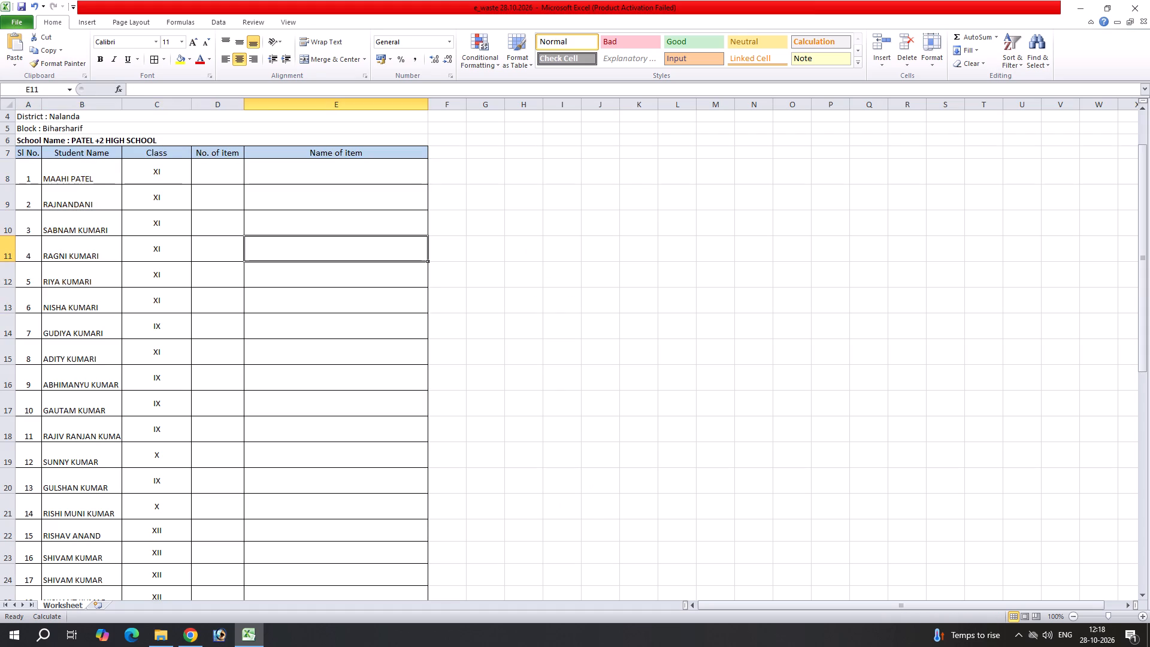
Set the font size of the District, Block and School Name lines in rows 4 to 6 to 13.
{"action": "scroll", "coordinate": [273, 255], "scroll_direction": "up", "scroll_amount": 3}
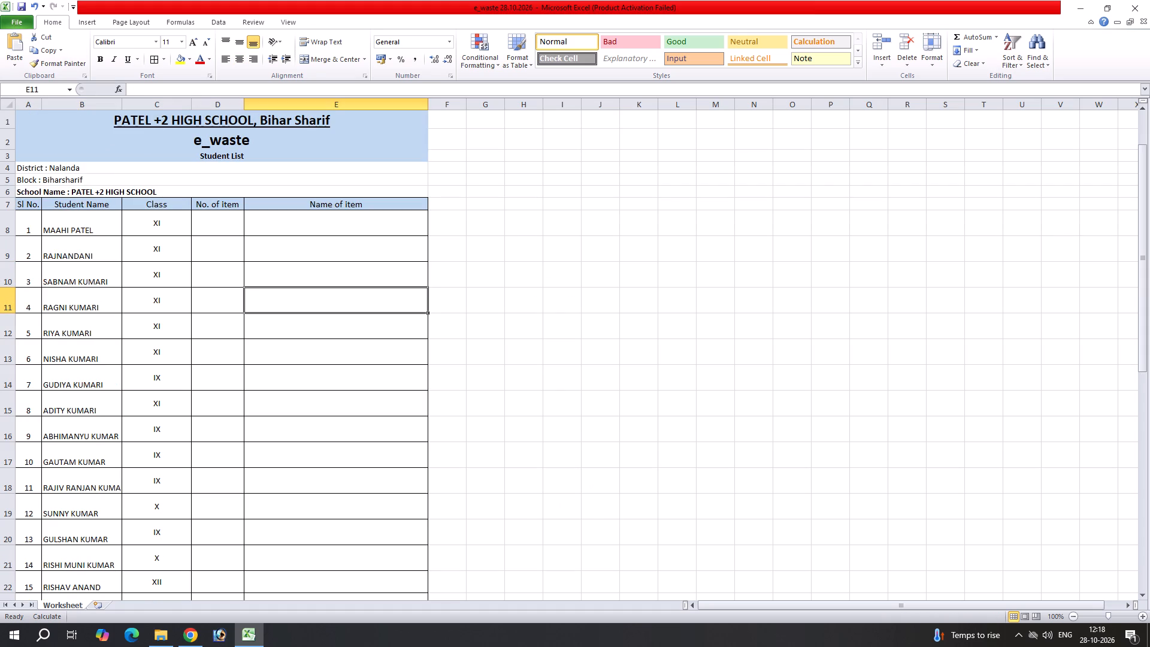
{"action": "left_click_drag", "start_coordinate": [57, 168], "coordinate": [60, 194]}
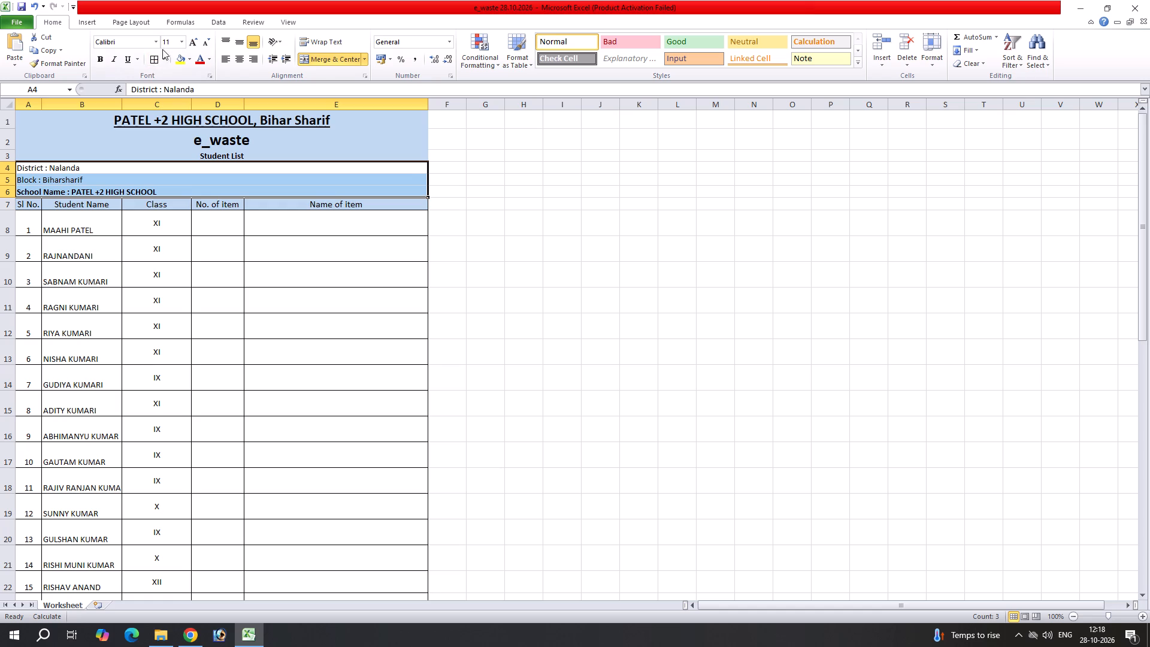
{"action": "left_click", "coordinate": [175, 41]}
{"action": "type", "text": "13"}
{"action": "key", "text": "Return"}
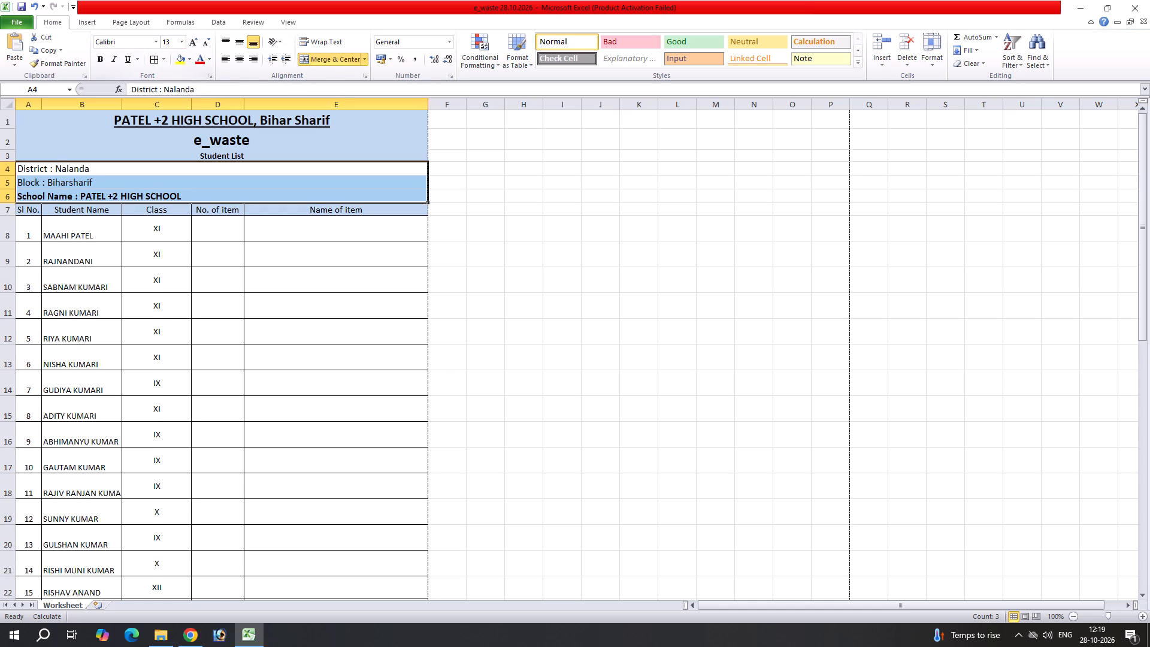
{"action": "left_click", "coordinate": [310, 297]}
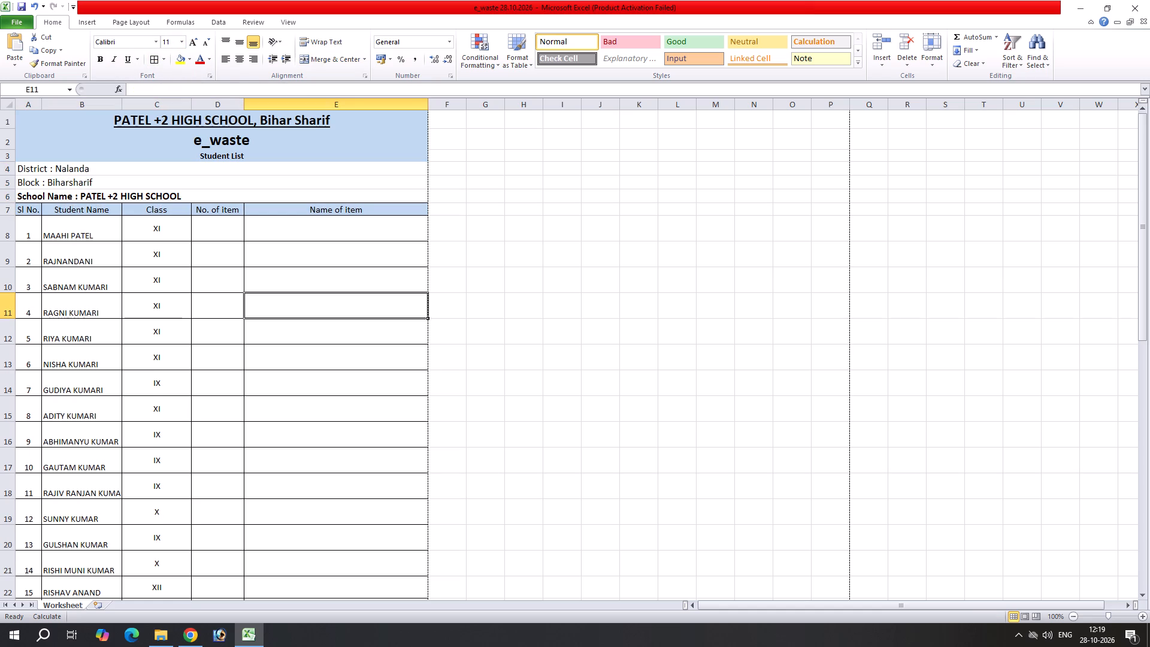
Set the font size of the column heading row, row 7, to 13.
{"action": "left_click", "coordinate": [7, 207]}
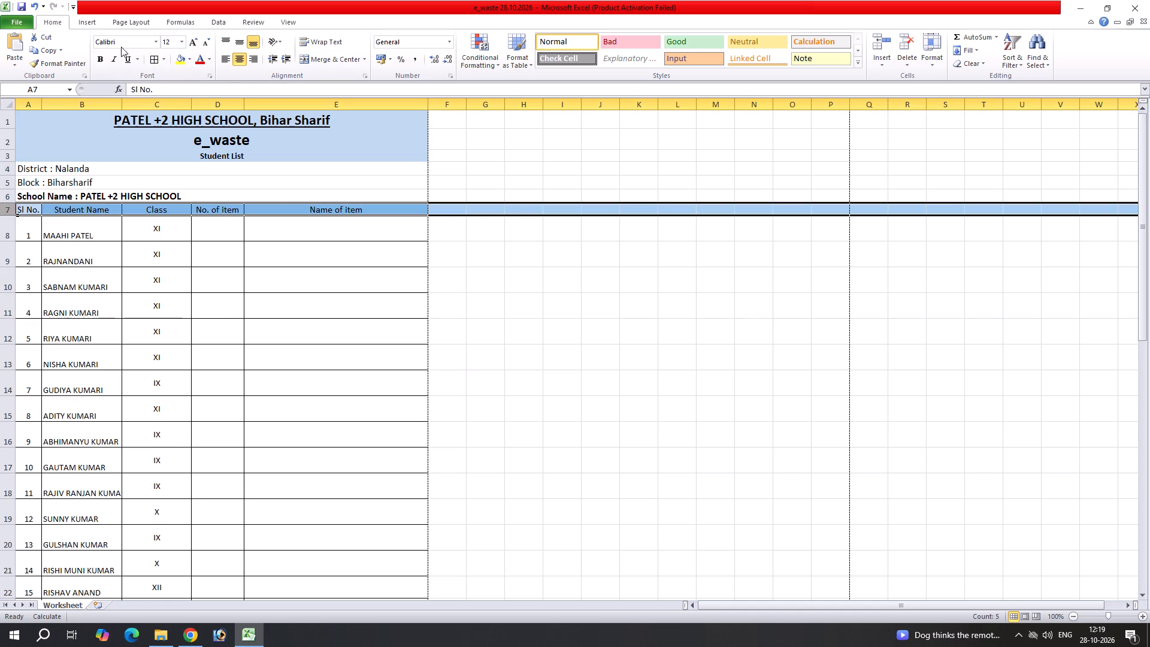
{"action": "left_click", "coordinate": [165, 41]}
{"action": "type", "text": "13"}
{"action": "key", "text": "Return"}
{"action": "left_click", "coordinate": [384, 303]}
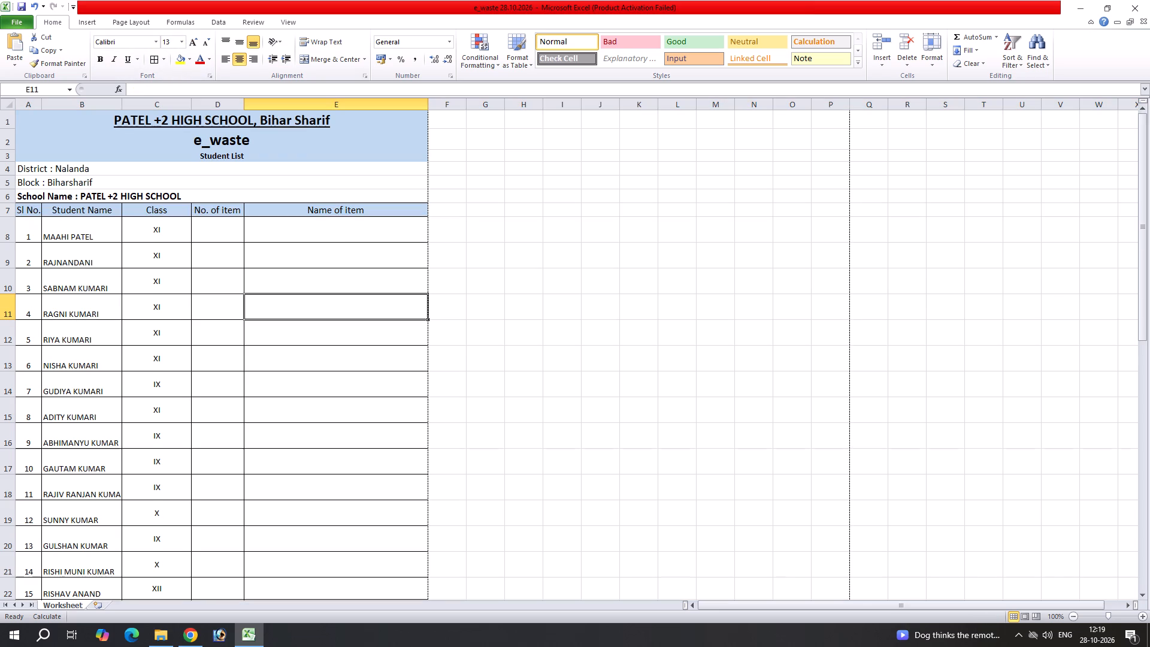
Set the font size of the student entries in rows 8 to 26, columns A to E, to 13.
{"action": "left_click_drag", "start_coordinate": [29, 226], "coordinate": [263, 511]}
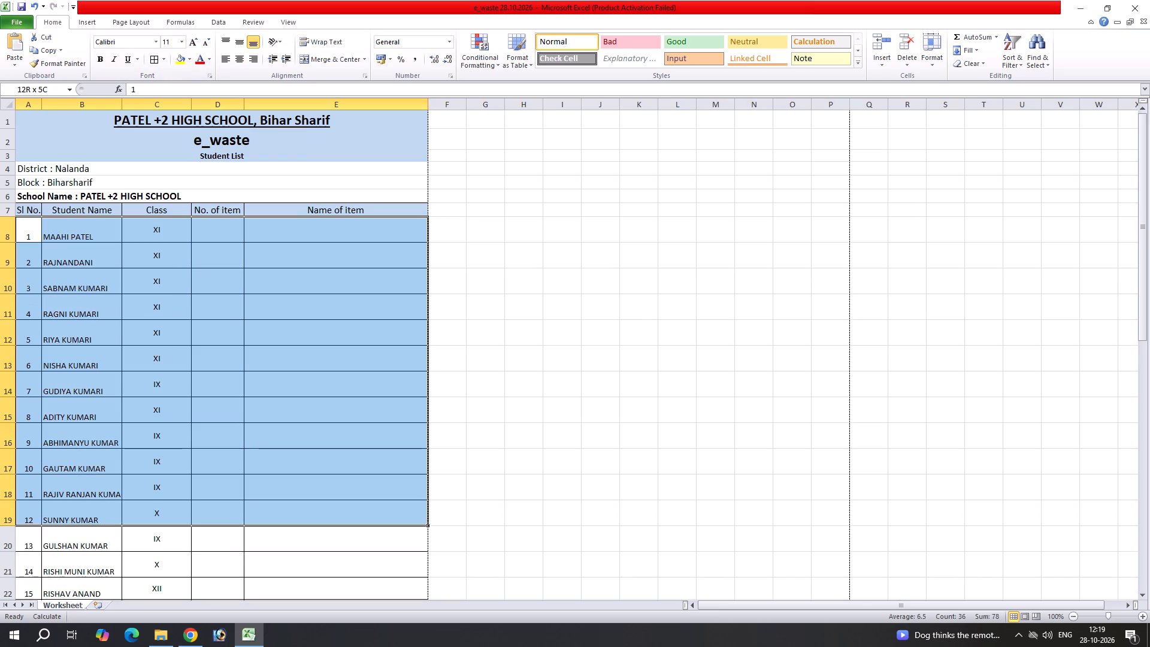
{"action": "left_click_drag", "start_coordinate": [263, 511], "coordinate": [258, 549]}
{"action": "left_click", "coordinate": [169, 41]}
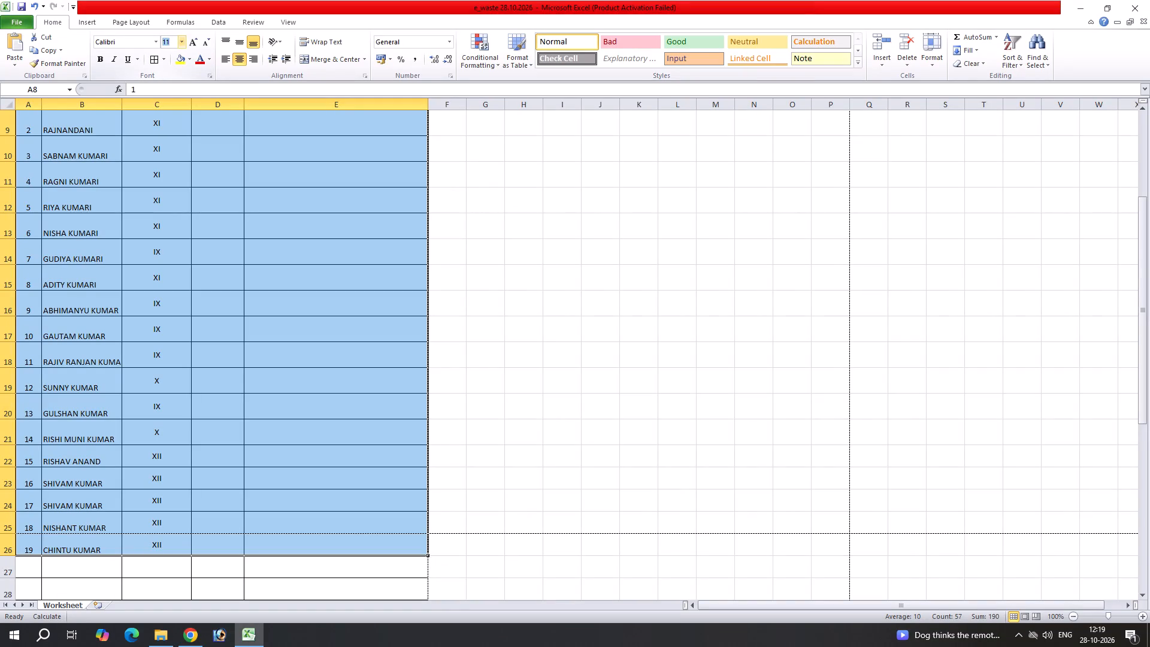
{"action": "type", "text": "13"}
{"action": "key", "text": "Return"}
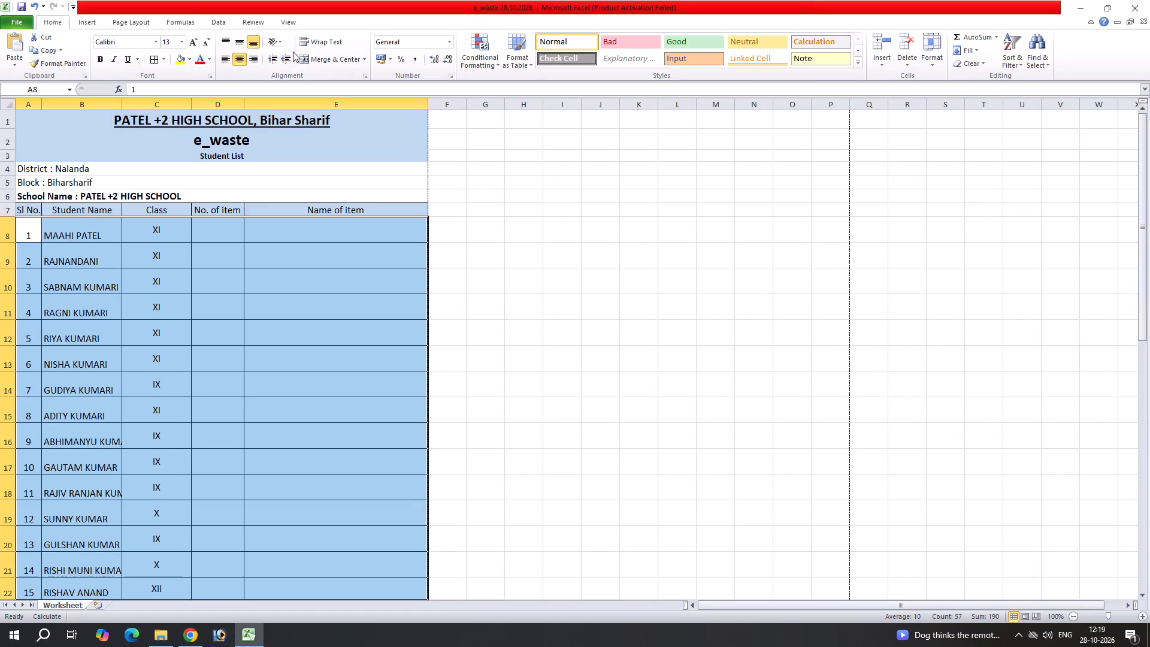
Align the student entries in rows 8 to 26 to the top of their cells and wrap their text.
{"action": "left_click", "coordinate": [228, 41]}
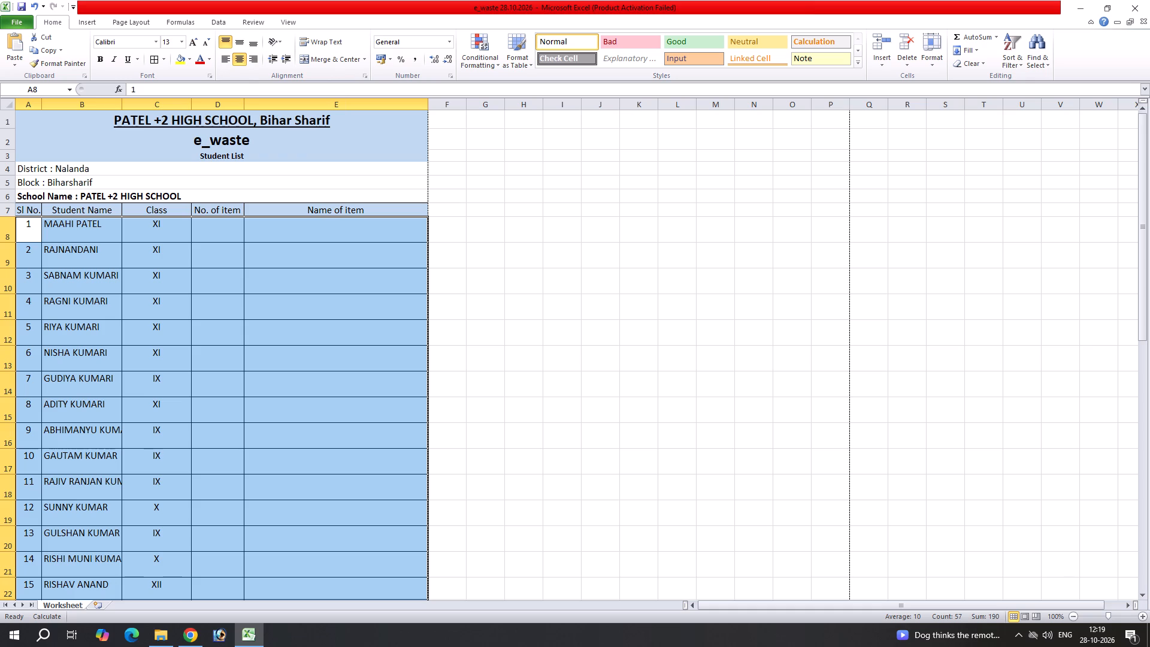
{"action": "scroll", "coordinate": [326, 418], "scroll_direction": "down", "scroll_amount": 5}
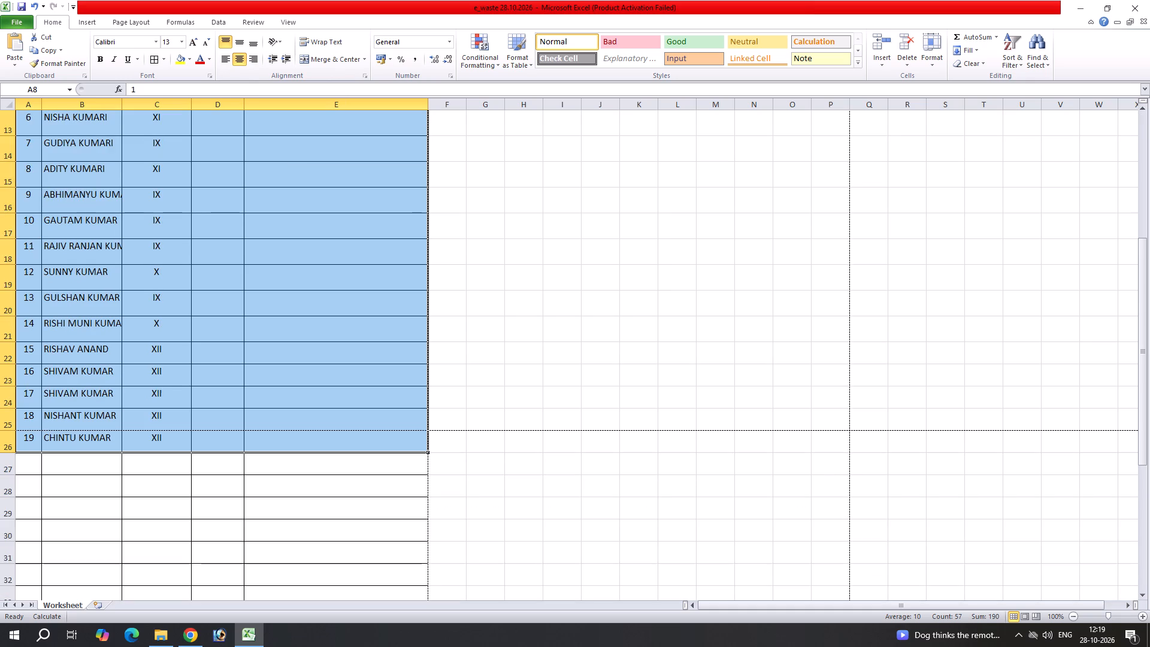
{"action": "scroll", "coordinate": [237, 366], "scroll_direction": "up", "scroll_amount": 3}
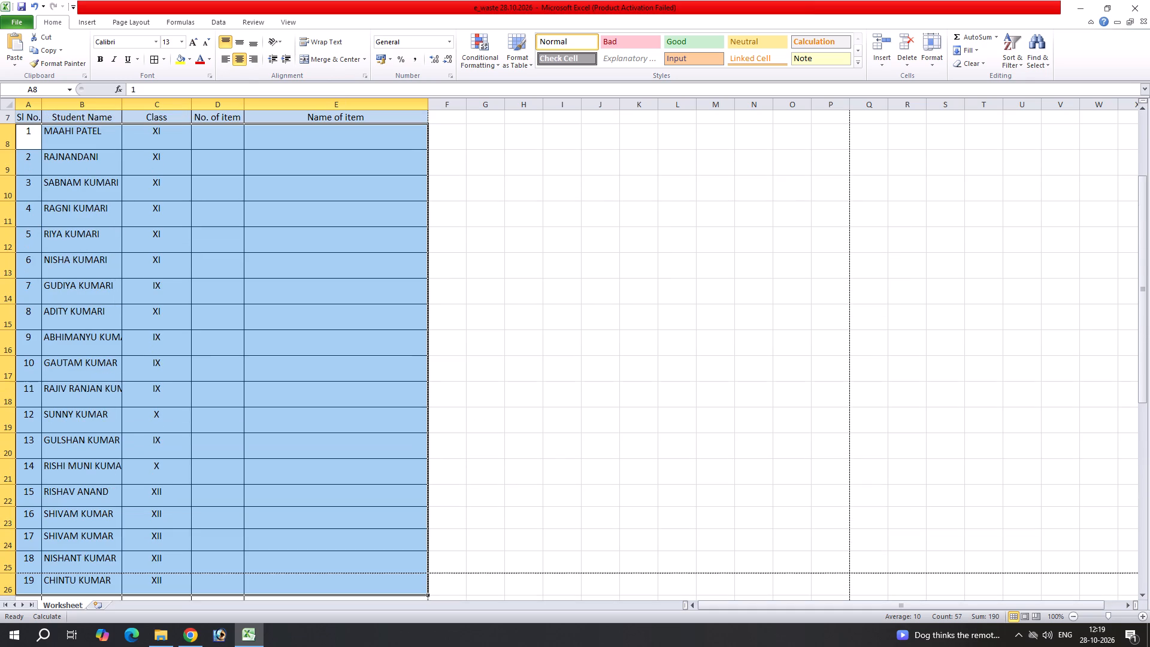
{"action": "left_click", "coordinate": [309, 40]}
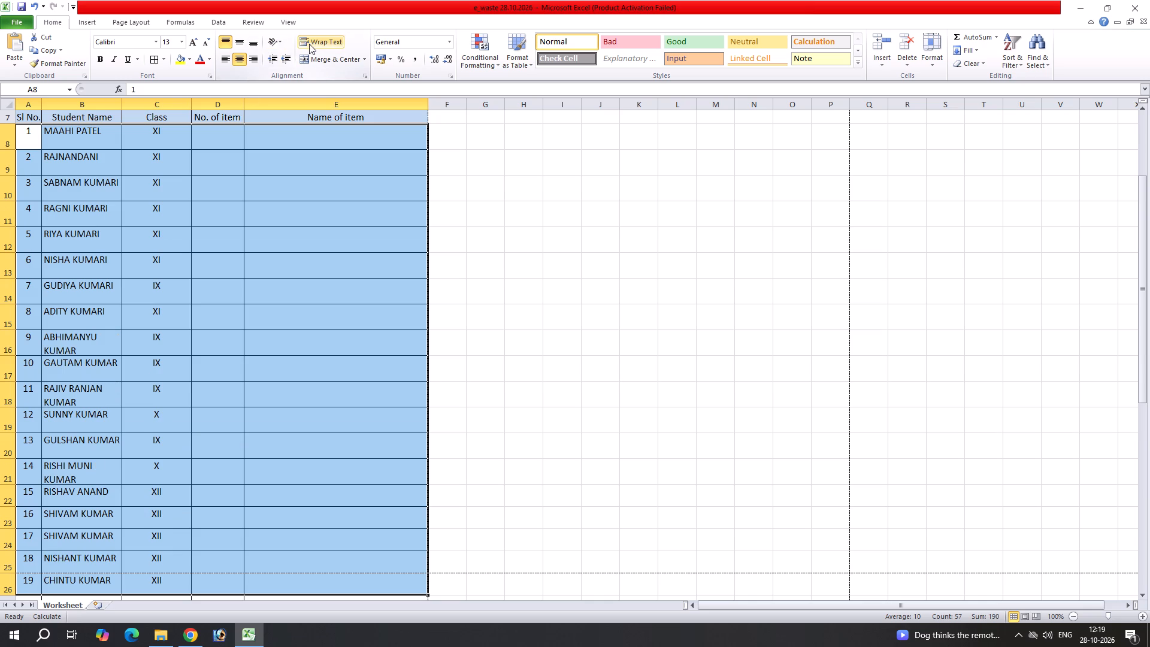
{"action": "left_click", "coordinate": [218, 422]}
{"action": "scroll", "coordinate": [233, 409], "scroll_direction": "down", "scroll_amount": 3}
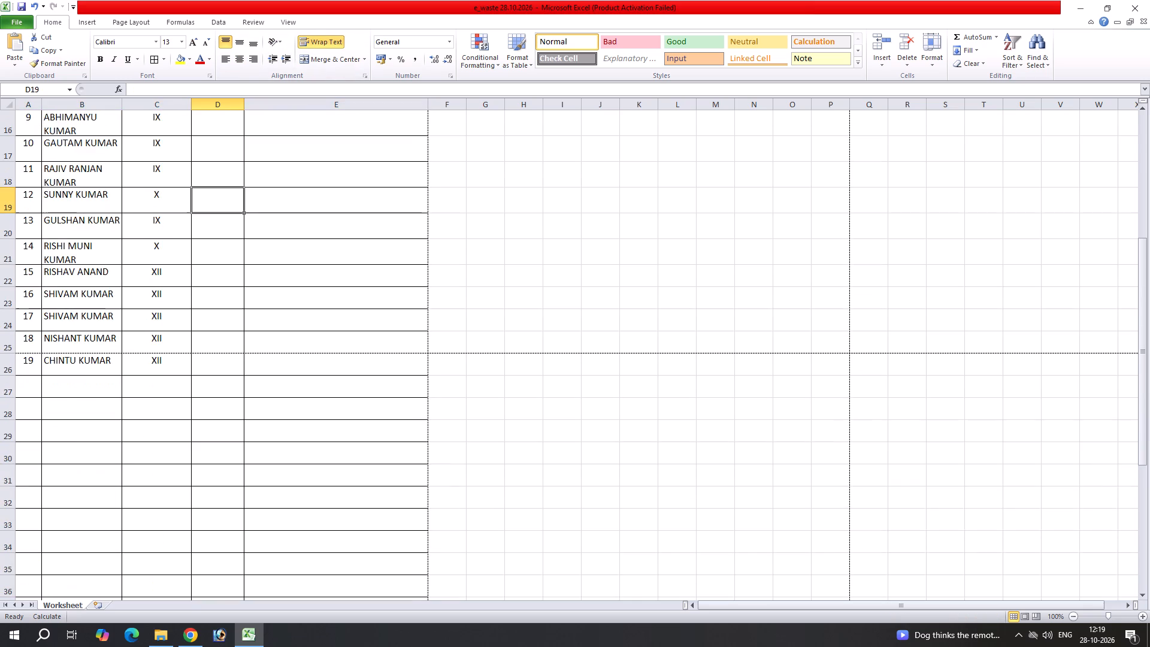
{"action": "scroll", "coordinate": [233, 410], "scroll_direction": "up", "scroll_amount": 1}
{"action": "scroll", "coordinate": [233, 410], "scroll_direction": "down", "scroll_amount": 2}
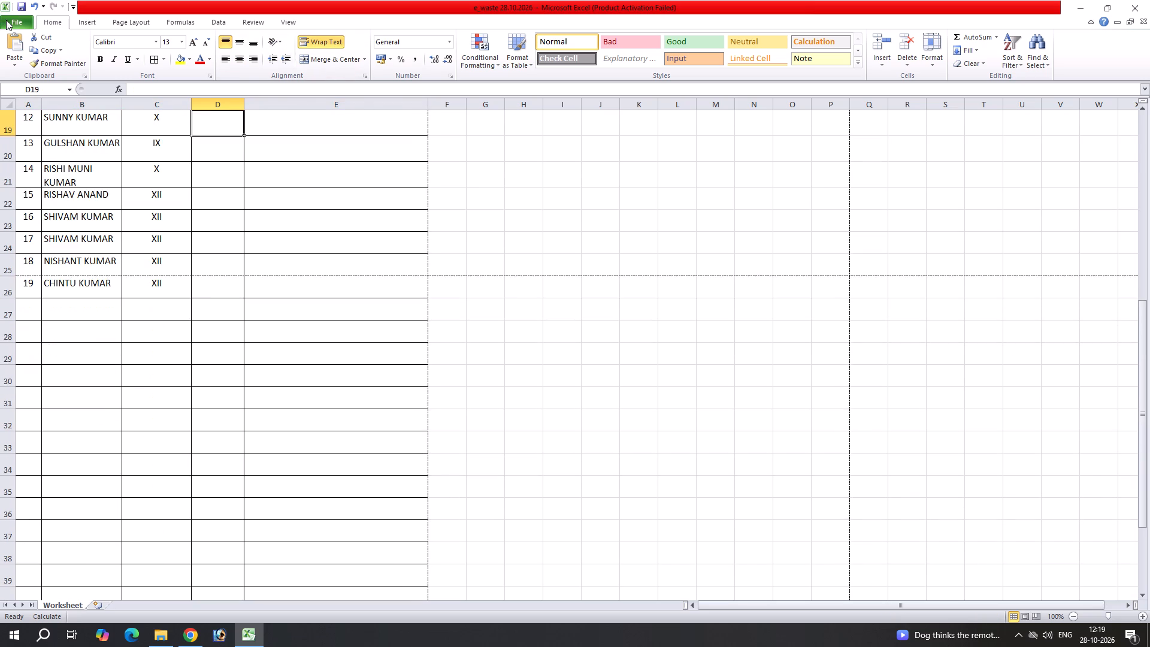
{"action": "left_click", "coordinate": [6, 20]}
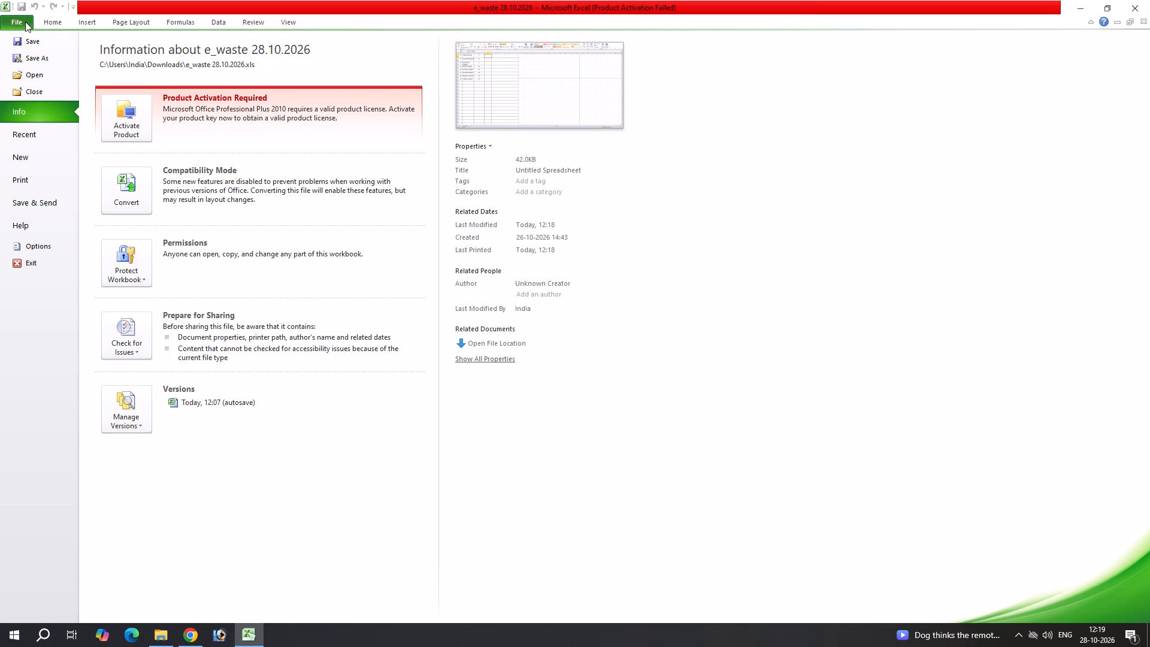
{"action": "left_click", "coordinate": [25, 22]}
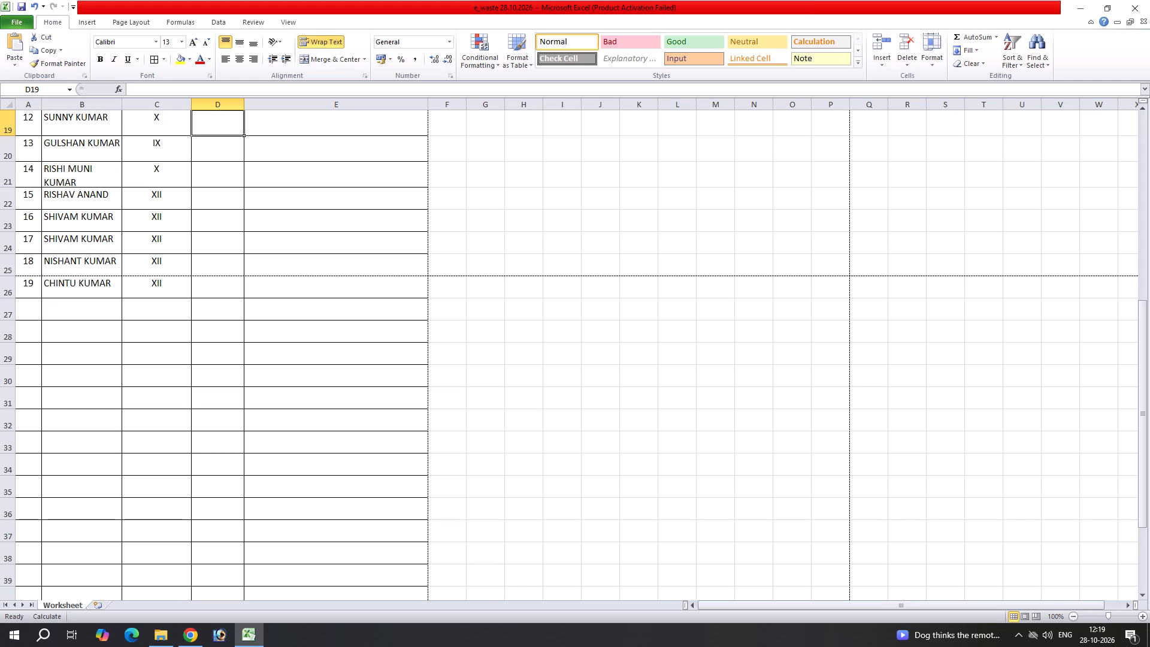
Delete row 46, the blank bordered row below the last page break.
{"action": "left_click", "coordinate": [495, 346]}
{"action": "scroll", "coordinate": [271, 385], "scroll_direction": "down", "scroll_amount": 5}
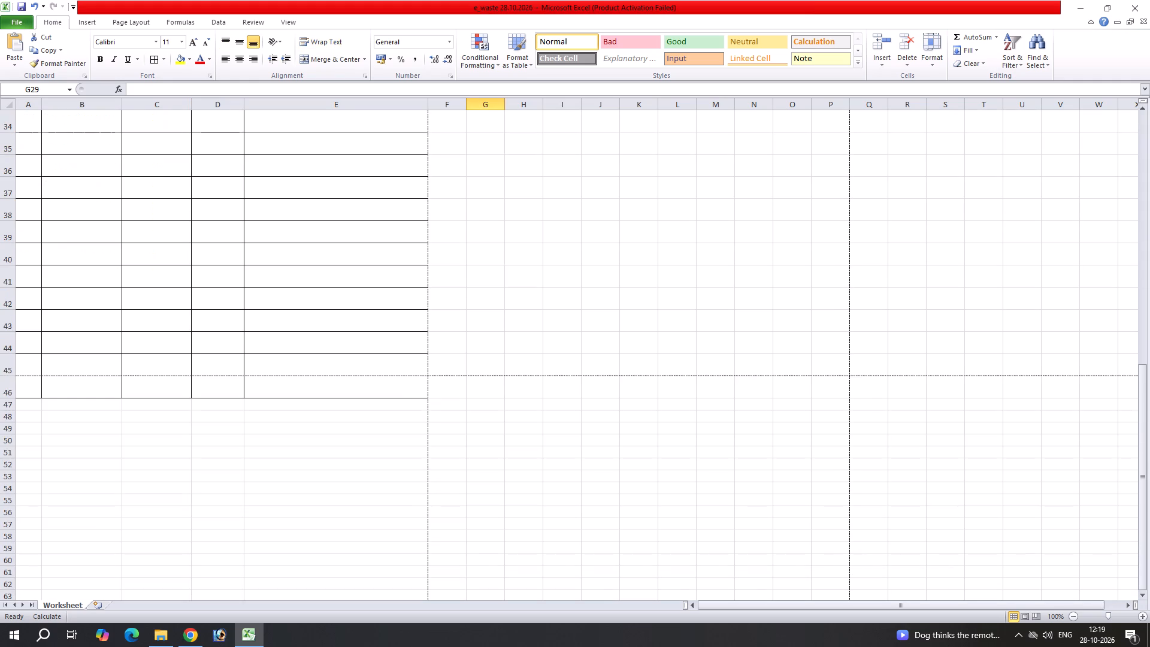
{"action": "left_click", "coordinate": [6, 386]}
{"action": "right_click", "coordinate": [6, 386]}
{"action": "left_click", "coordinate": [48, 475]}
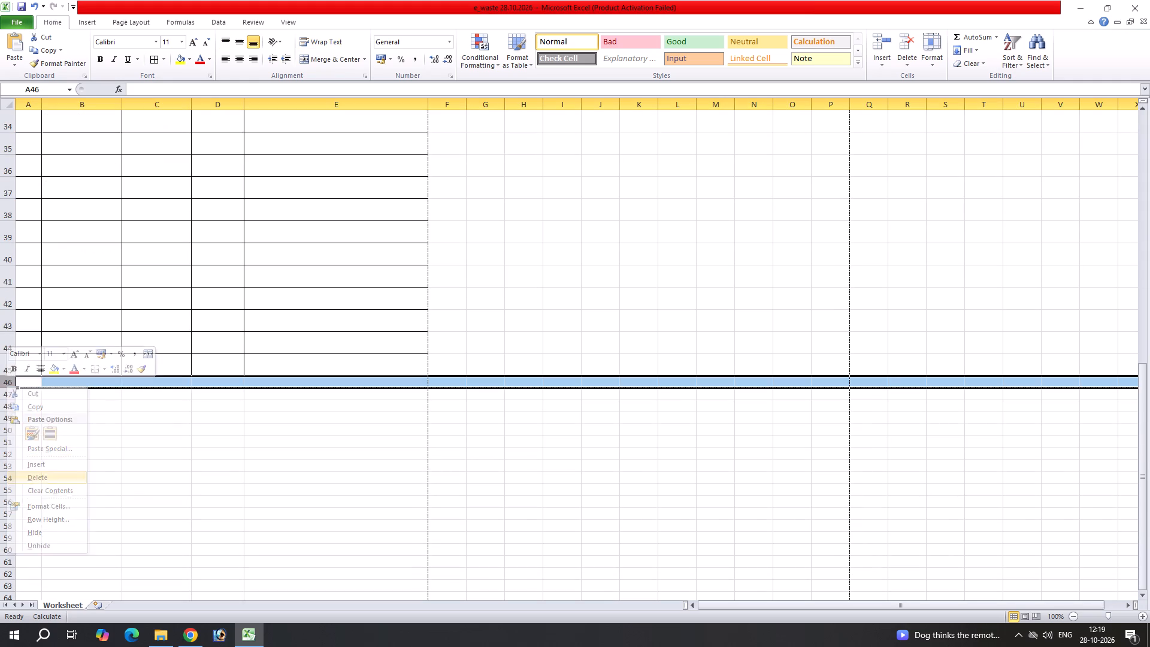
{"action": "left_click", "coordinate": [155, 446]}
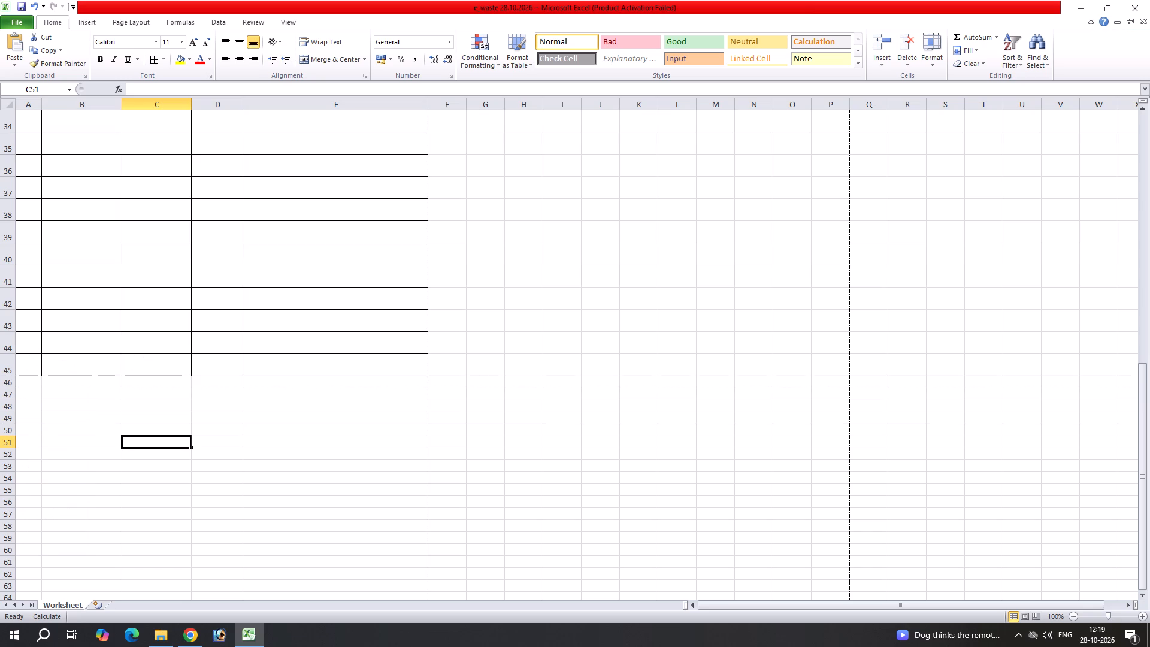
Save the workbook again in its current file format, continuing past the compatibility check.
{"action": "left_click", "coordinate": [17, 4]}
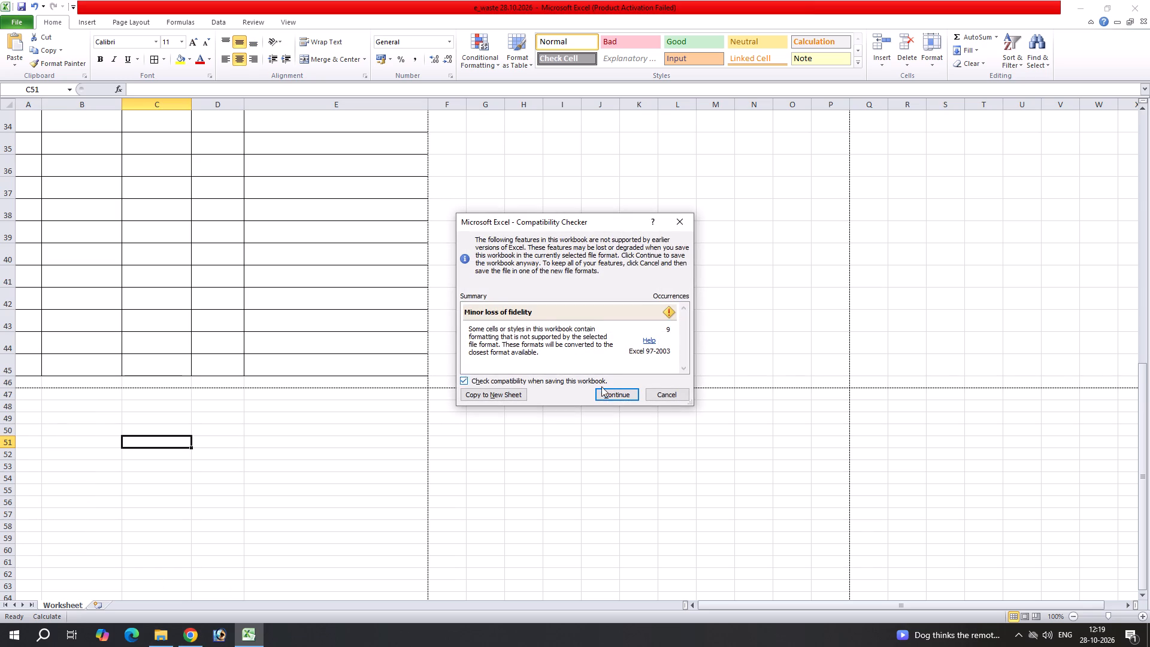
{"action": "left_click", "coordinate": [613, 392]}
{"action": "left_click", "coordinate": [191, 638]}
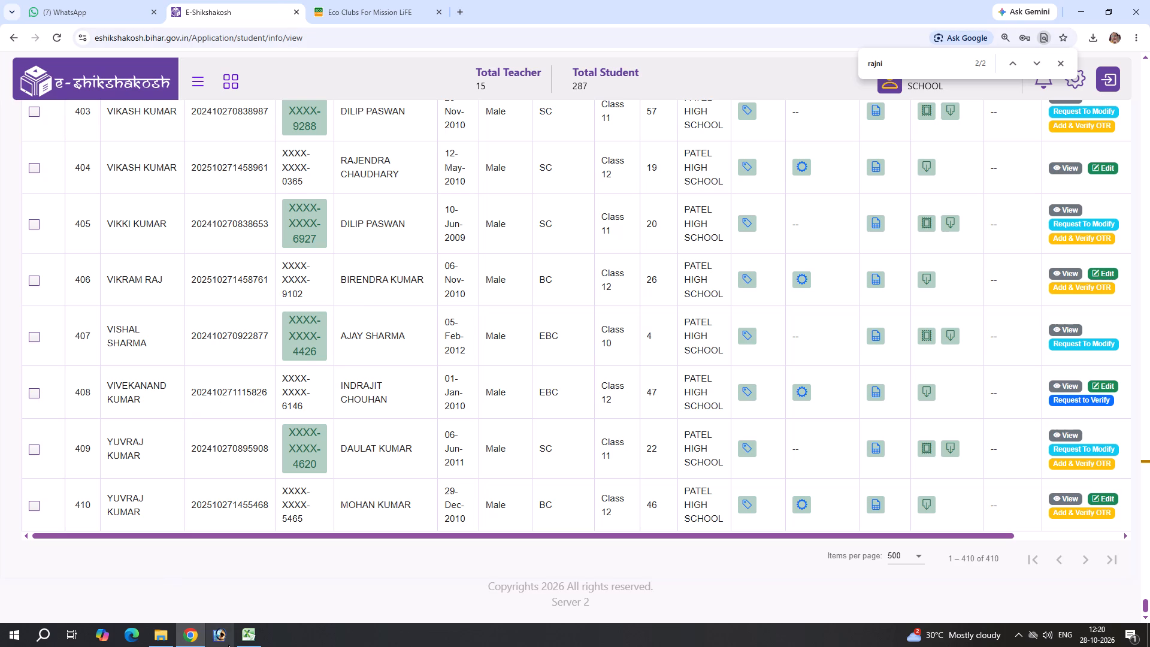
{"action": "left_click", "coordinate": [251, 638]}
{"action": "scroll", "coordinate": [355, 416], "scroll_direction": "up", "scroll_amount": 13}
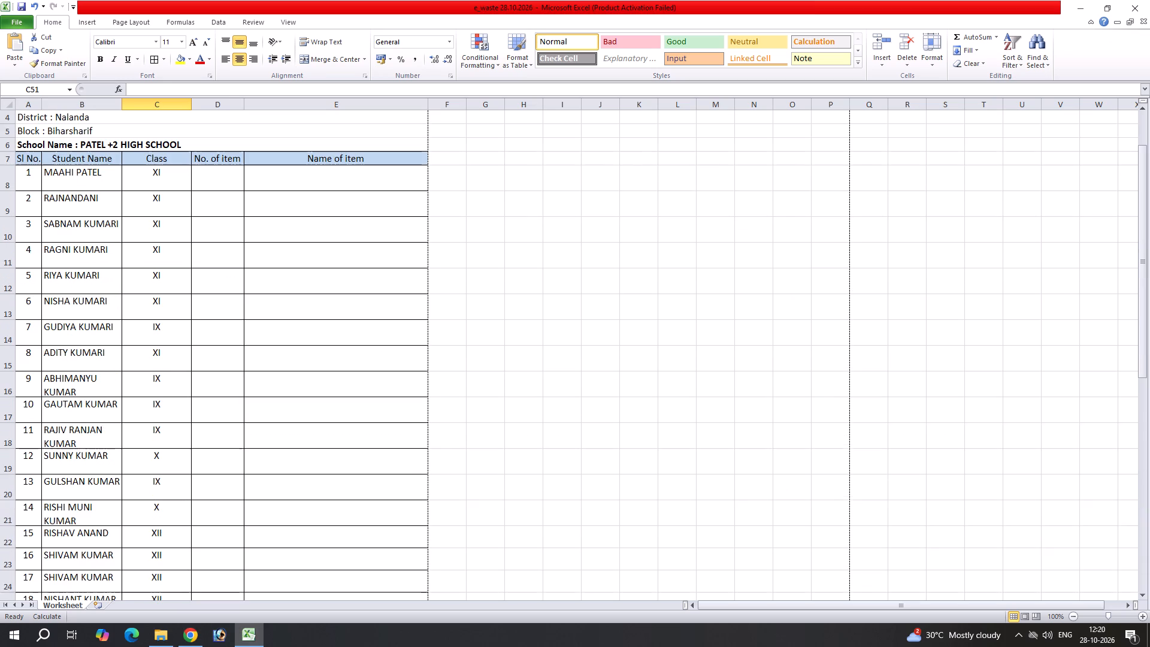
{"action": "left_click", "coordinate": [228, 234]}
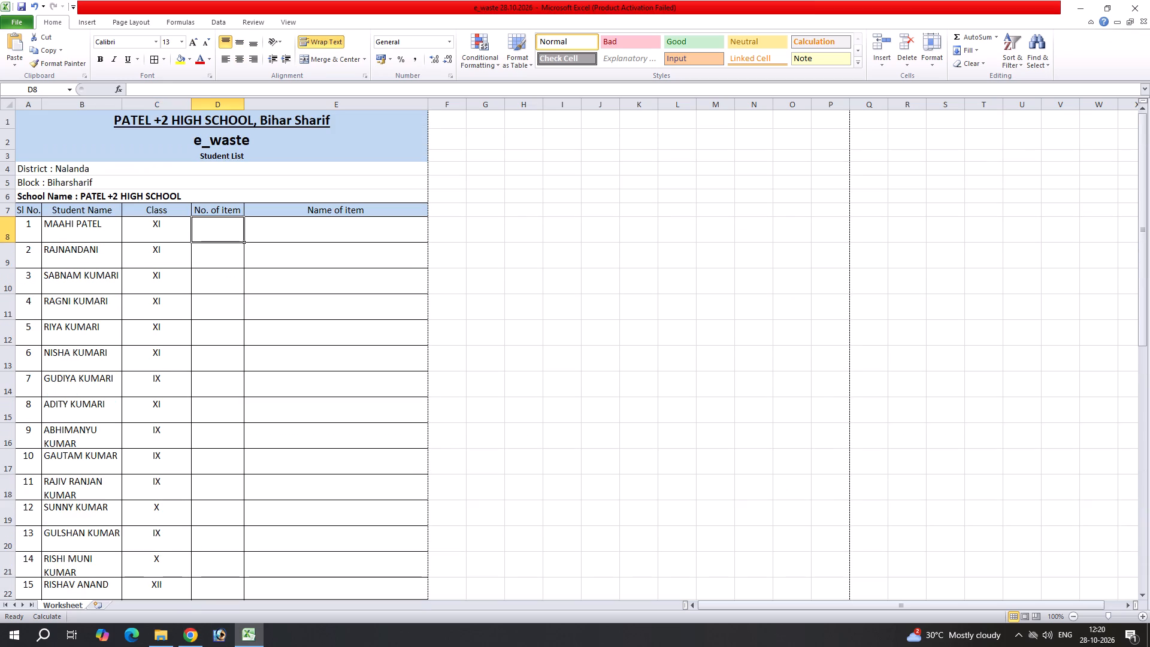
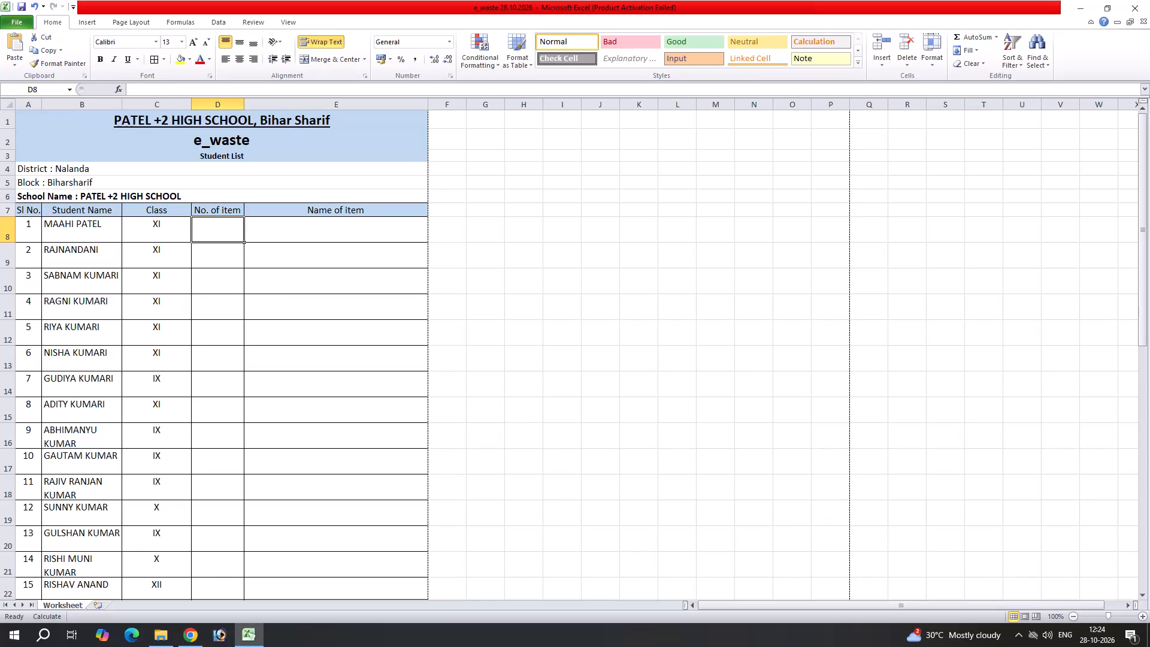
Refill the Sl No. column as a continuous series from 1 in row 8 to 19 in row 26.
{"action": "scroll", "coordinate": [274, 282], "scroll_direction": "down", "scroll_amount": 4}
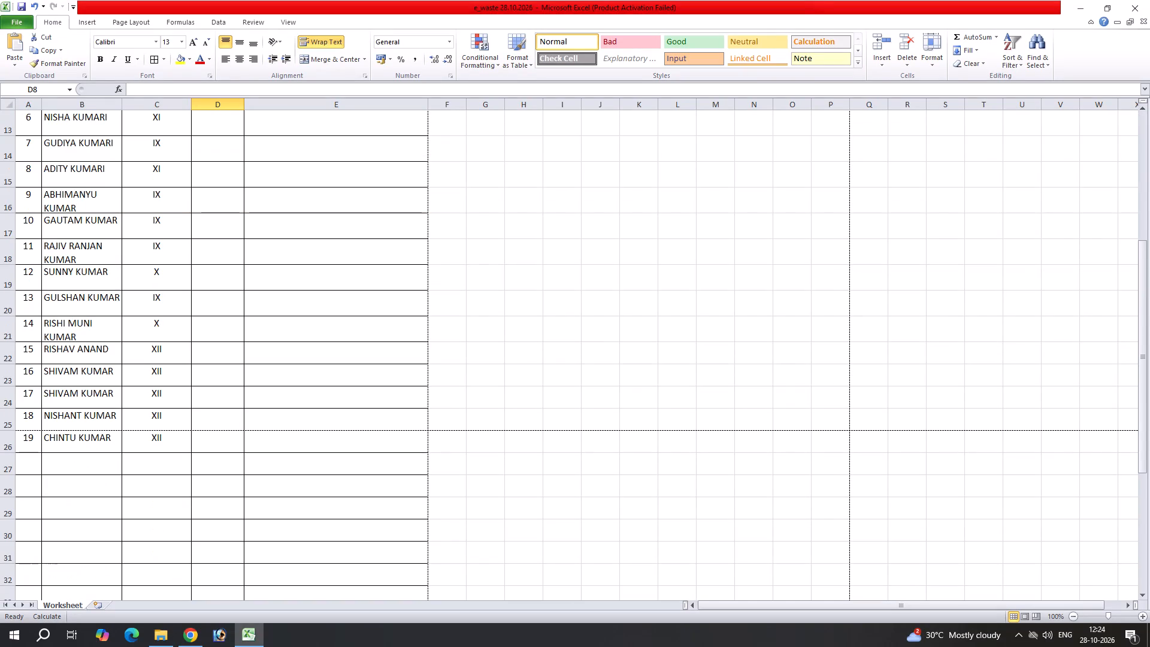
{"action": "scroll", "coordinate": [274, 281], "scroll_direction": "up", "scroll_amount": 2}
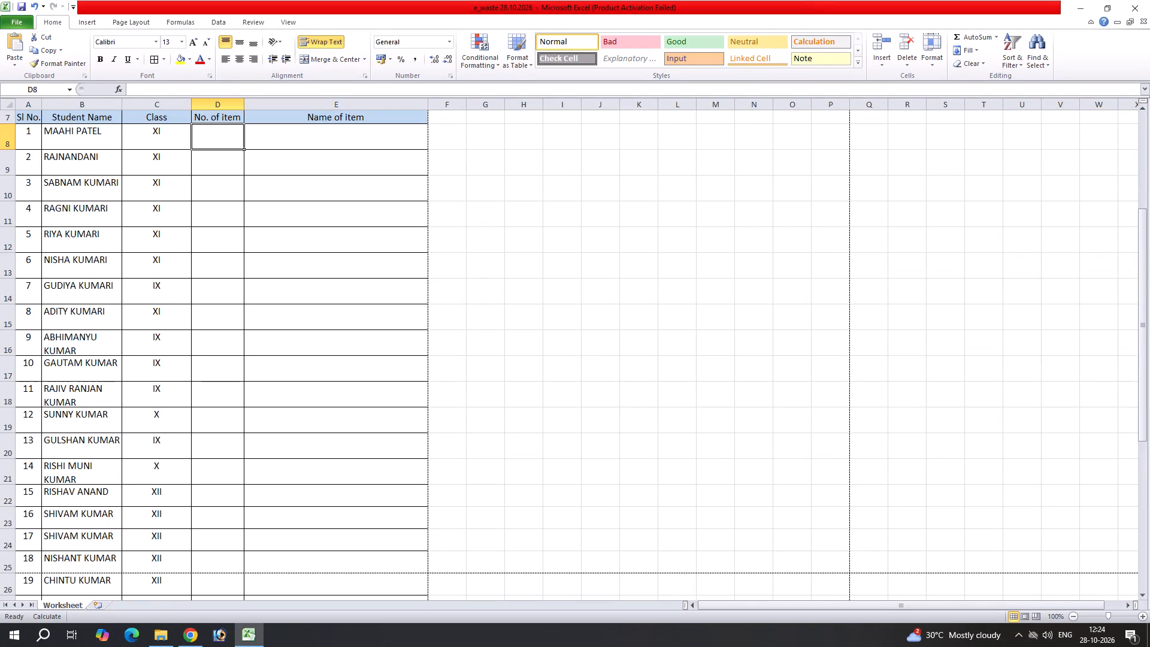
{"action": "left_click_drag", "start_coordinate": [34, 137], "coordinate": [32, 254]}
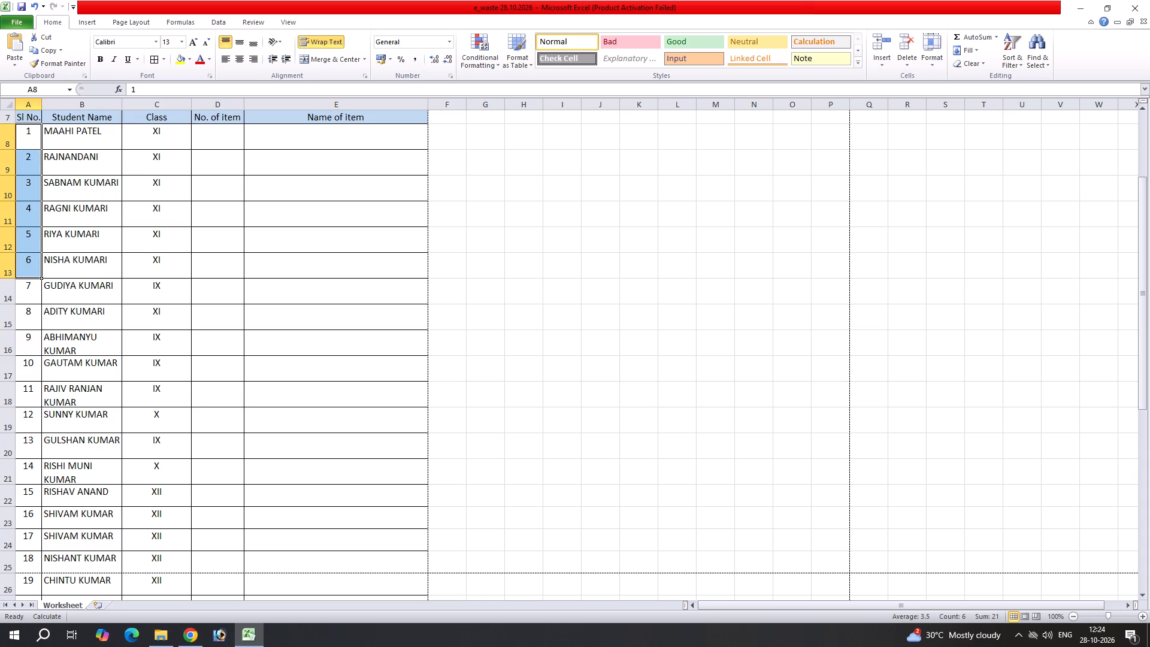
{"action": "left_click_drag", "start_coordinate": [41, 277], "coordinate": [42, 581]}
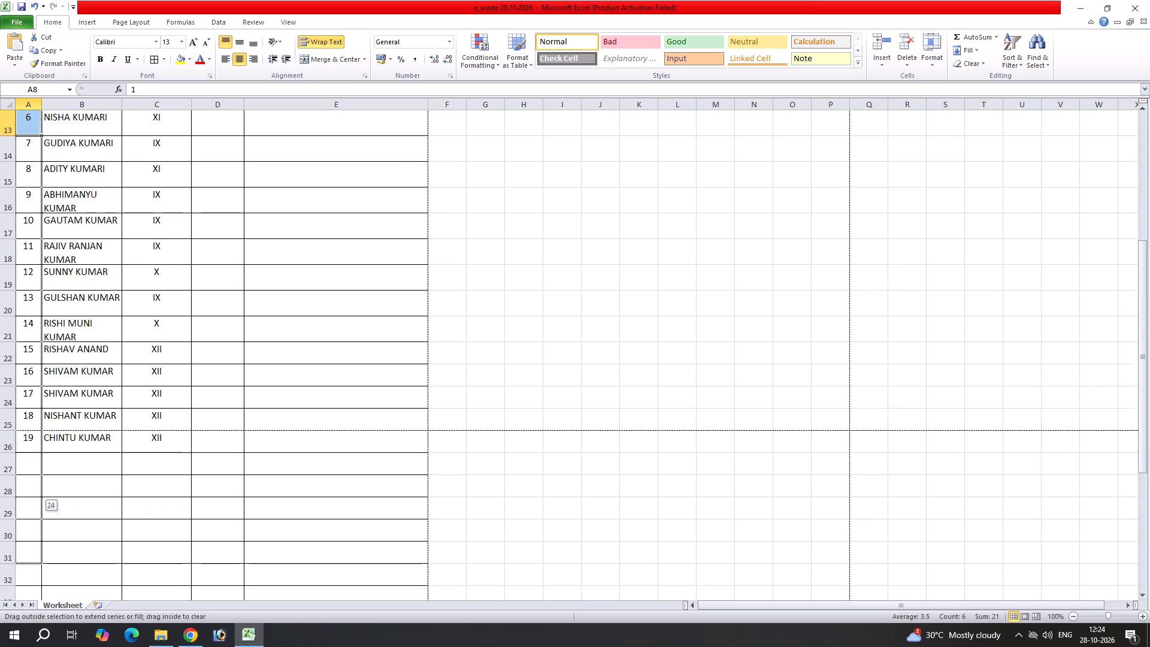
{"action": "left_click_drag", "start_coordinate": [42, 581], "coordinate": [36, 448]}
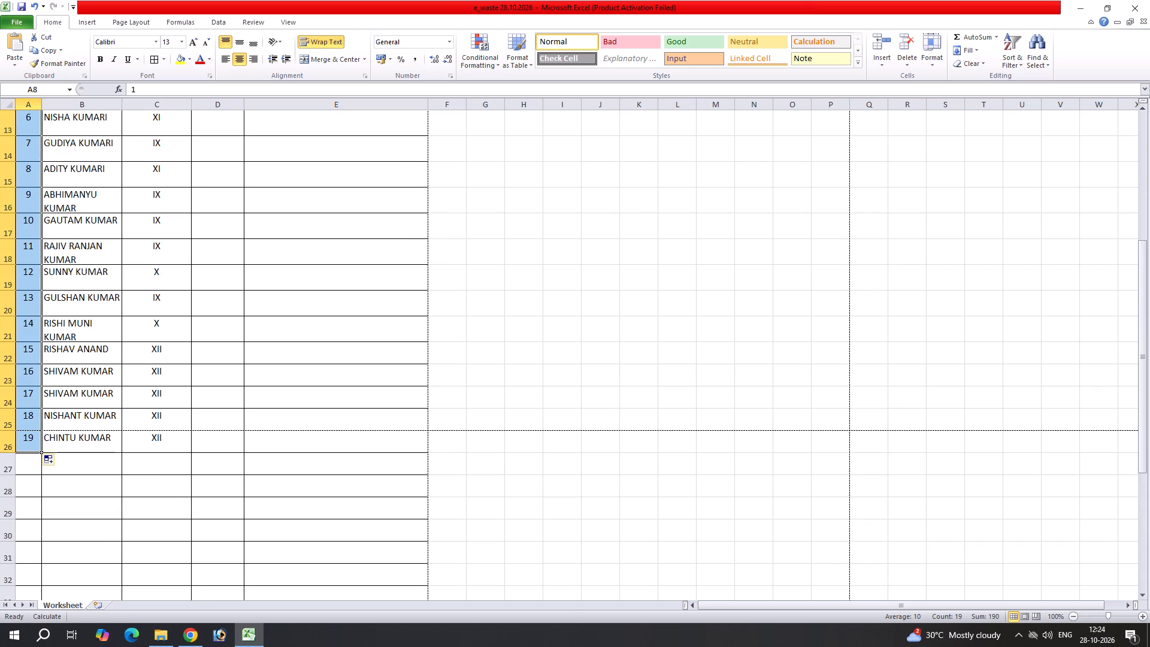
{"action": "left_click", "coordinate": [332, 446]}
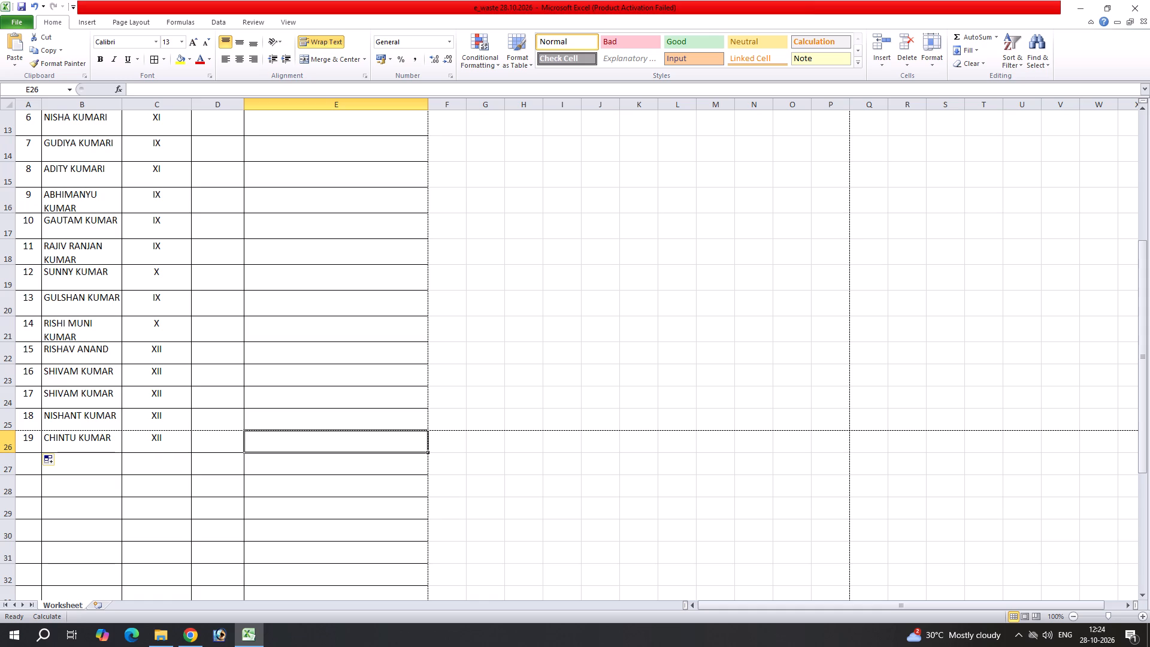
Review the Class column entries against the student names down the list to the last student.
{"action": "scroll", "coordinate": [240, 422], "scroll_direction": "up", "scroll_amount": 4}
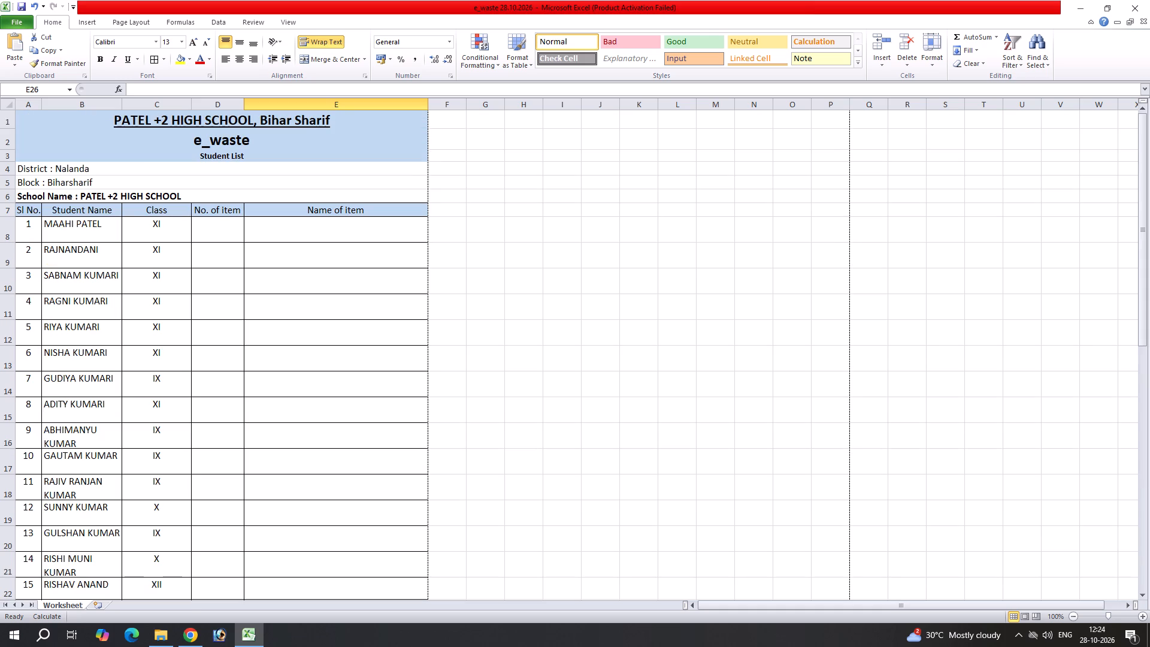
{"action": "left_click", "coordinate": [227, 234]}
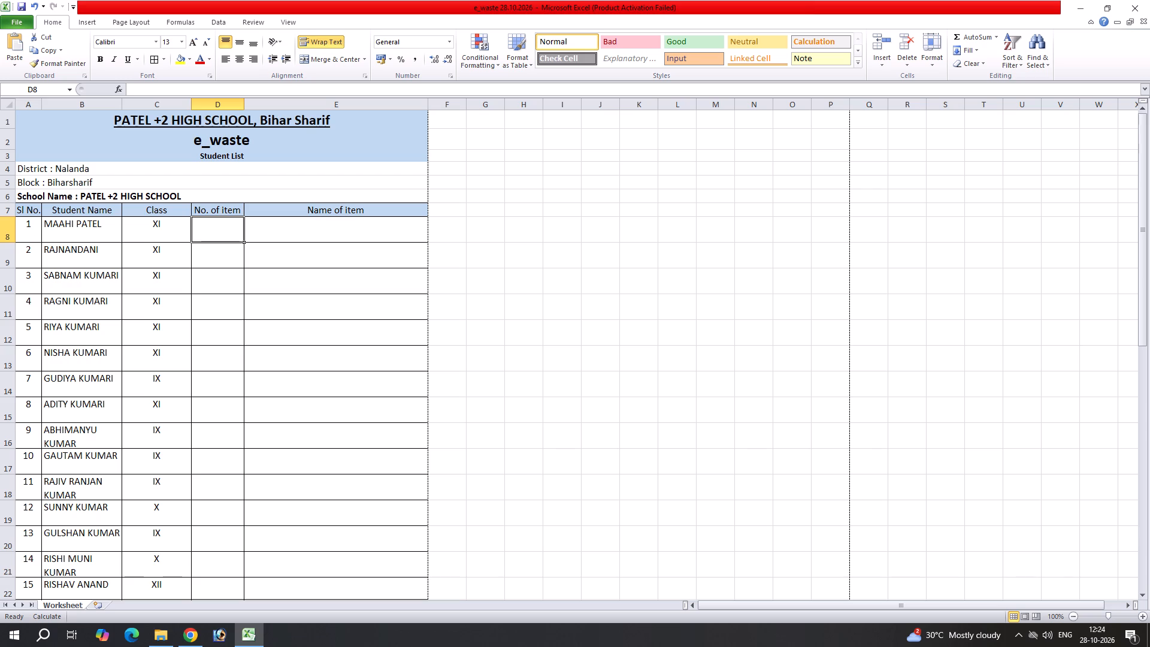
{"action": "left_click_drag", "start_coordinate": [161, 226], "coordinate": [164, 492]}
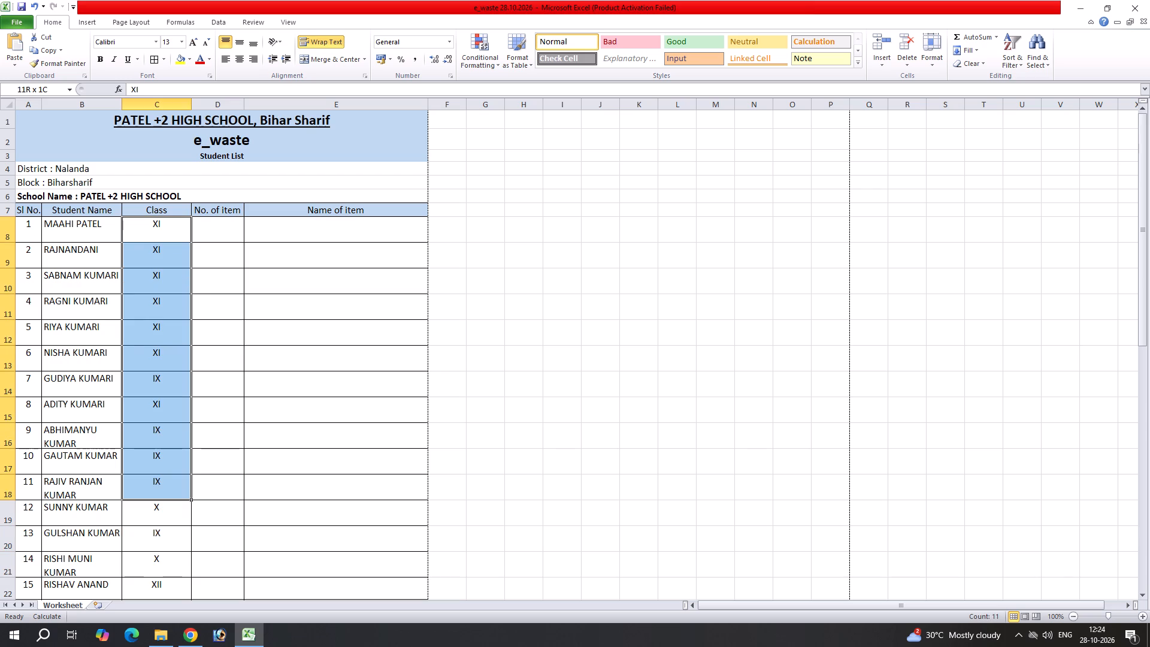
{"action": "left_click_drag", "start_coordinate": [164, 492], "coordinate": [164, 488]}
{"action": "scroll", "coordinate": [196, 477], "scroll_direction": "down", "scroll_amount": 3}
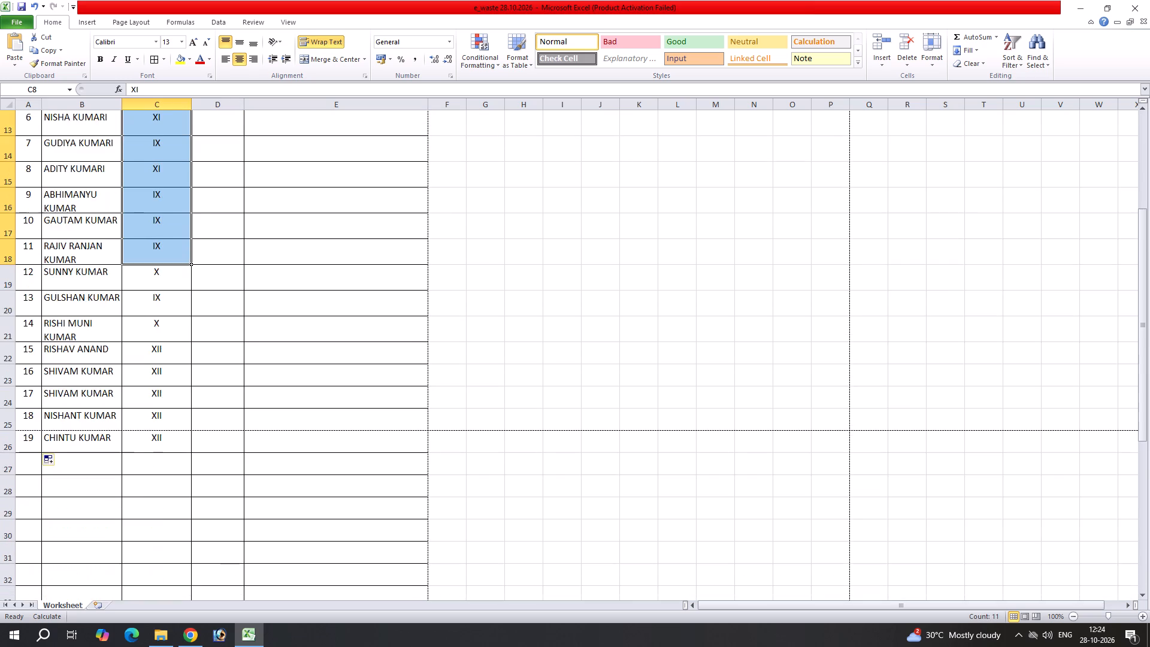
{"action": "scroll", "coordinate": [196, 477], "scroll_direction": "down", "scroll_amount": 2}
{"action": "scroll", "coordinate": [196, 477], "scroll_direction": "up", "scroll_amount": 2}
{"action": "left_click", "coordinate": [320, 385]}
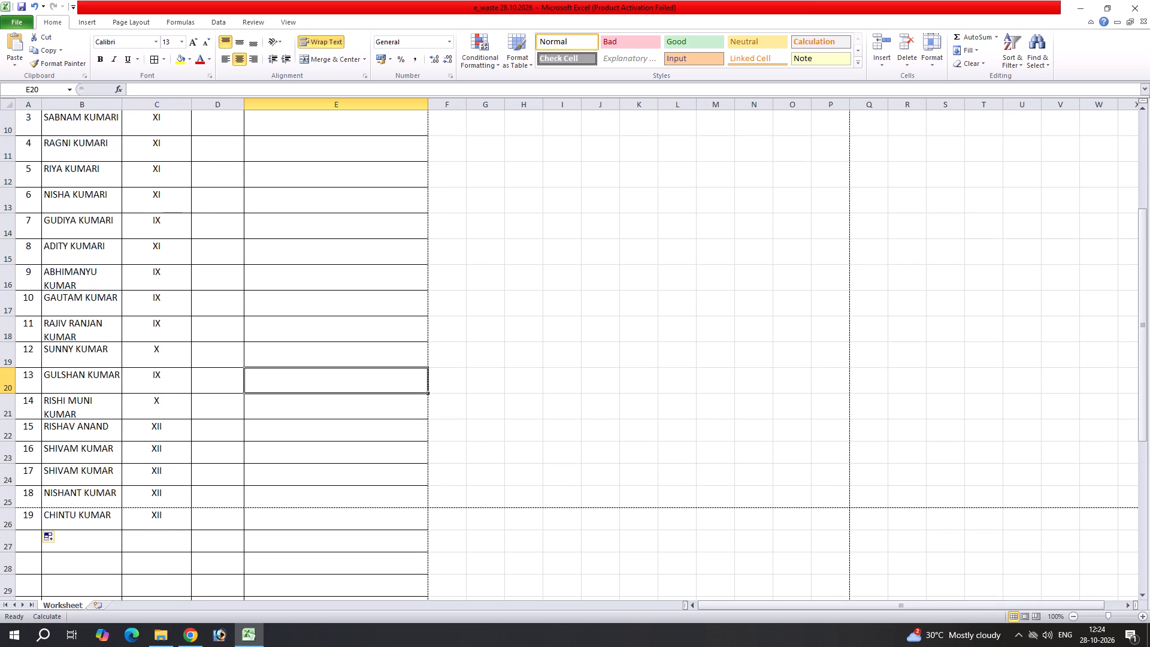
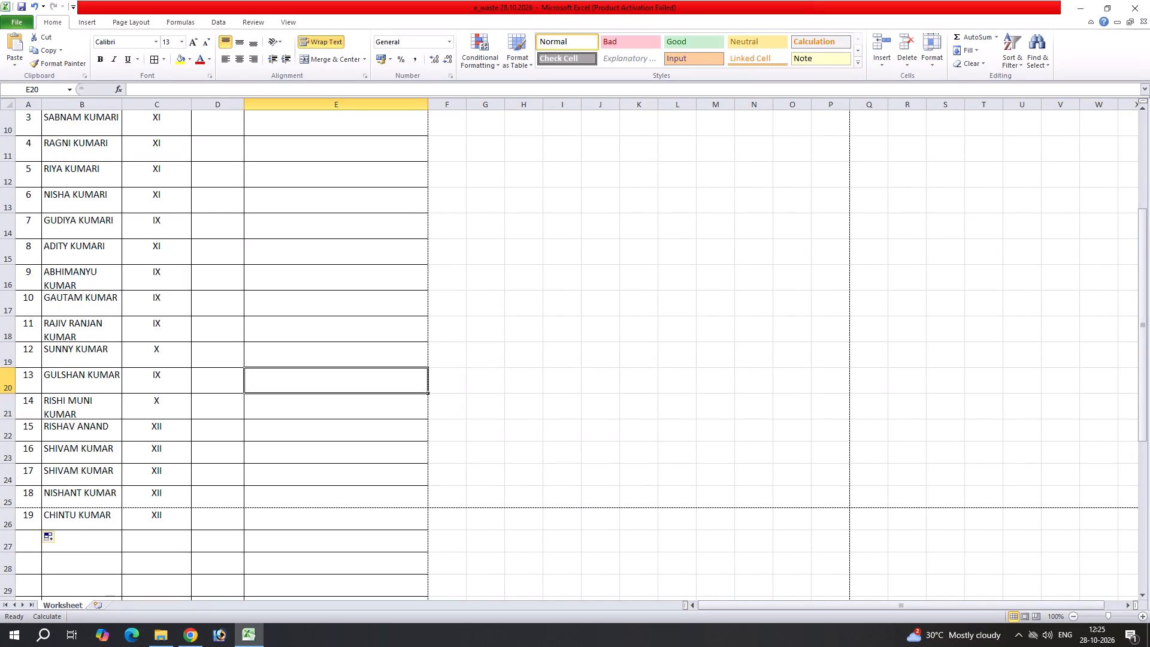
Enter BADMINTON as the Name of item for the first student, in cell E8.
{"action": "scroll", "coordinate": [379, 253], "scroll_direction": "up", "scroll_amount": 3}
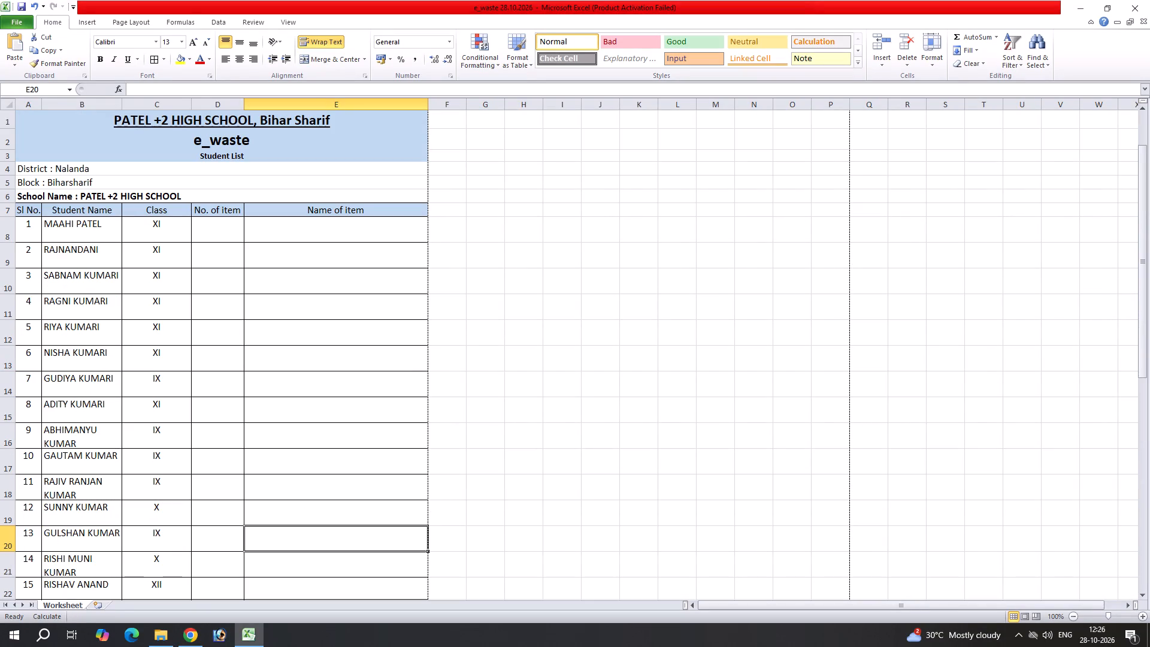
{"action": "left_click", "coordinate": [299, 243]}
{"action": "left_click", "coordinate": [304, 234]}
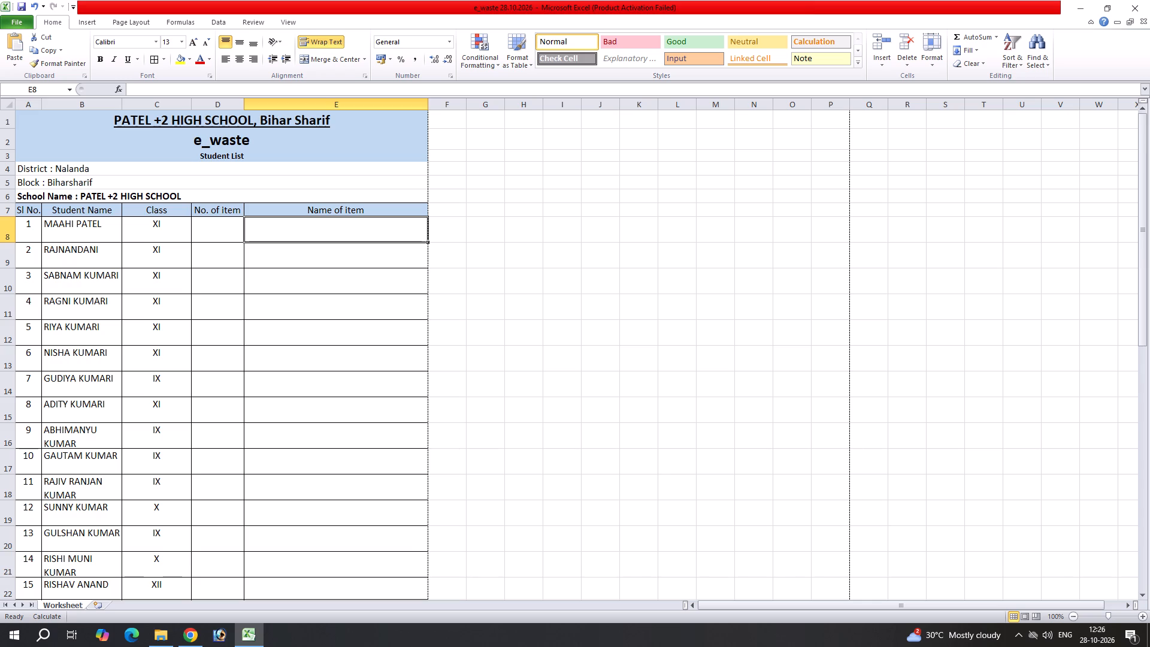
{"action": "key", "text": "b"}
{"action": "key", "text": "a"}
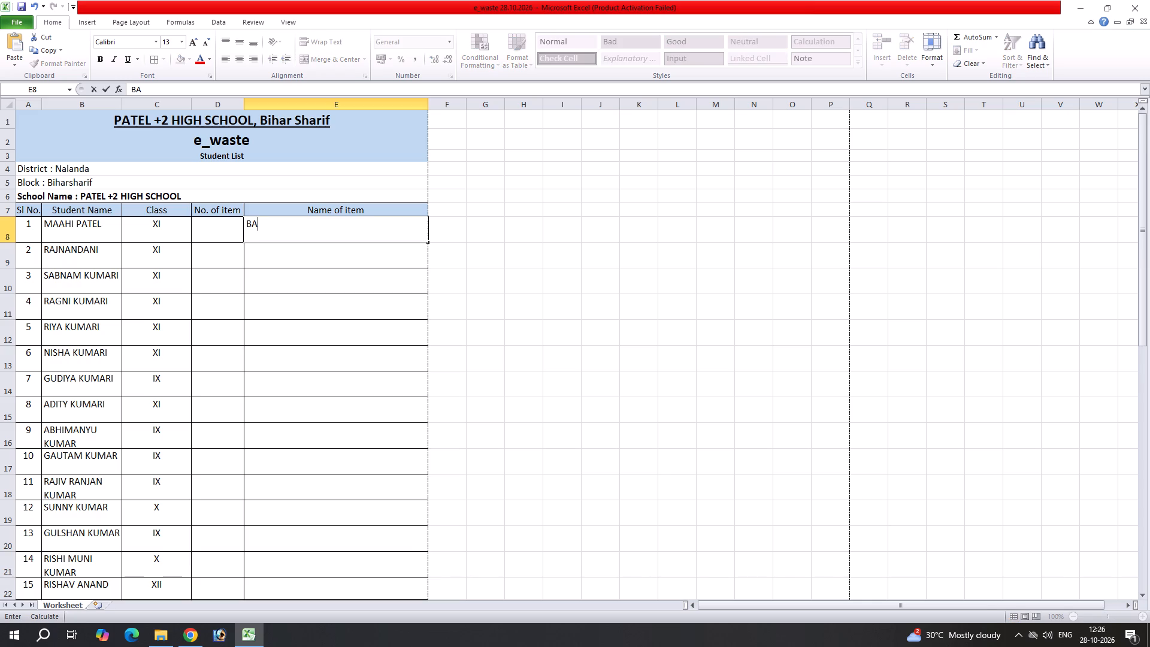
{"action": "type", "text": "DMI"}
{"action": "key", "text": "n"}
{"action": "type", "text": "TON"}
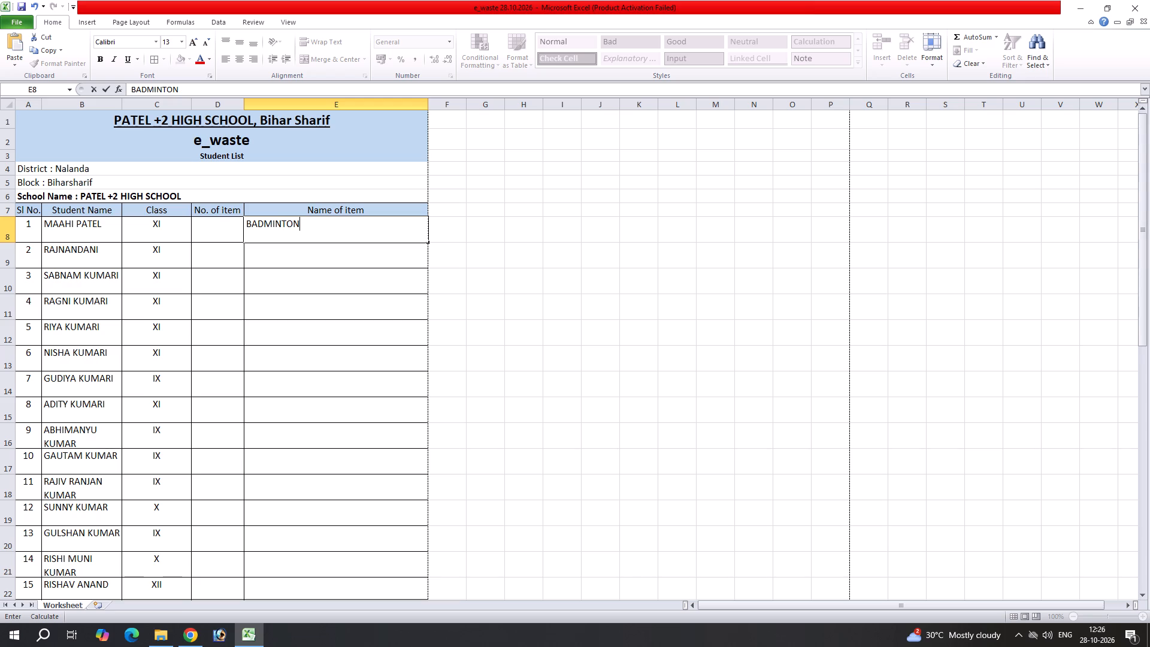
Add the next student's name in capitals in cell B27, directly below the student with serial number 19.
{"action": "scroll", "coordinate": [98, 395], "scroll_direction": "down", "scroll_amount": 1}
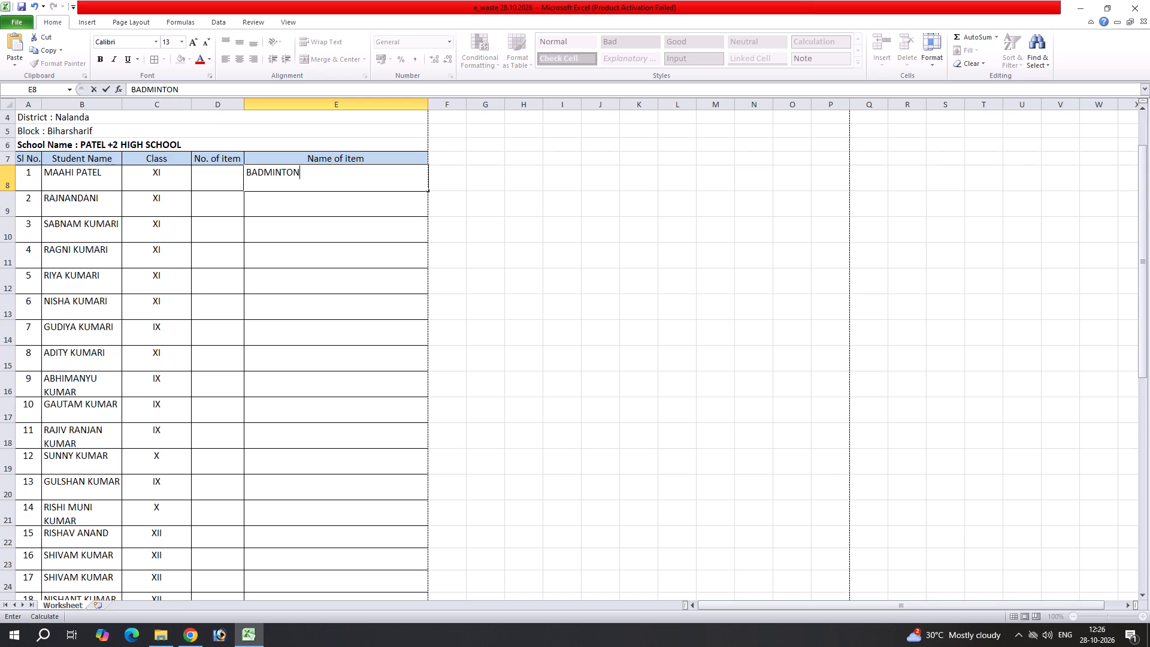
{"action": "scroll", "coordinate": [87, 283], "scroll_direction": "down", "scroll_amount": 1}
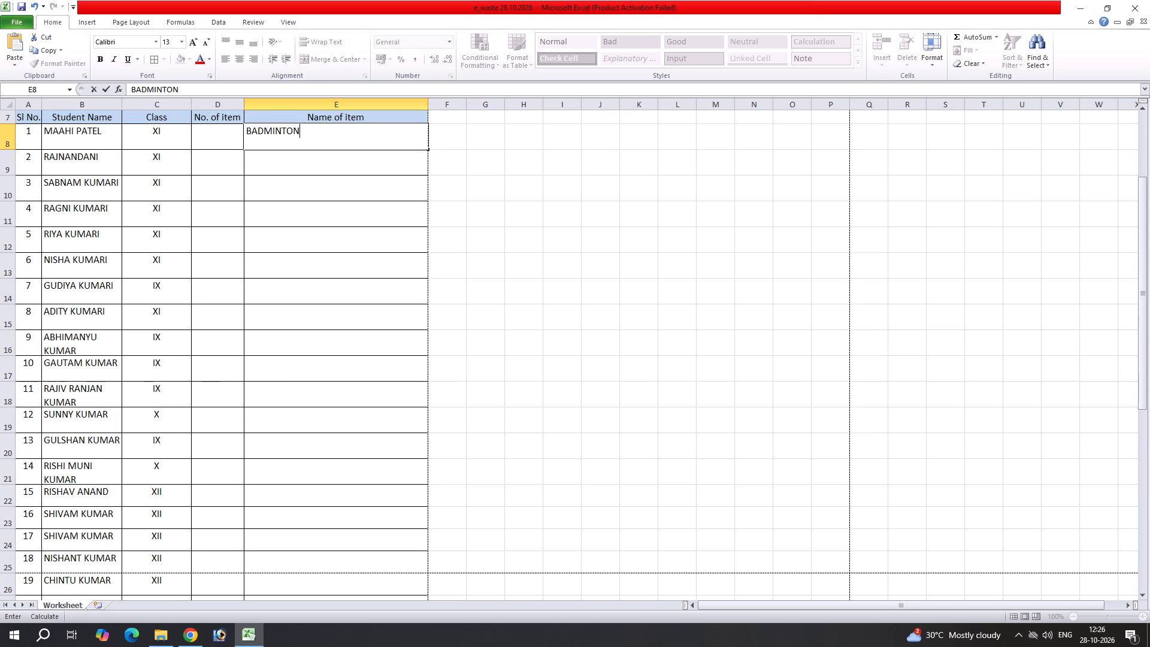
{"action": "scroll", "coordinate": [84, 329], "scroll_direction": "down", "scroll_amount": 1}
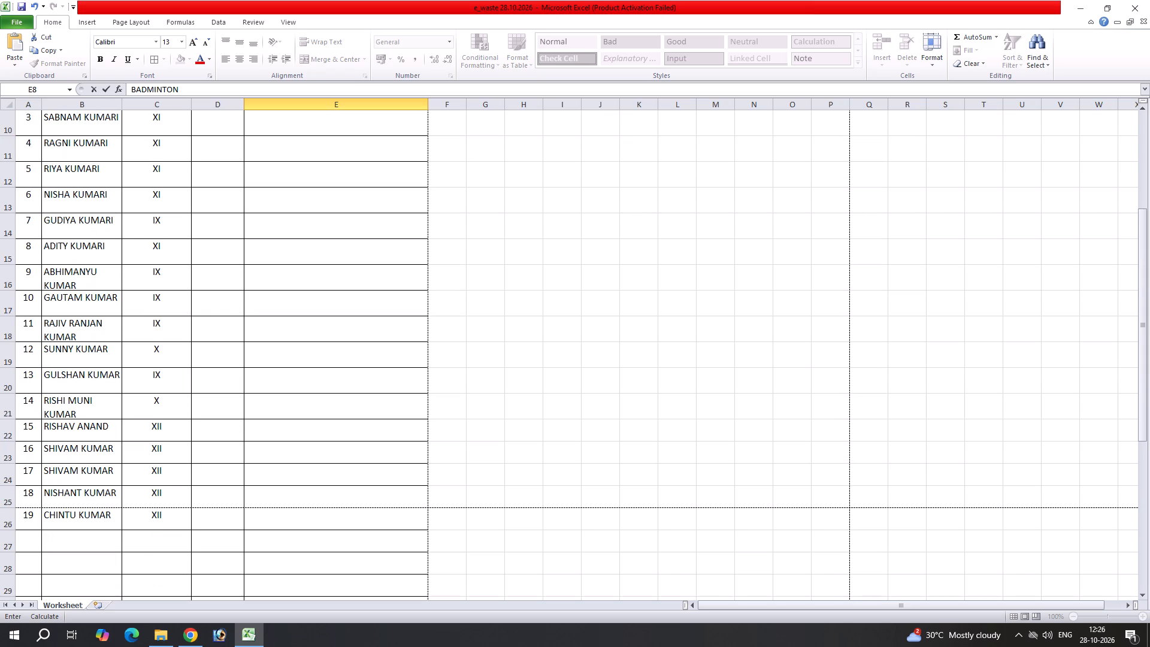
{"action": "scroll", "coordinate": [96, 190], "scroll_direction": "up", "scroll_amount": 1}
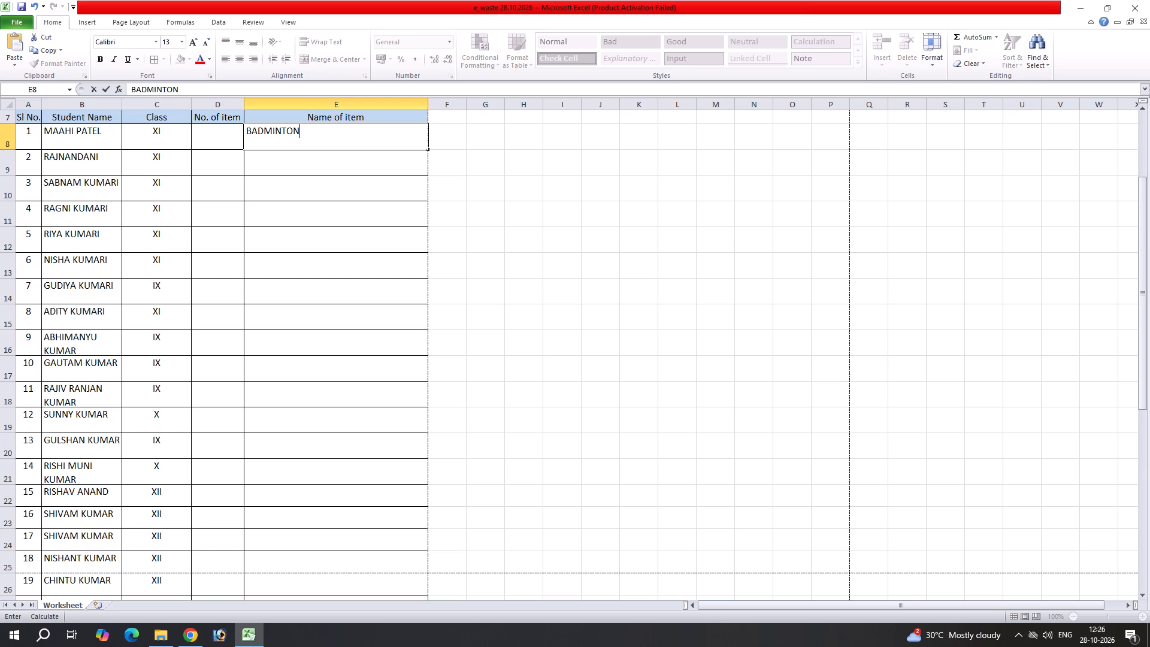
{"action": "scroll", "coordinate": [74, 319], "scroll_direction": "down", "scroll_amount": 2}
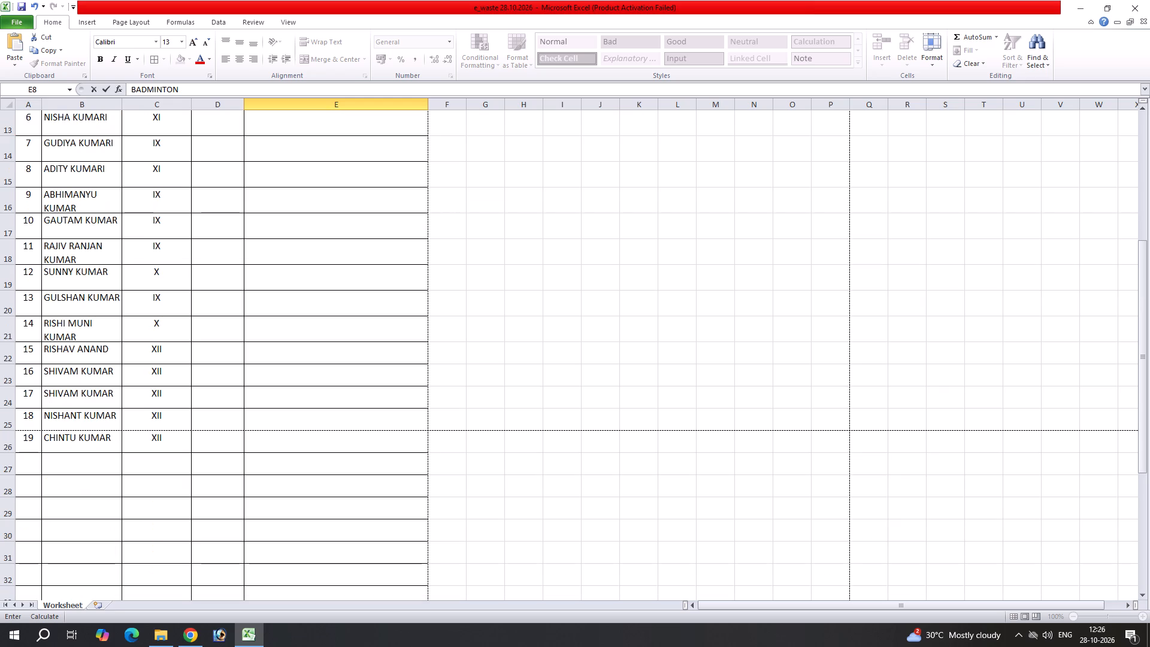
{"action": "left_click", "coordinate": [60, 464]}
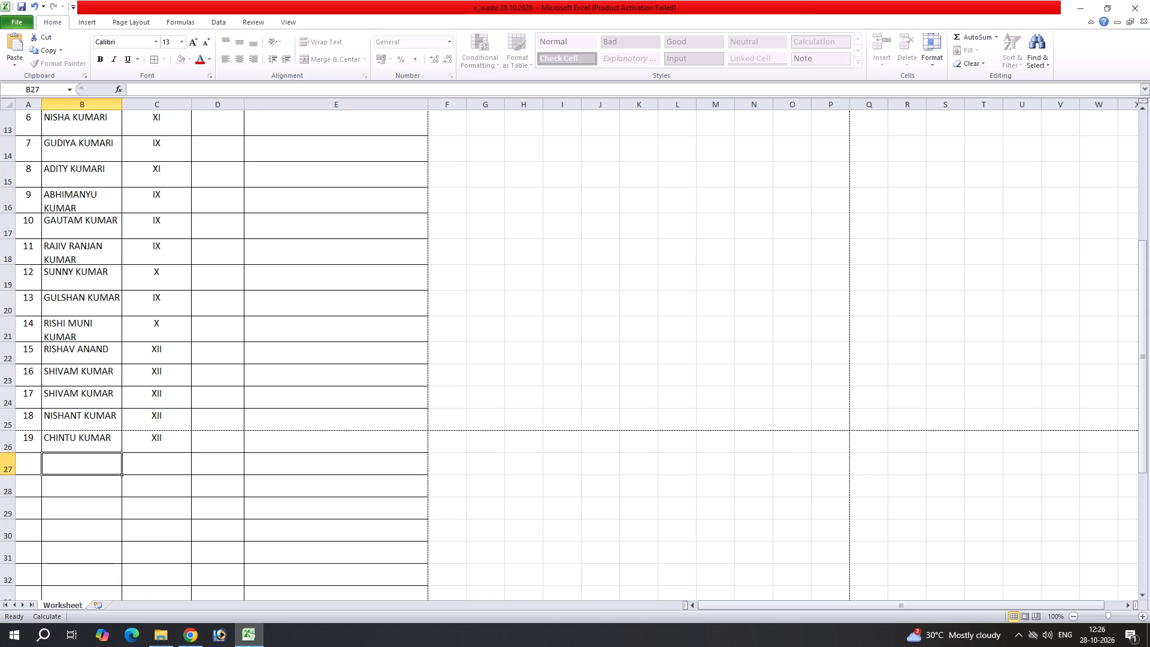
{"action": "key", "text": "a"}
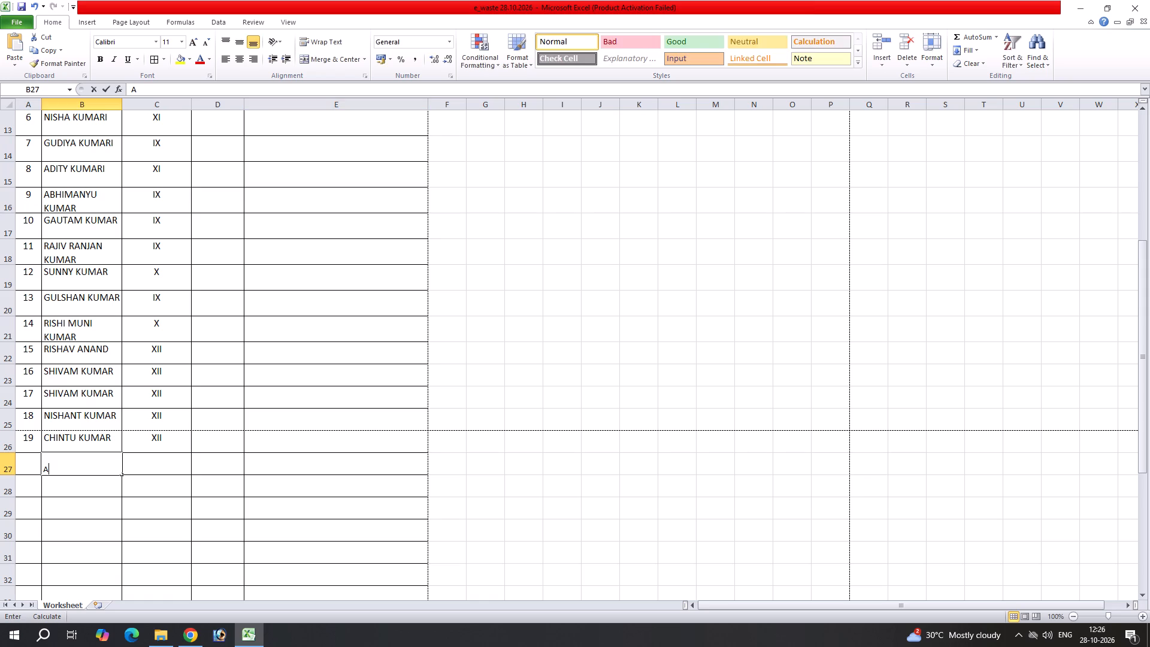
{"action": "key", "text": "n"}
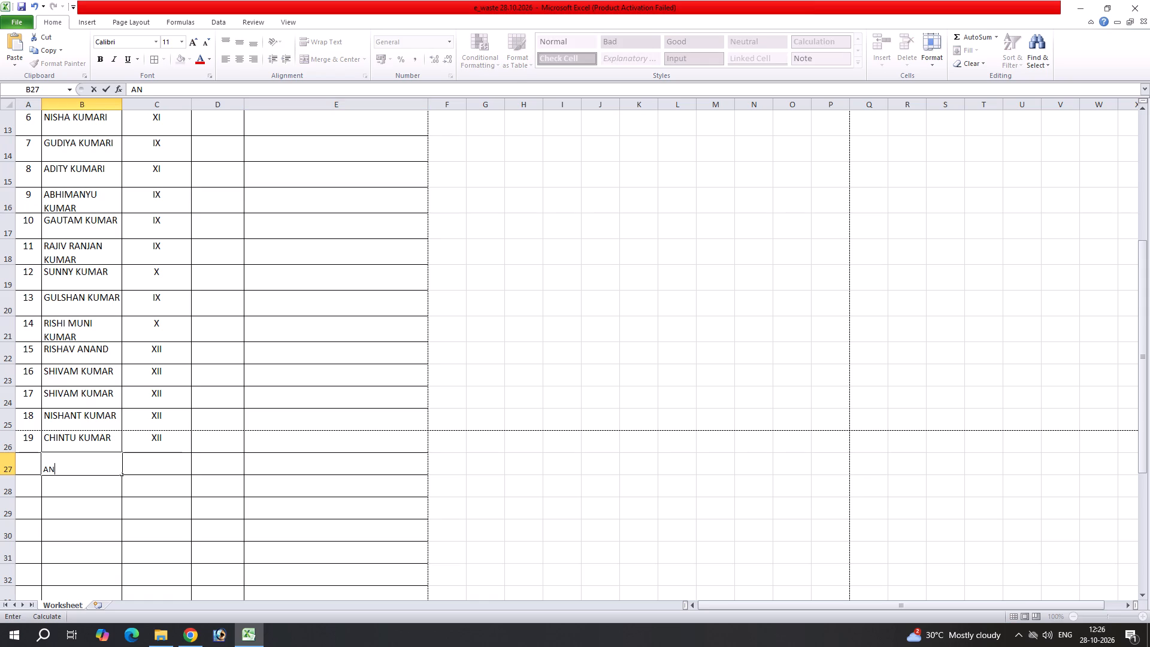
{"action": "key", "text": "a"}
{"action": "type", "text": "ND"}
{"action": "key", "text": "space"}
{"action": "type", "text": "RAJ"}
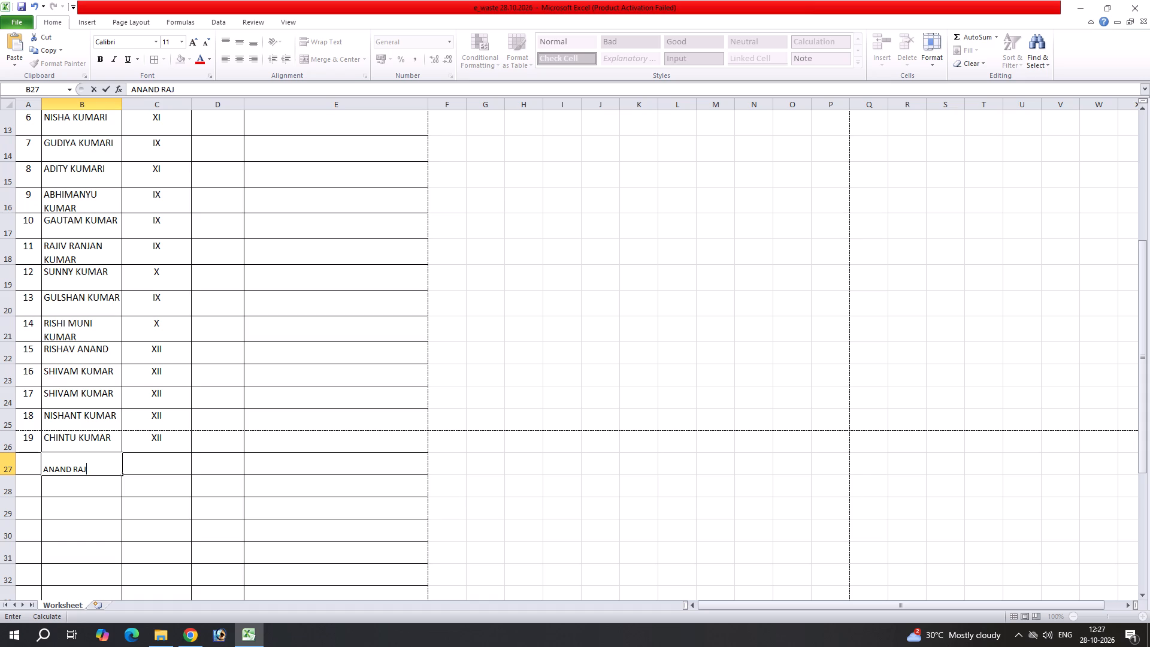
{"action": "left_click", "coordinate": [176, 500]}
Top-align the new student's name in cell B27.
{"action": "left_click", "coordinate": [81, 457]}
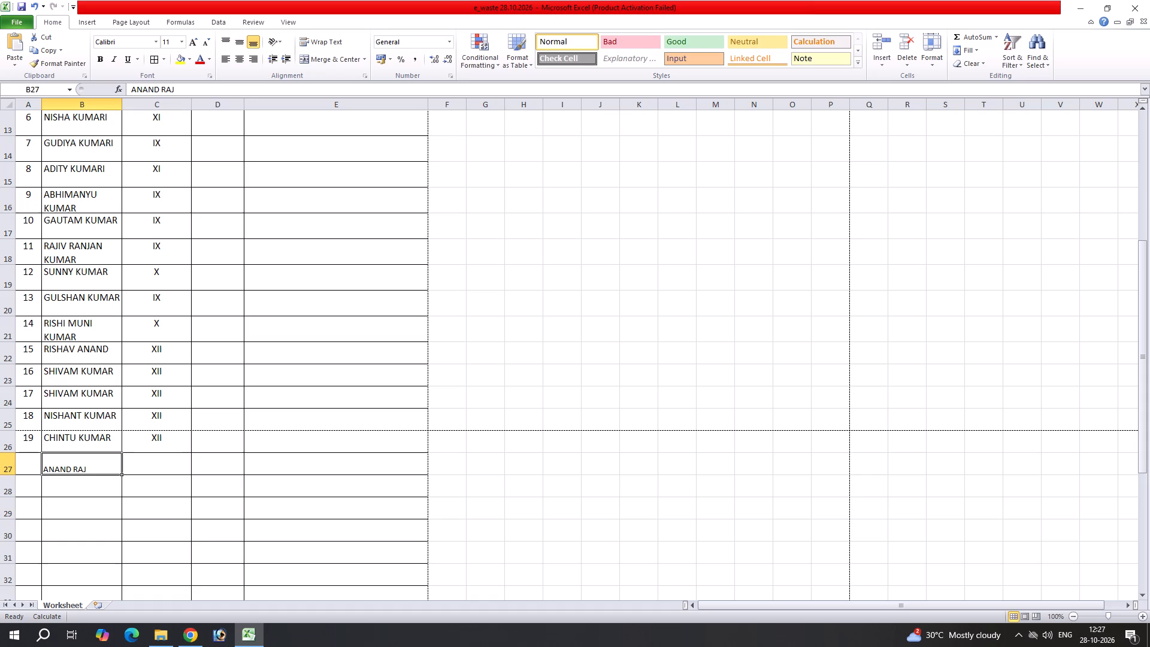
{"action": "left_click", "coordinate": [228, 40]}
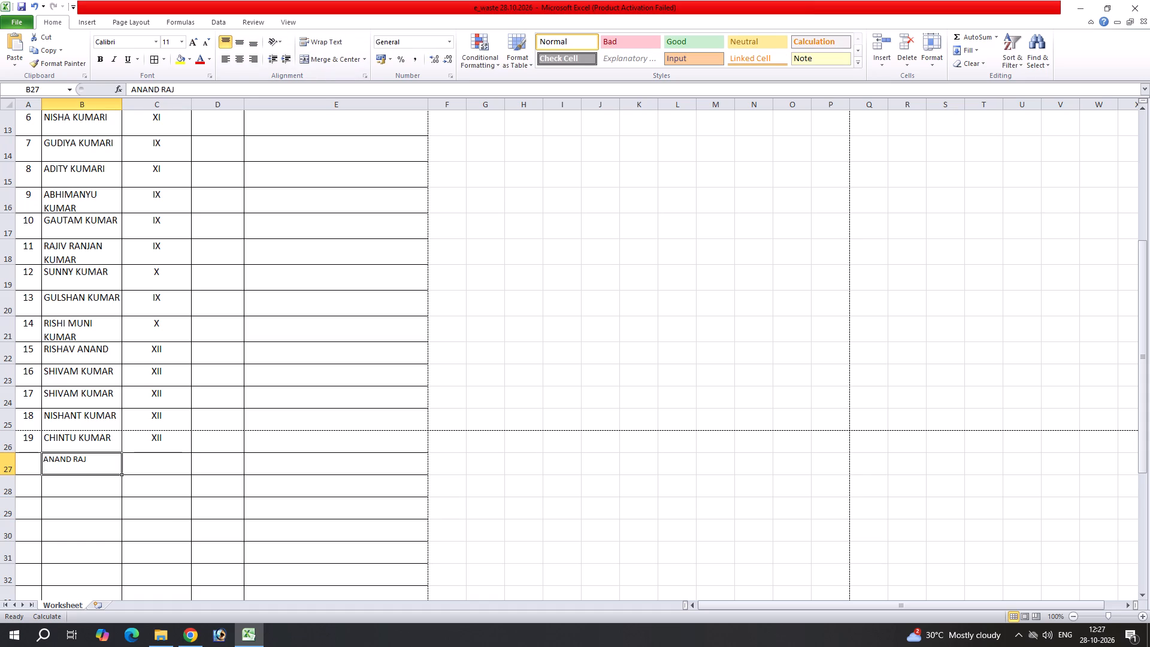
Fill in row 27 with class XII and BADMINTON & REMOTE as the Name of item.
{"action": "left_click", "coordinate": [155, 464]}
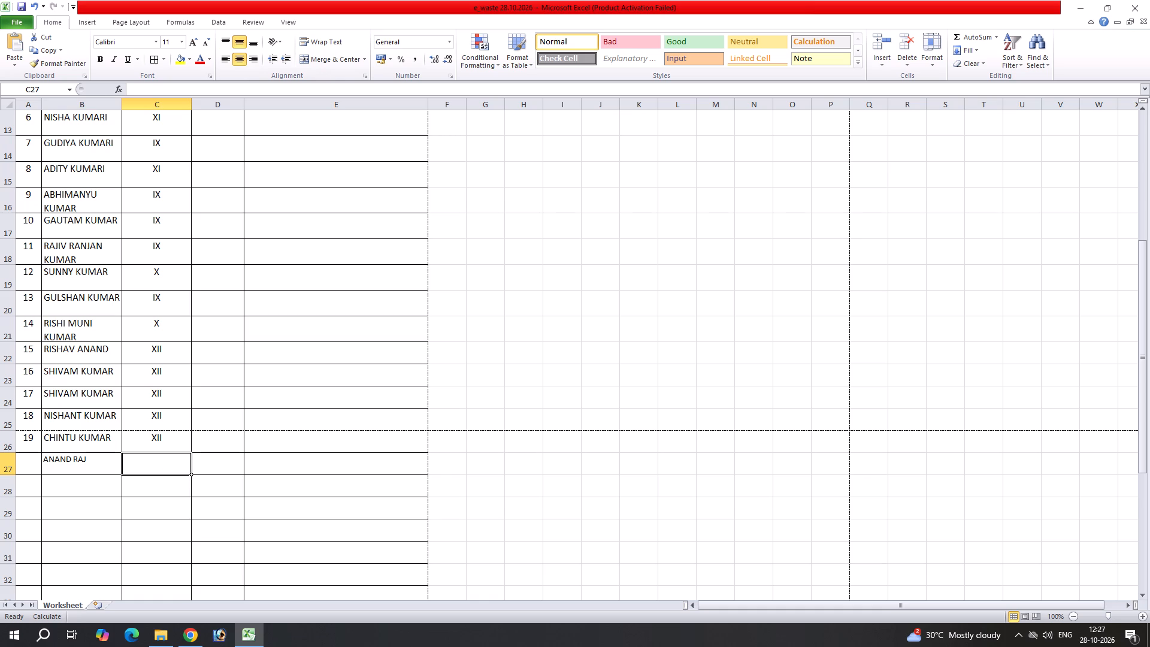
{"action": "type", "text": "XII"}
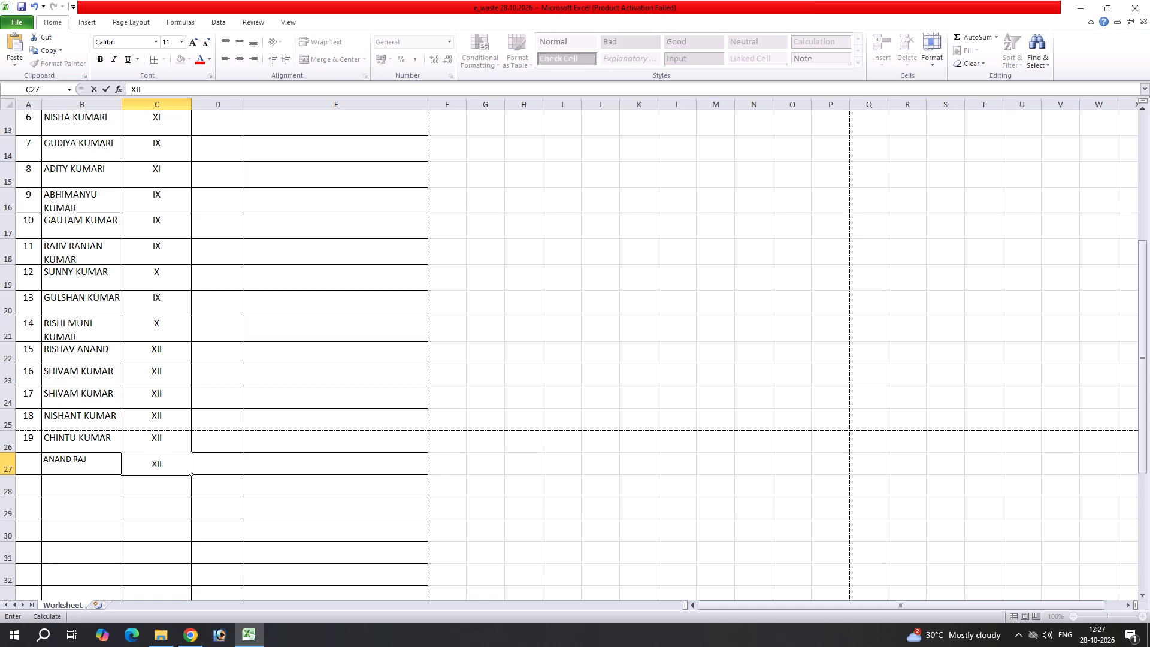
{"action": "left_click", "coordinate": [273, 468]}
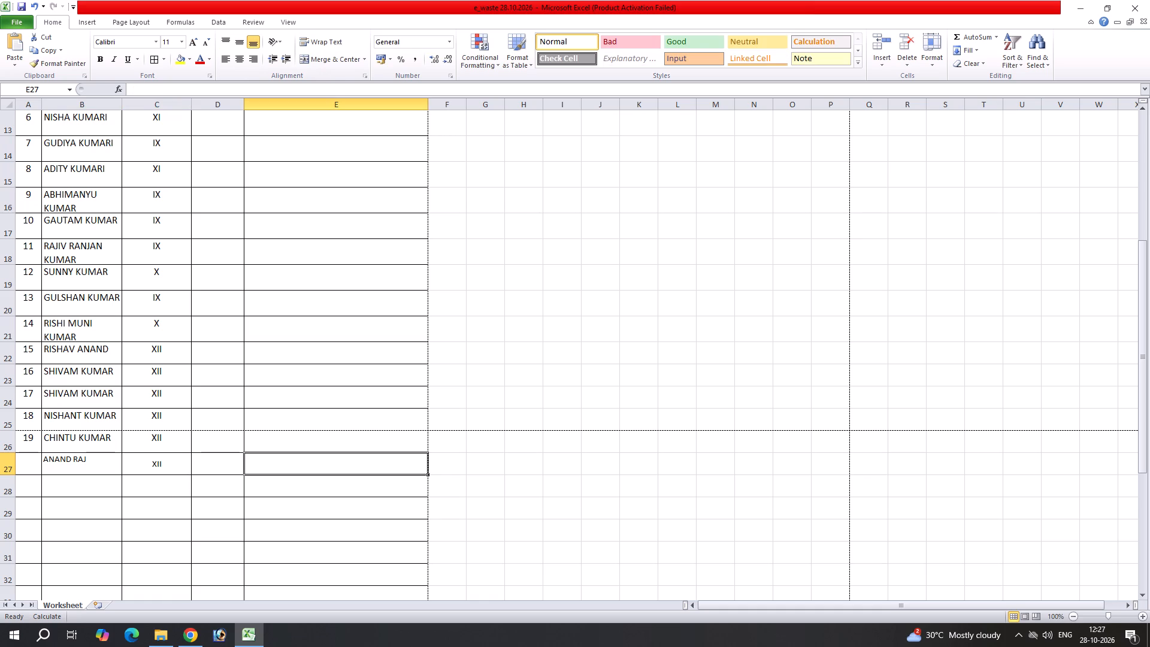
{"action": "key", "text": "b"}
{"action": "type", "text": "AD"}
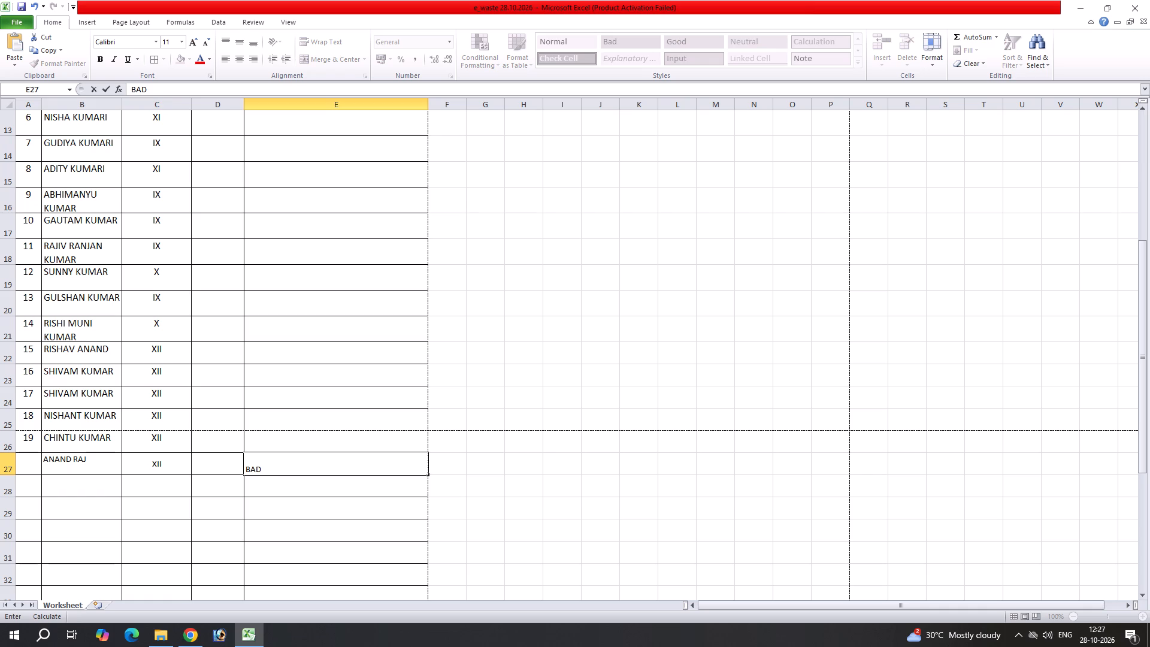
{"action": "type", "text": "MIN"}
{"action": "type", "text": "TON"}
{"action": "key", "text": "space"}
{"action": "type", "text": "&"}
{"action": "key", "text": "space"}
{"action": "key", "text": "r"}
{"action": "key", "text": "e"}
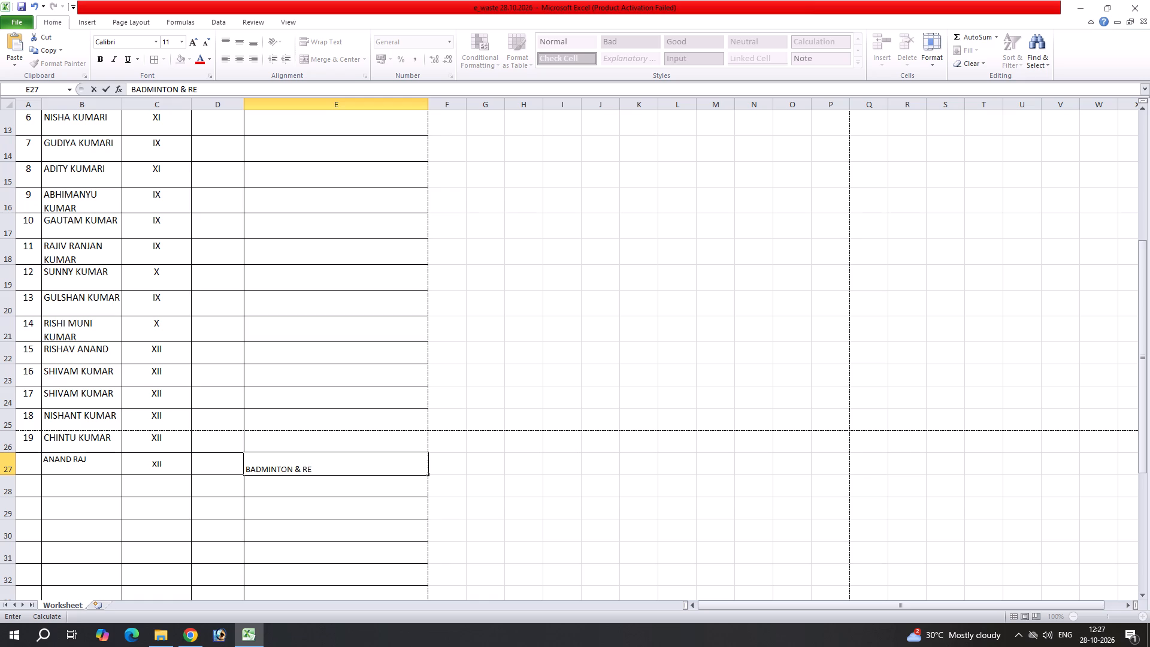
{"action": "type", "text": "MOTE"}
{"action": "left_click", "coordinate": [495, 464]}
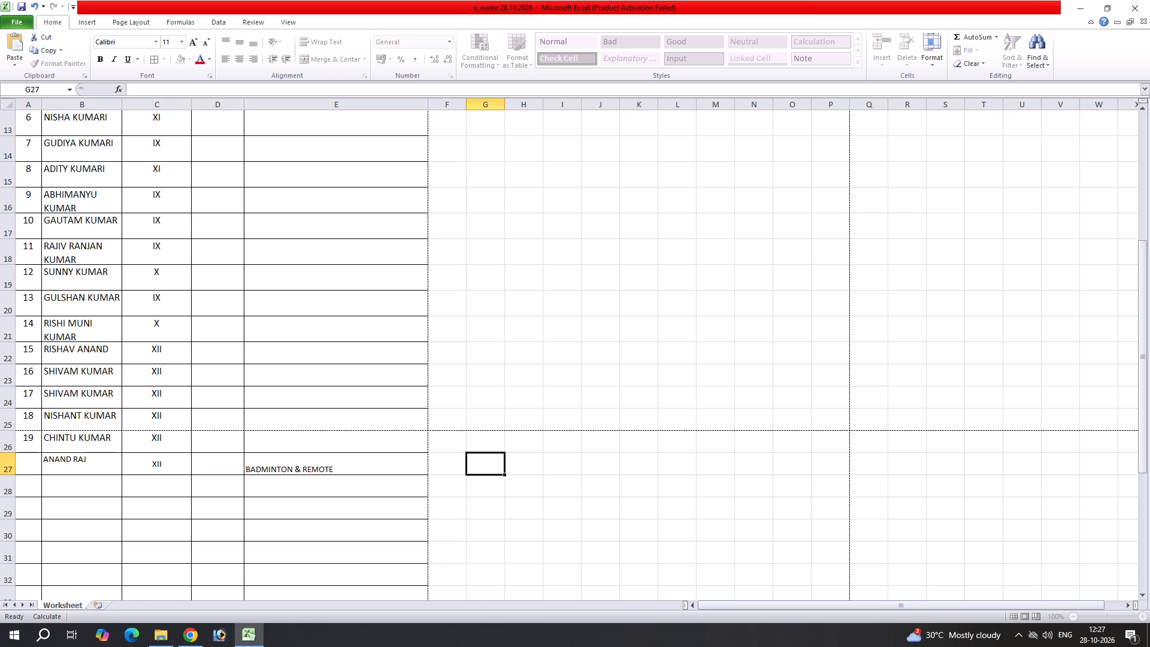
Middle-align the contents of the whole row 27 vertically.
{"action": "left_click", "coordinate": [5, 464]}
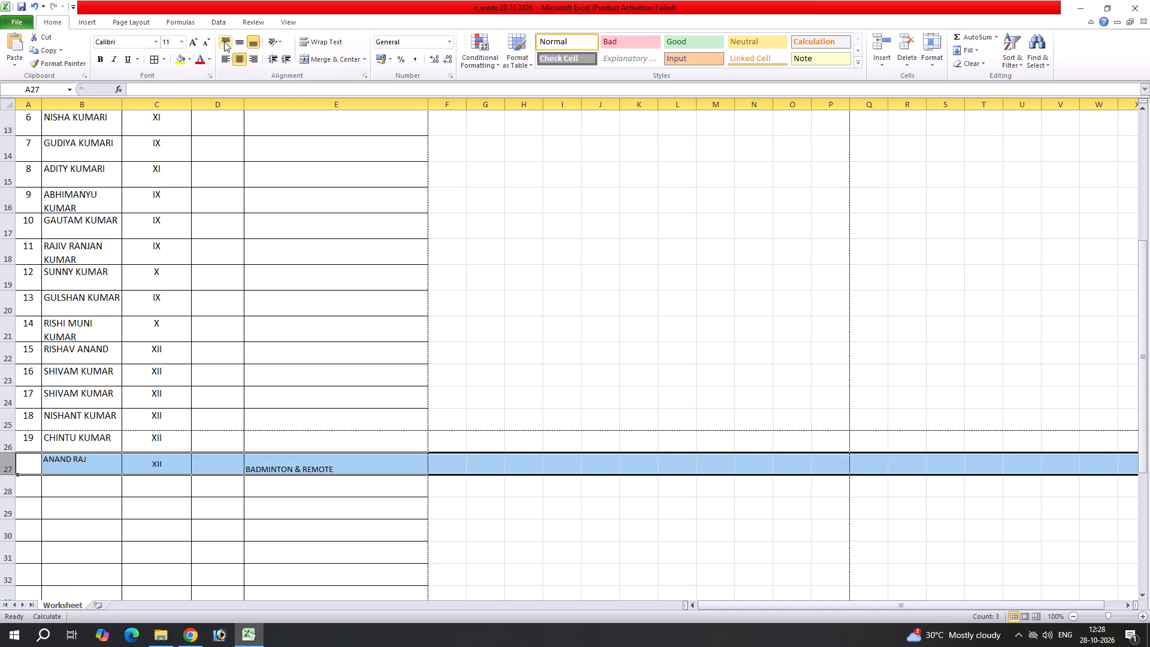
{"action": "left_click", "coordinate": [234, 41]}
{"action": "left_click", "coordinate": [323, 524]}
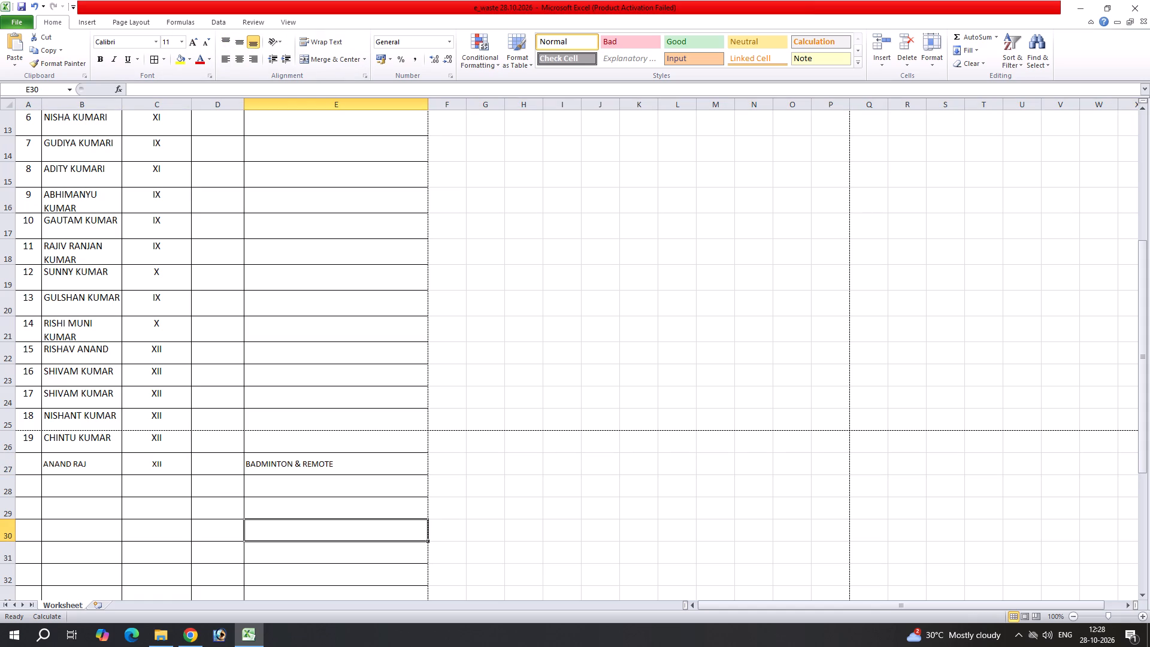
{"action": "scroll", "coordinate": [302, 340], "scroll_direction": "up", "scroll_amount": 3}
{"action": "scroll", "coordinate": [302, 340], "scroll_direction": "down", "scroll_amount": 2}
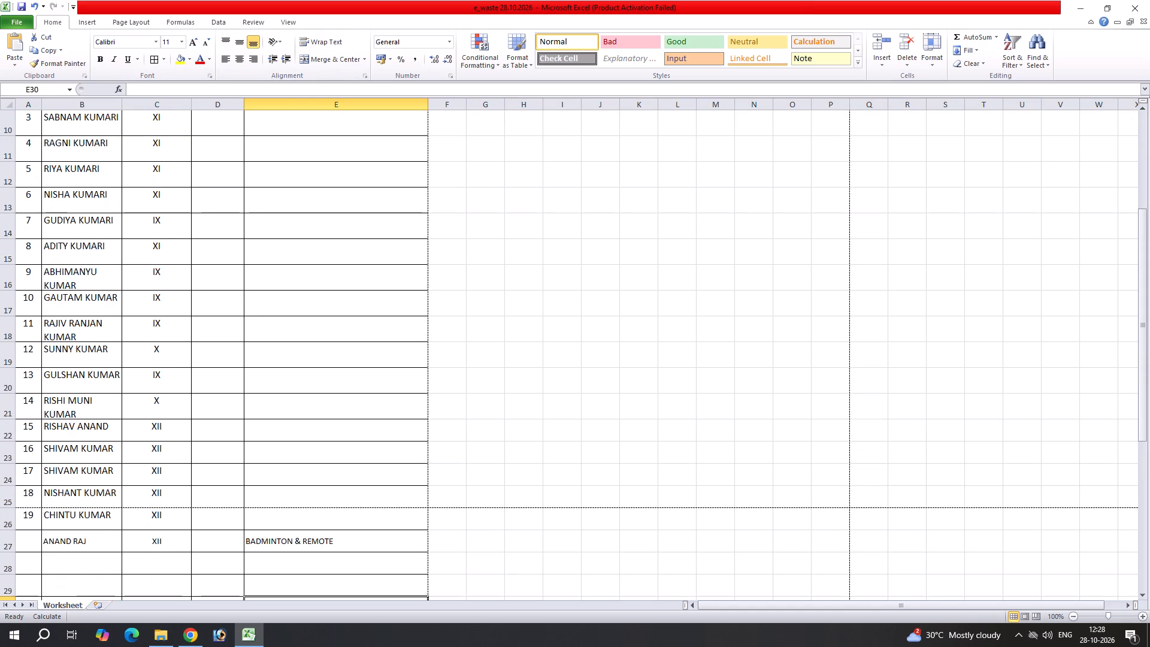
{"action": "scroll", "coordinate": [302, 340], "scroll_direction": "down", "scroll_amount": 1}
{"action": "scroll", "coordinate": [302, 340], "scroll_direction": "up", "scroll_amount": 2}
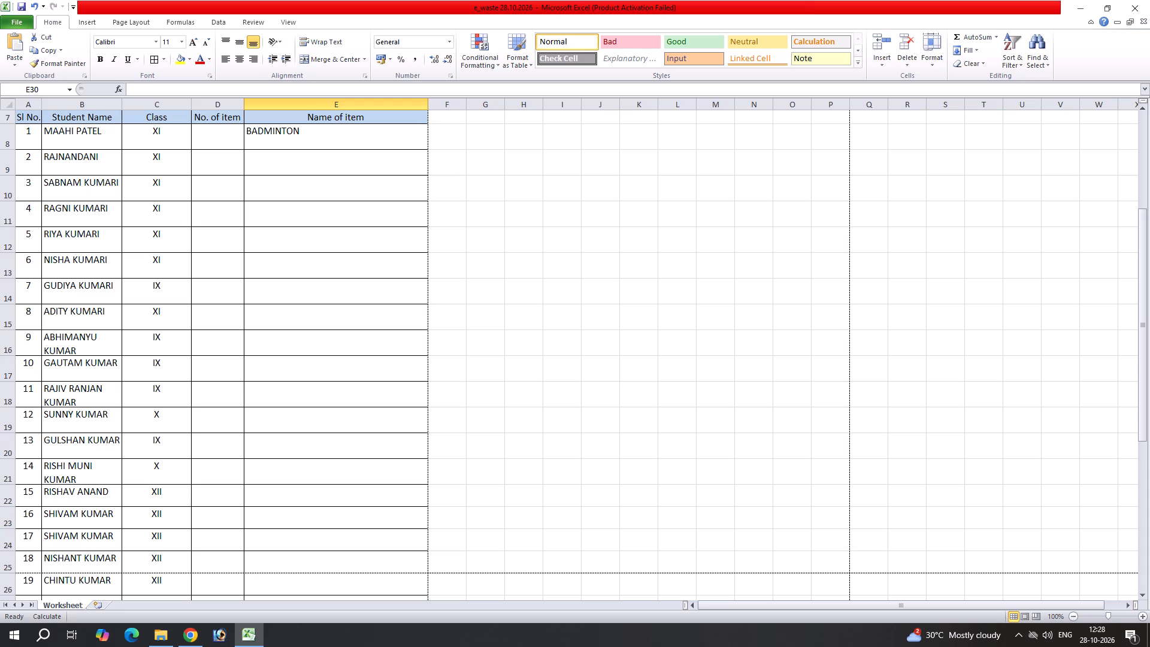
Switch to Chrome, look up PRINTER in a new tab's Google search suggestions, and copy the suggested text "printer cartridge".
{"action": "left_click", "coordinate": [191, 634]}
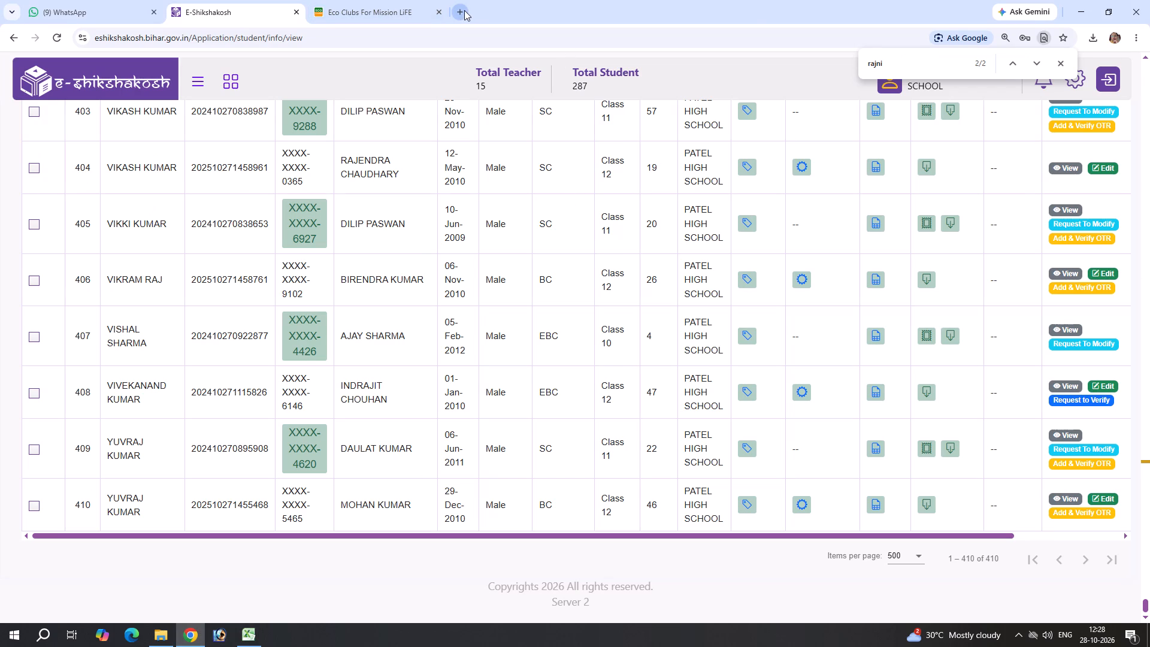
{"action": "left_click", "coordinate": [464, 10]}
{"action": "left_click", "coordinate": [495, 231]}
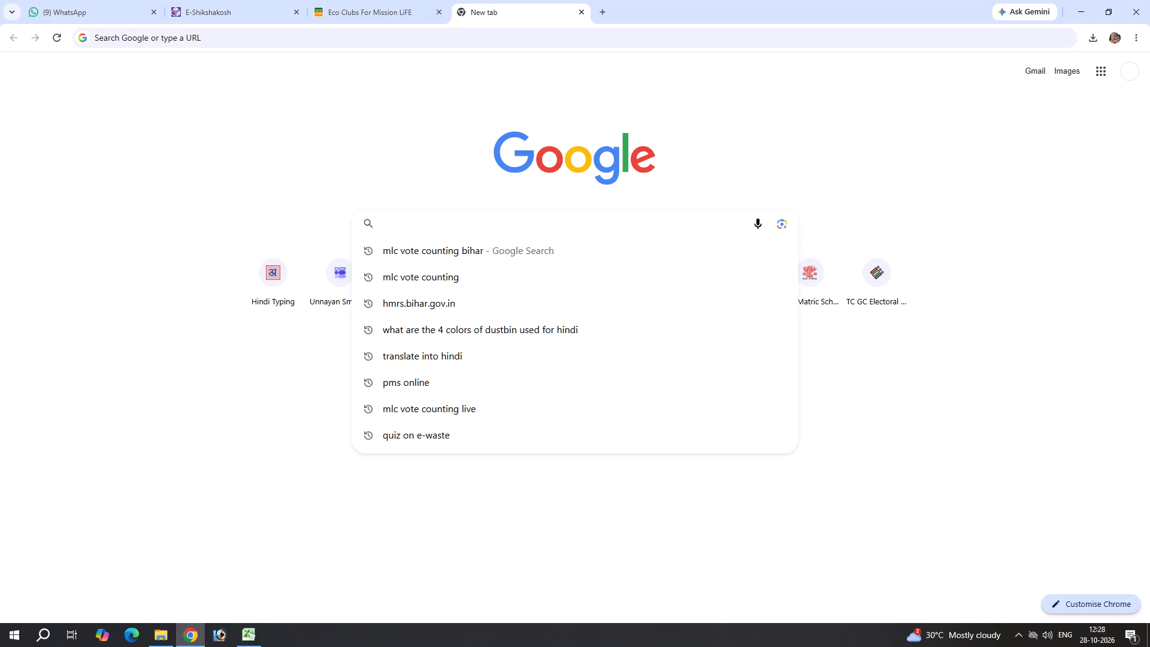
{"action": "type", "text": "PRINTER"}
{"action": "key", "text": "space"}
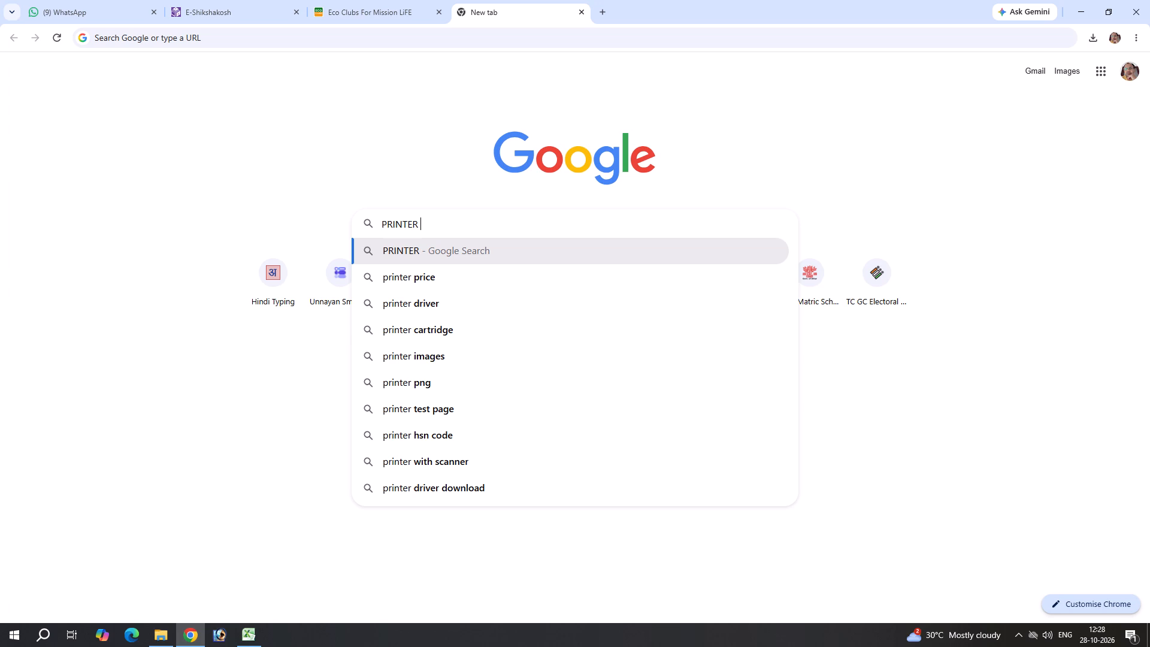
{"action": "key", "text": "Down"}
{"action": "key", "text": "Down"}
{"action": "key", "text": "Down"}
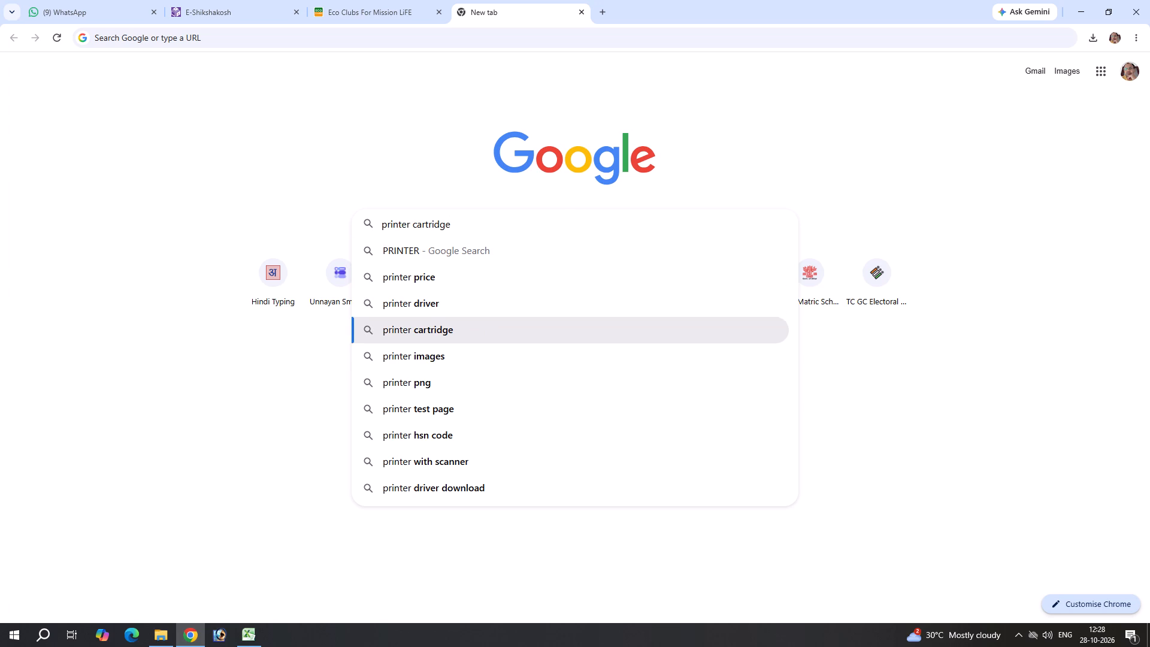
{"action": "left_click_drag", "start_coordinate": [488, 215], "coordinate": [373, 213]}
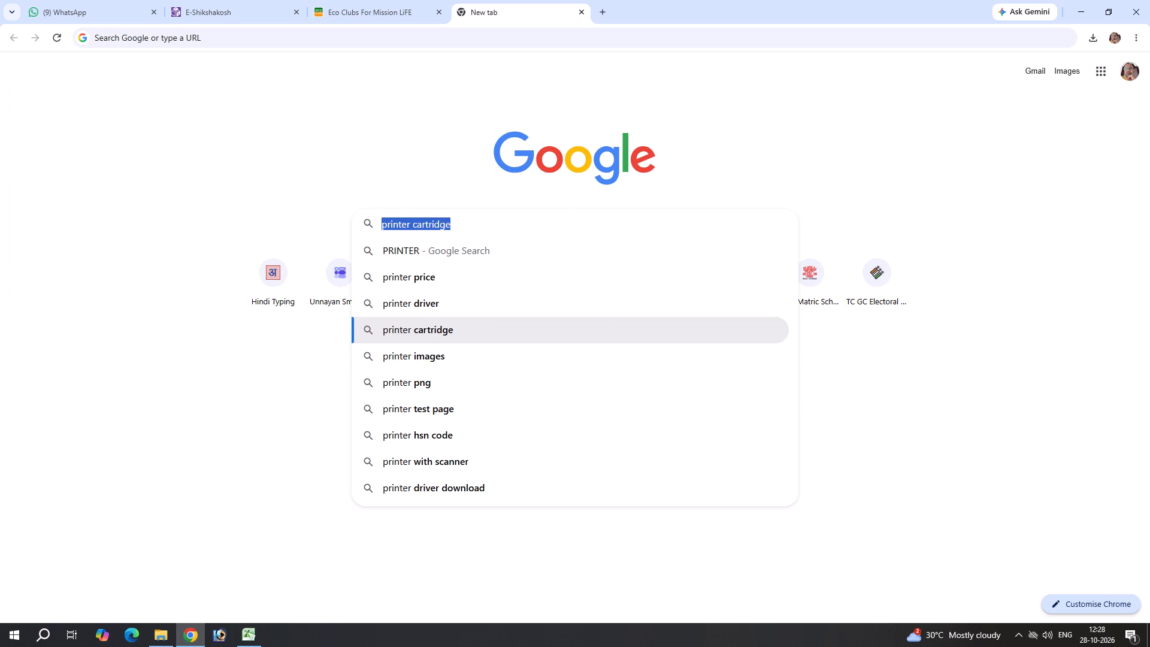
{"action": "right_click", "coordinate": [389, 220]}
{"action": "left_click", "coordinate": [449, 281]}
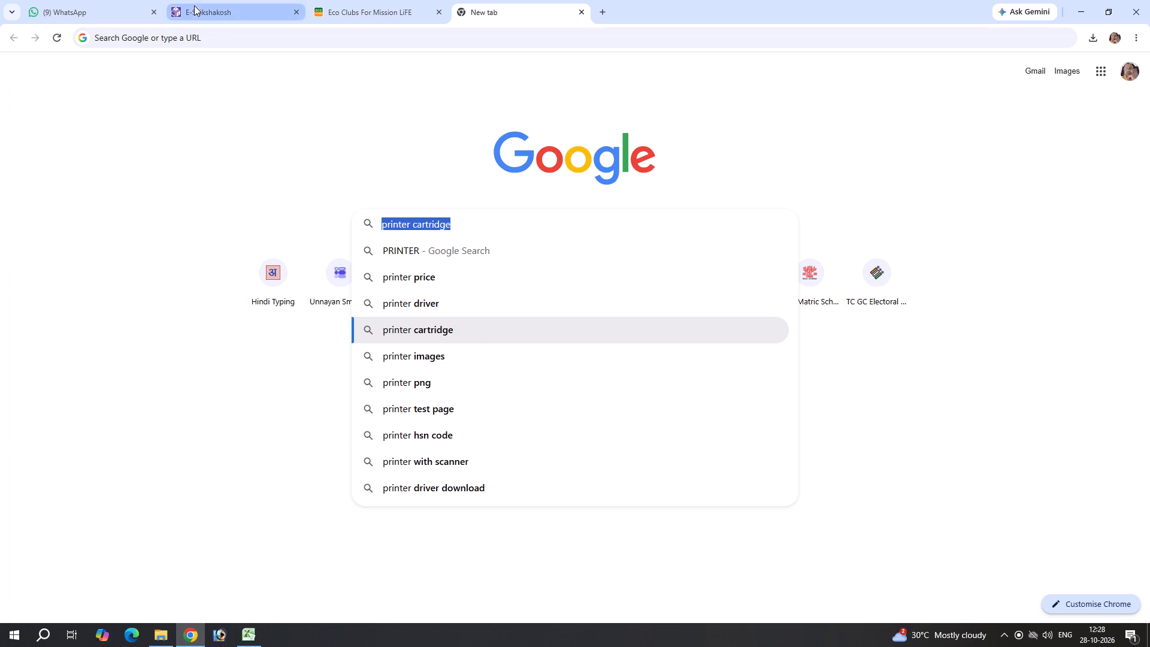
Back in Excel, paste "printer cartridge" into cell E9 as the Name of item for serial number 2.
{"action": "left_click", "coordinate": [250, 627]}
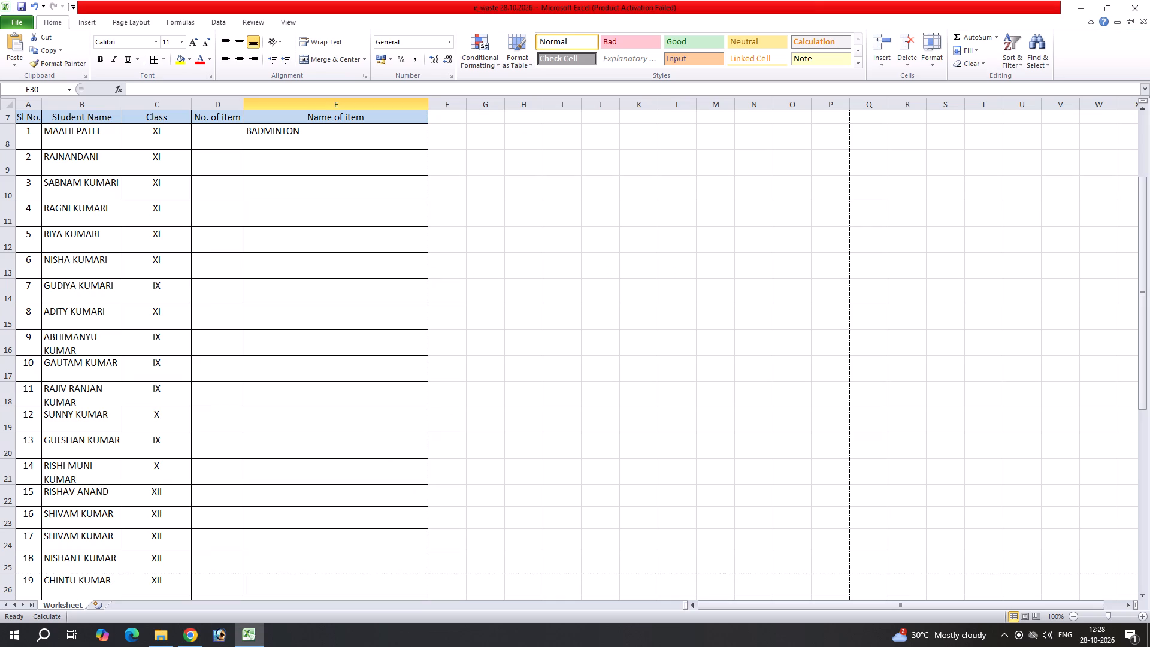
{"action": "left_click", "coordinate": [289, 159]}
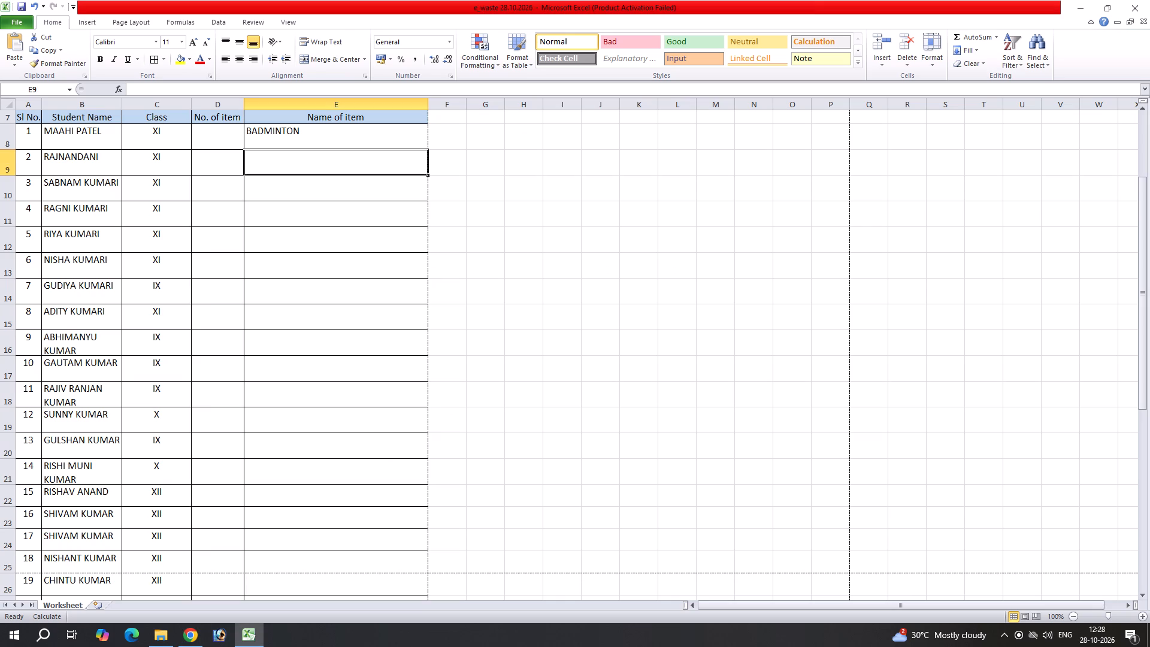
{"action": "right_click", "coordinate": [289, 159]}
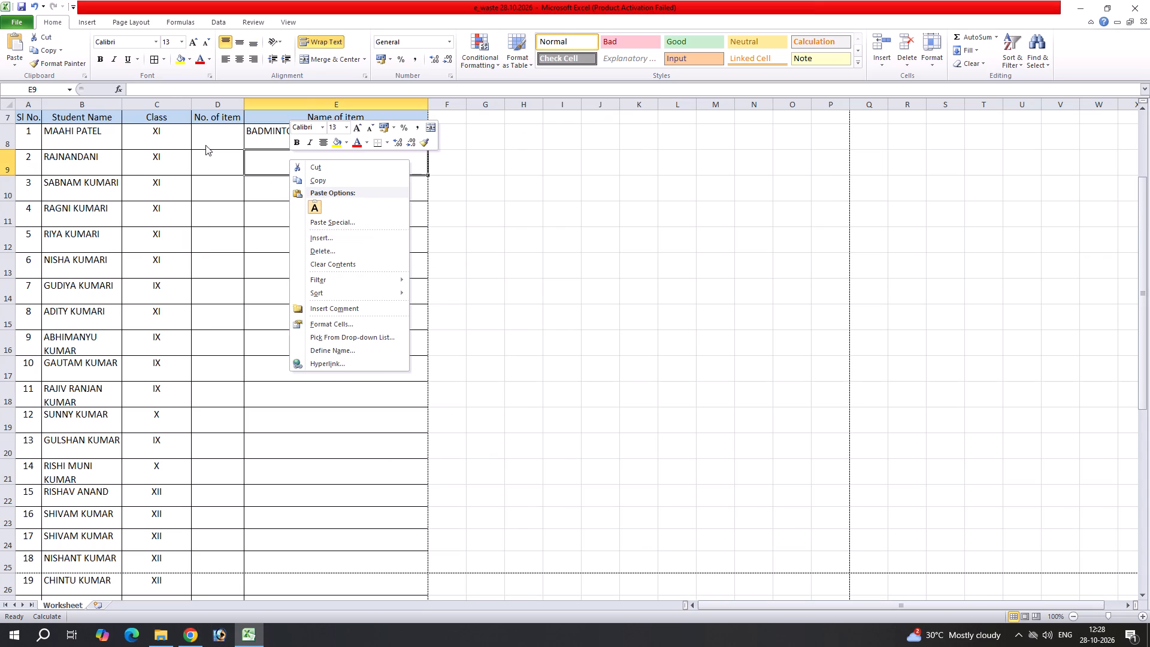
{"action": "left_click", "coordinate": [167, 88]}
{"action": "right_click", "coordinate": [167, 88]}
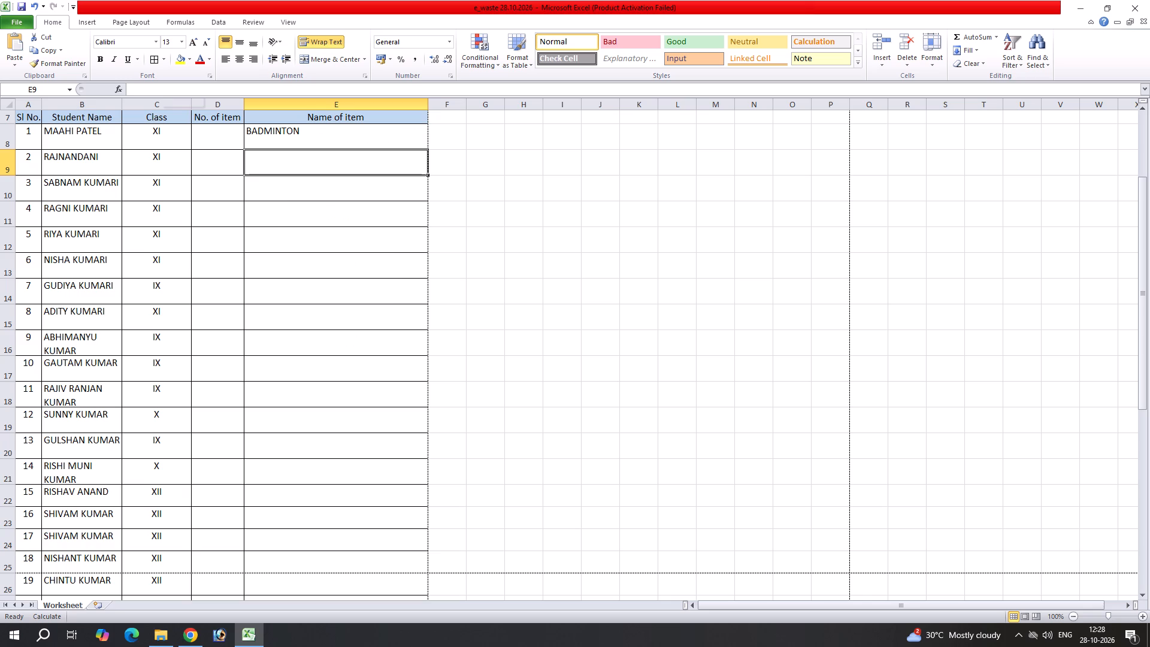
{"action": "right_click", "coordinate": [167, 88]}
{"action": "double_click", "coordinate": [294, 167]}
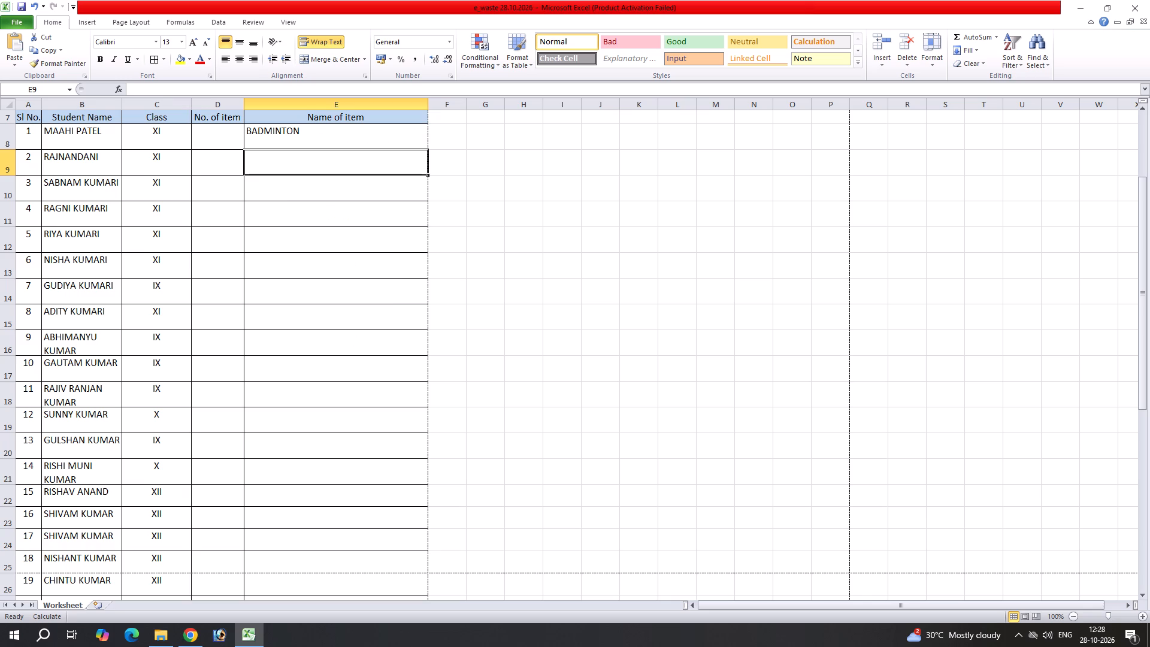
{"action": "right_click", "coordinate": [294, 167]}
{"action": "left_click", "coordinate": [322, 208]}
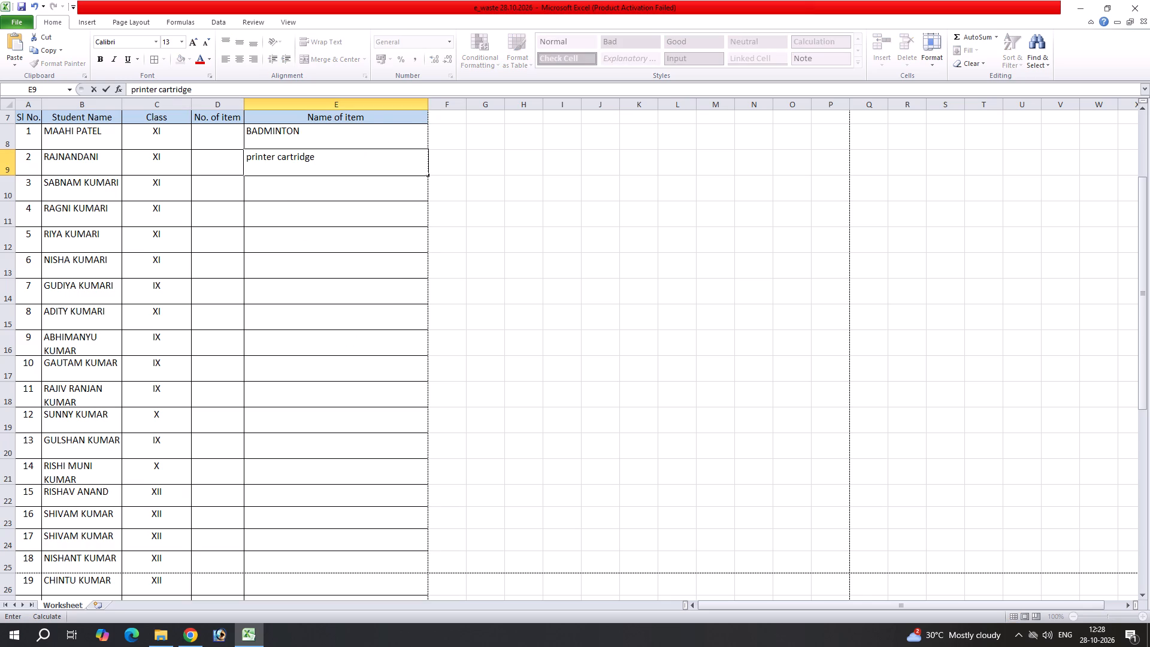
{"action": "left_click", "coordinate": [277, 220]}
Capitalise the first letter of the item name in cell E9 so it reads "Printer cartridge".
{"action": "double_click", "coordinate": [250, 155]}
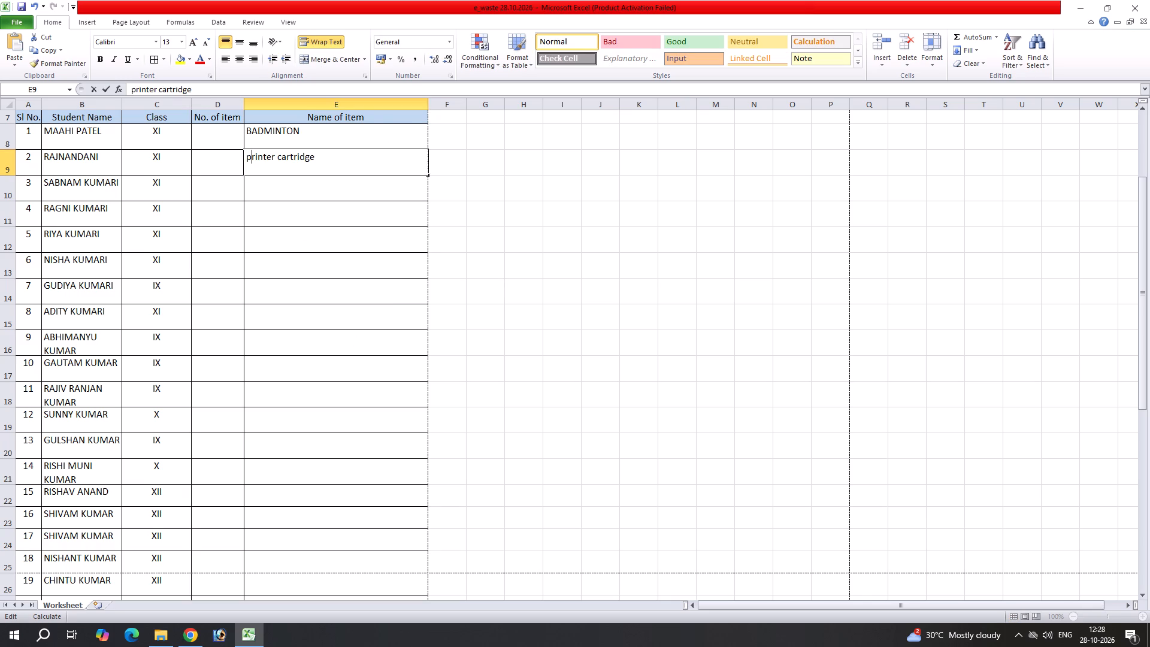
{"action": "key", "text": "BackSpace"}
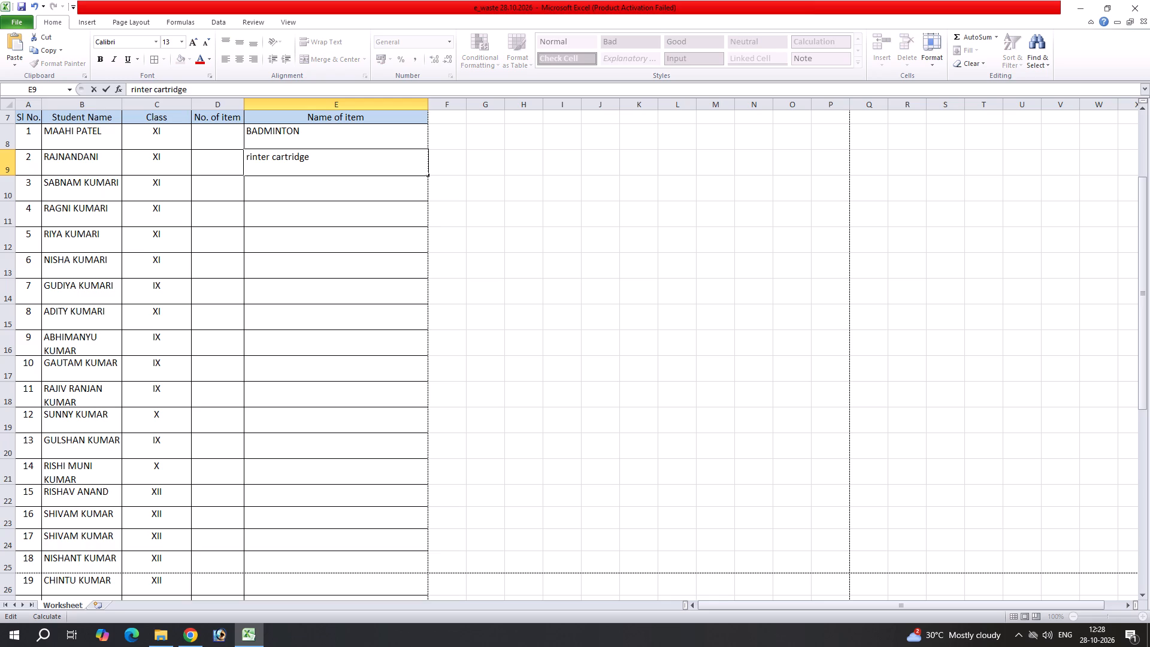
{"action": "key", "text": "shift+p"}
{"action": "key", "text": "BackSpace"}
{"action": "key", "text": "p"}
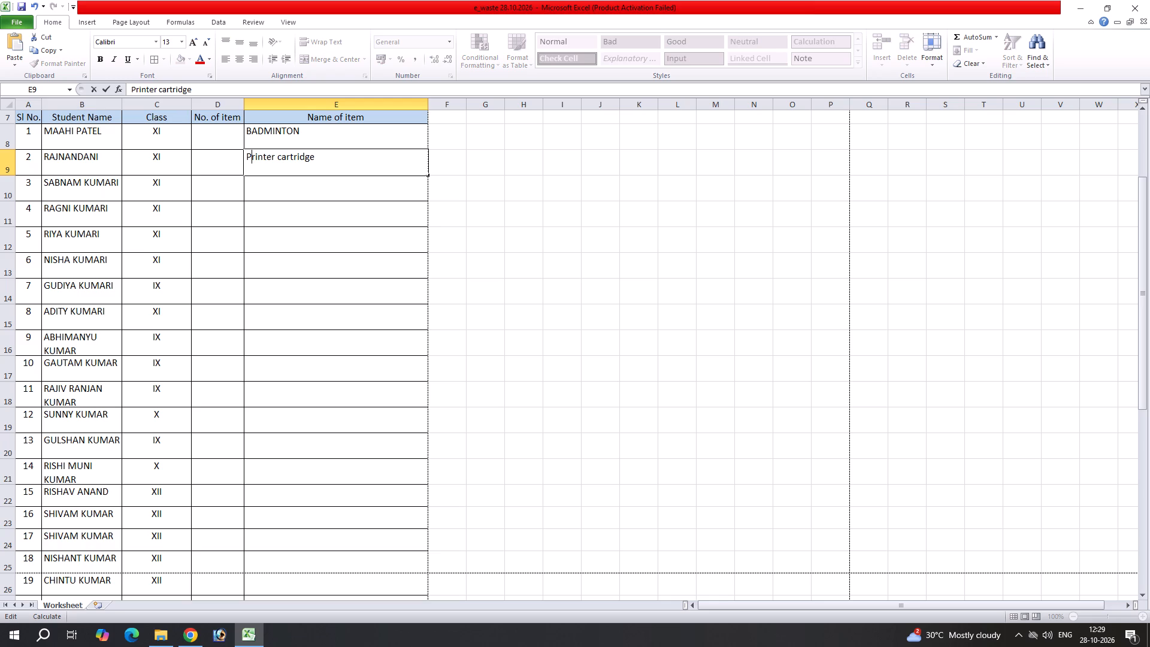
{"action": "left_click", "coordinate": [360, 271]}
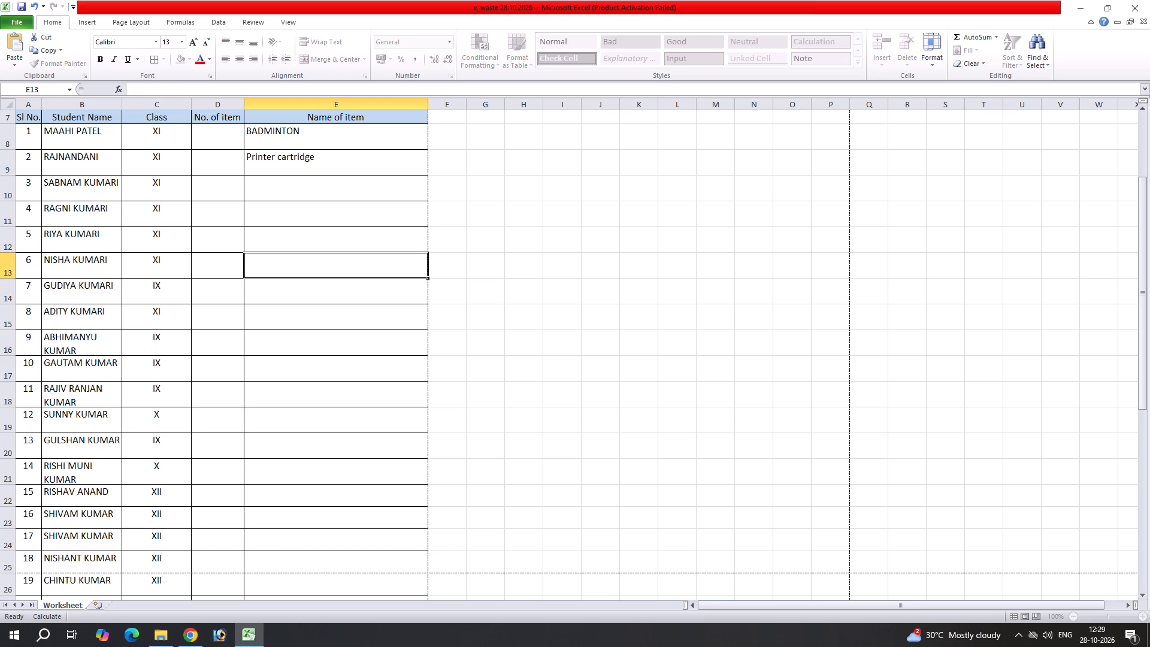
Paste the copied item text into cell E20 for serial number 13 and capitalise it as "Printer cartridge".
{"action": "left_click", "coordinate": [261, 451]}
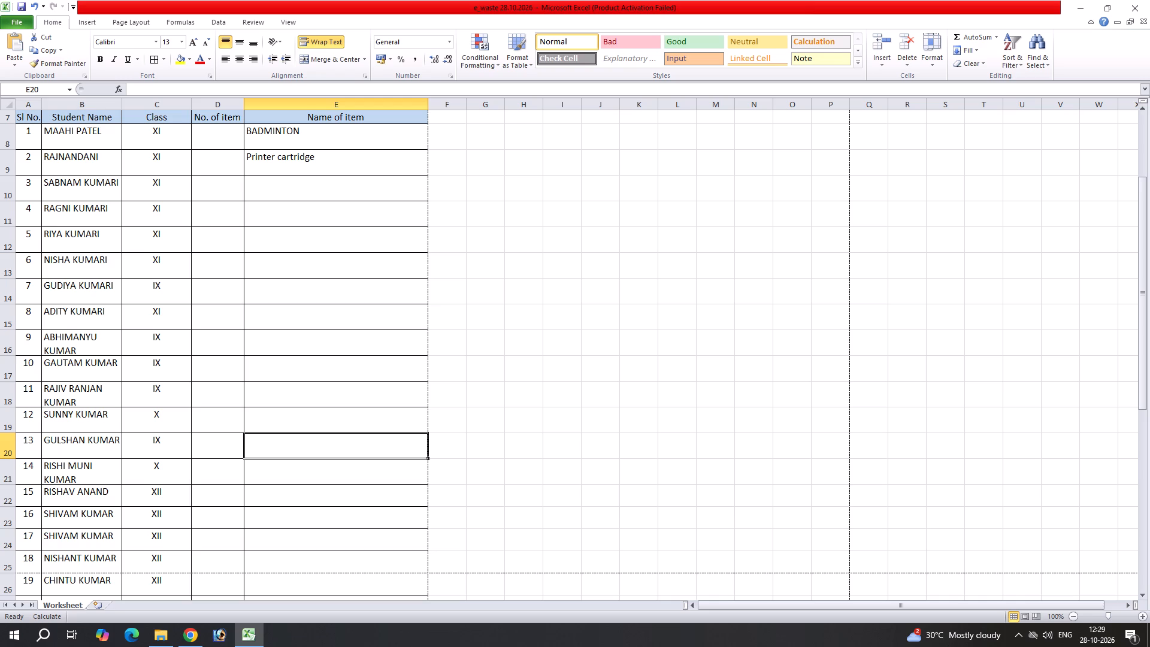
{"action": "double_click", "coordinate": [261, 451]}
{"action": "right_click", "coordinate": [261, 451]}
{"action": "left_click", "coordinate": [287, 496]}
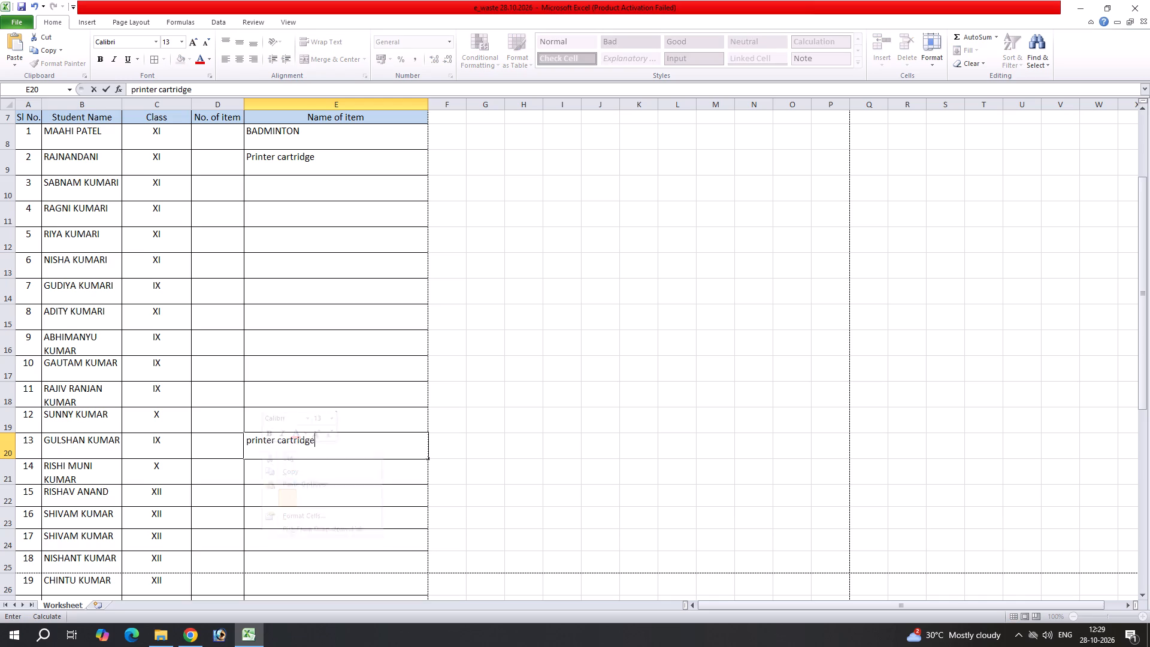
{"action": "left_click", "coordinate": [276, 483]}
{"action": "double_click", "coordinate": [250, 440]}
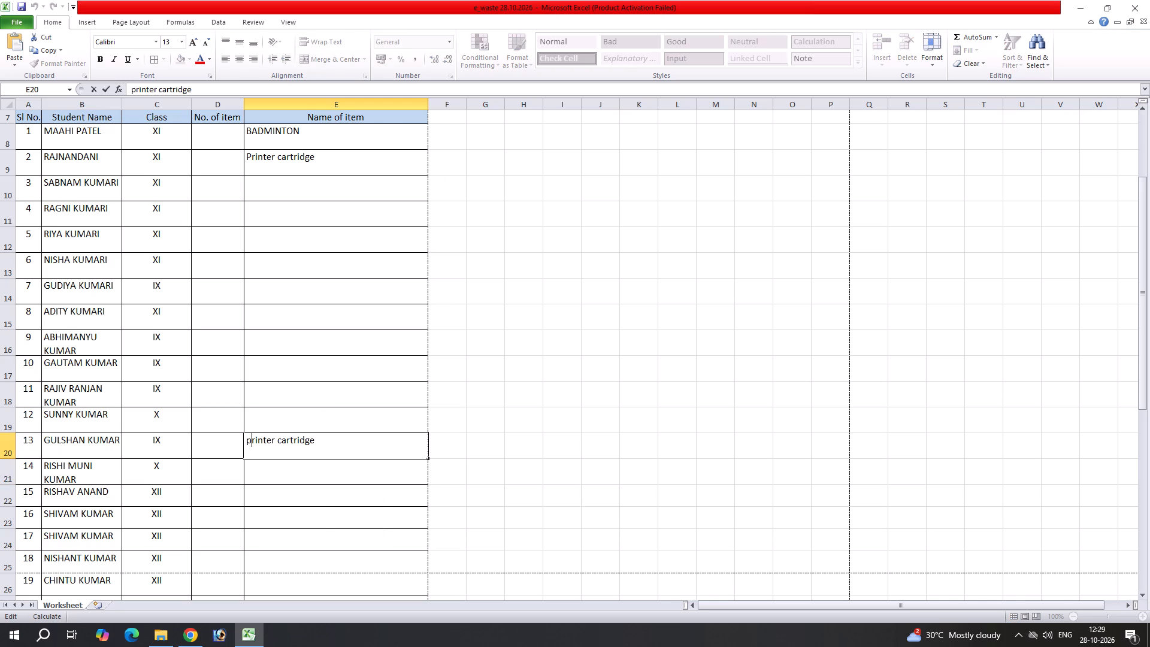
{"action": "key", "text": "BackSpace"}
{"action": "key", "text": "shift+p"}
{"action": "key", "text": "BackSpace"}
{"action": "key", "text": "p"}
{"action": "left_click", "coordinate": [372, 484]}
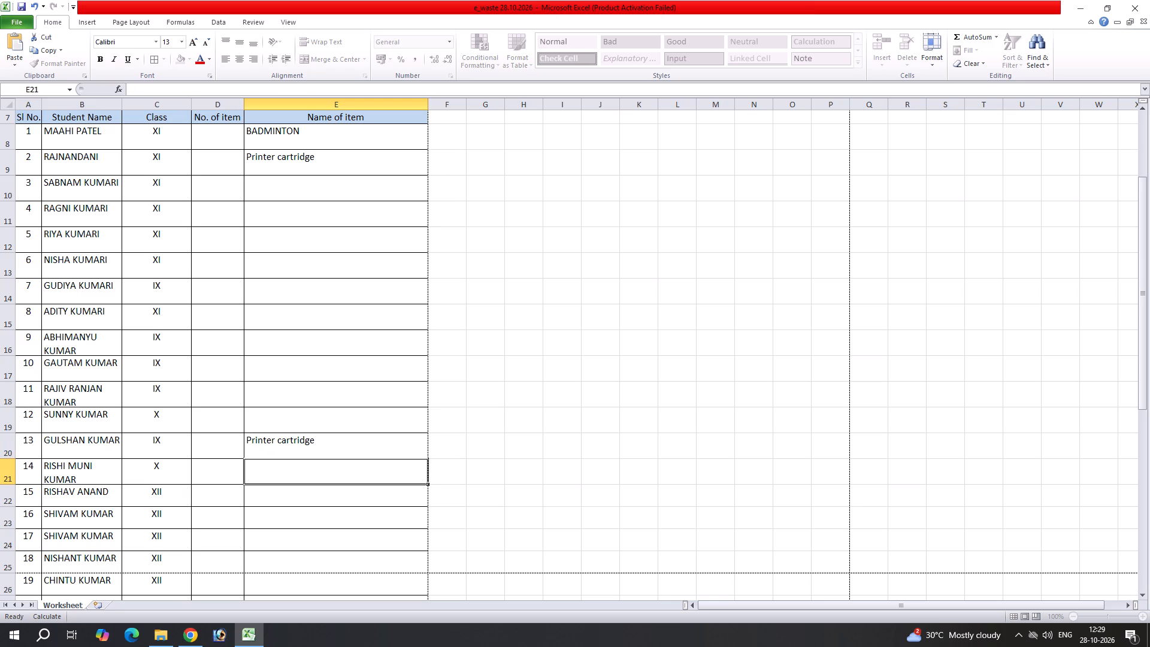
Enter BULB in cell E12 as the Name of item for serial number 5.
{"action": "left_click", "coordinate": [264, 235]}
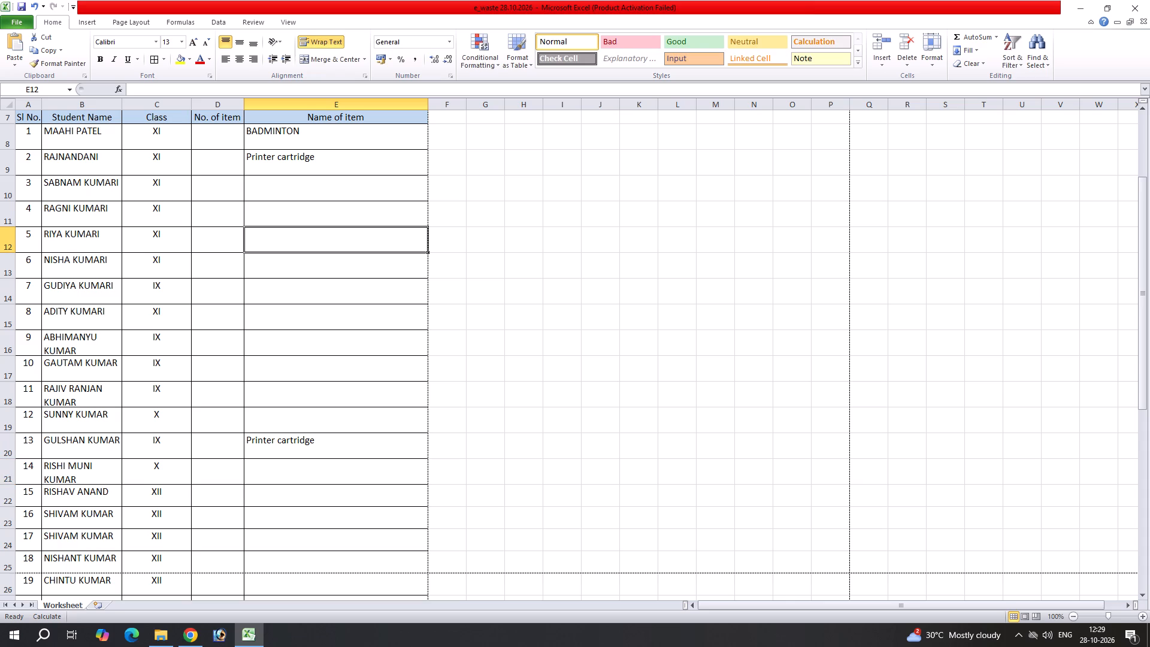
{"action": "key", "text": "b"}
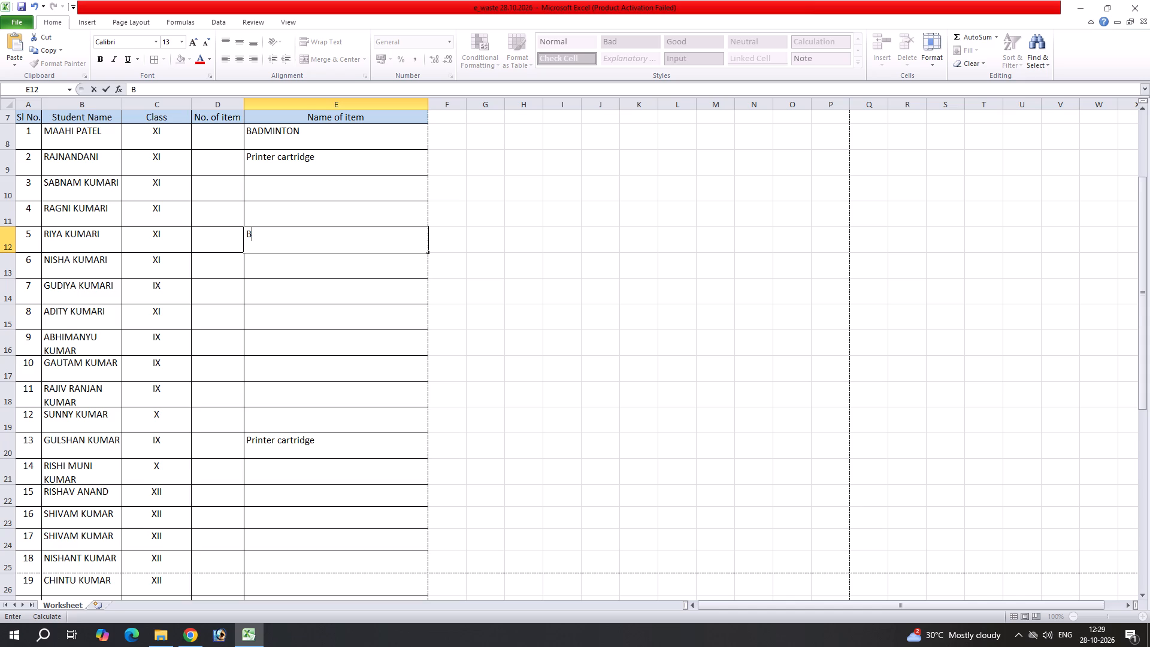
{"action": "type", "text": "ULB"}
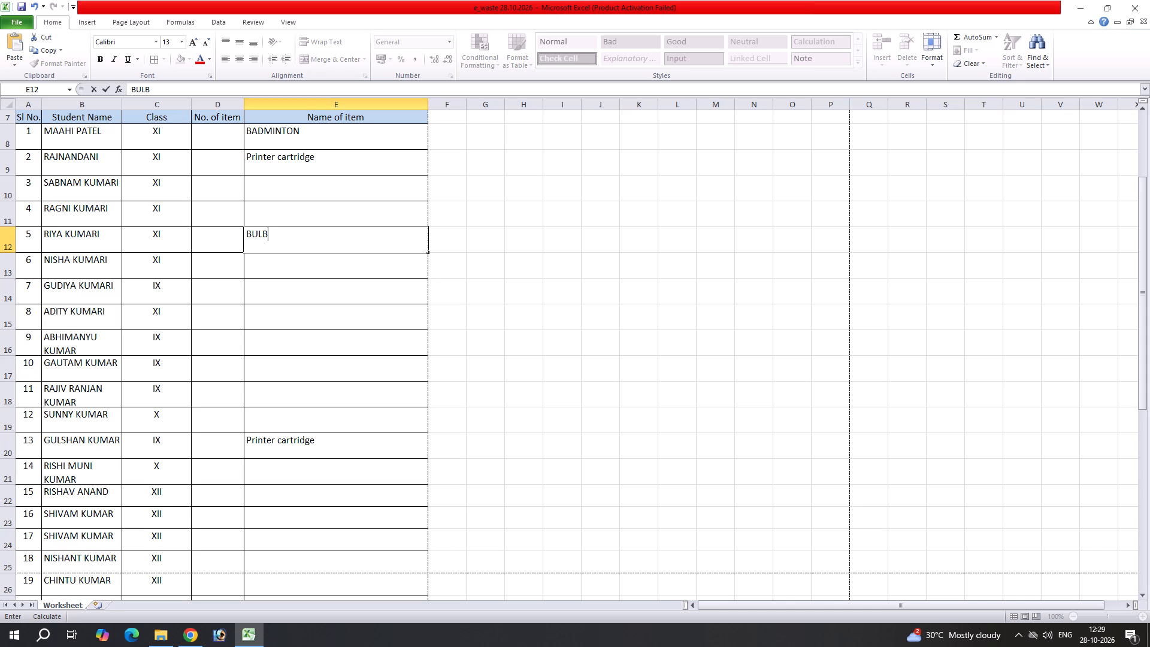
{"action": "left_click", "coordinate": [289, 272]}
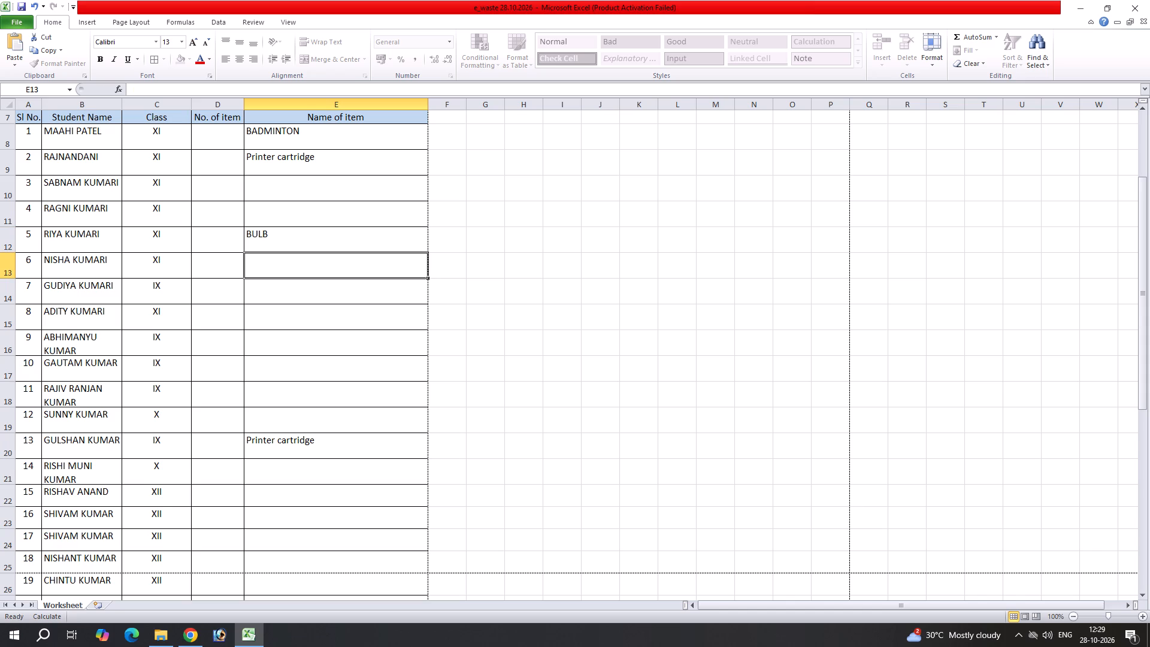
Copy BULB from cell E12 into the Name of item cells E23, E16 and E18, for serial numbers 16, 9 and 11.
{"action": "left_click", "coordinate": [269, 240]}
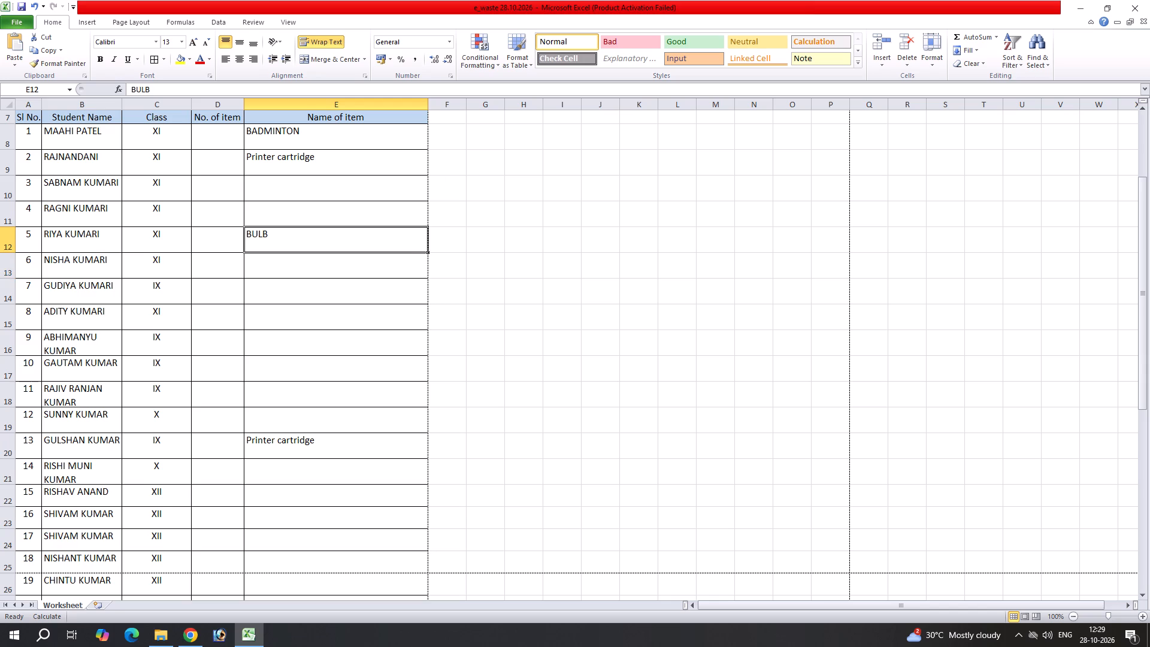
{"action": "key", "text": "ctrl+c"}
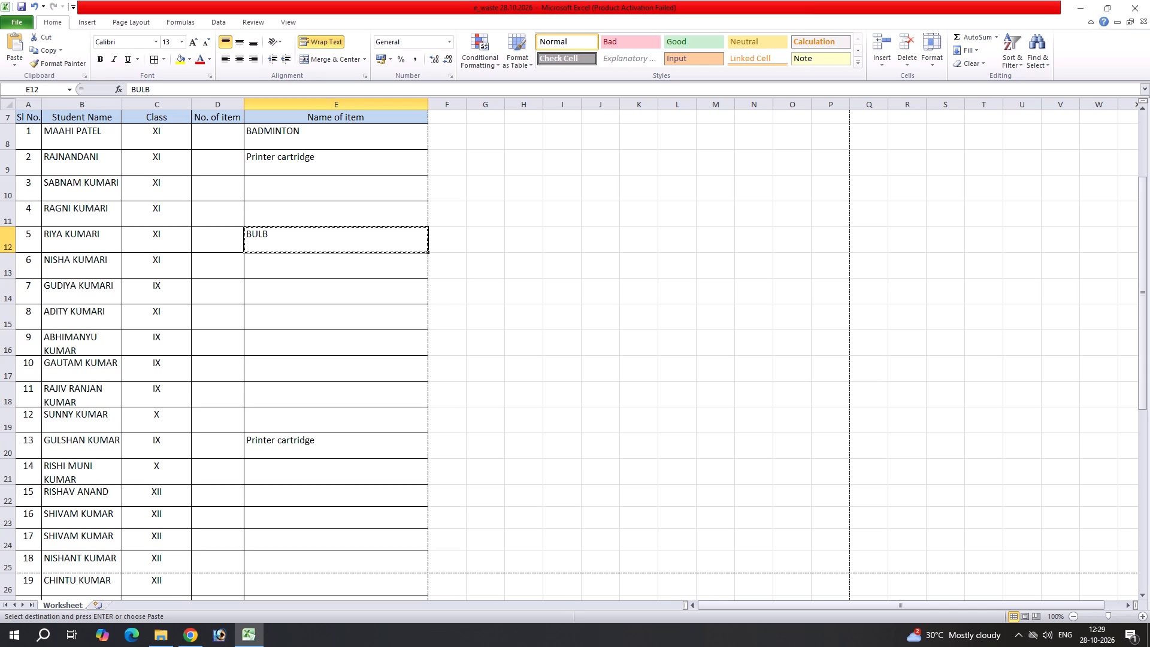
{"action": "left_click", "coordinate": [289, 521]}
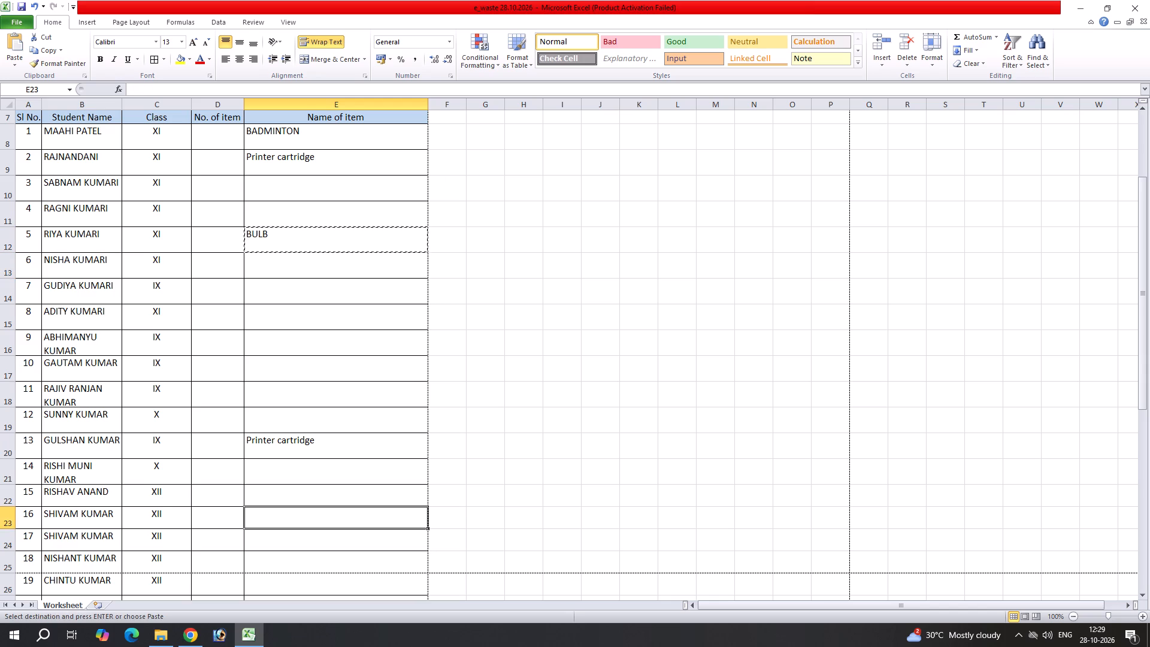
{"action": "key", "text": "ctrl+v"}
{"action": "scroll", "coordinate": [335, 484], "scroll_direction": "down", "scroll_amount": 2}
{"action": "left_click", "coordinate": [290, 198]}
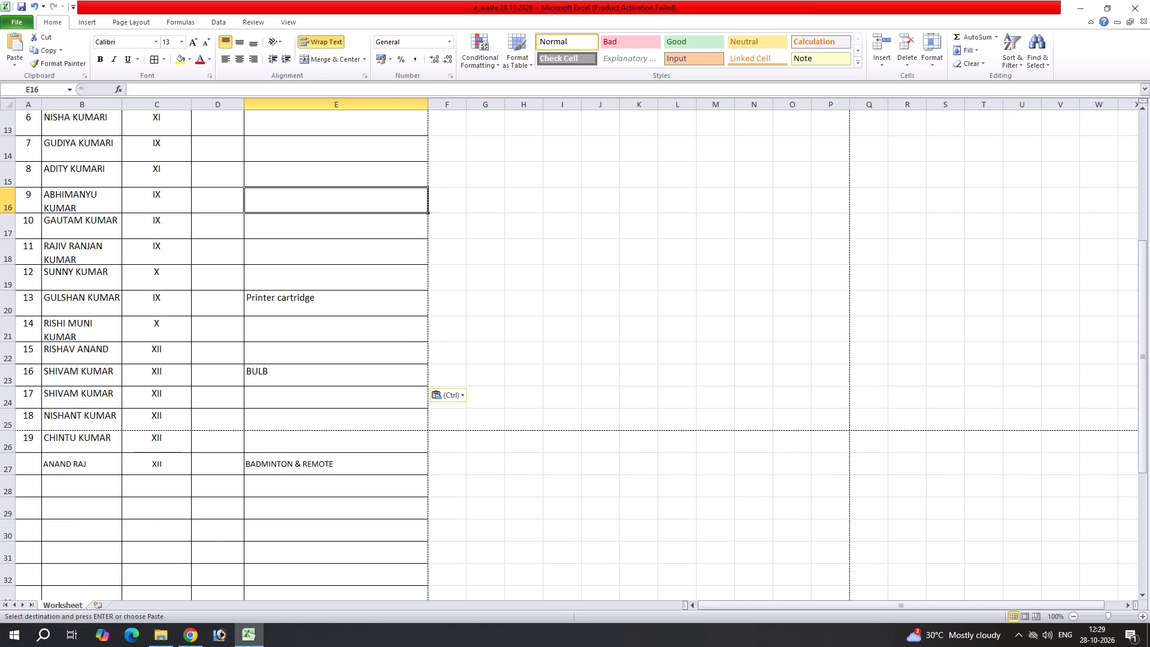
{"action": "key", "text": "ctrl+v"}
{"action": "scroll", "coordinate": [284, 160], "scroll_direction": "up", "scroll_amount": 1}
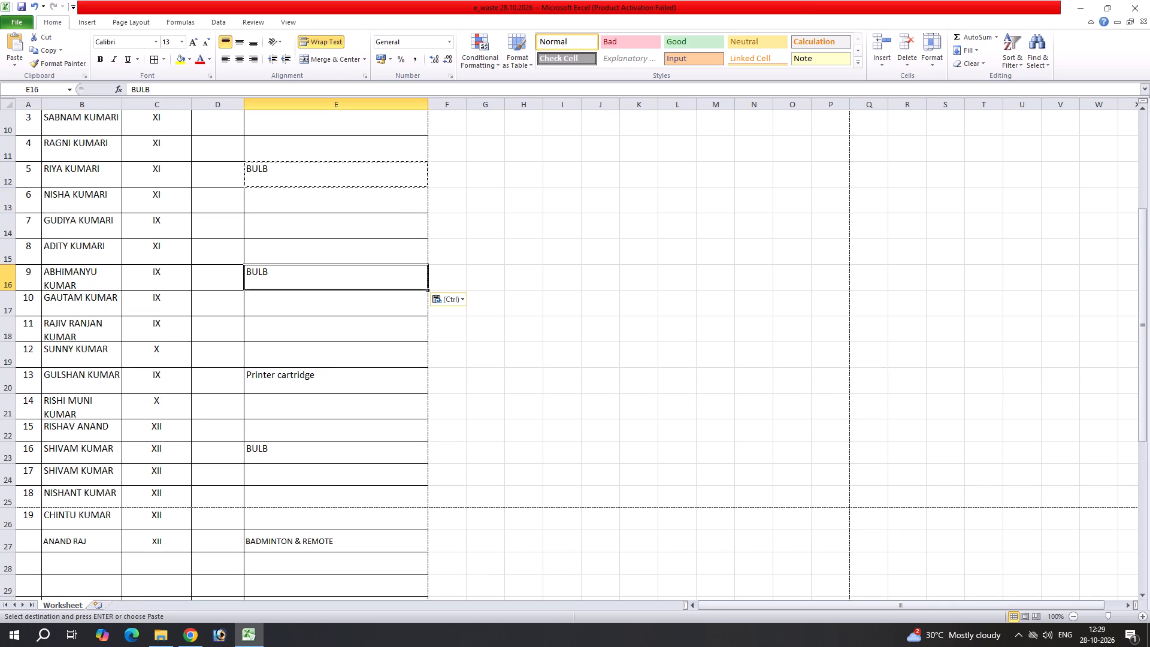
{"action": "scroll", "coordinate": [289, 331], "scroll_direction": "up", "scroll_amount": 2}
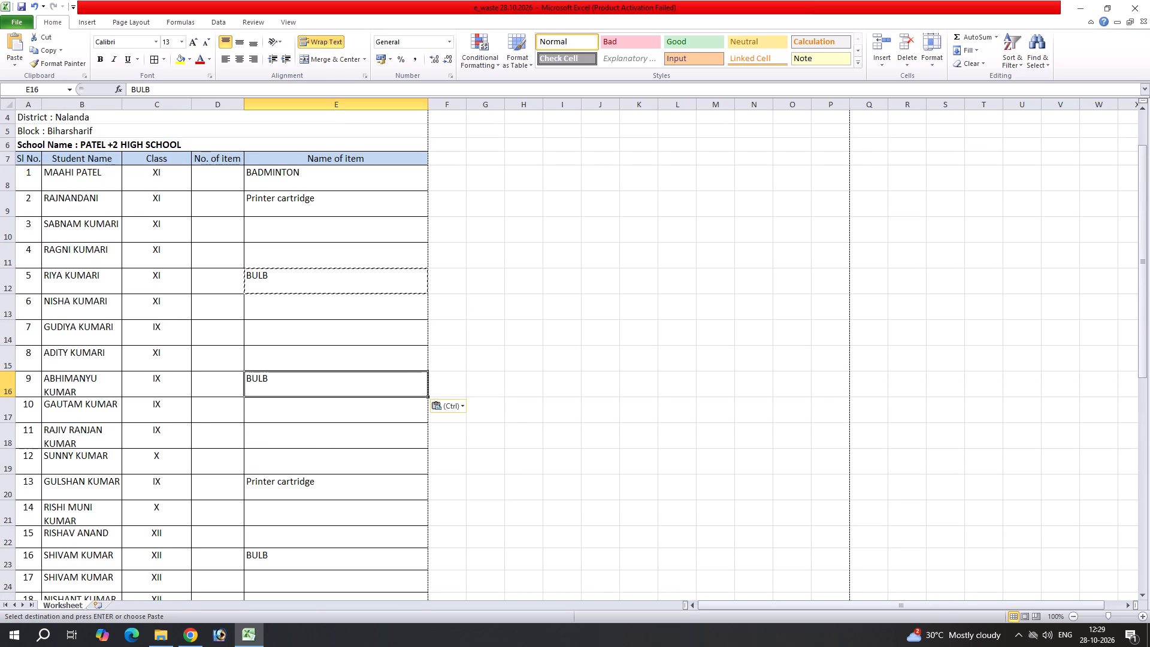
{"action": "left_click", "coordinate": [273, 431]}
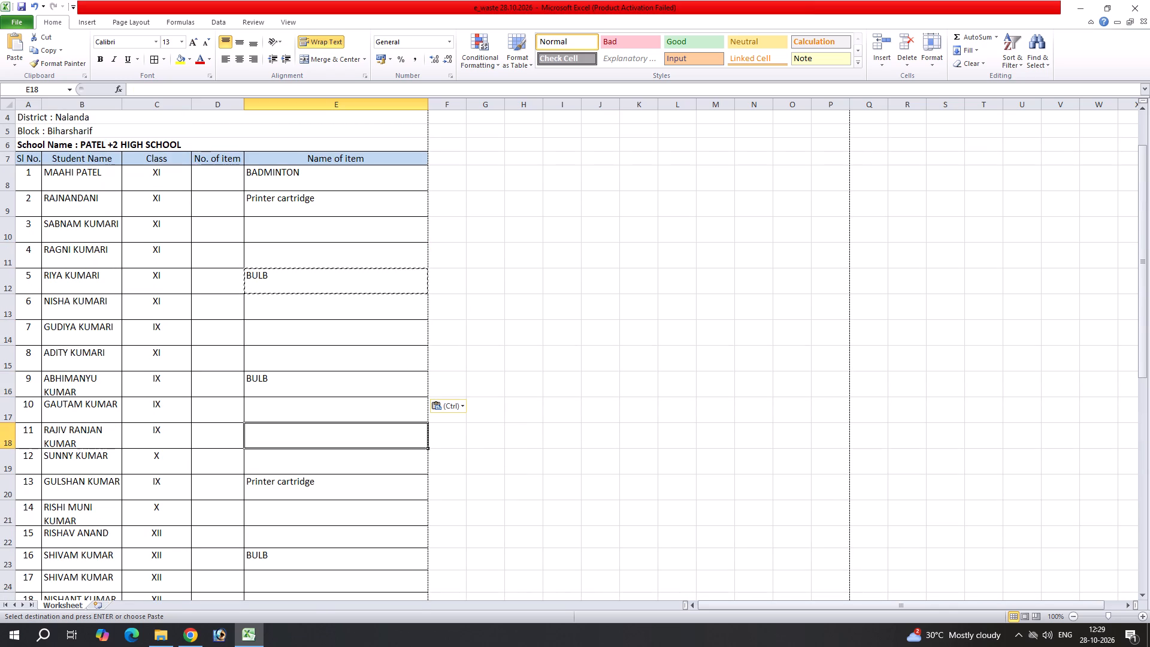
{"action": "key", "text": "ctrl+v"}
{"action": "left_click", "coordinate": [386, 519]}
Enter LED BULB in cell E14 as the Name of item for serial number 7.
{"action": "scroll", "coordinate": [414, 361], "scroll_direction": "down", "scroll_amount": 2}
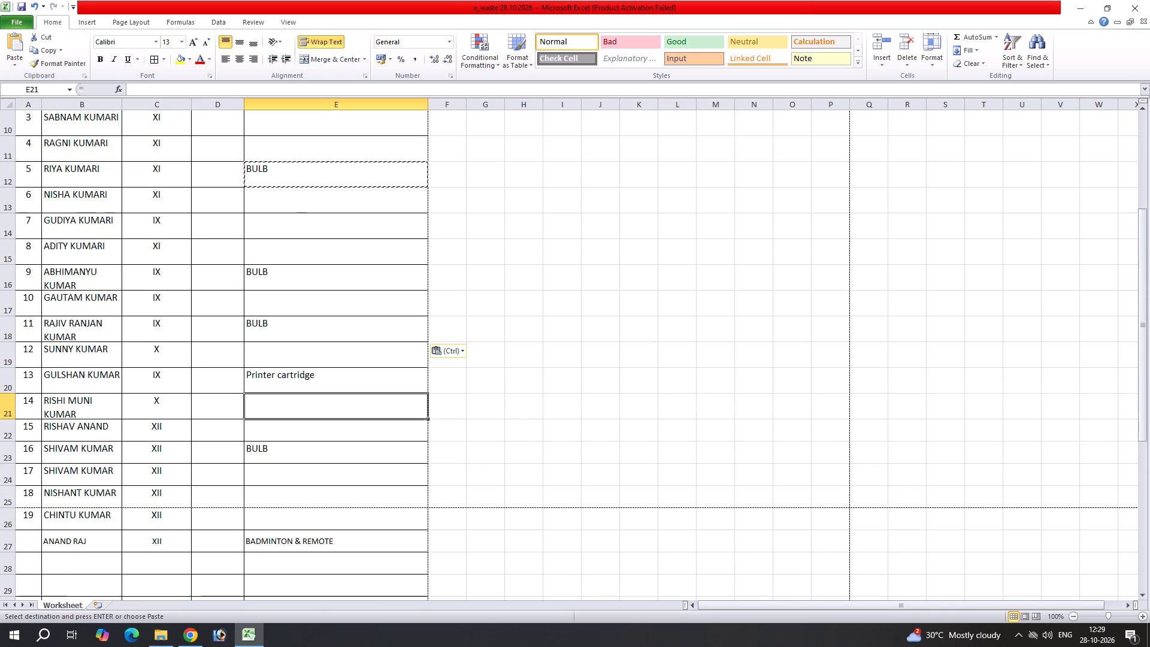
{"action": "double_click", "coordinate": [350, 480]}
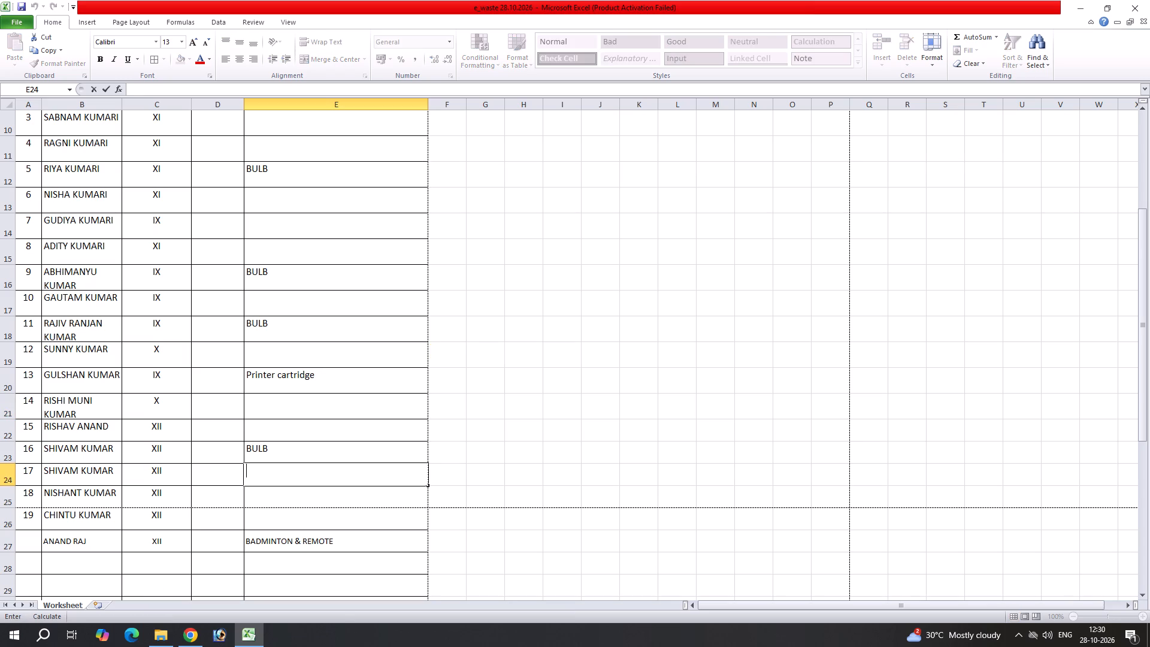
{"action": "left_click", "coordinate": [268, 222]}
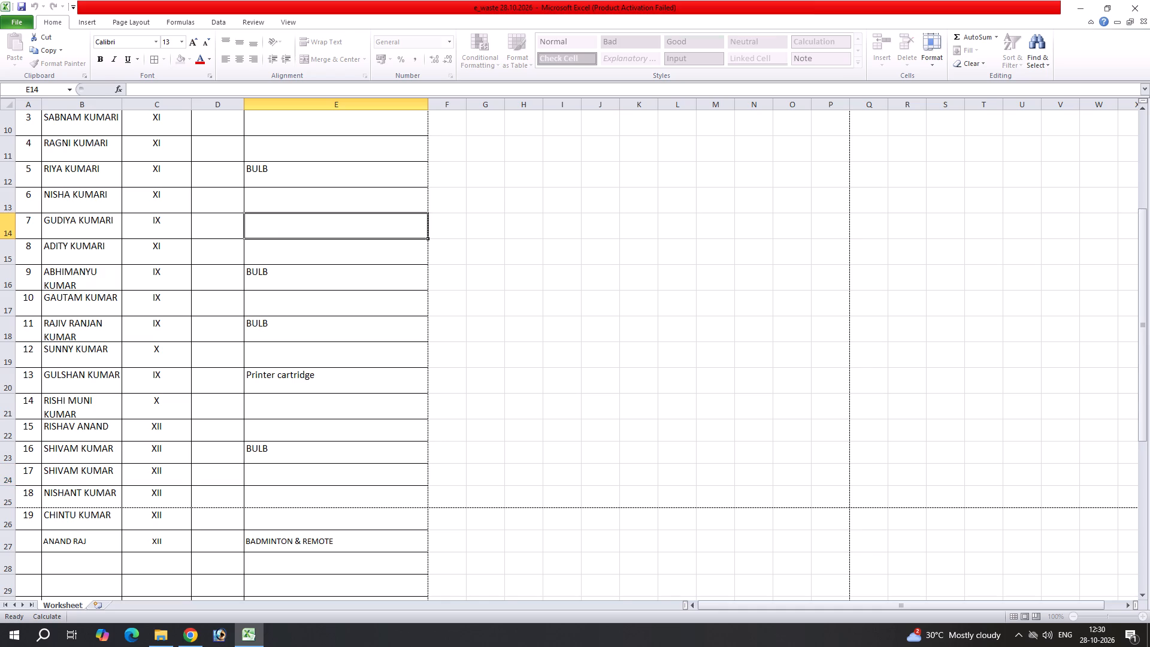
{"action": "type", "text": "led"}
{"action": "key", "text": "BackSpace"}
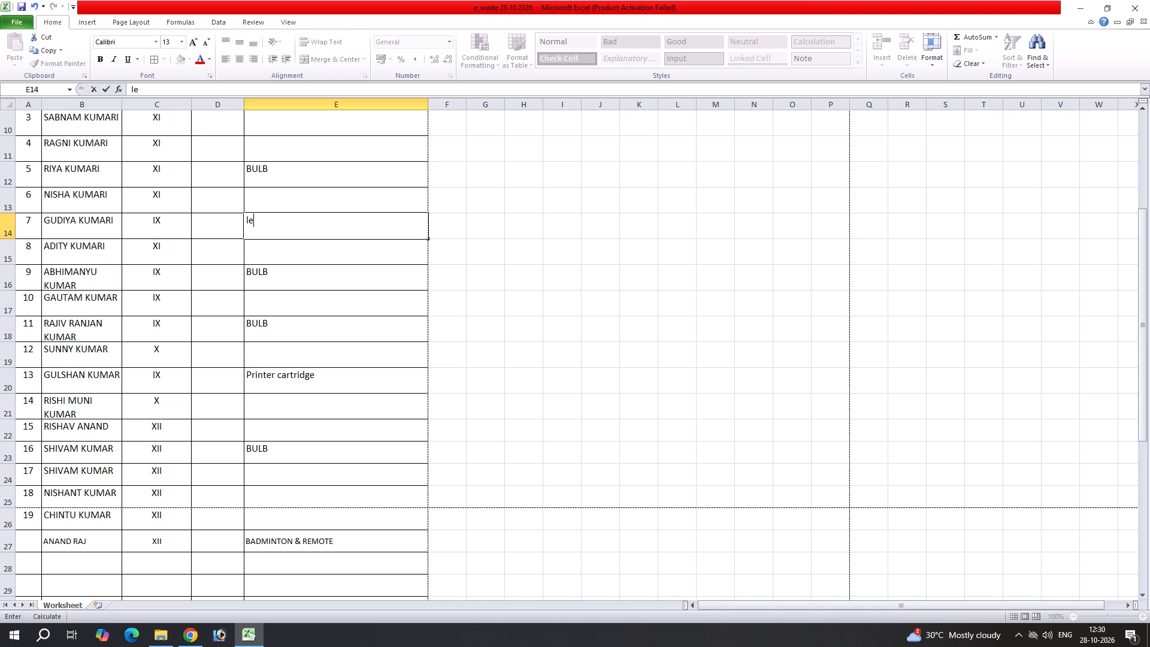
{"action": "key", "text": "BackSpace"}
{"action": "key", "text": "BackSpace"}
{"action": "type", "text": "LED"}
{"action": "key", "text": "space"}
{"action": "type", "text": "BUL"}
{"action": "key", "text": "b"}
{"action": "left_click", "coordinate": [378, 302]}
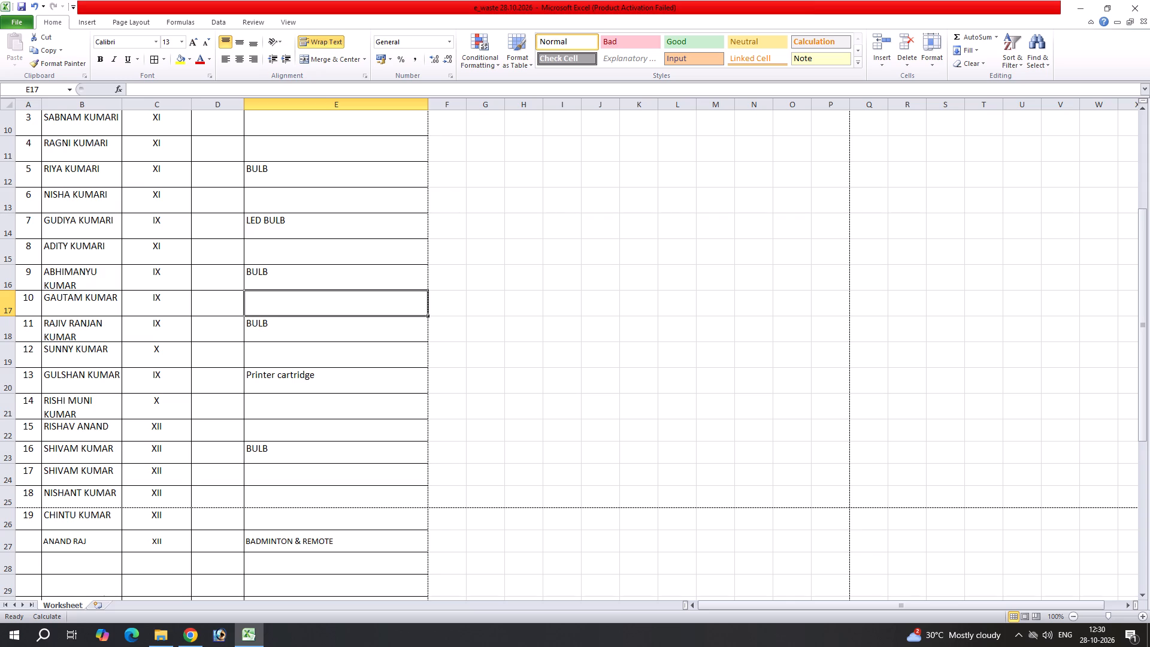
Enter CHARGER in cell E22 as the Name of item for serial number 15.
{"action": "left_click", "coordinate": [280, 428]}
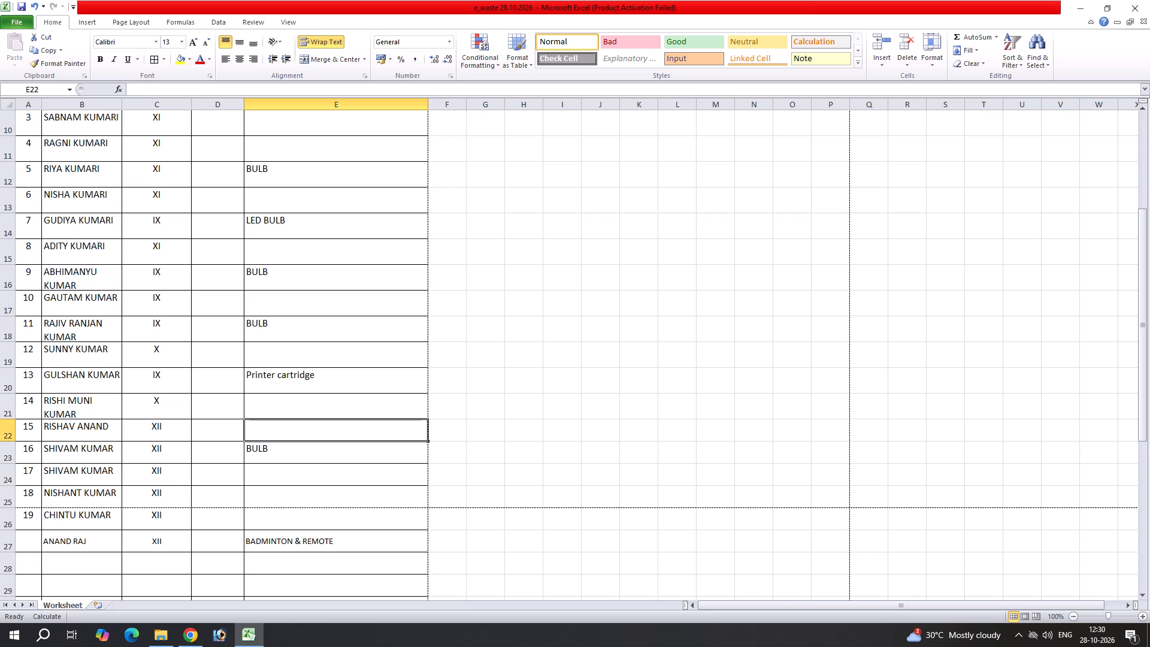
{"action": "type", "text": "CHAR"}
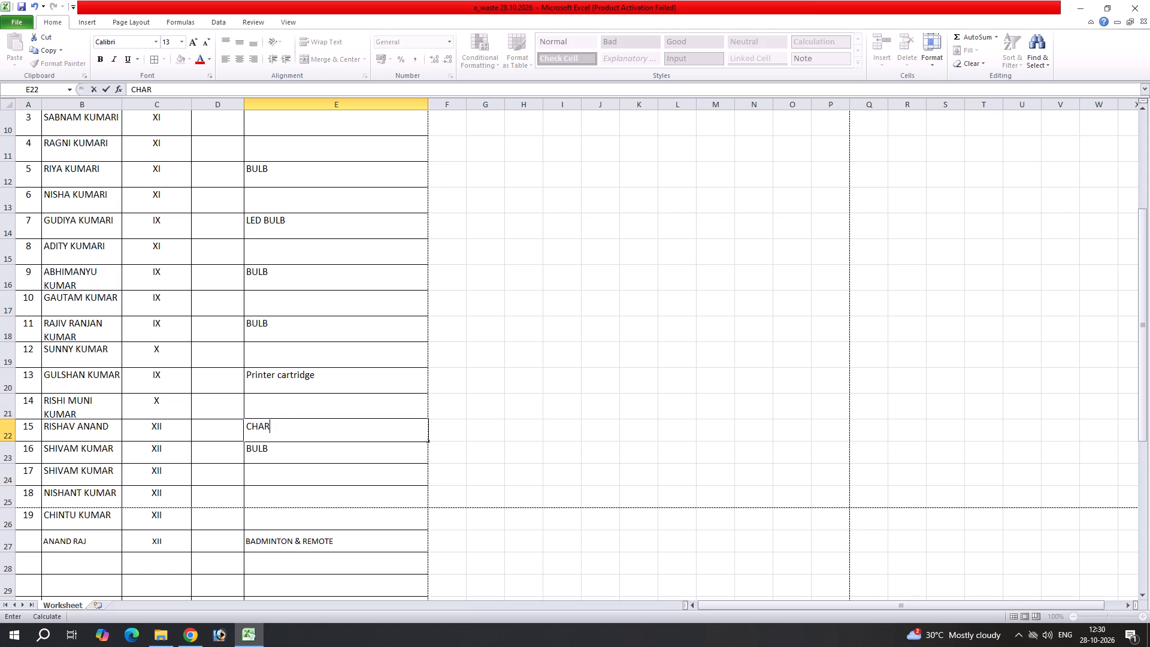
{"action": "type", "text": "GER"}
{"action": "left_click", "coordinate": [344, 494]}
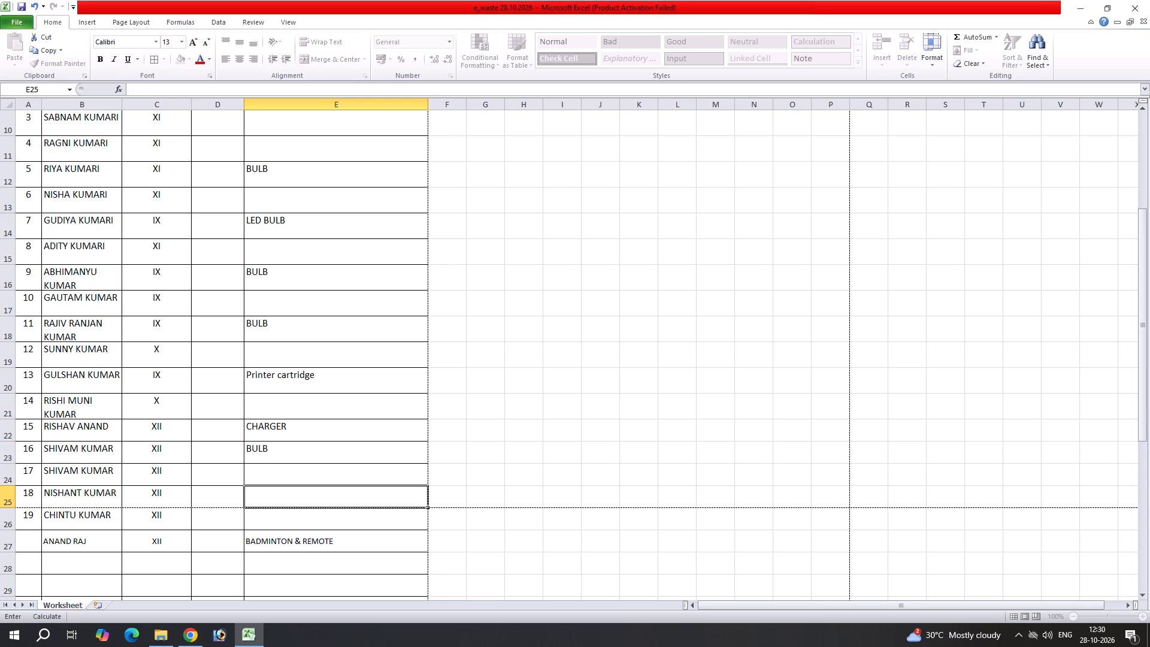
Enter CHARGAR in cell E26 as the Name of item for serial number 19.
{"action": "left_click", "coordinate": [268, 520]}
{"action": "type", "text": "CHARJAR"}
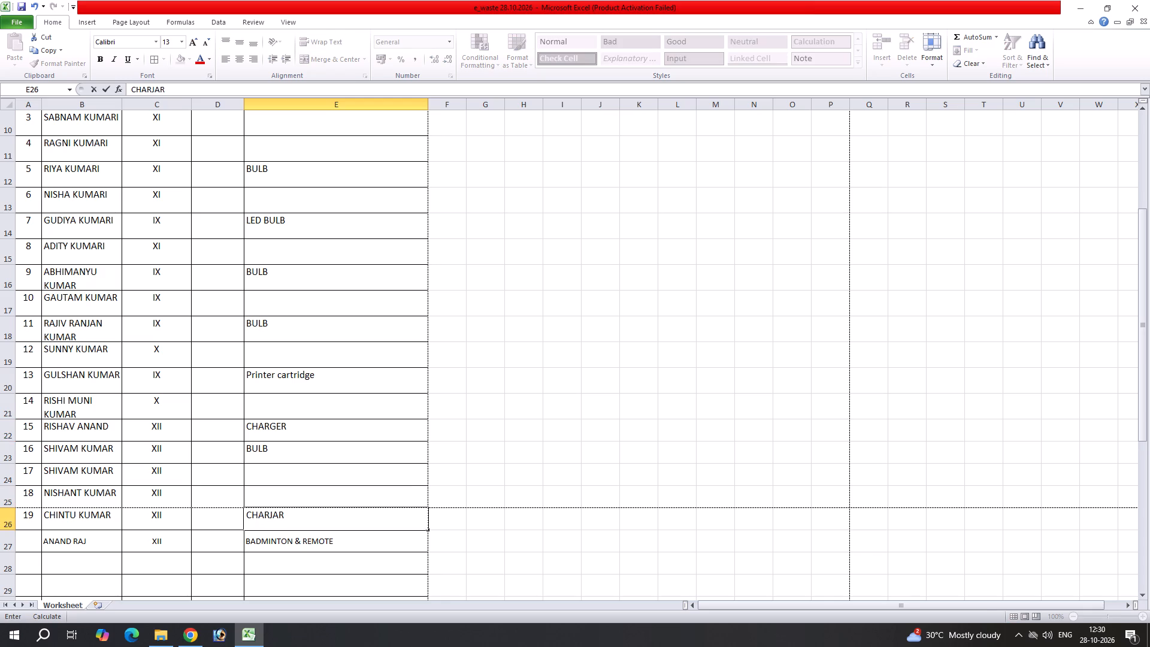
{"action": "left_click", "coordinate": [271, 511]}
{"action": "key", "text": "BackSpace"}
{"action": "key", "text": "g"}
{"action": "left_click", "coordinate": [526, 530]}
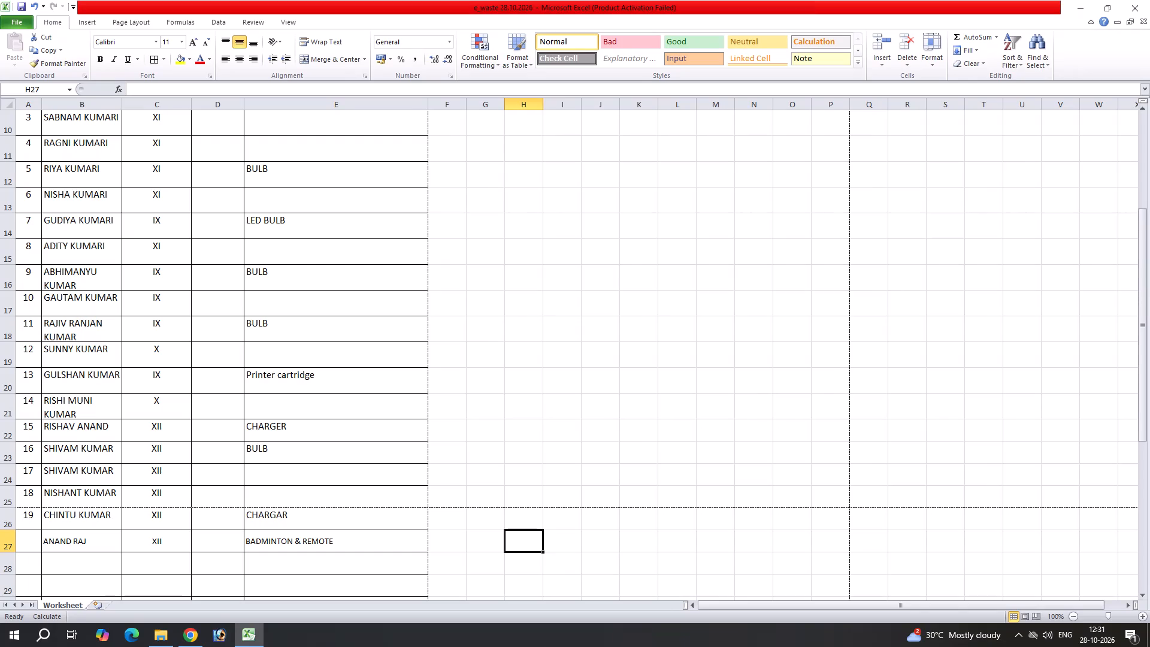
Enter DATA CABLE as the Name of item in cells E24 and E17, for serial numbers 17 and 10.
{"action": "left_click", "coordinate": [265, 479]}
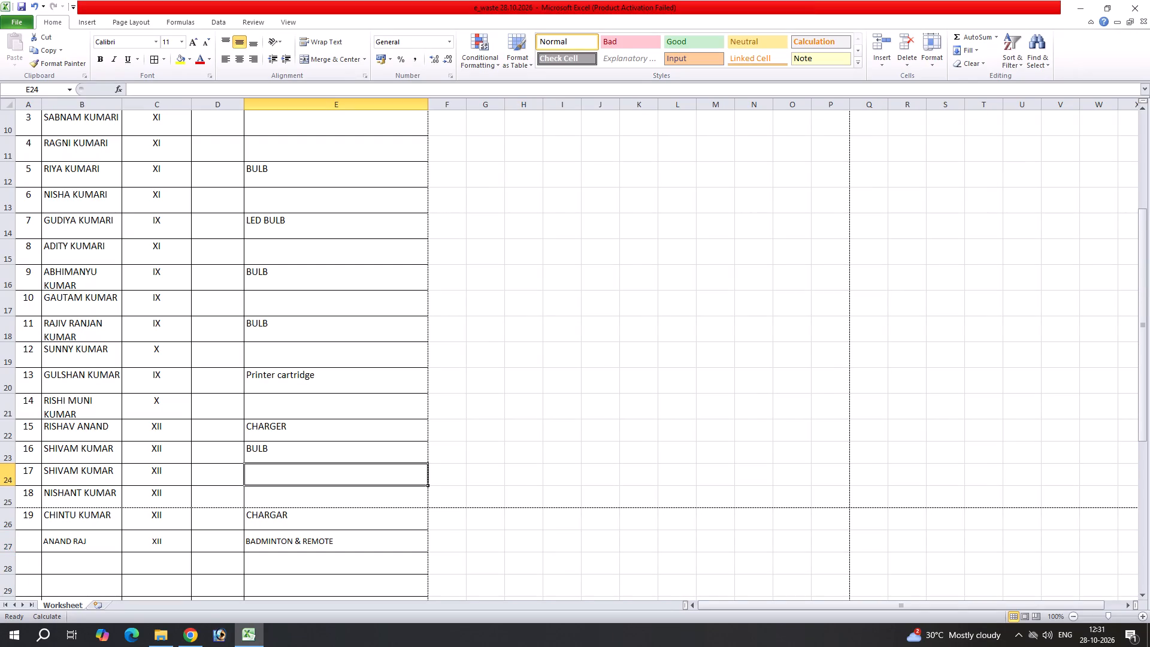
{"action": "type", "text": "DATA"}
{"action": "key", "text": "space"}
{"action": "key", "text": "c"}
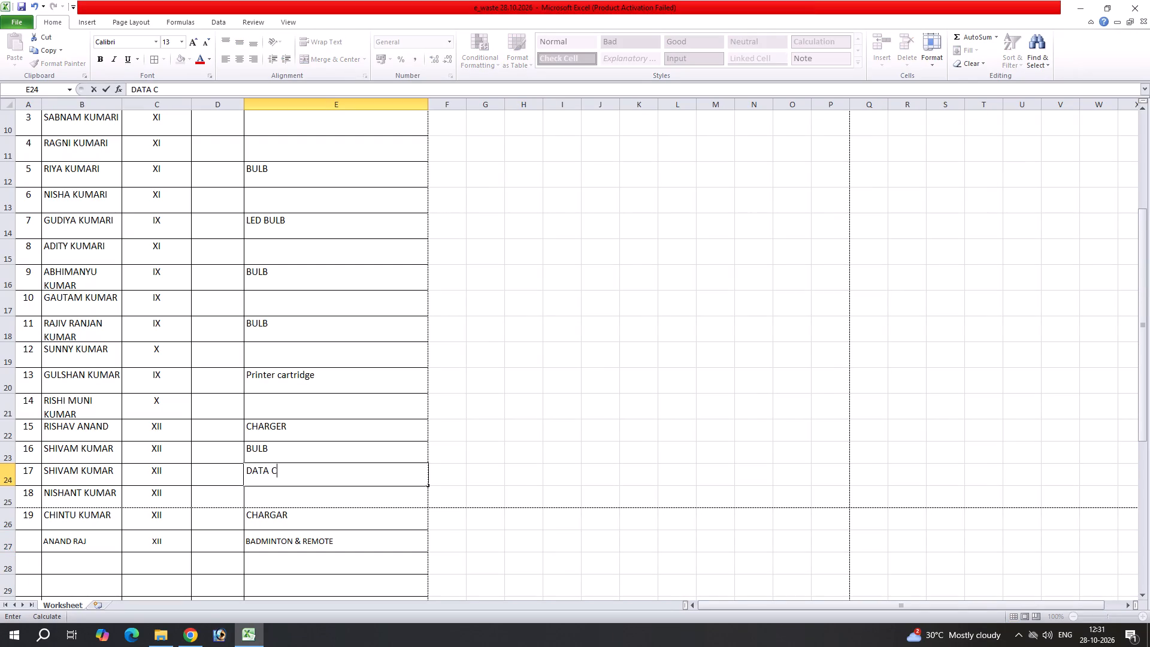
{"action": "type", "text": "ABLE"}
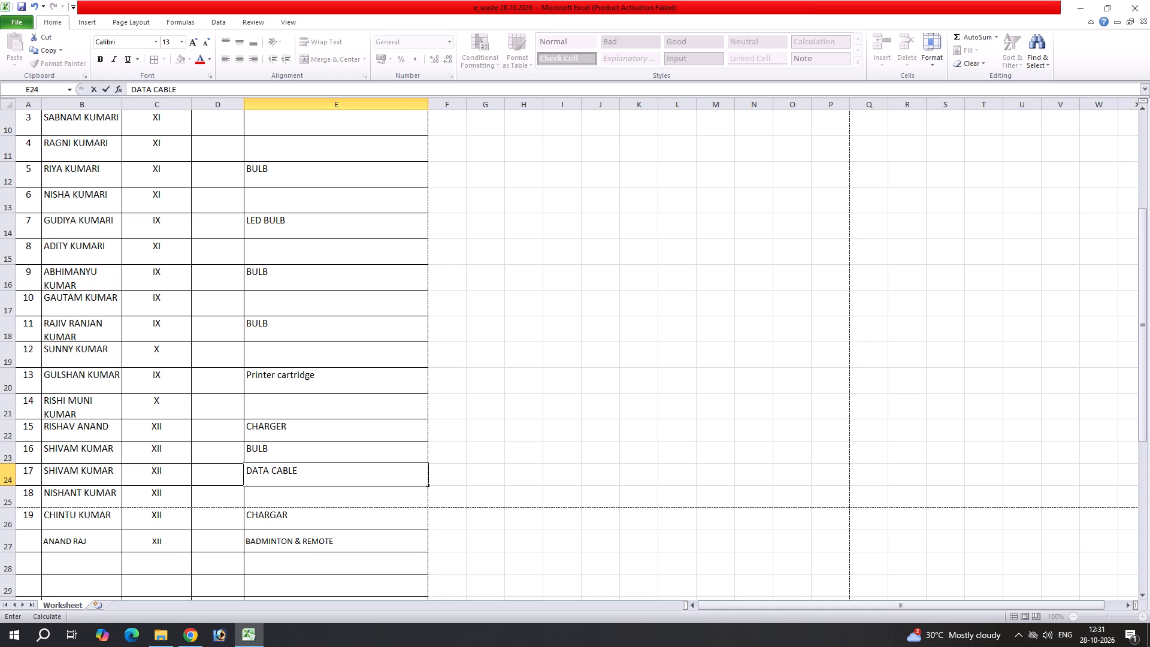
{"action": "left_click", "coordinate": [529, 443]}
{"action": "left_click", "coordinate": [265, 291]}
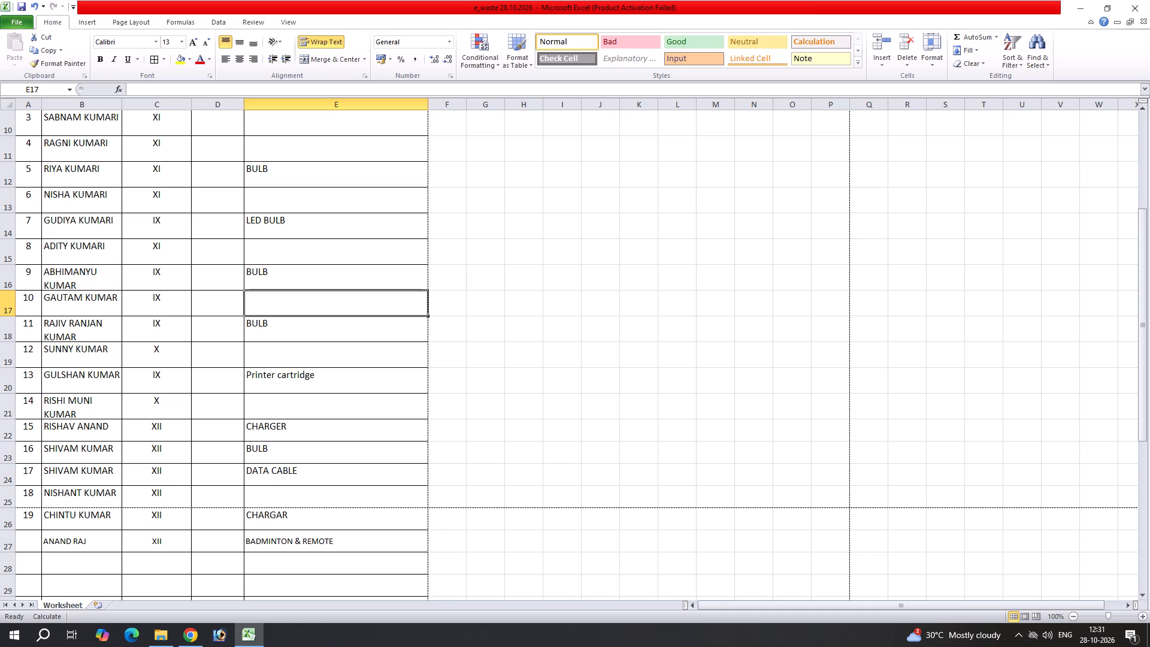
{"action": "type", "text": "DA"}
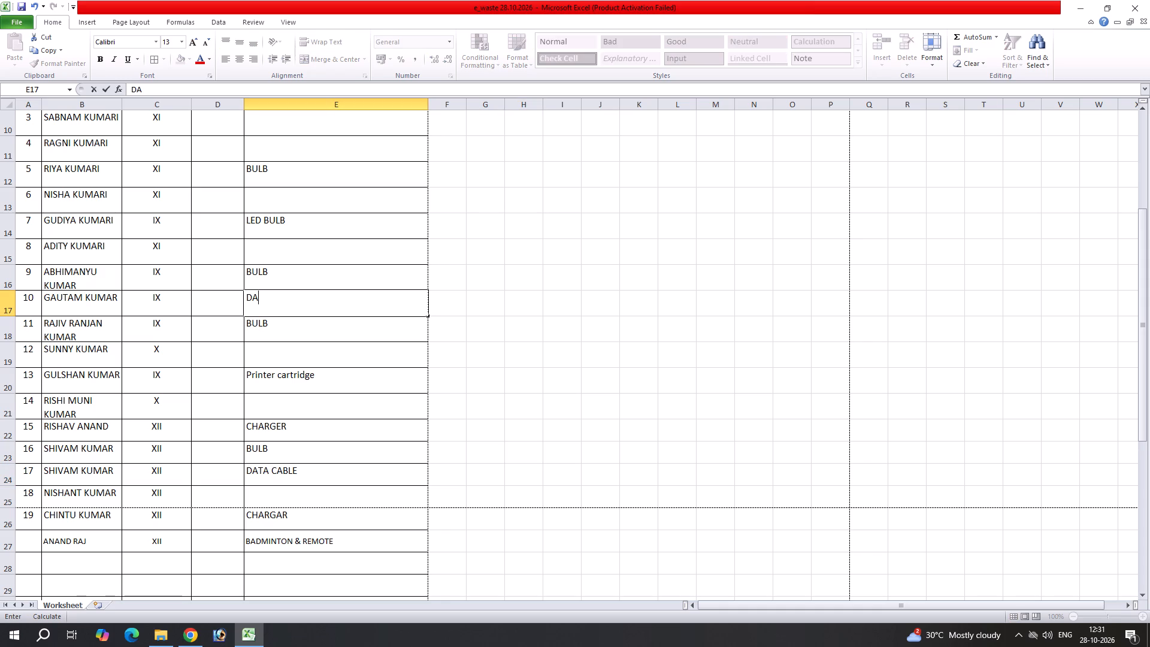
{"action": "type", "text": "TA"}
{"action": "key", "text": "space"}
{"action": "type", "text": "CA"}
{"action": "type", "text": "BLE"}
{"action": "left_click", "coordinate": [551, 364]}
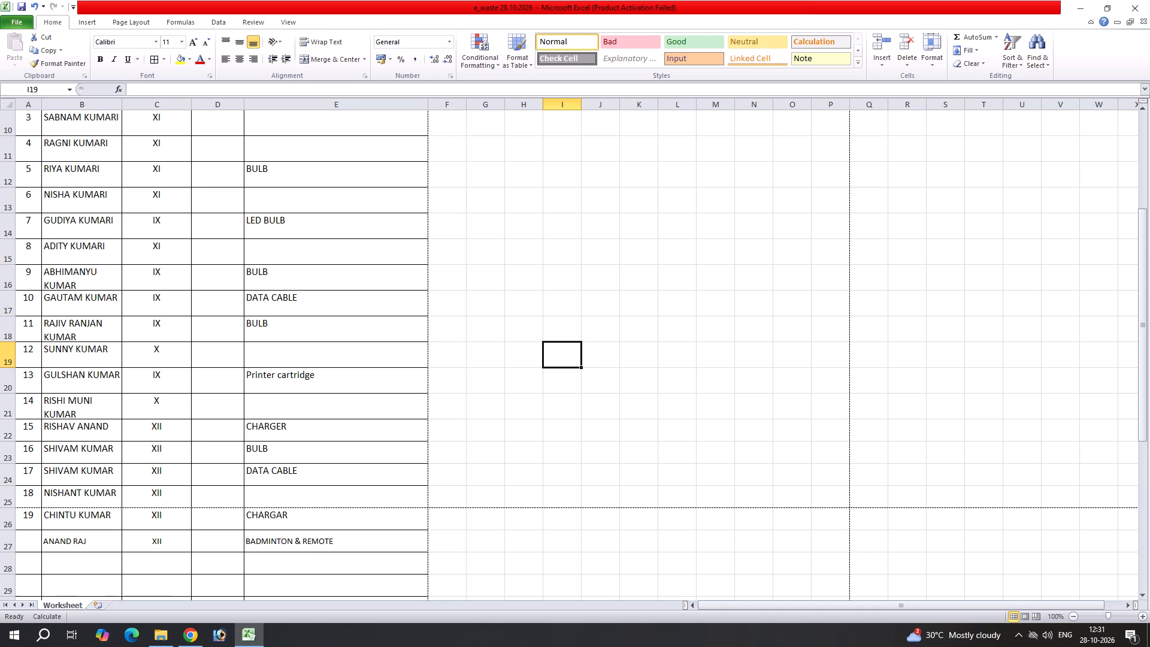
Enter REMOTE as the Name of item in cells E10 and E19, for serial numbers 3 and 12.
{"action": "scroll", "coordinate": [322, 331], "scroll_direction": "up", "scroll_amount": 1}
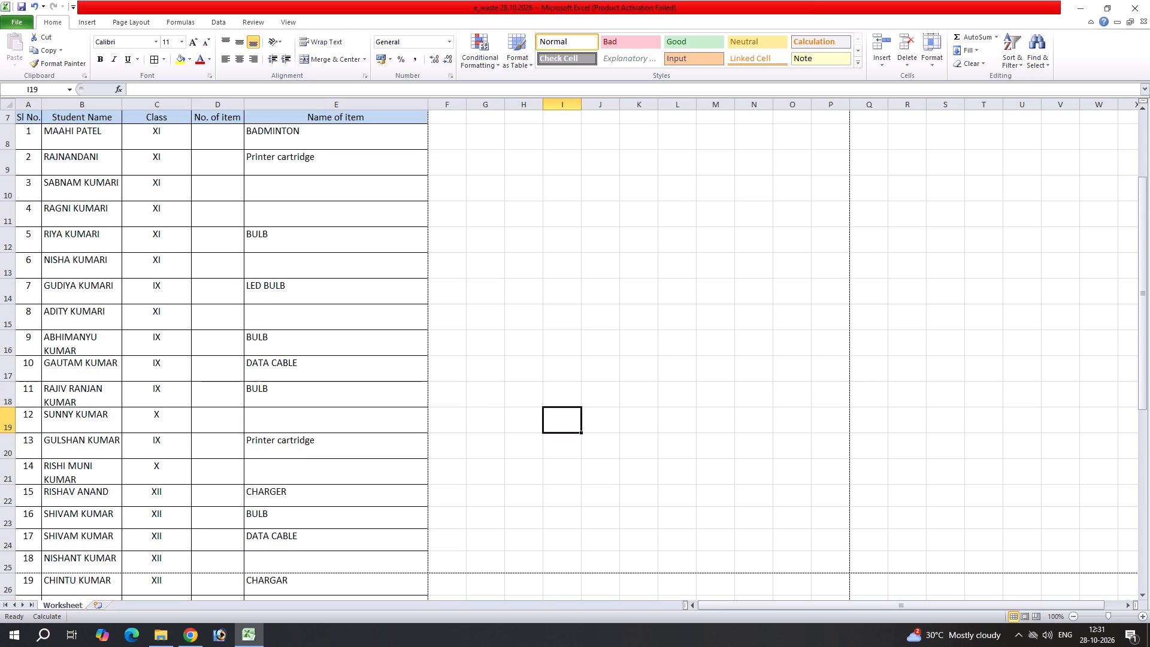
{"action": "left_click", "coordinate": [264, 197]}
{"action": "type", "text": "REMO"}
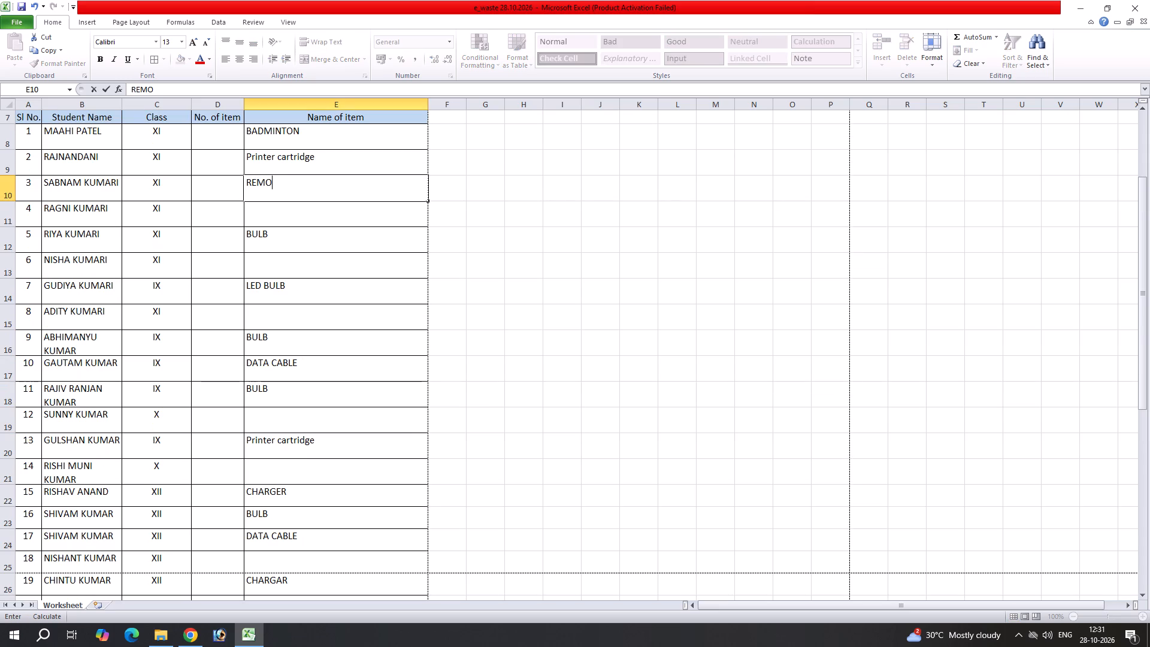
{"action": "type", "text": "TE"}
{"action": "left_click", "coordinate": [388, 306]}
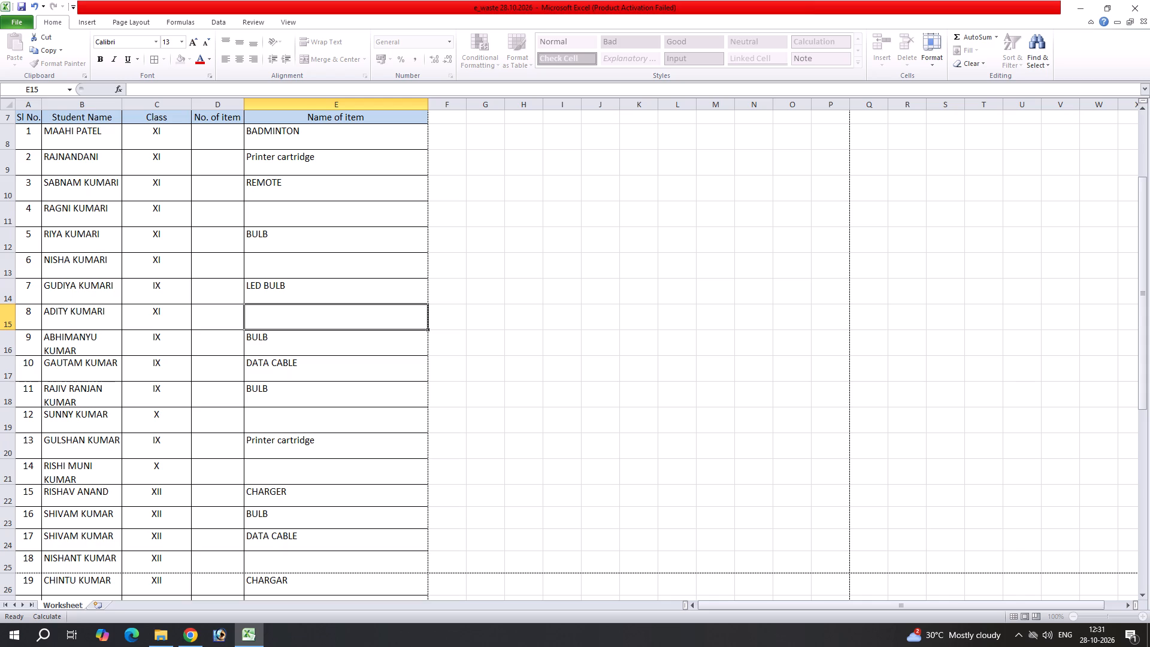
{"action": "left_click", "coordinate": [281, 415]}
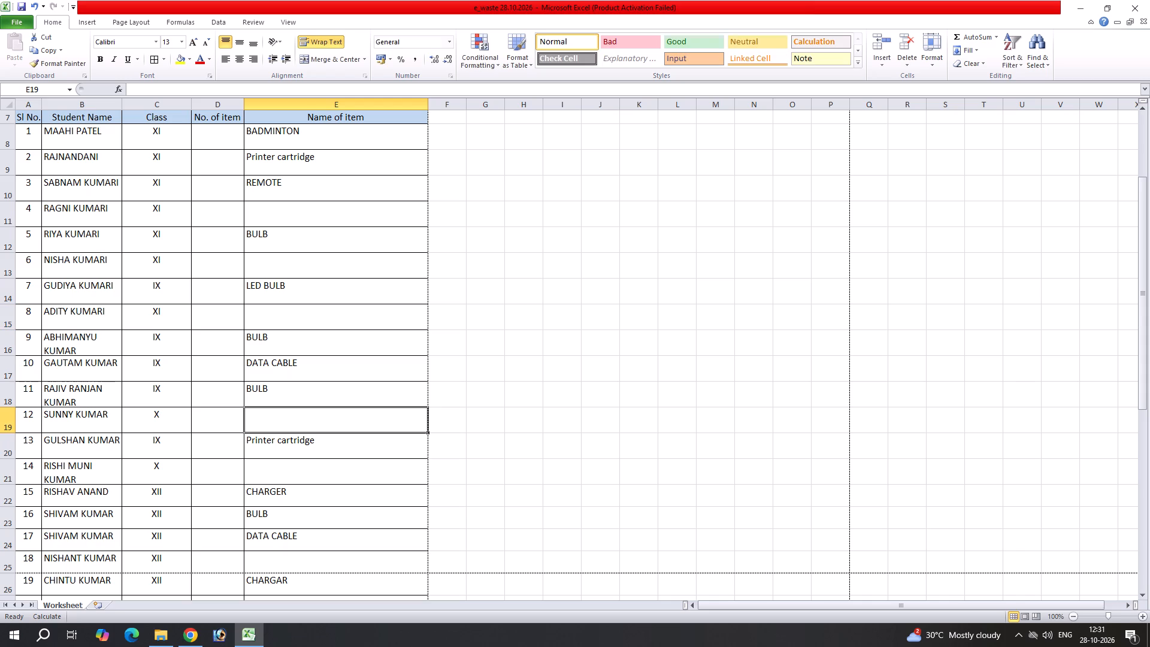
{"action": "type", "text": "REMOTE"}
{"action": "left_click", "coordinate": [534, 447]}
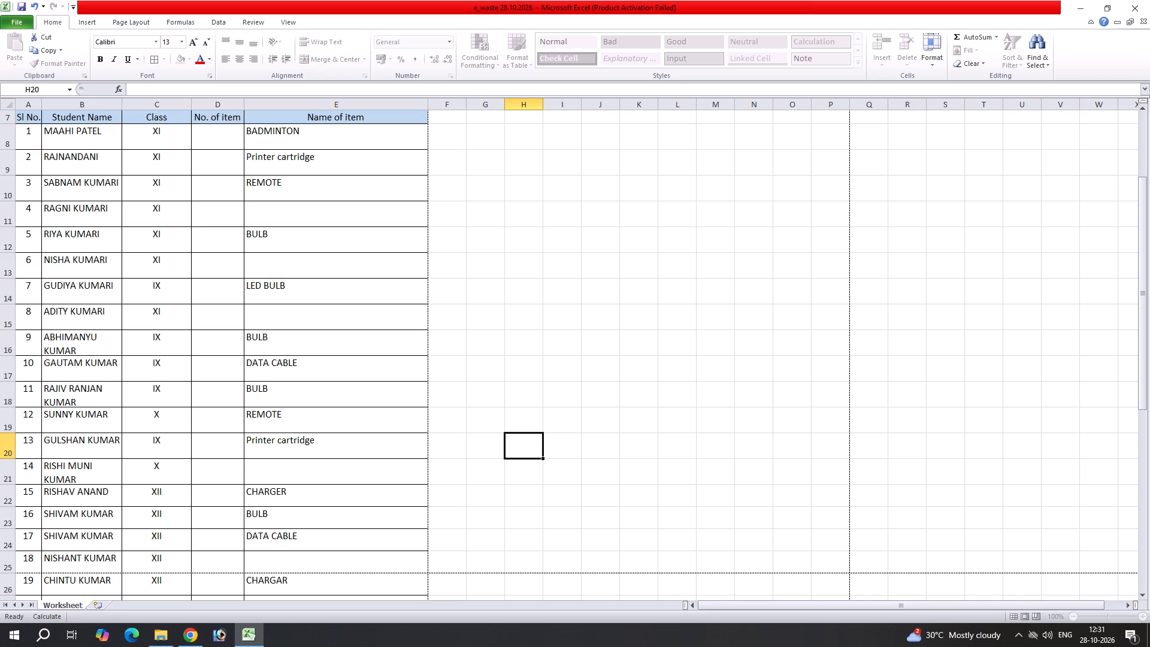
Enter BLUTTOOTH in cell E11 for serial number 4 and WIFI in cell E13 for serial number 6.
{"action": "scroll", "coordinate": [358, 500], "scroll_direction": "up", "scroll_amount": 1}
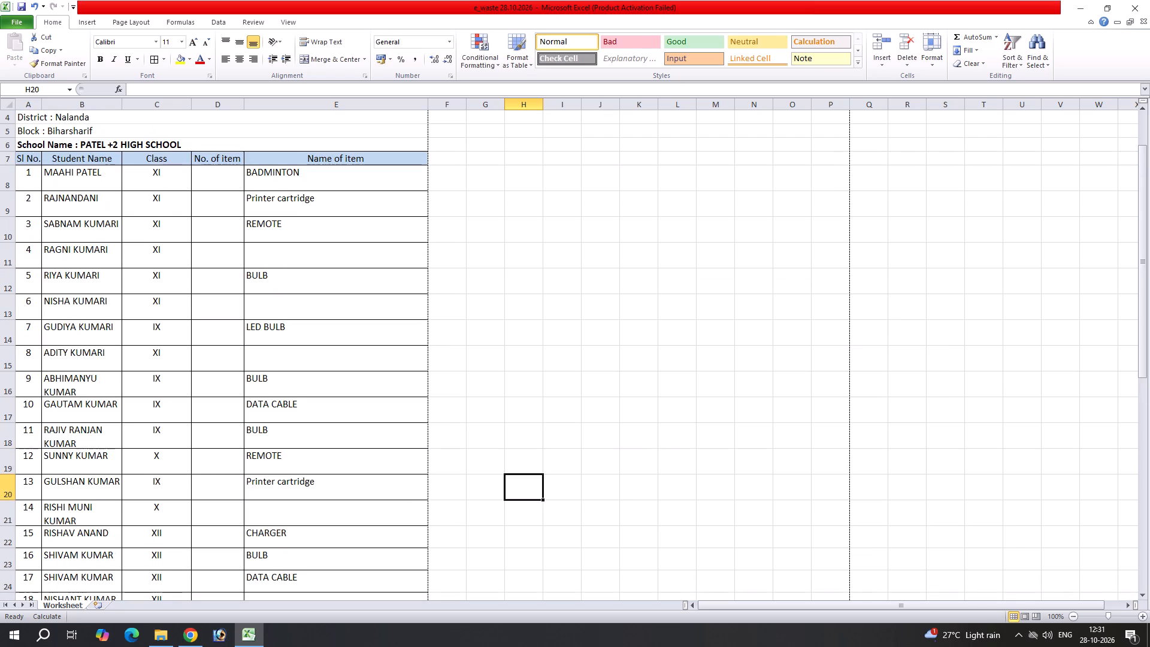
{"action": "left_click", "coordinate": [272, 260]}
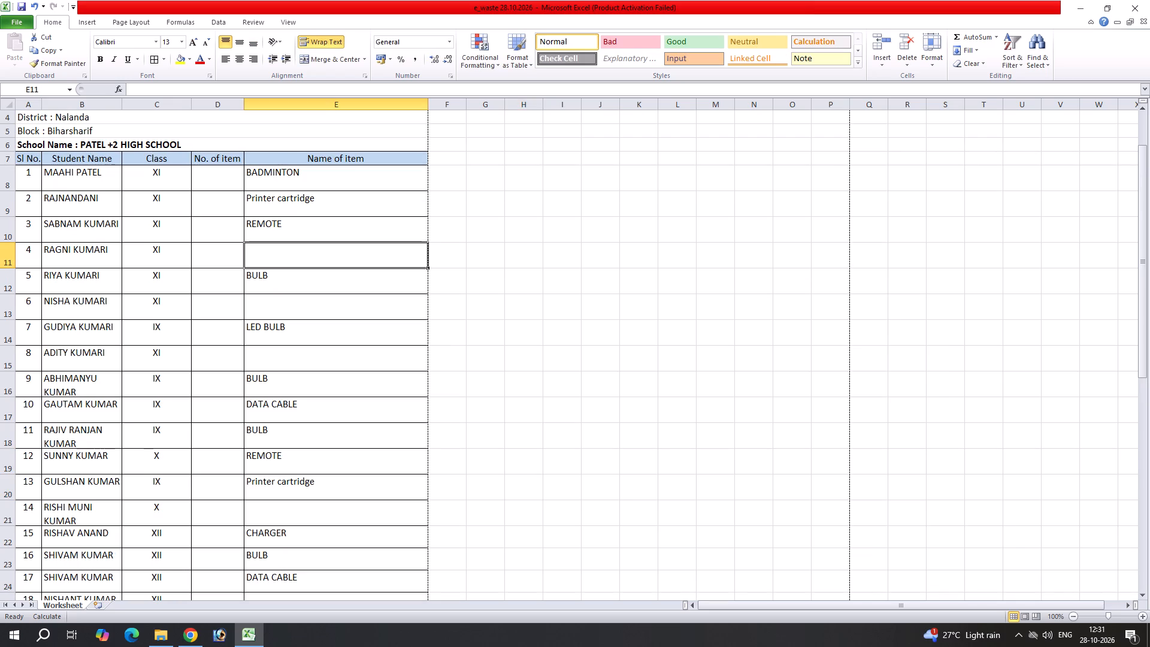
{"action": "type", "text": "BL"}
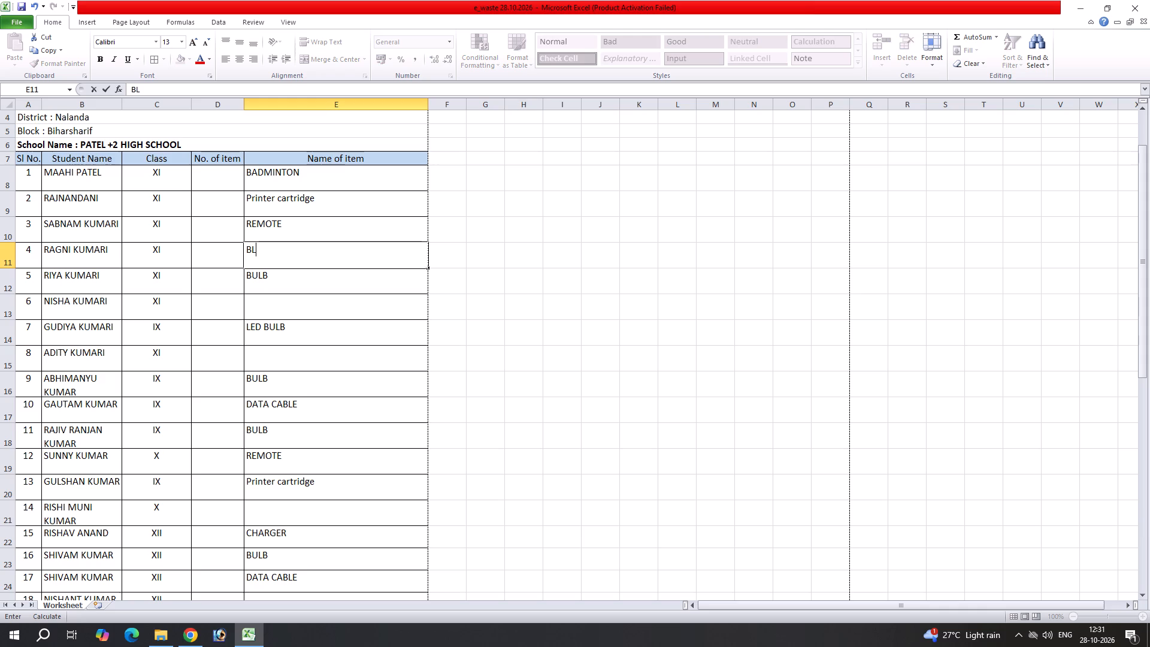
Complete the Name of item in cell E11, serial number 4, as BLUTTOOTH, correcting any mistyped letters.
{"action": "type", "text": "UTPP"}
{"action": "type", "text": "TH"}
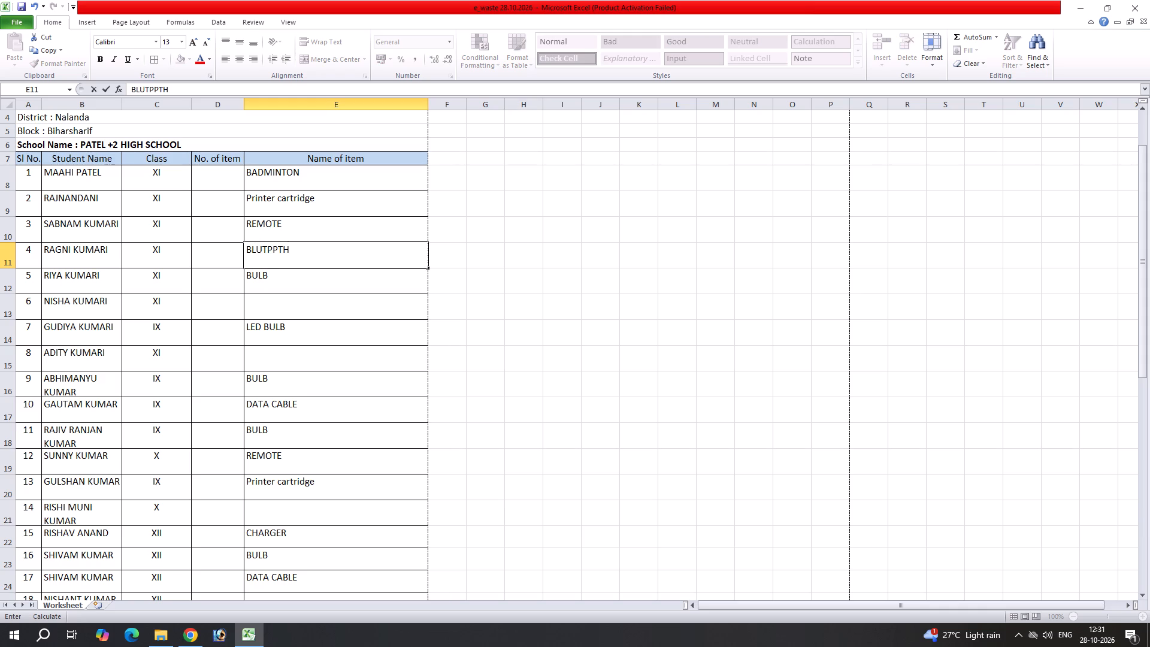
{"action": "left_click", "coordinate": [574, 292]}
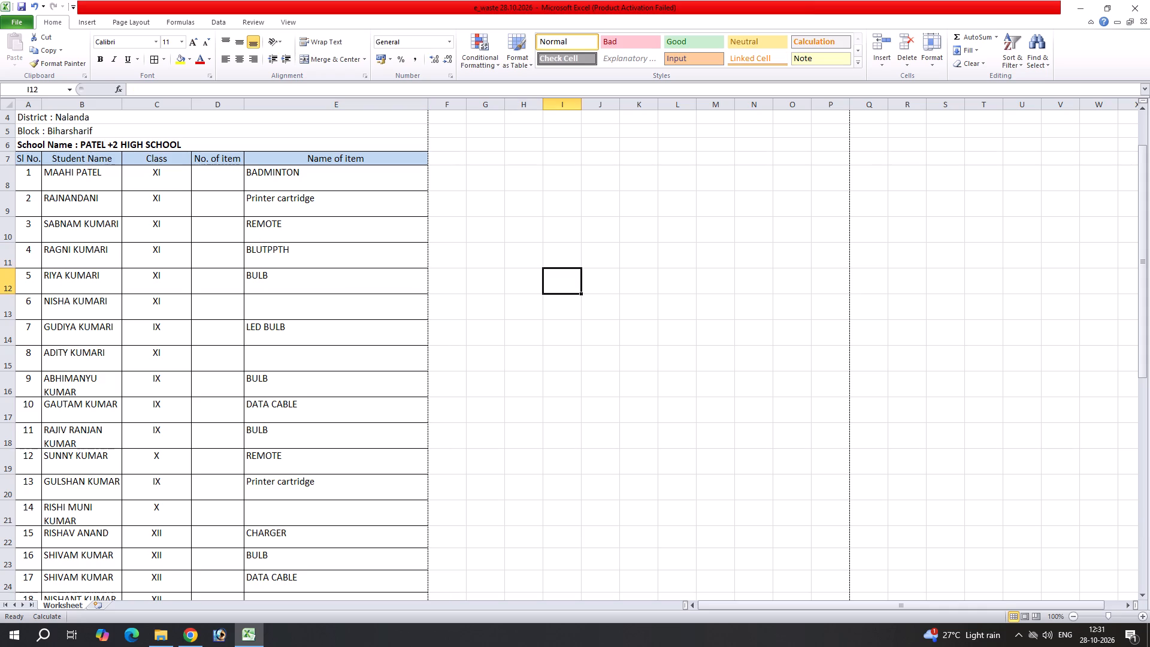
{"action": "double_click", "coordinate": [273, 249]}
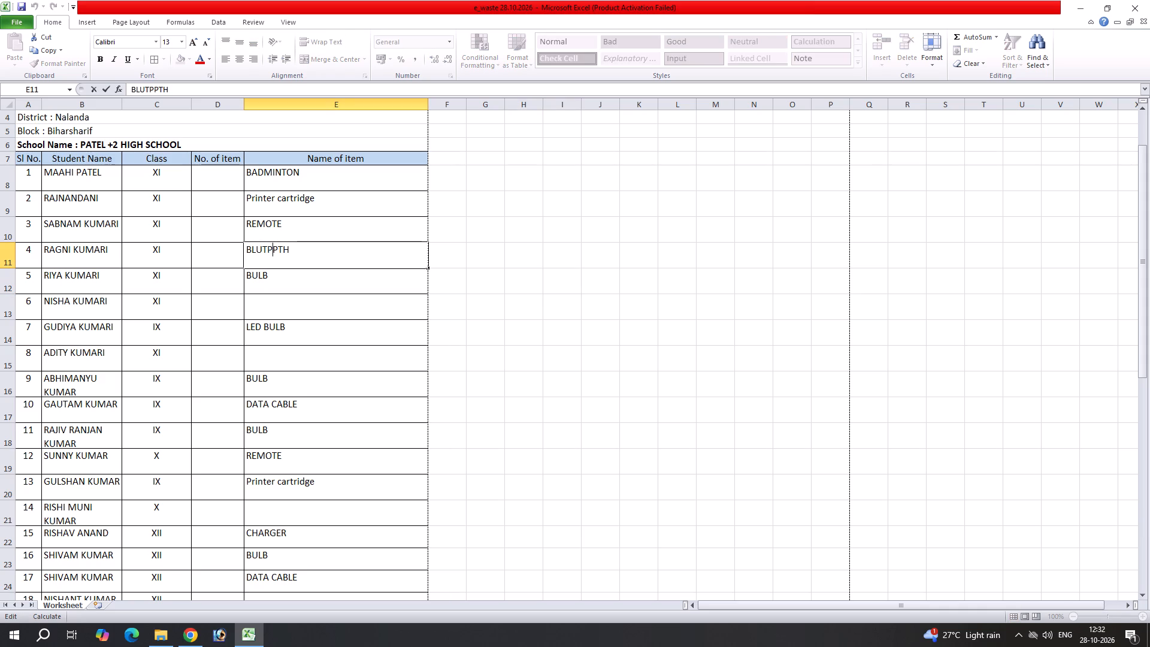
{"action": "left_click_drag", "start_coordinate": [267, 249], "coordinate": [276, 249]}
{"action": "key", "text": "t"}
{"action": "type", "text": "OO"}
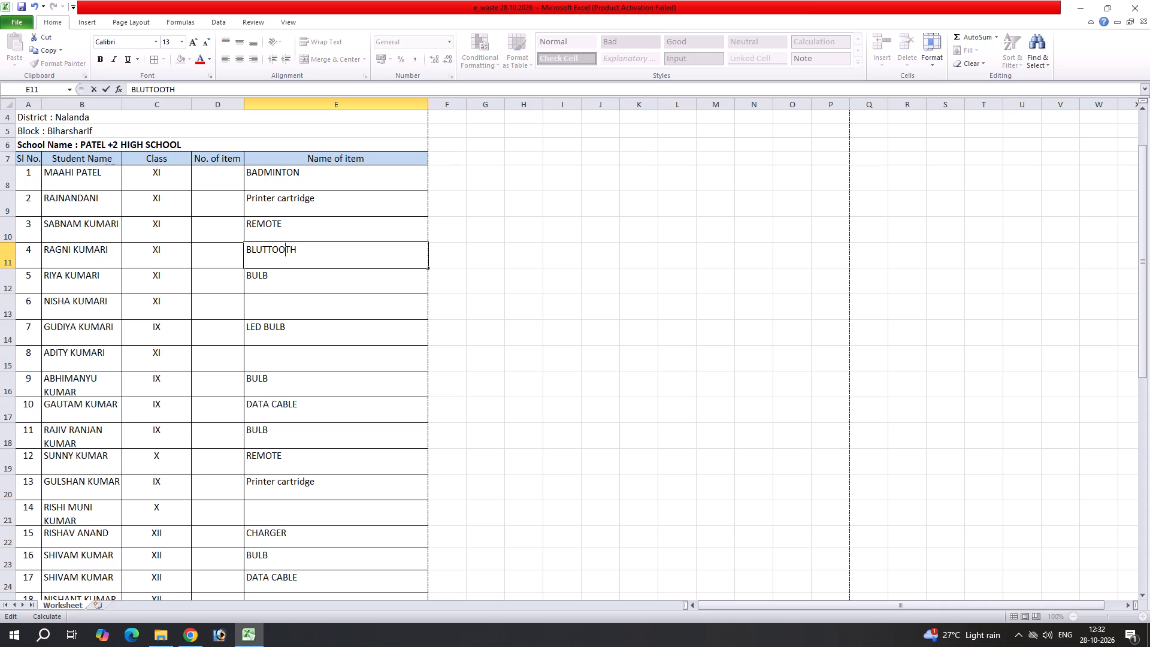
{"action": "left_click", "coordinate": [416, 321]}
Enter WIFI in cell E13 as the Name of item for serial number 6.
{"action": "left_click", "coordinate": [268, 296]}
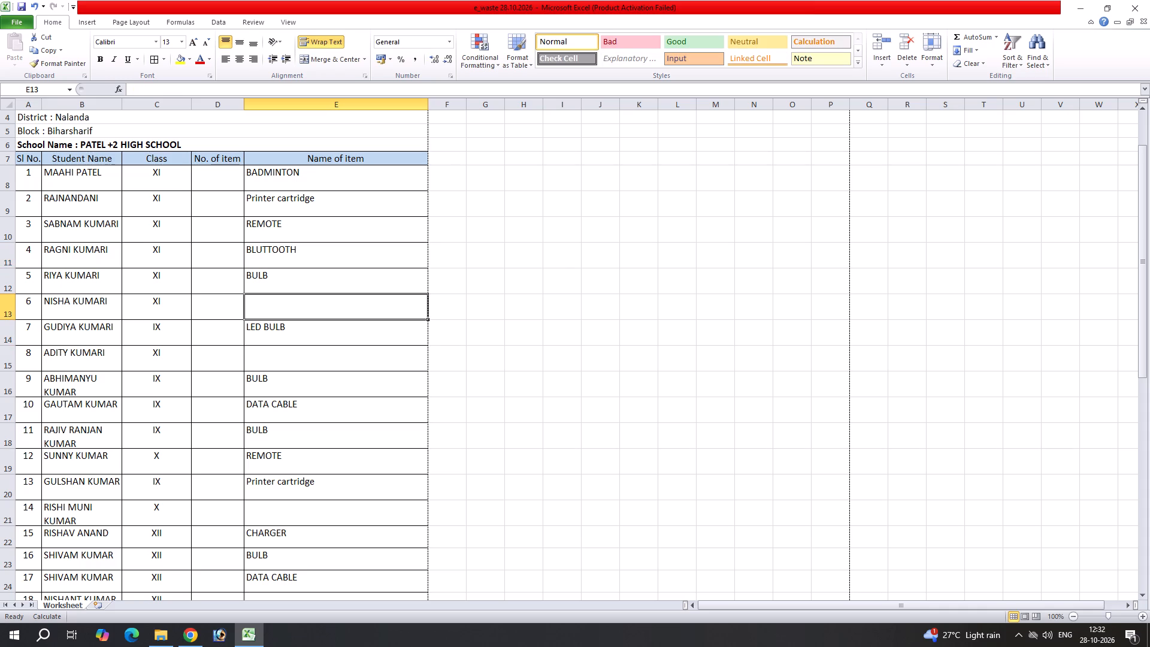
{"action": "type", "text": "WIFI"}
{"action": "left_click", "coordinate": [531, 362]}
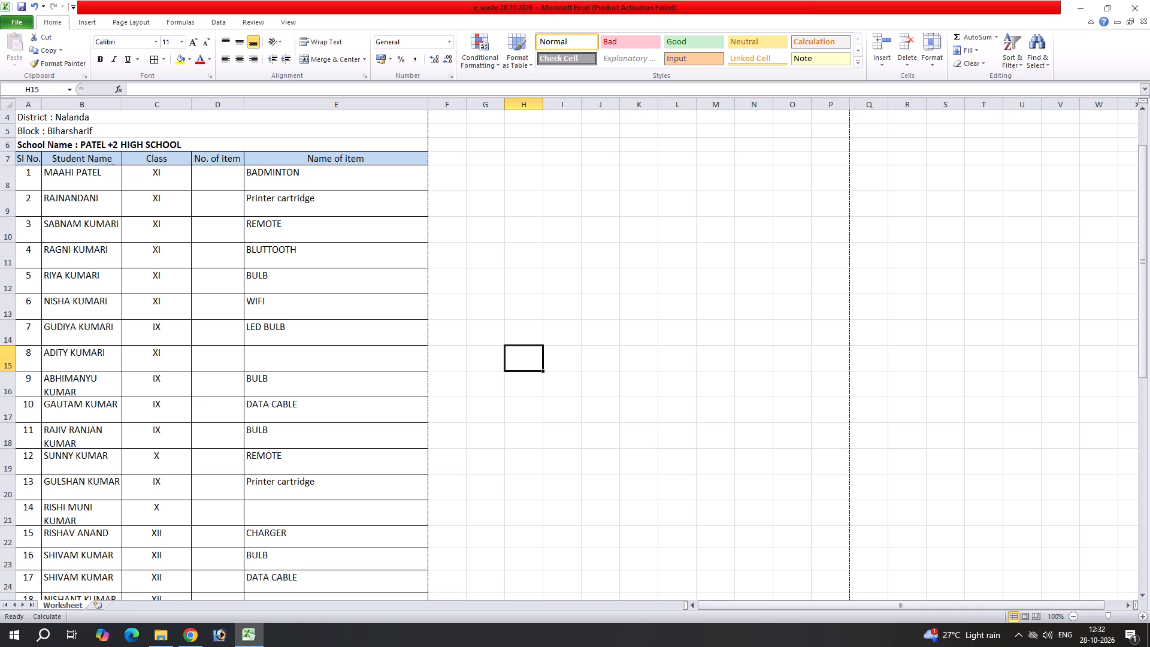
Enter LIGHTER as the Name of item in cells E15, E21 and E25, for serial numbers 8, 14 and 18.
{"action": "left_click", "coordinate": [255, 354]}
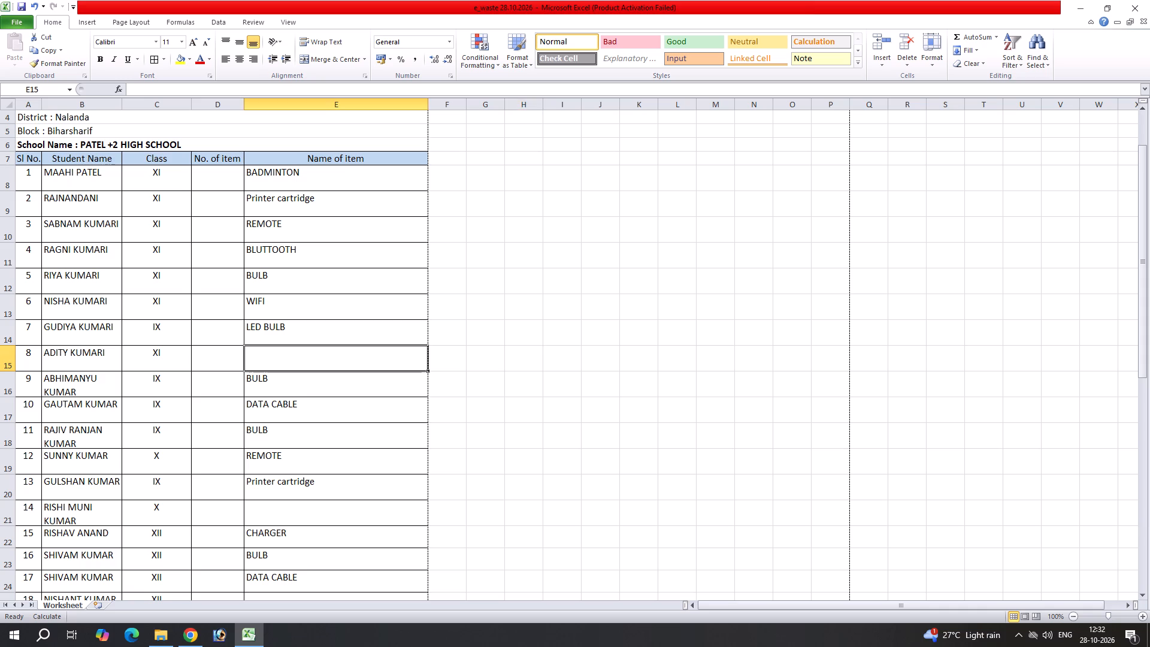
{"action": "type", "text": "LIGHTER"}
{"action": "left_click", "coordinate": [271, 505]}
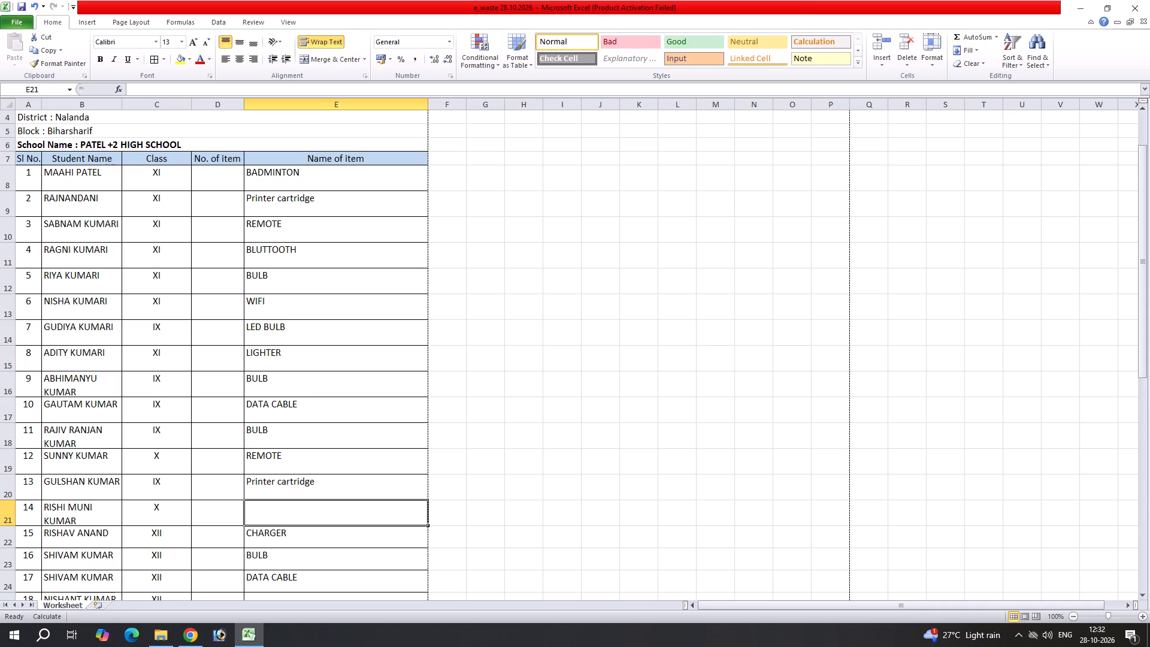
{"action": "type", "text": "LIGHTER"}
{"action": "left_click", "coordinate": [517, 498]}
{"action": "scroll", "coordinate": [428, 466], "scroll_direction": "down", "scroll_amount": 2}
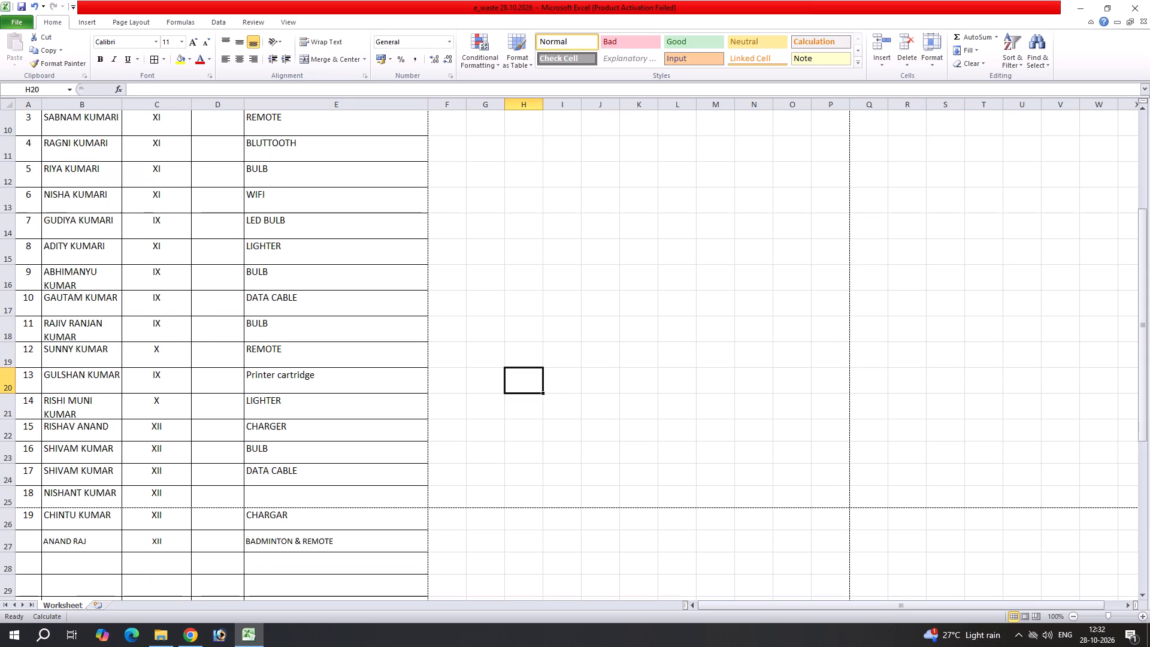
{"action": "left_click", "coordinate": [281, 492]}
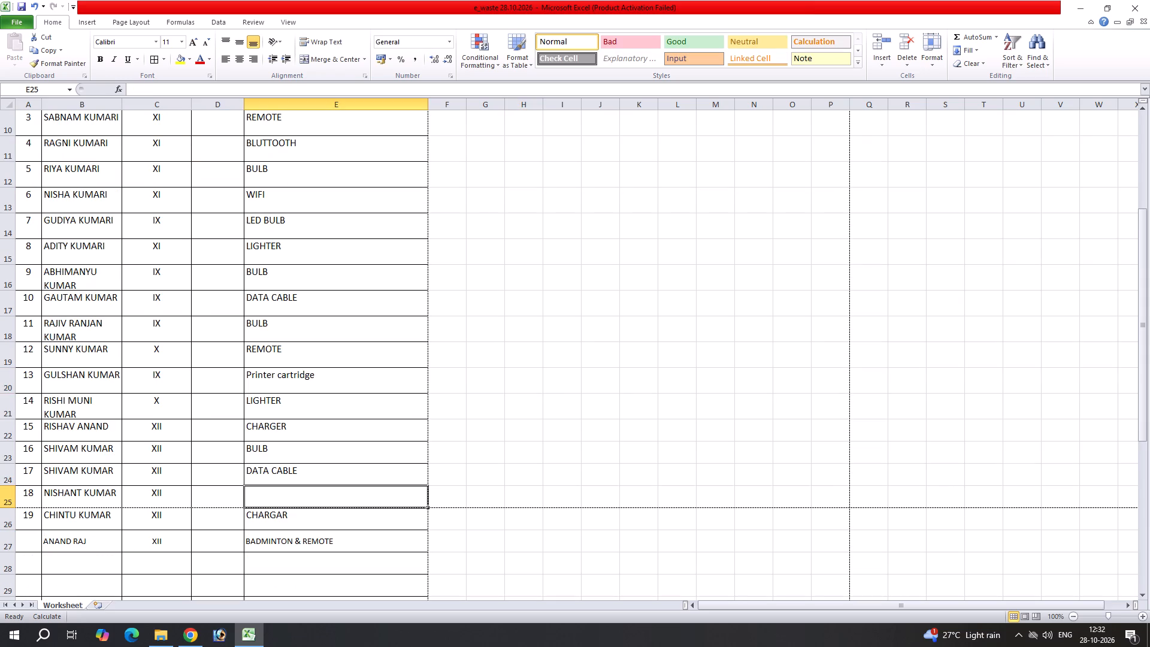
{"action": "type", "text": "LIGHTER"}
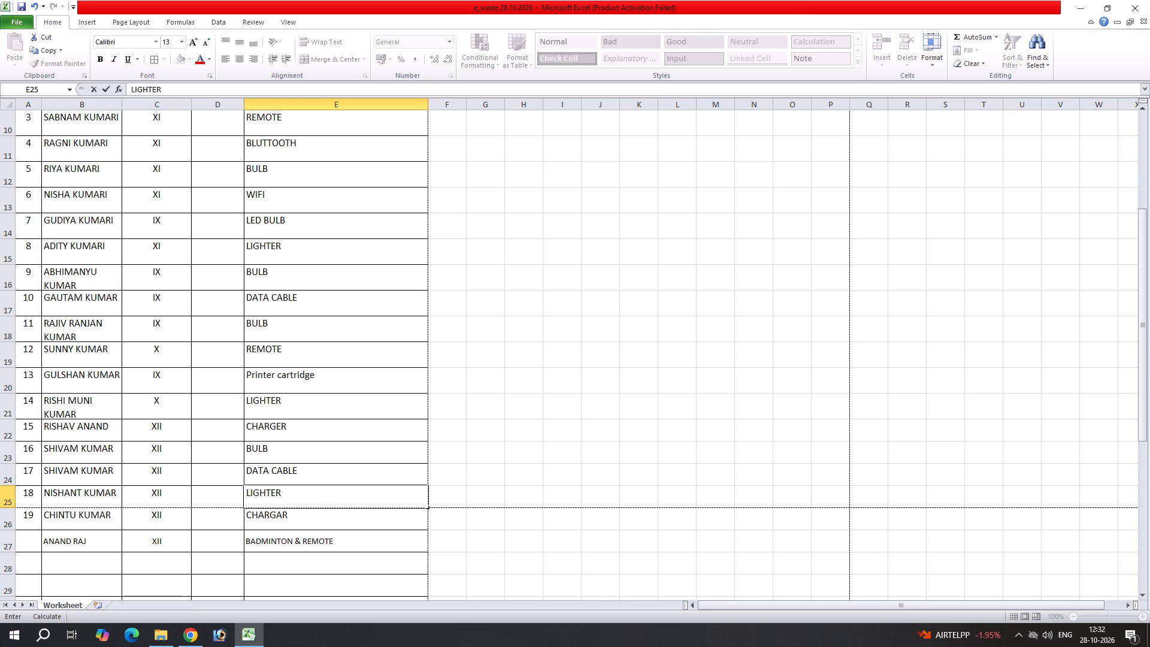
Change the item name LIGHTER to GAS LIGHTER in cells E21, E25 and E15, for serial numbers 14, 18 and 8.
{"action": "double_click", "coordinate": [248, 404]}
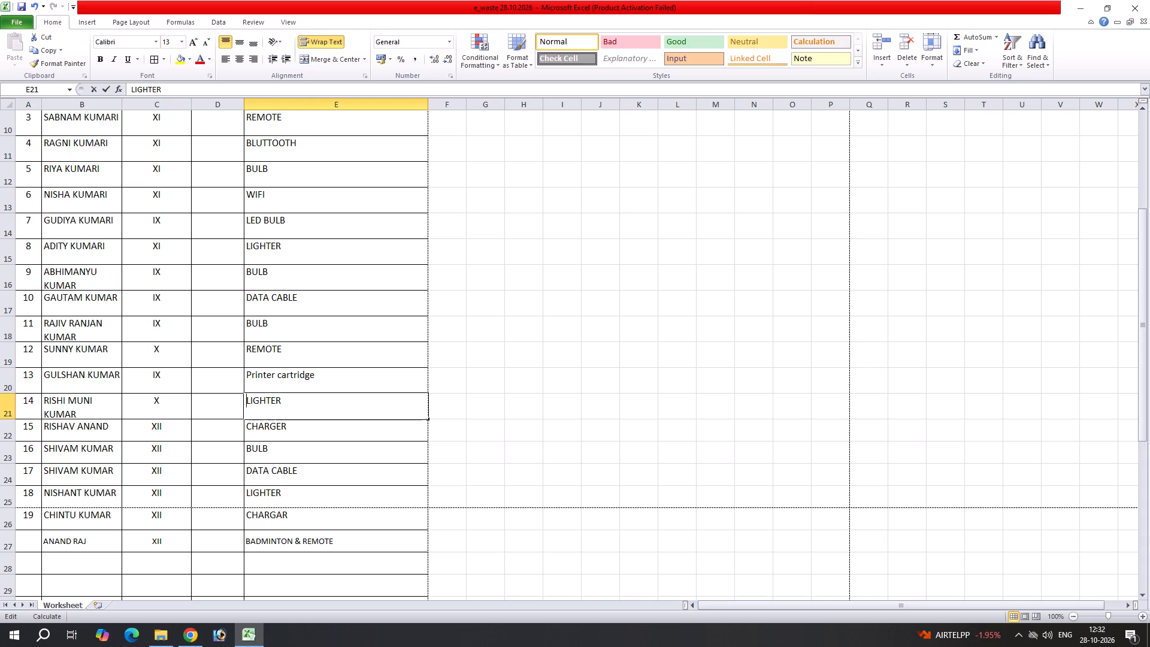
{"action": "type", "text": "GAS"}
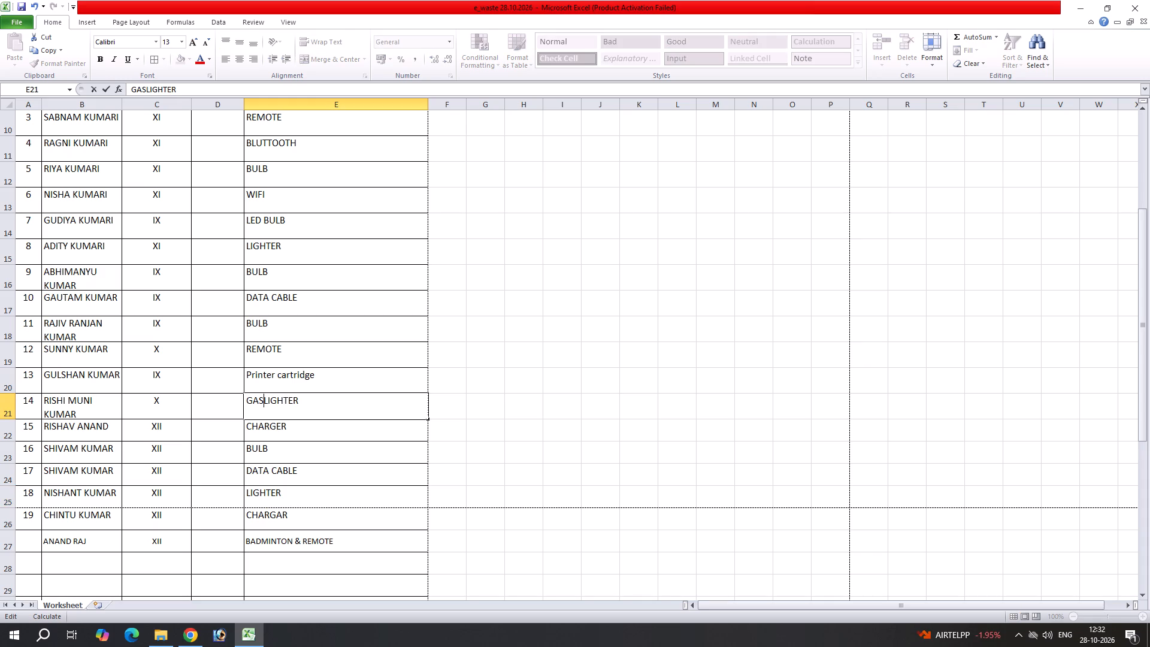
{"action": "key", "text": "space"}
{"action": "double_click", "coordinate": [249, 492]}
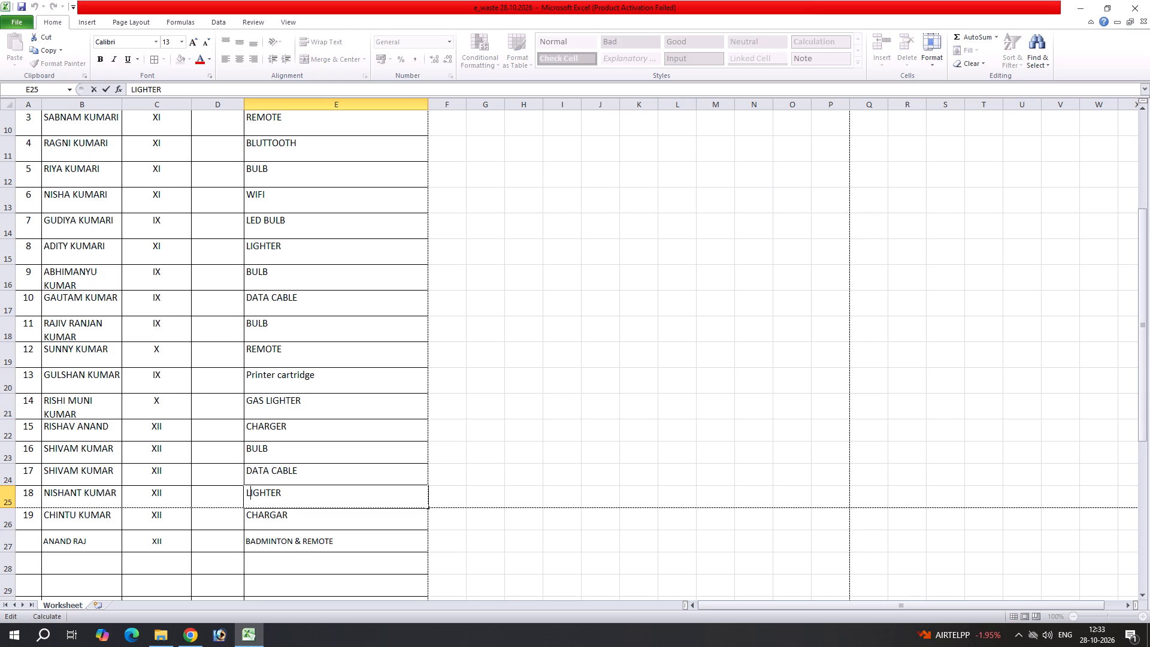
{"action": "key", "text": "Left"}
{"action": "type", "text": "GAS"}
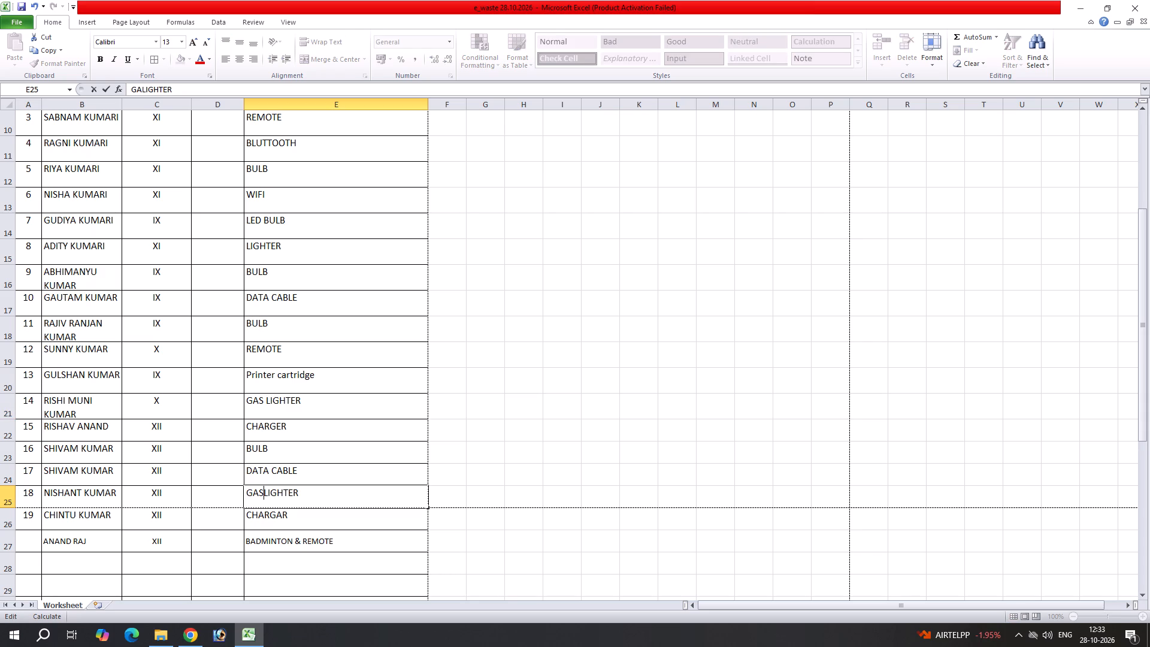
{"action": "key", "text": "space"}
{"action": "scroll", "coordinate": [299, 279], "scroll_direction": "up", "scroll_amount": 1}
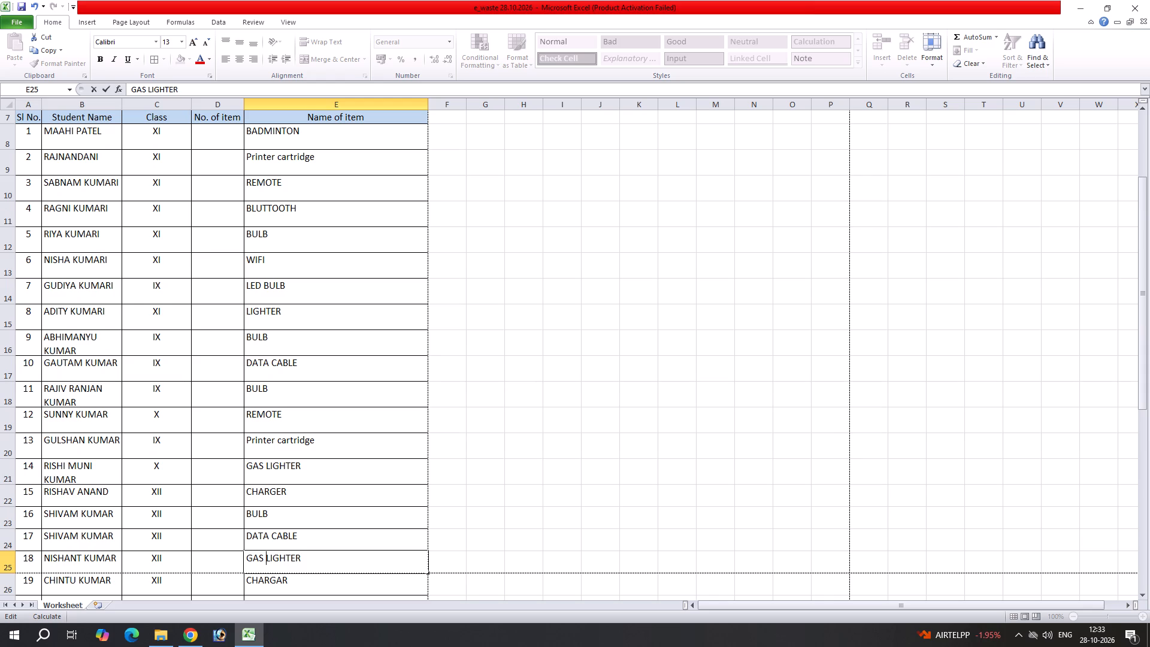
{"action": "double_click", "coordinate": [250, 310]}
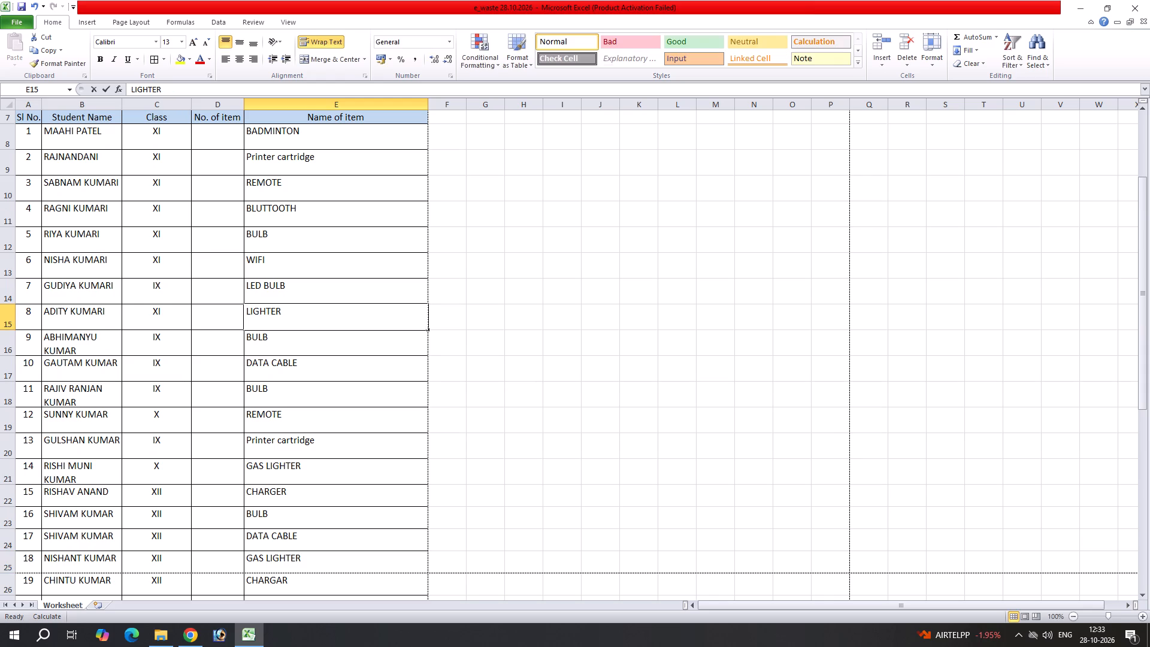
{"action": "key", "text": "Left"}
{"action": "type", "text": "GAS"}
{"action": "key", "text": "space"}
{"action": "left_click", "coordinate": [581, 407]}
Enter BULB as the Name of item in cell E28 and fill it down through cell E45.
{"action": "scroll", "coordinate": [585, 407], "scroll_direction": "down", "scroll_amount": 3}
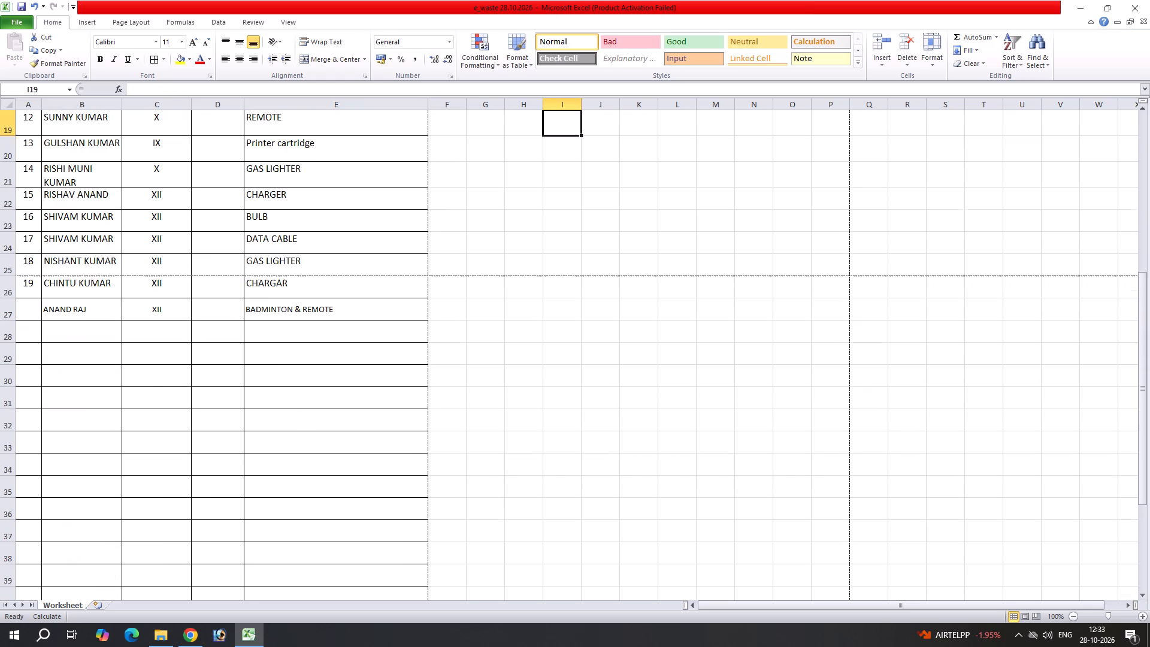
{"action": "scroll", "coordinate": [585, 407], "scroll_direction": "down", "scroll_amount": 1}
{"action": "left_click", "coordinate": [264, 333]}
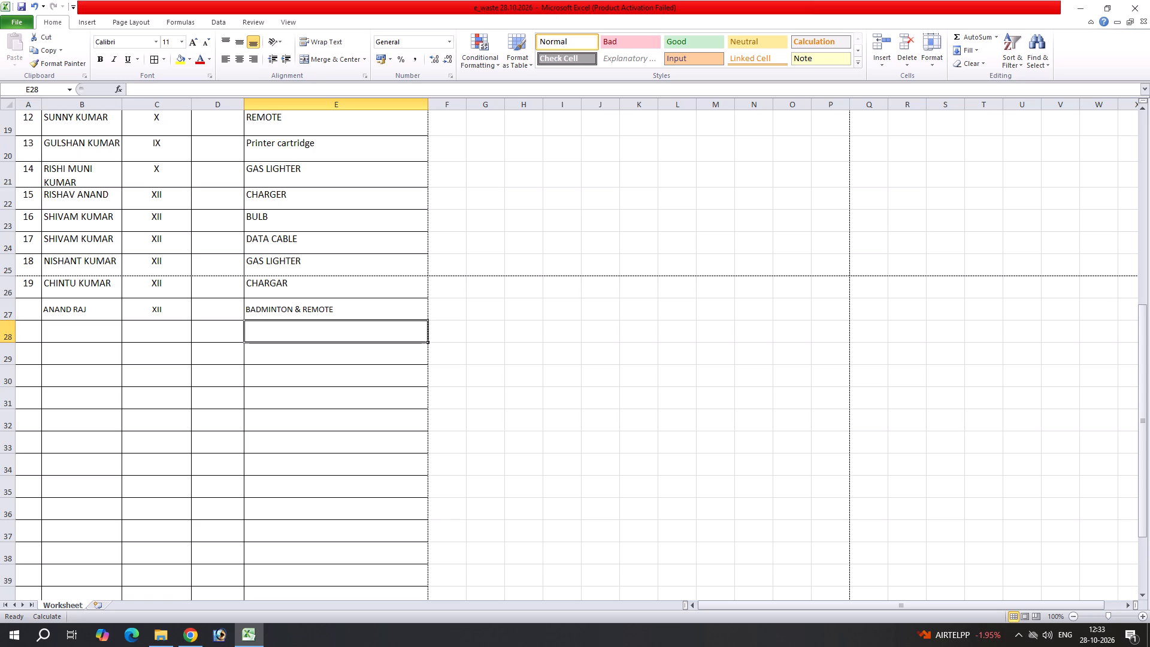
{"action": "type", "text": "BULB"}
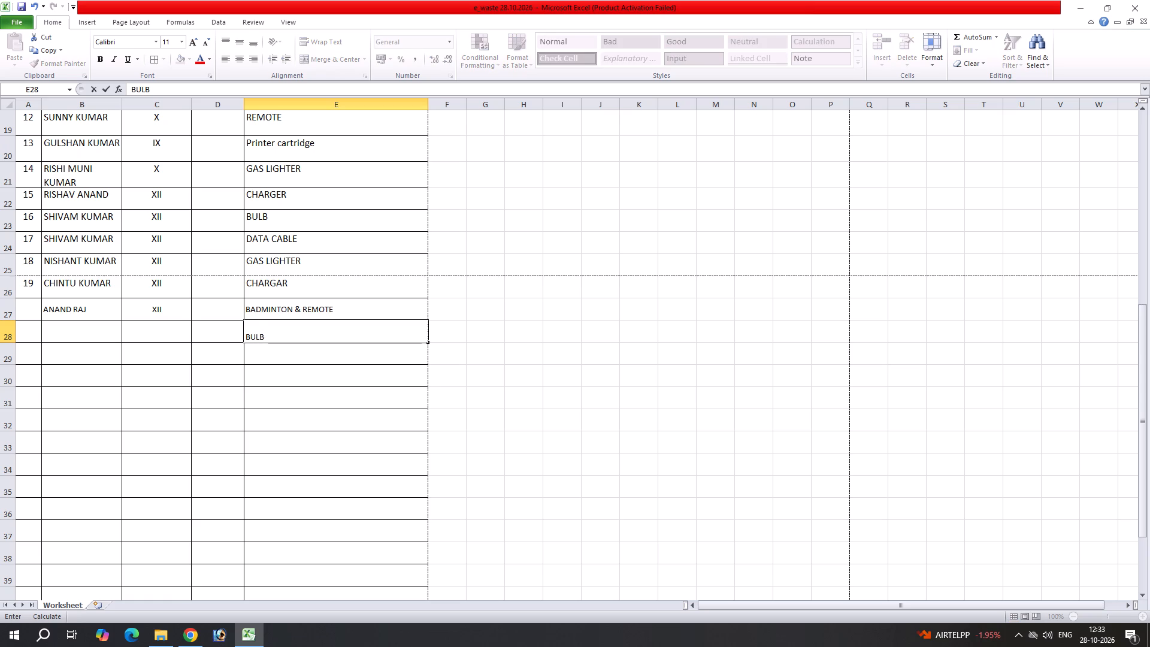
{"action": "left_click", "coordinate": [328, 384]}
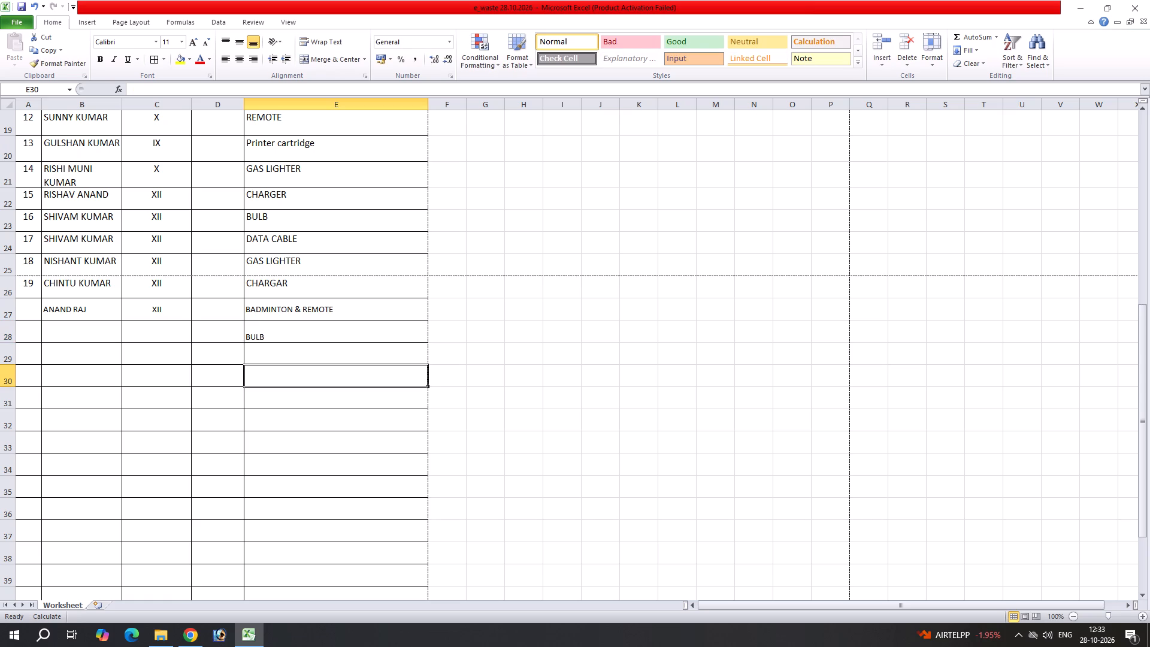
{"action": "left_click", "coordinate": [309, 333]}
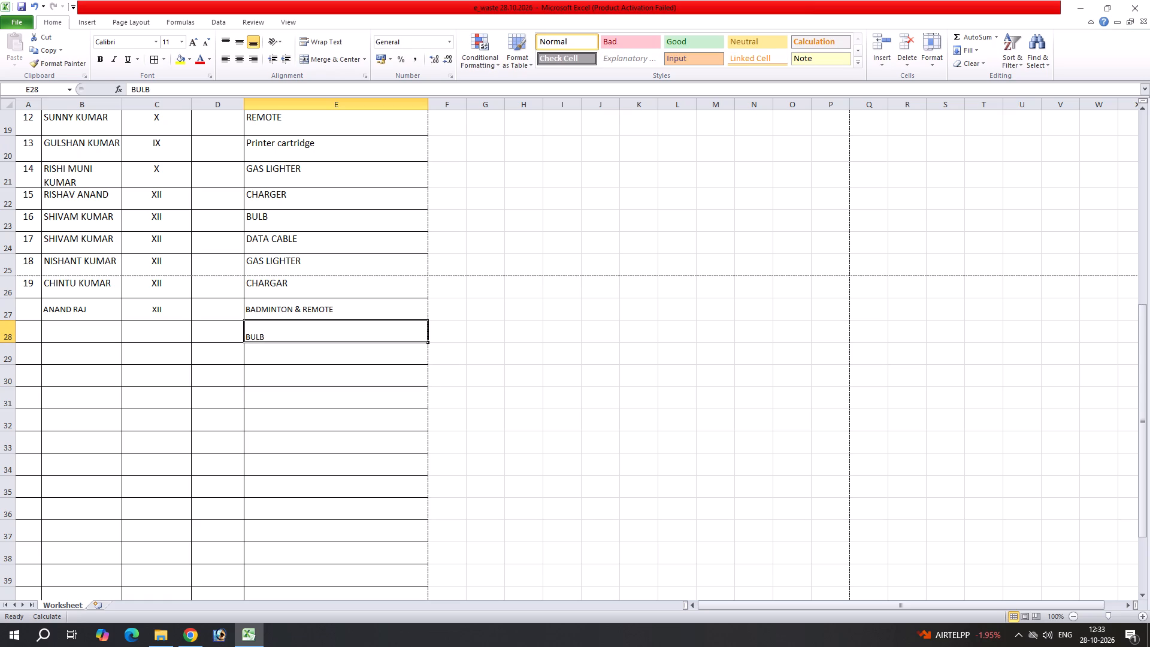
{"action": "left_click_drag", "start_coordinate": [428, 341], "coordinate": [428, 361]}
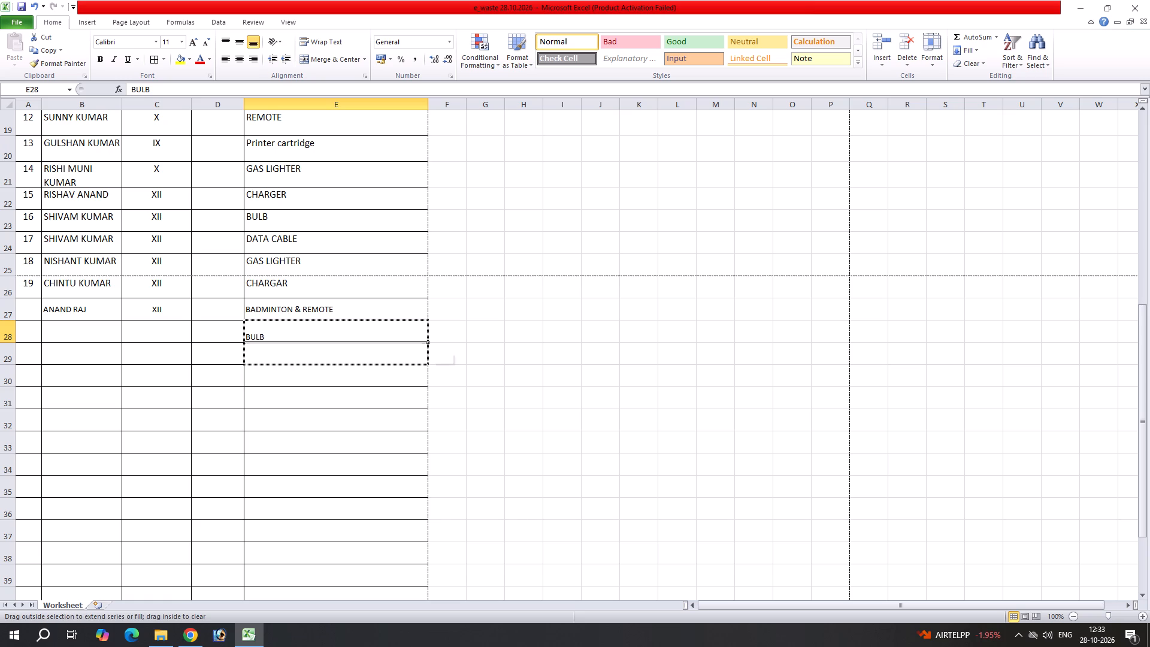
{"action": "left_click_drag", "start_coordinate": [428, 361], "coordinate": [428, 386]}
{"action": "left_click_drag", "start_coordinate": [428, 386], "coordinate": [431, 443]}
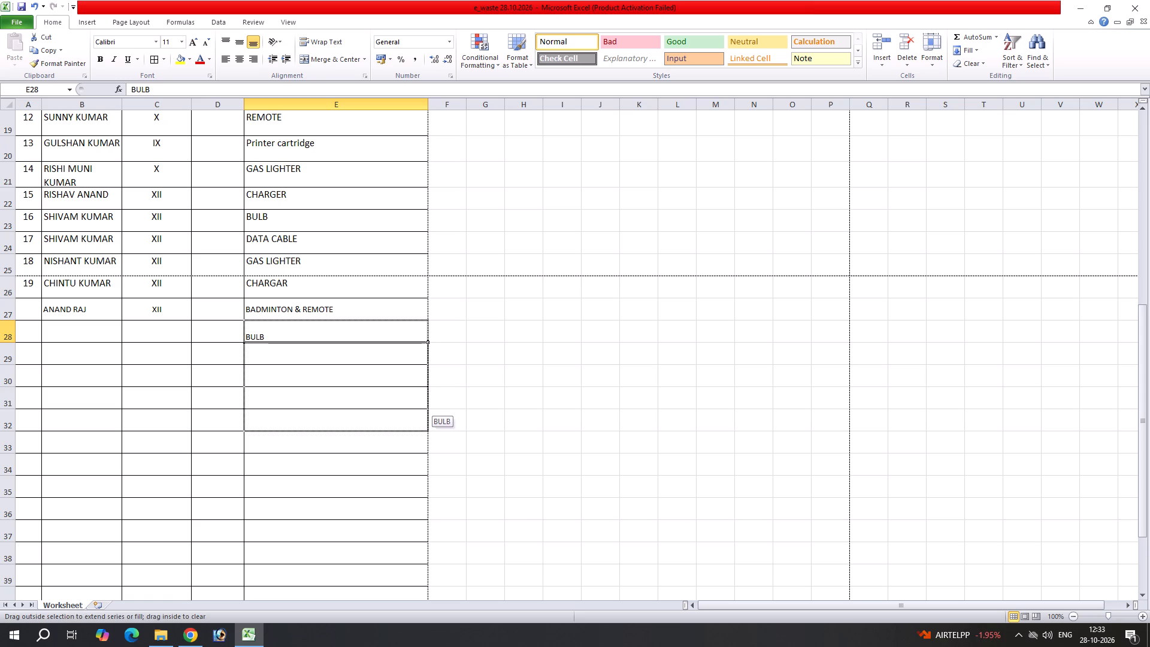
{"action": "left_click_drag", "start_coordinate": [431, 443], "coordinate": [434, 534]}
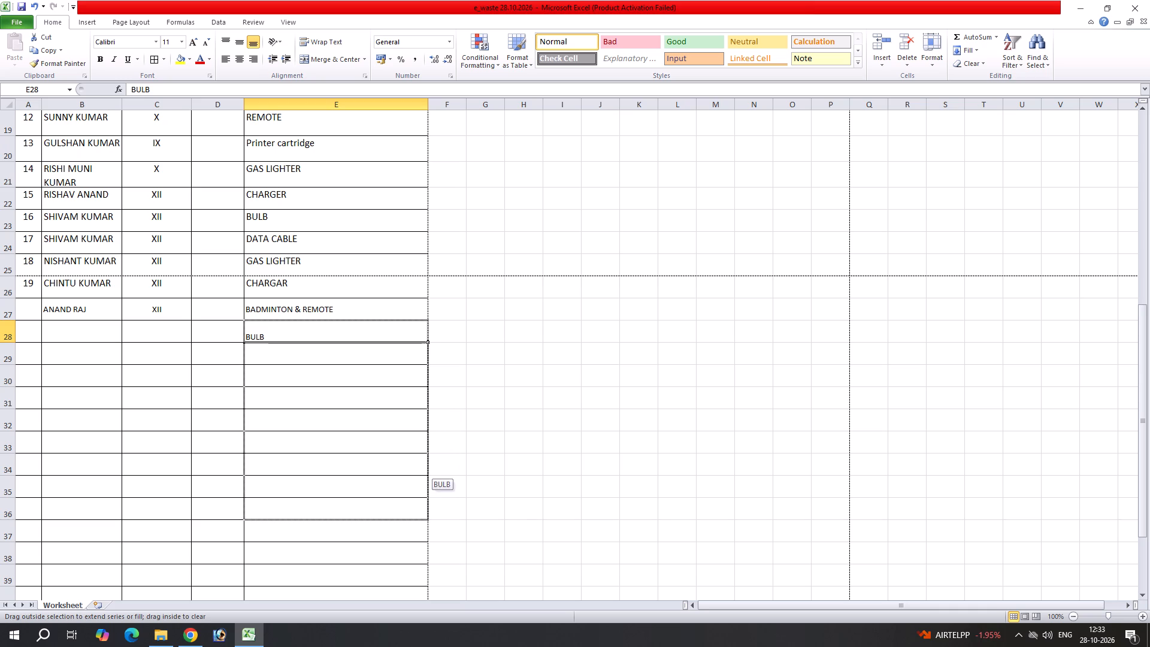
{"action": "left_click_drag", "start_coordinate": [434, 534], "coordinate": [432, 598]}
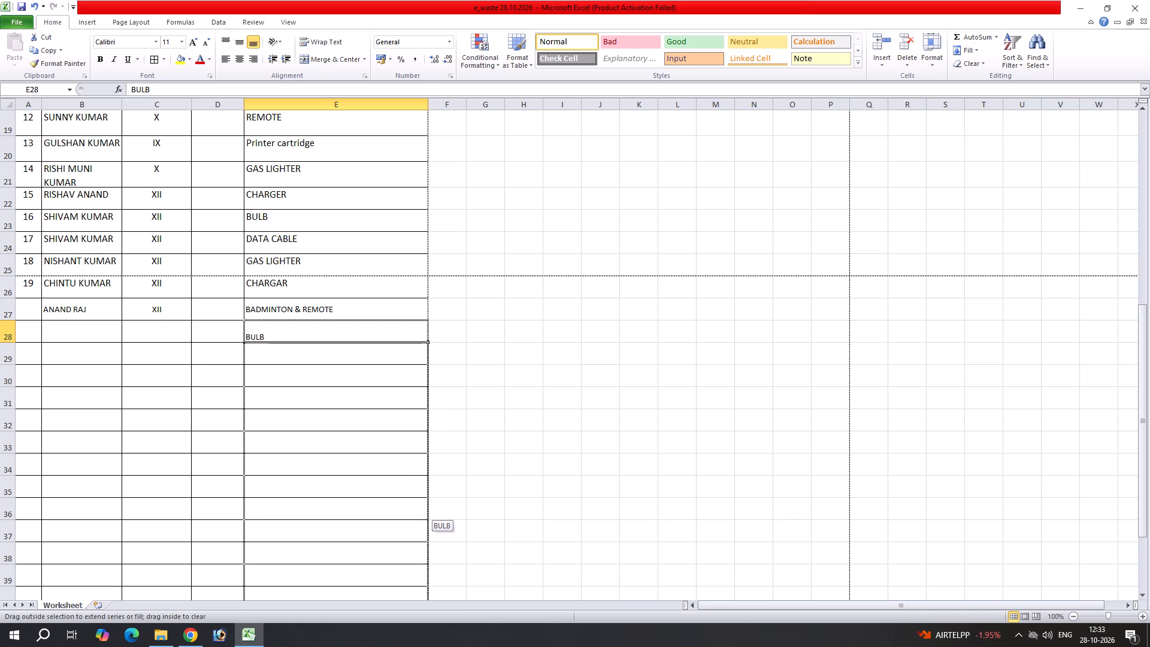
{"action": "left_click_drag", "start_coordinate": [432, 598], "coordinate": [432, 598]}
{"action": "scroll", "coordinate": [454, 494], "scroll_direction": "down", "scroll_amount": 4}
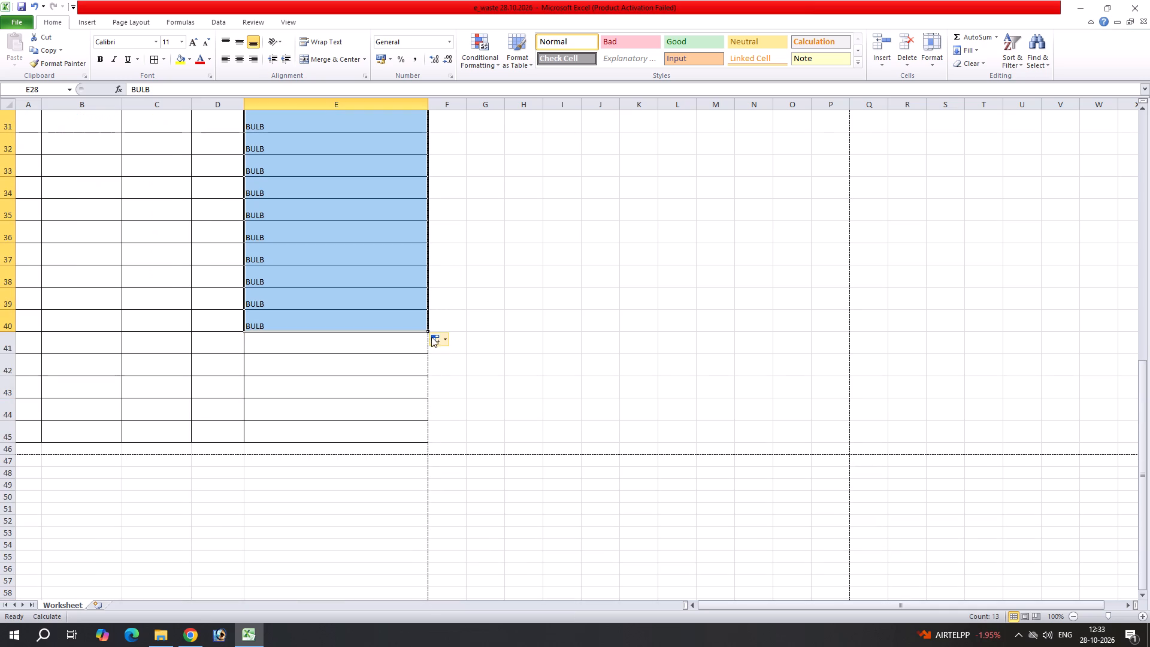
{"action": "left_click_drag", "start_coordinate": [429, 331], "coordinate": [428, 365]}
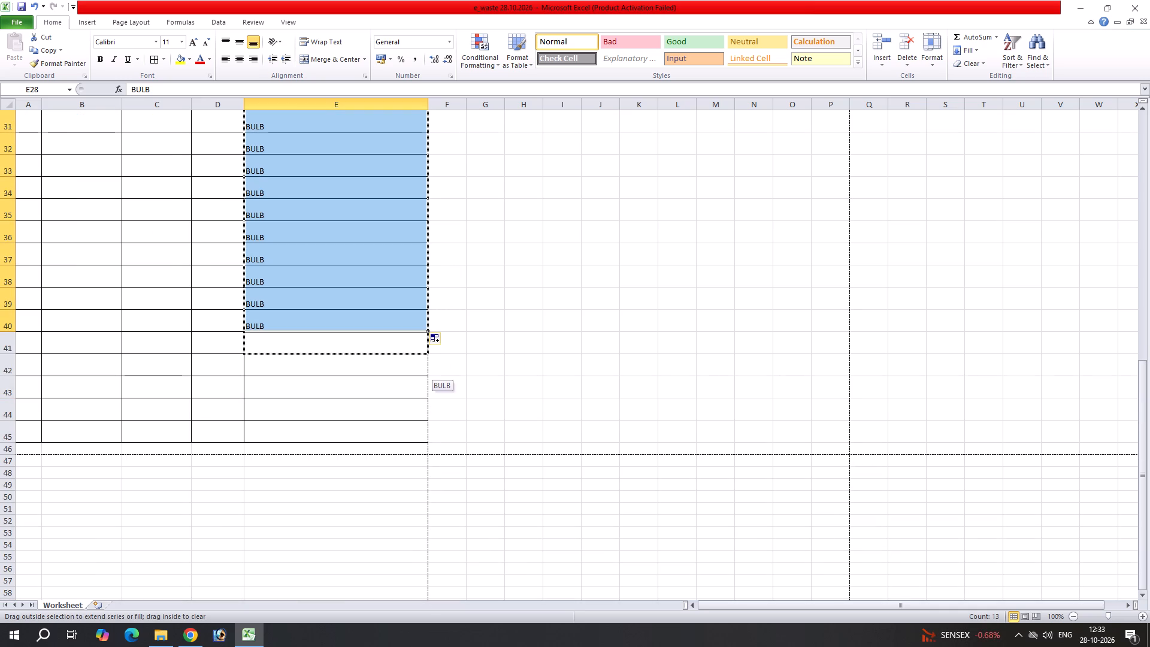
{"action": "left_click_drag", "start_coordinate": [428, 365], "coordinate": [428, 395]}
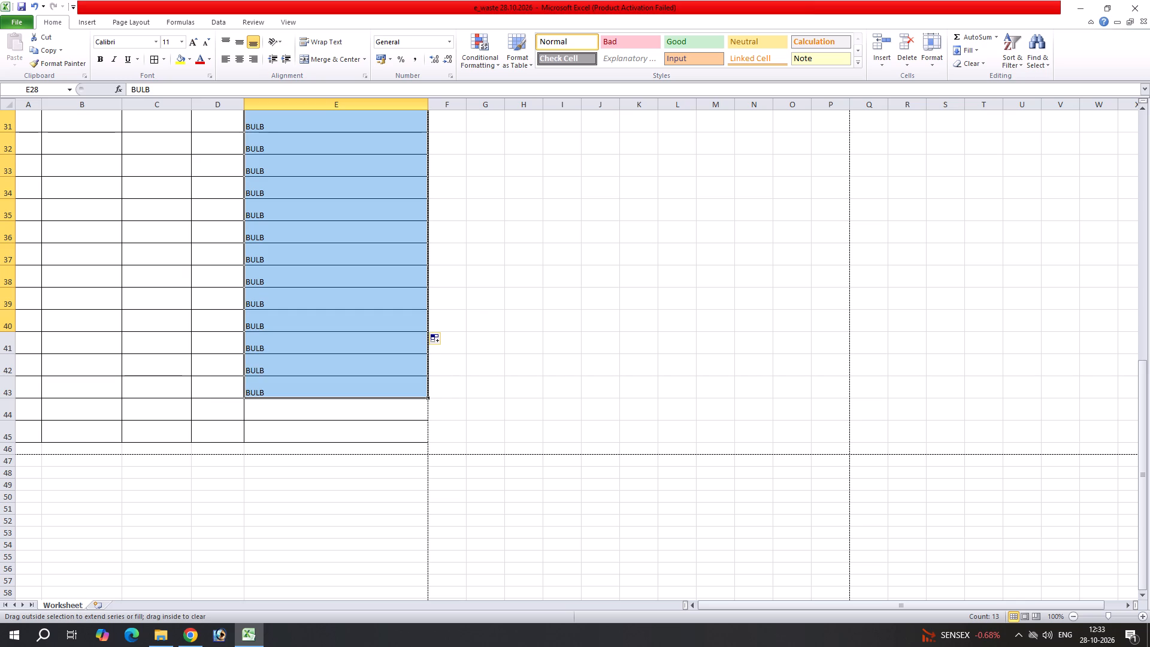
{"action": "left_click_drag", "start_coordinate": [429, 396], "coordinate": [428, 438]}
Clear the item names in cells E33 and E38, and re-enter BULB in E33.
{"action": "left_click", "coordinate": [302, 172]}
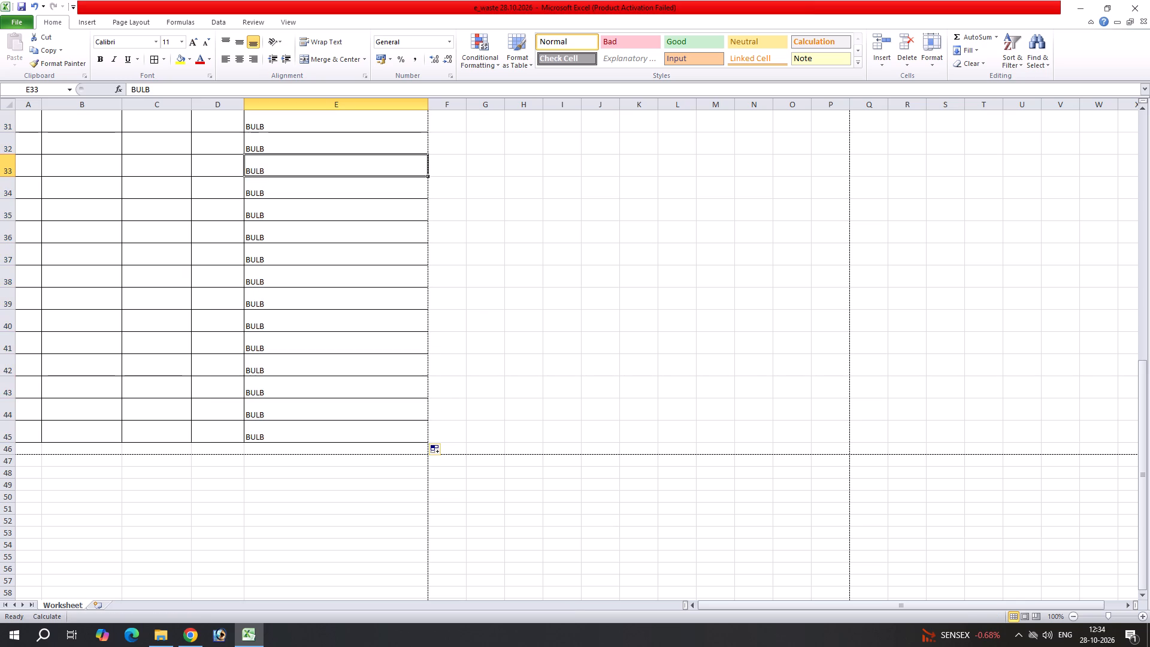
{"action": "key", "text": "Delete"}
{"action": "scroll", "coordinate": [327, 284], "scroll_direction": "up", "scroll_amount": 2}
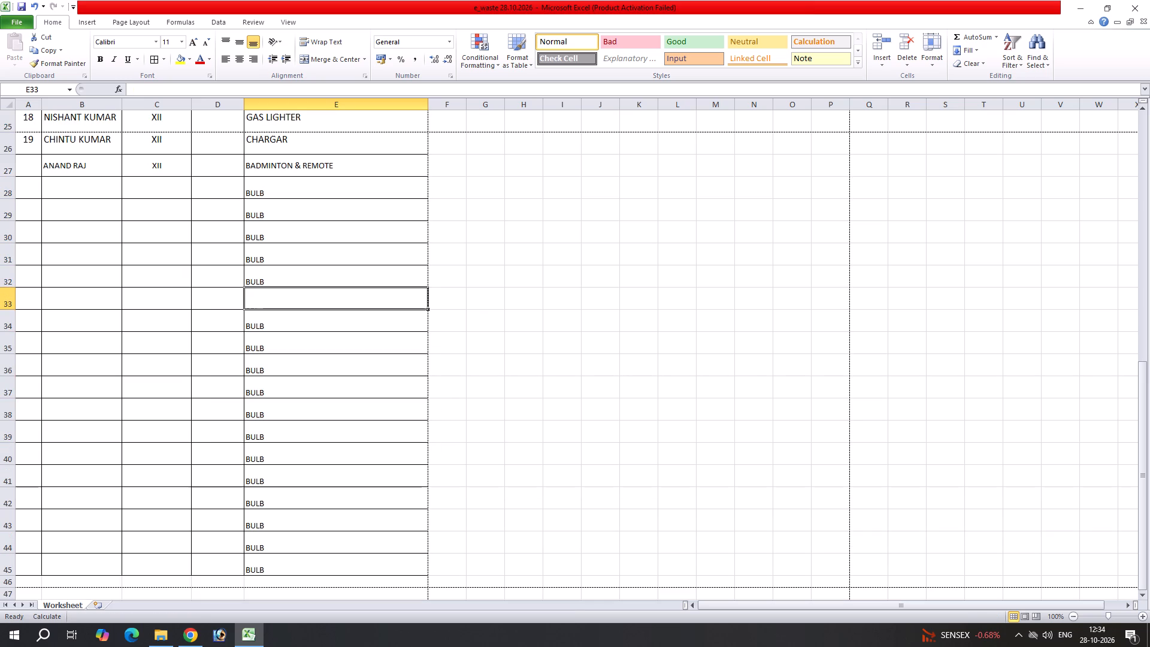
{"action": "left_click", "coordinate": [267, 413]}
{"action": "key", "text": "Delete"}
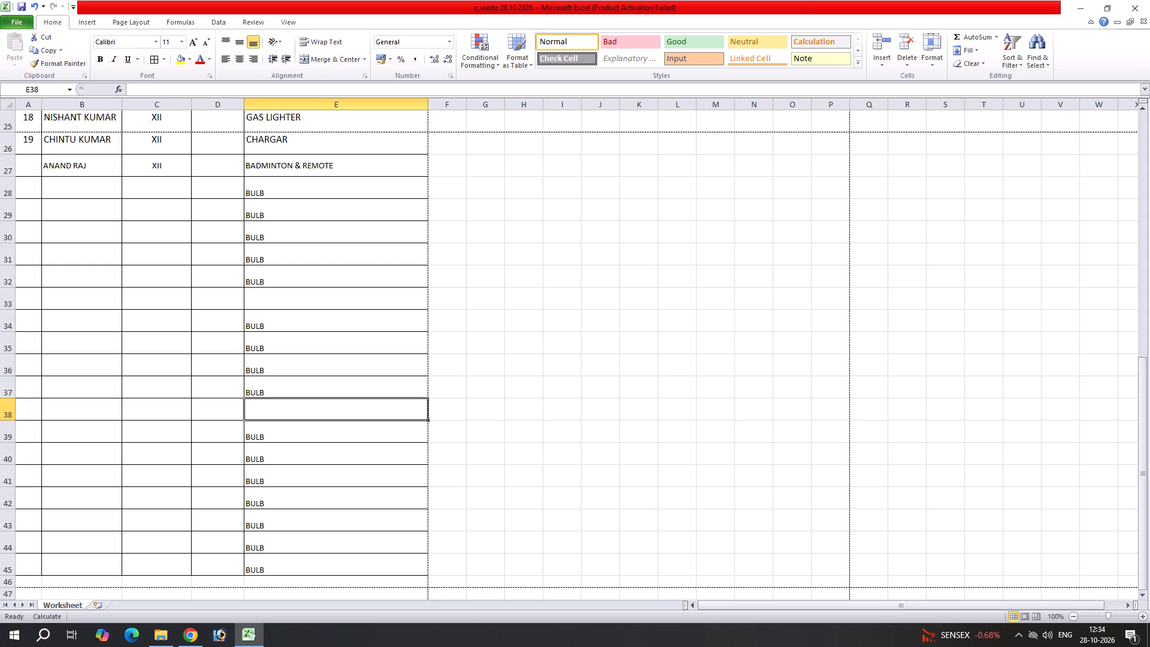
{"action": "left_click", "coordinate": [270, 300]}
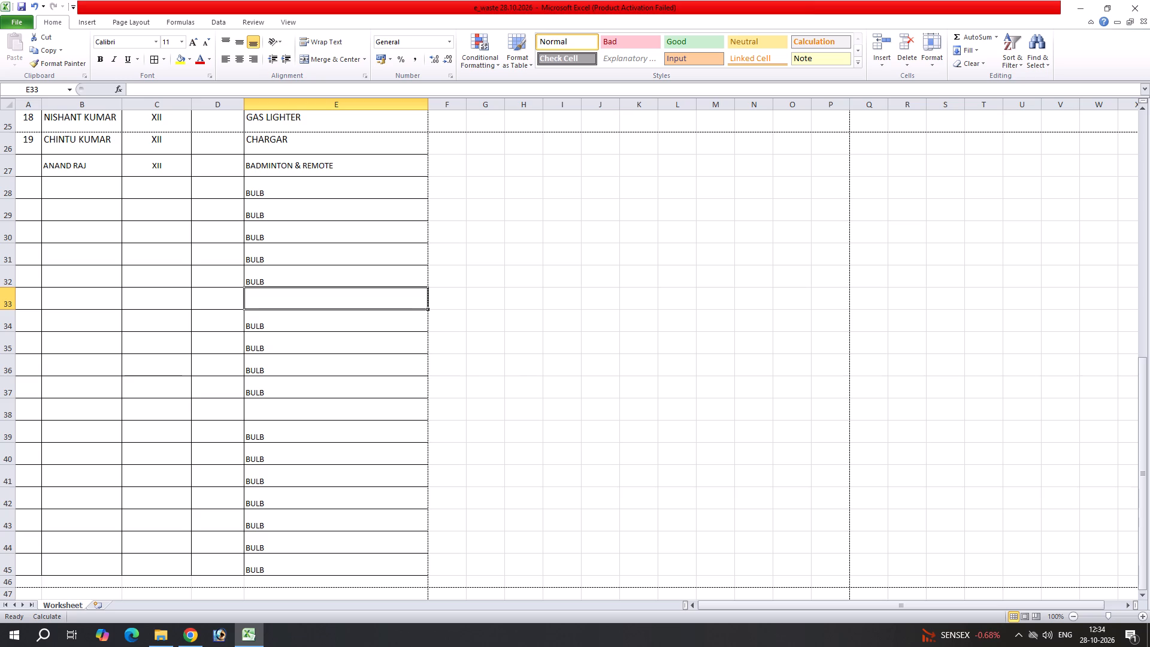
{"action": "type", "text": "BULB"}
Enter CHARGER as the Name of item in cell E38.
{"action": "left_click", "coordinate": [259, 415]}
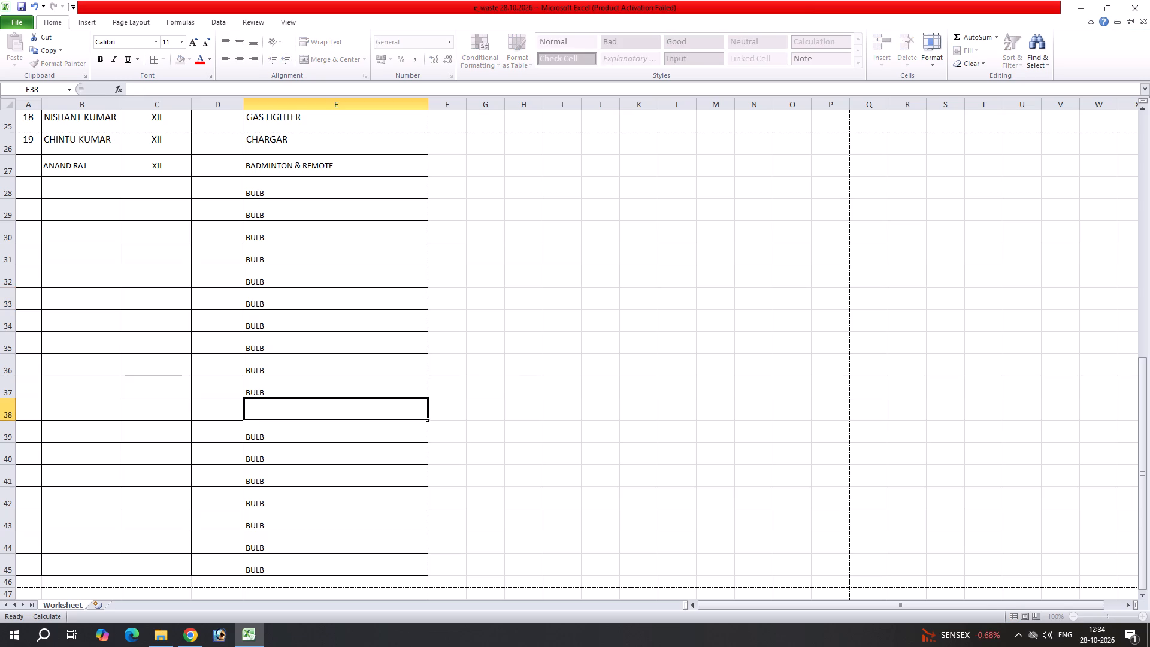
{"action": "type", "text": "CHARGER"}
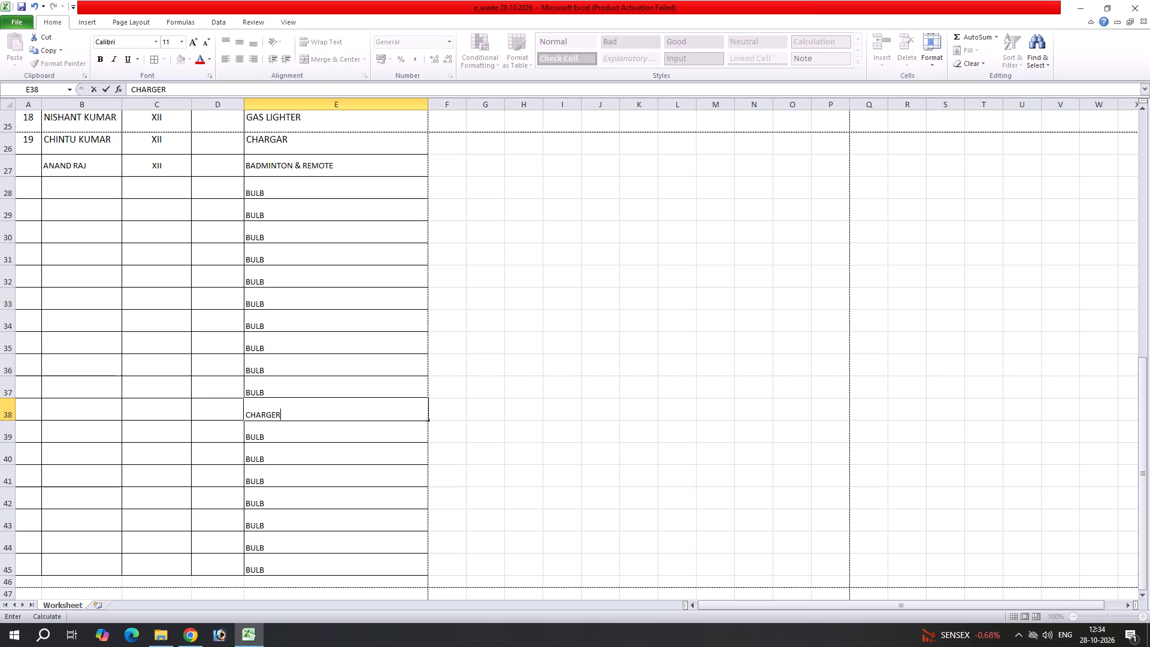
{"action": "left_click", "coordinate": [580, 400]}
Enter HEADPHONE as the Name of item in cell E46, directly below the bordered table rows.
{"action": "scroll", "coordinate": [441, 388], "scroll_direction": "down", "scroll_amount": 1}
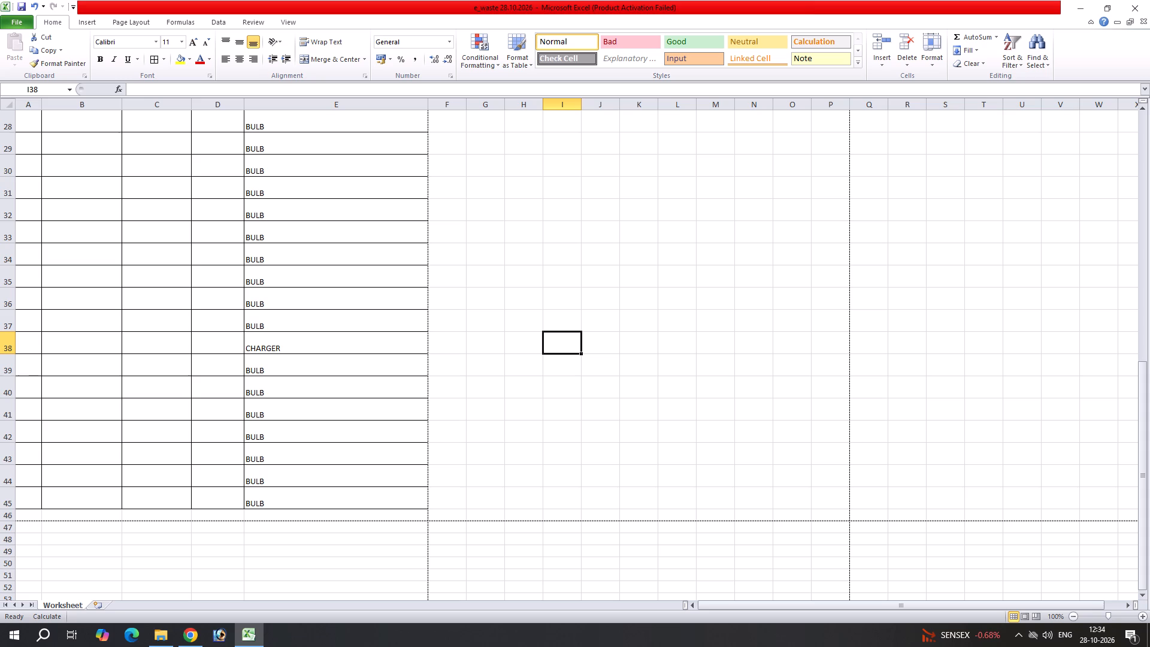
{"action": "left_click", "coordinate": [288, 533]}
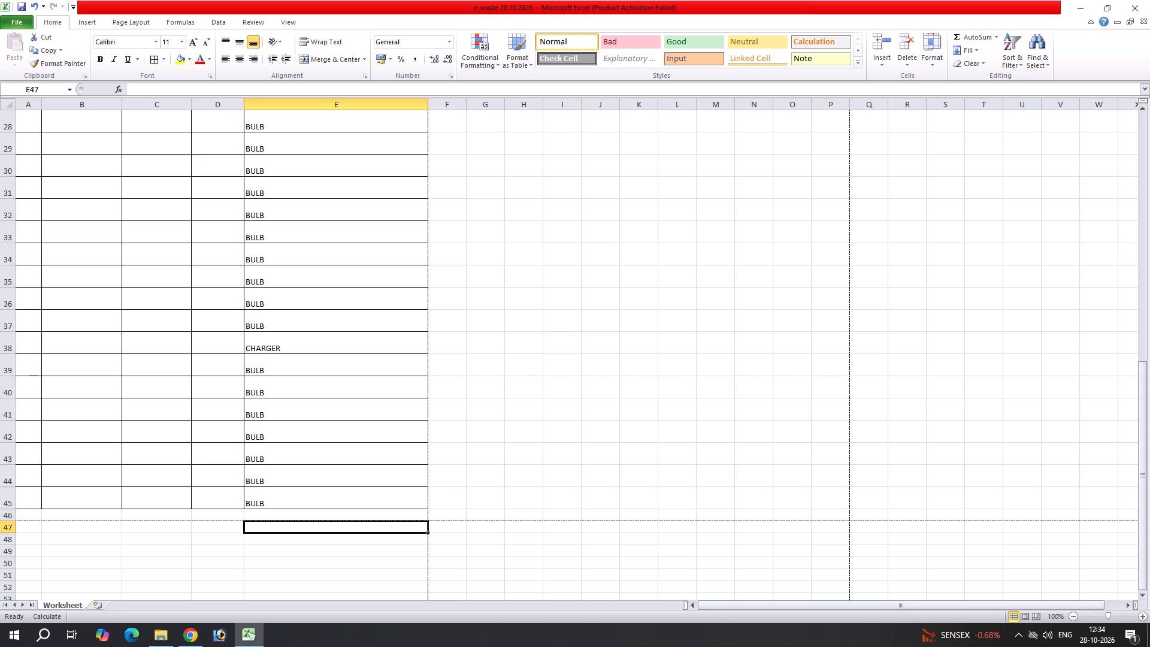
{"action": "left_click", "coordinate": [285, 516]}
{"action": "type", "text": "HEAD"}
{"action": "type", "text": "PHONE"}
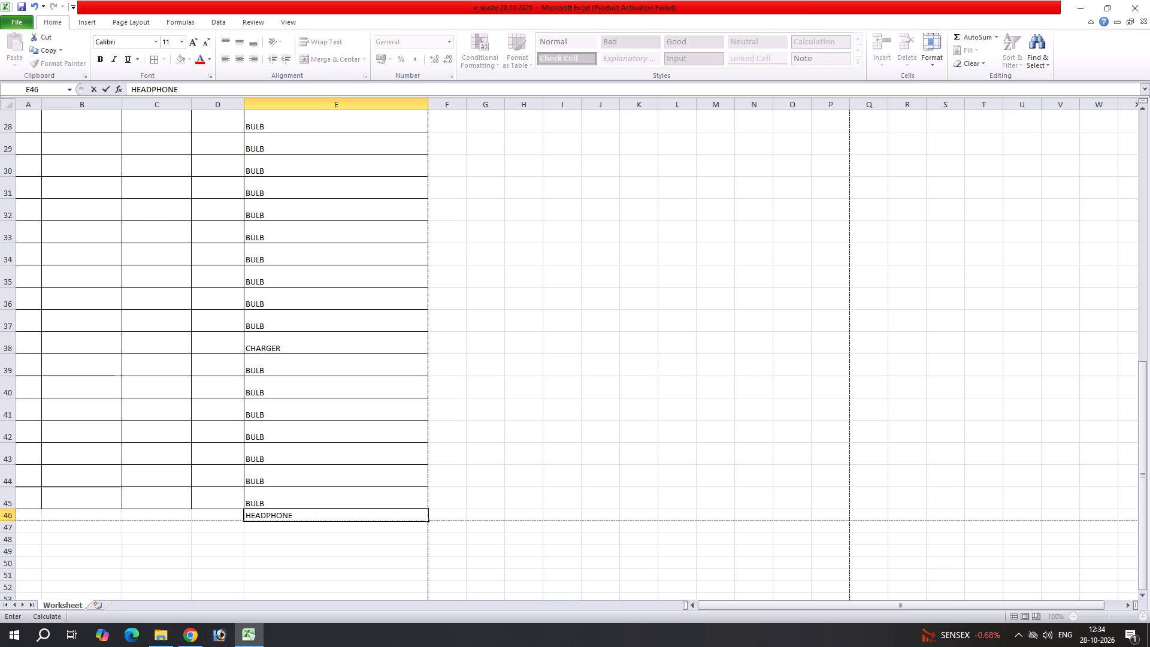
{"action": "left_click", "coordinate": [305, 536]}
Enter GOOD NIGHT MASINE as the Name of item in cell E47 and fill it down to E48.
{"action": "left_click", "coordinate": [270, 525]}
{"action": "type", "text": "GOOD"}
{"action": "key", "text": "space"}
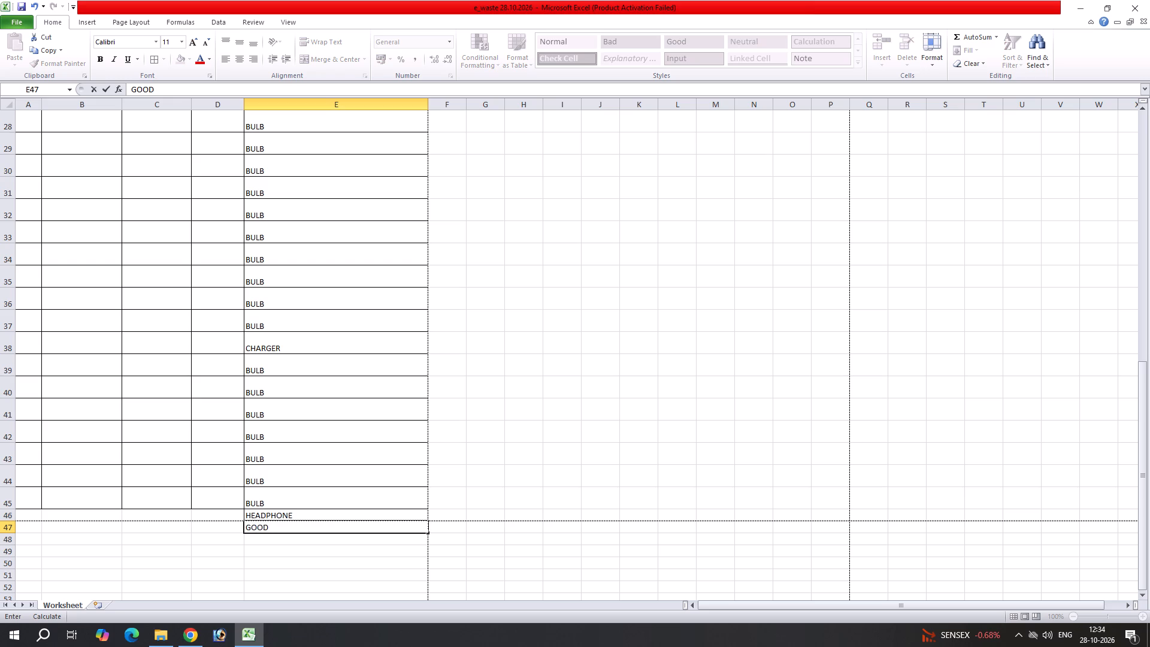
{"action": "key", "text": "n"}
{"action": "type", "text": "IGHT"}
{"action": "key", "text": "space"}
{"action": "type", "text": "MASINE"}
{"action": "left_click", "coordinate": [526, 481]}
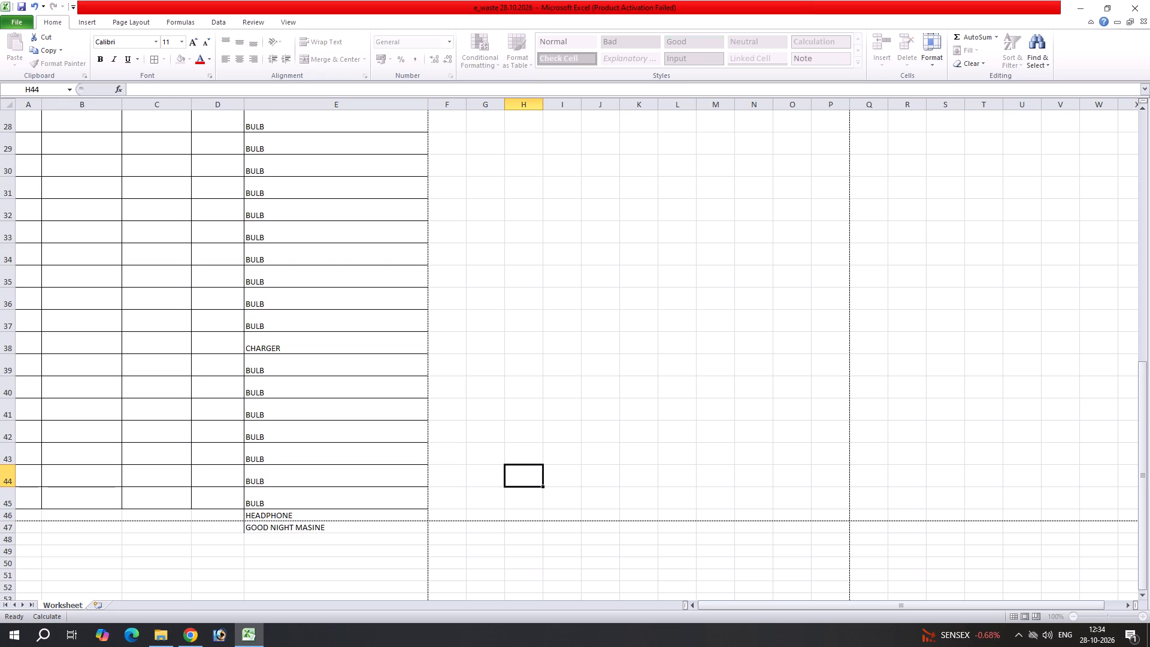
{"action": "left_click", "coordinate": [271, 529]}
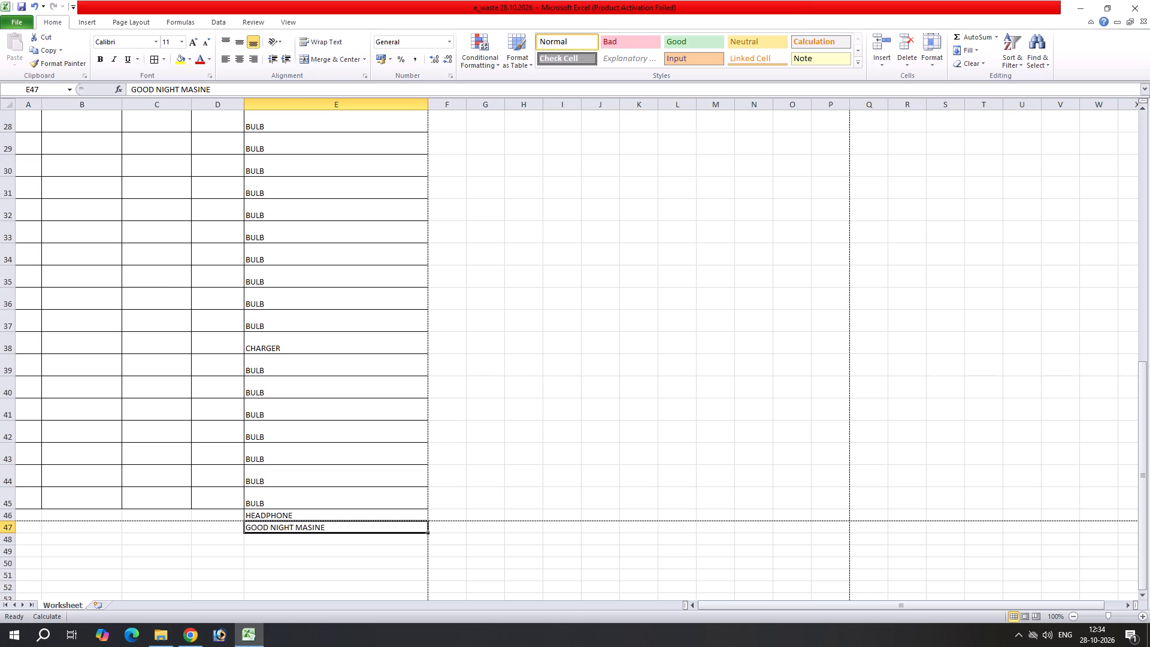
{"action": "left_click_drag", "start_coordinate": [428, 533], "coordinate": [426, 543]}
{"action": "left_click", "coordinate": [285, 555]}
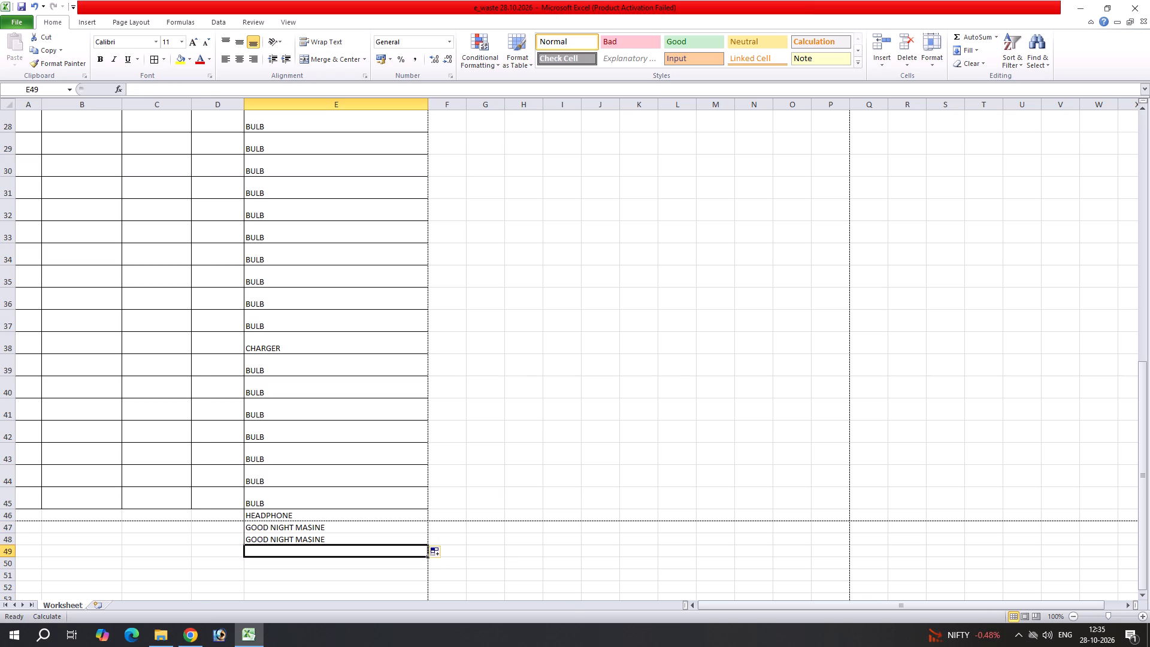
Enter TORCH as the Name of item in cell E49.
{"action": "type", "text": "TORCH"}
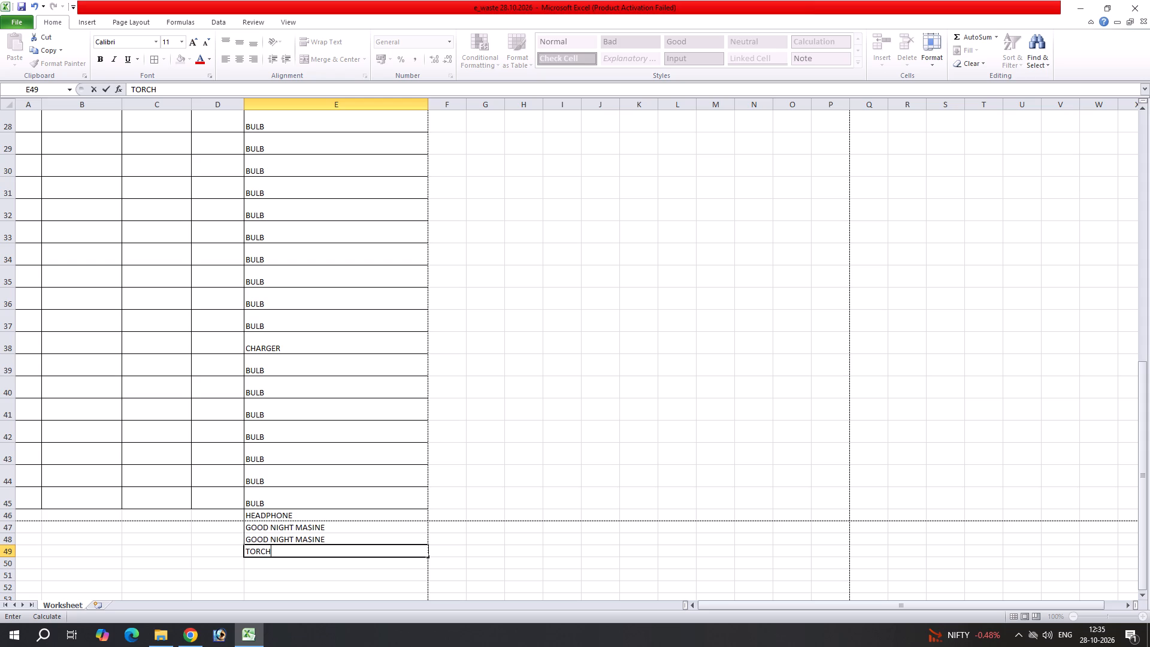
{"action": "left_click", "coordinate": [513, 546]}
Enter BATTERY as the Name of item in cell E50 and fill it down to E53.
{"action": "left_click", "coordinate": [282, 566]}
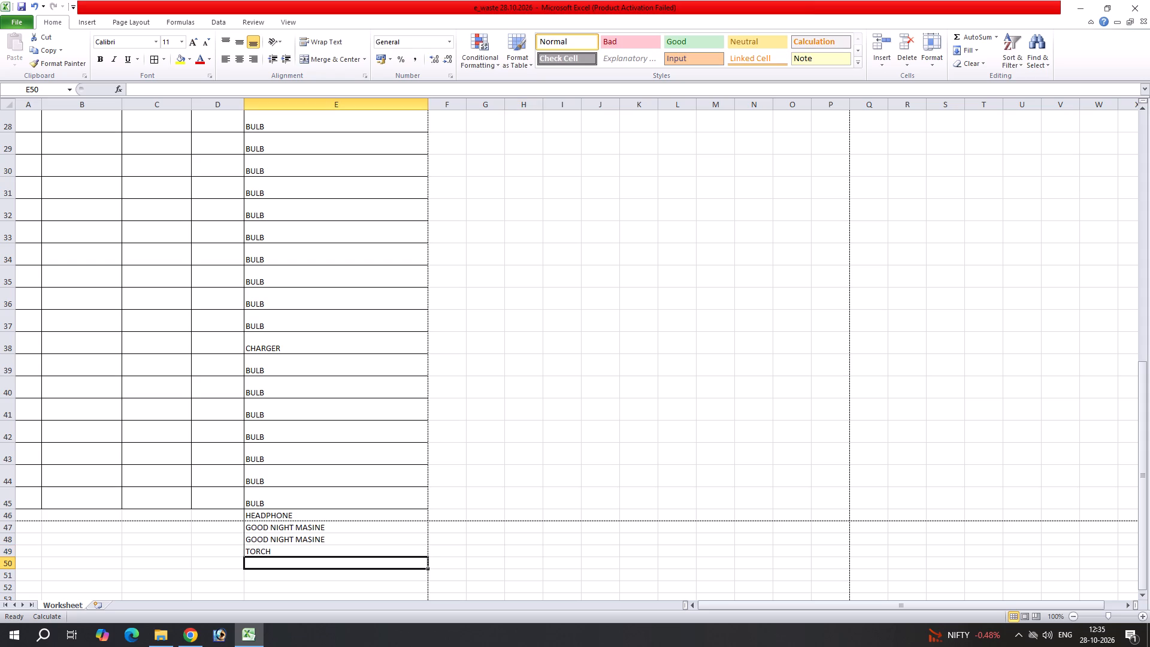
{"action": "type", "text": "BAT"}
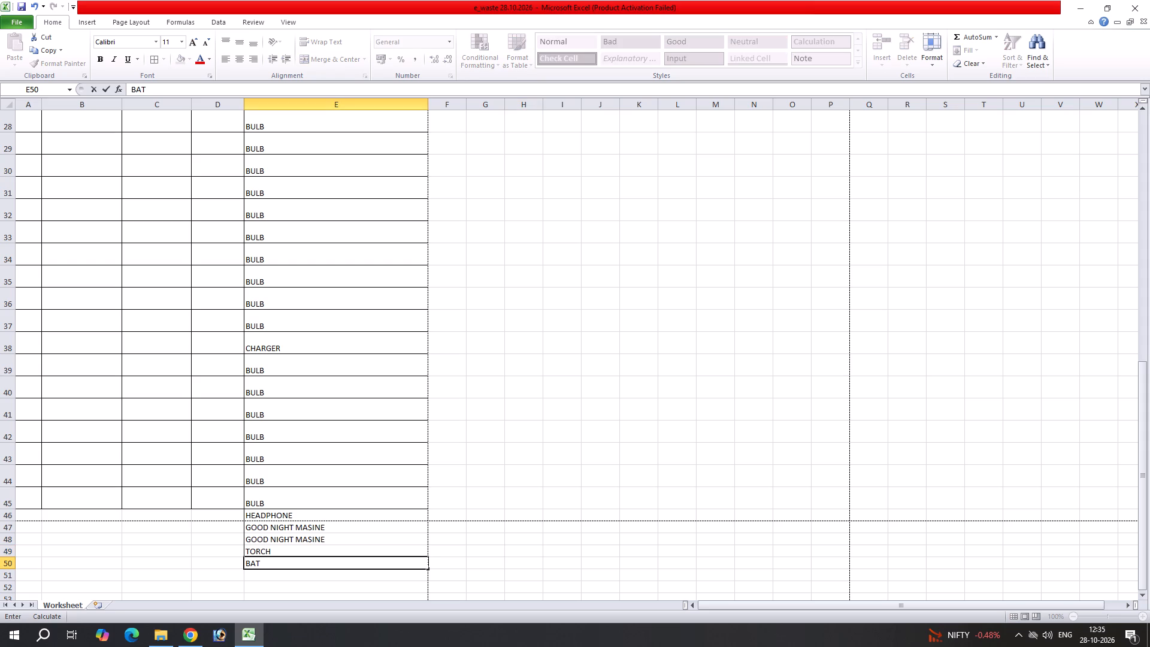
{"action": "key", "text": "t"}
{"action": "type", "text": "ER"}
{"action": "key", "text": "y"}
{"action": "left_click", "coordinate": [316, 582]}
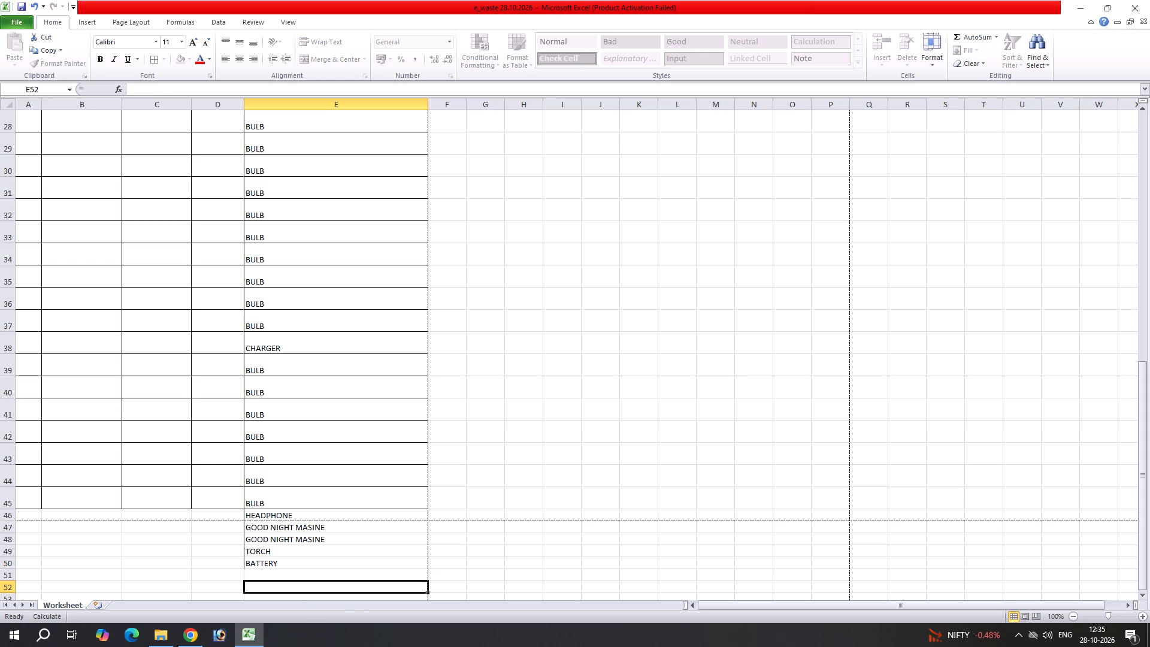
{"action": "left_click", "coordinate": [285, 563]}
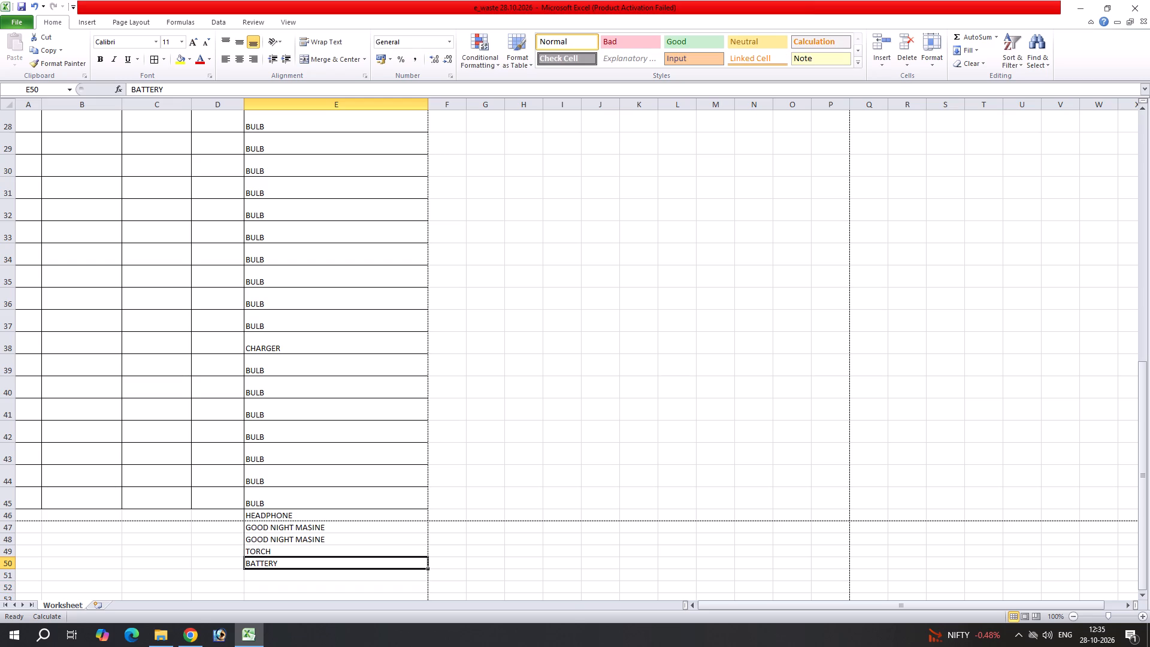
{"action": "left_click_drag", "start_coordinate": [428, 569], "coordinate": [426, 597]}
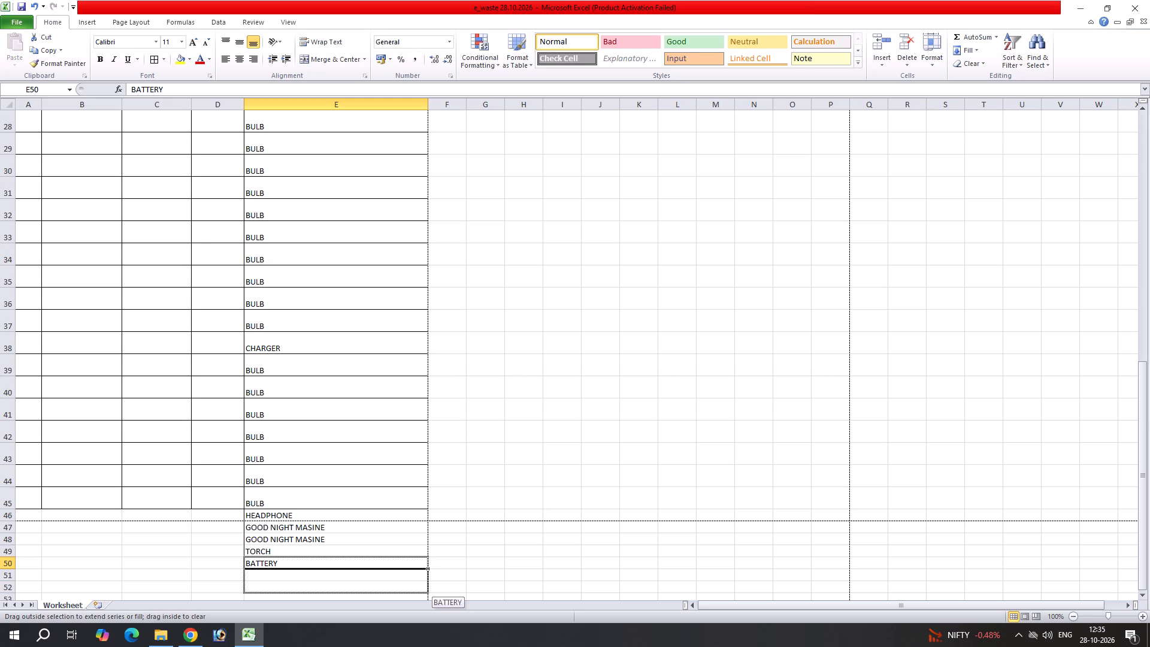
{"action": "left_click_drag", "start_coordinate": [426, 597], "coordinate": [426, 535]}
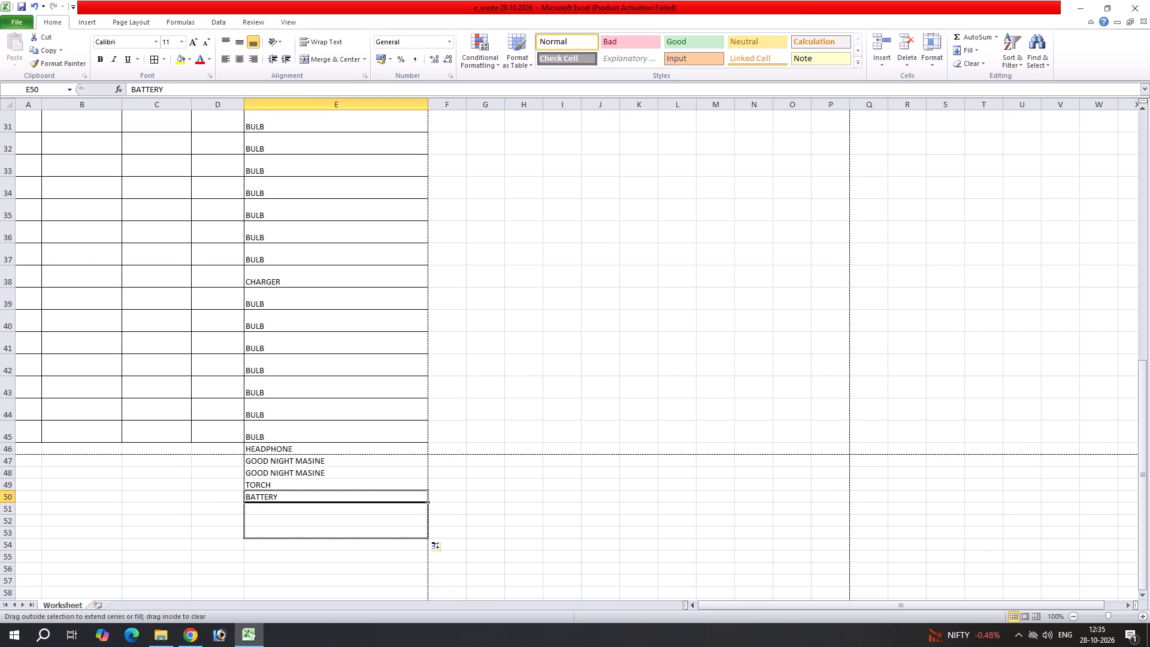
Enter CIGRET LIGHTER as the Name of item in cell E54.
{"action": "left_click", "coordinate": [270, 544]}
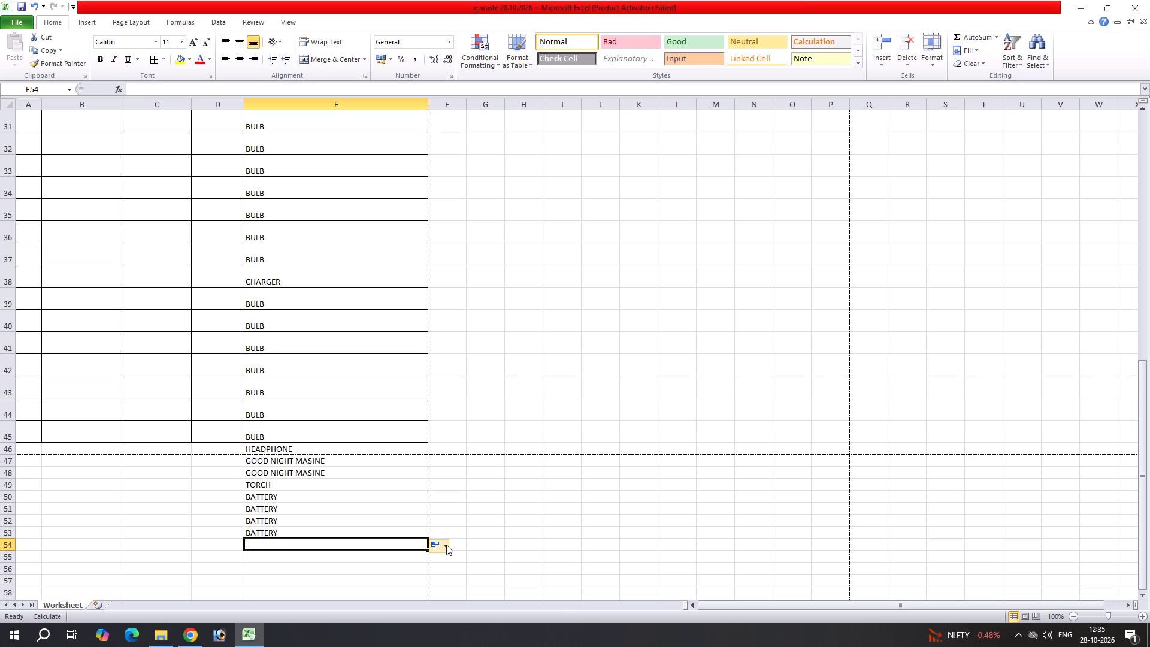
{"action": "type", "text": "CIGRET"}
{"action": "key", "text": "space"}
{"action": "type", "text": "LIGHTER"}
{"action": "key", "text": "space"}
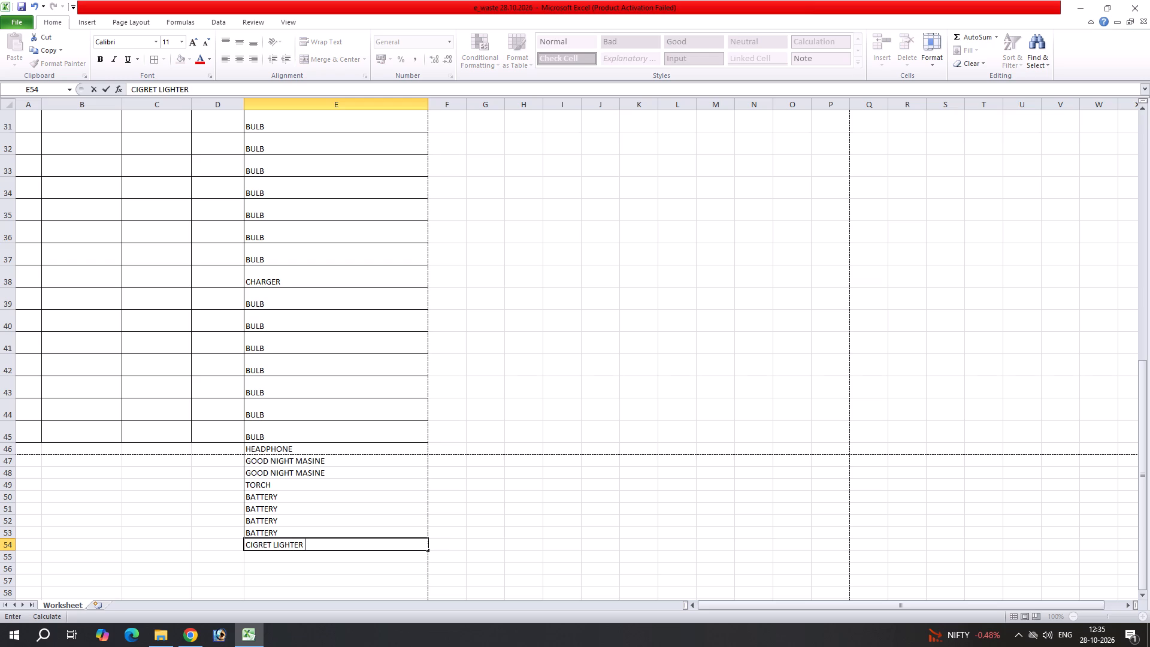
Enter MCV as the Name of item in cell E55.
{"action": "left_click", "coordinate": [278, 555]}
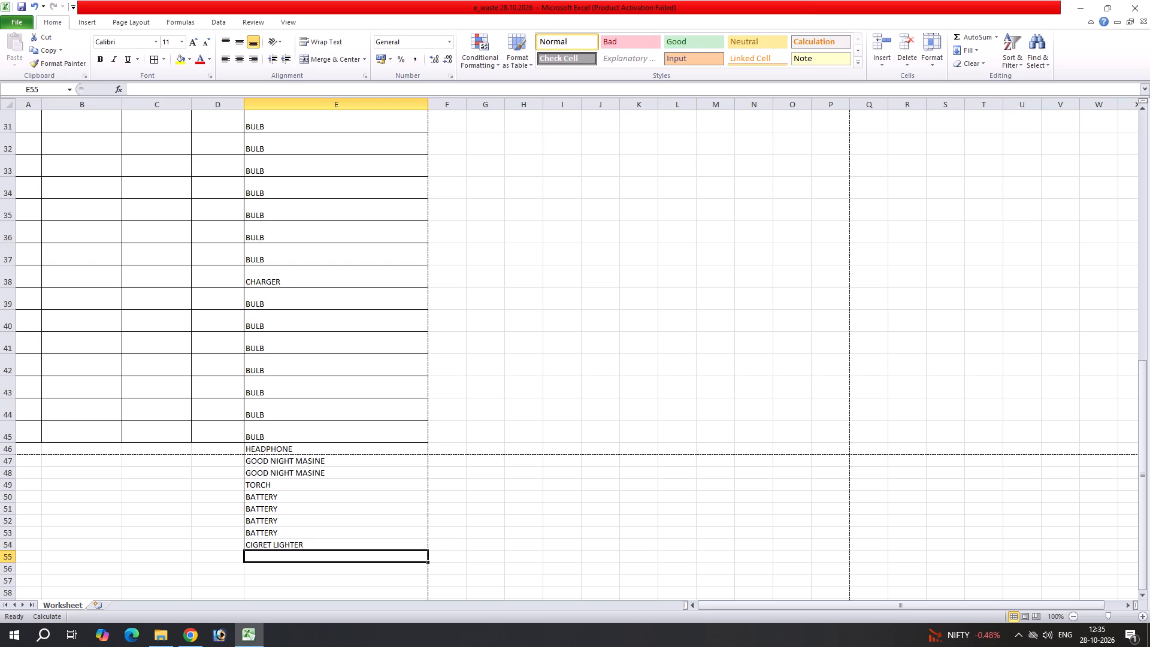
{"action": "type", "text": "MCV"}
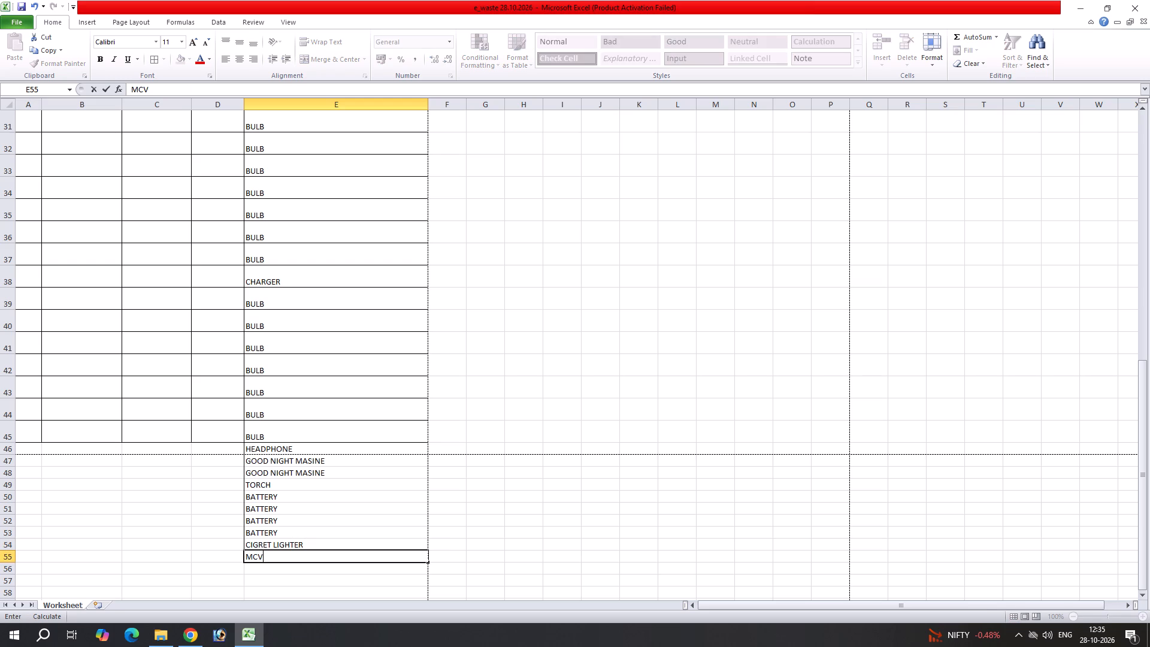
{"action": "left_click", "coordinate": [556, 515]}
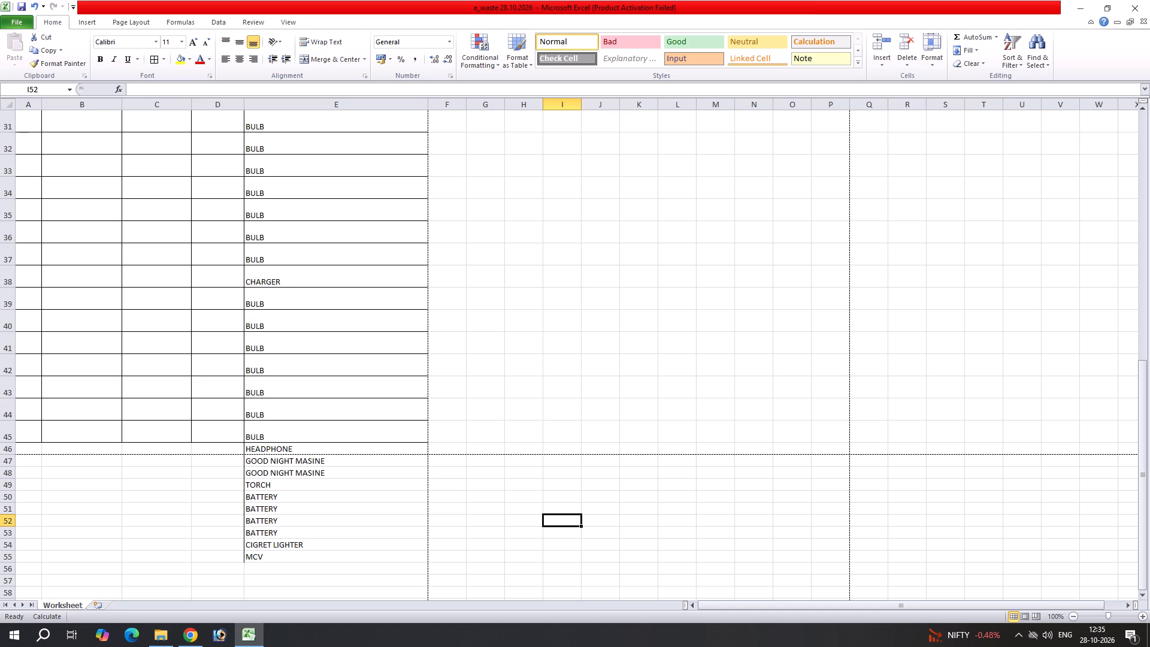
Copy the item name from E55, search Google in Chrome for mcv electrical, and open Flipkart's MCB Online in India result.
{"action": "double_click", "coordinate": [273, 554]}
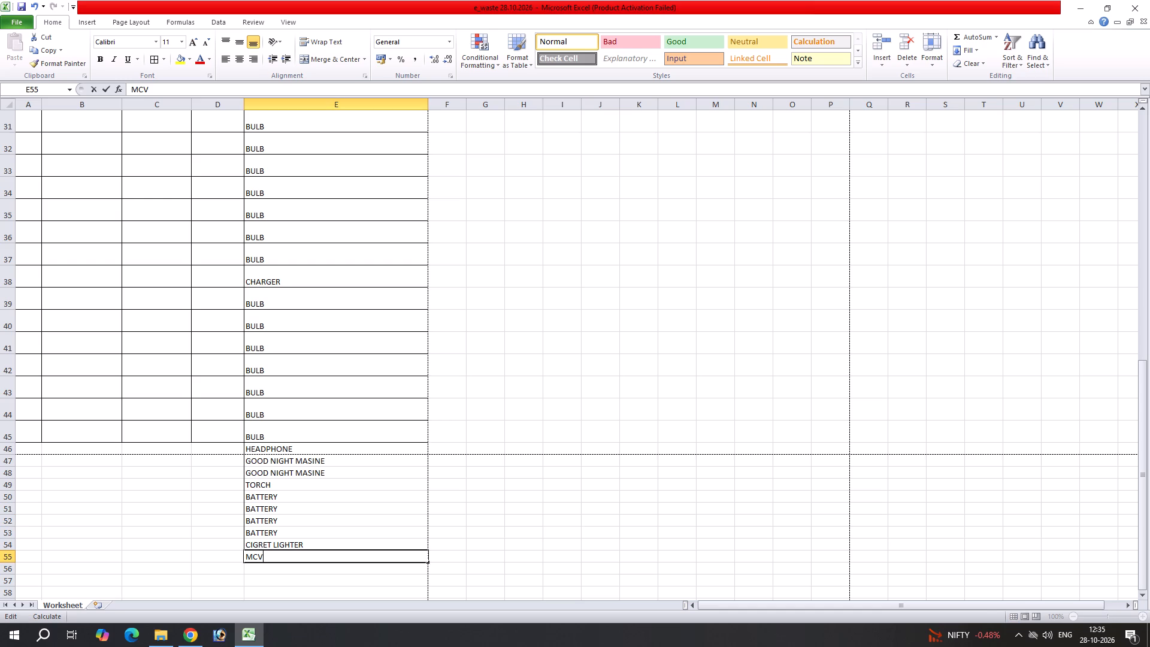
{"action": "left_click_drag", "start_coordinate": [272, 556], "coordinate": [238, 551]}
{"action": "key", "text": "ctrl+c"}
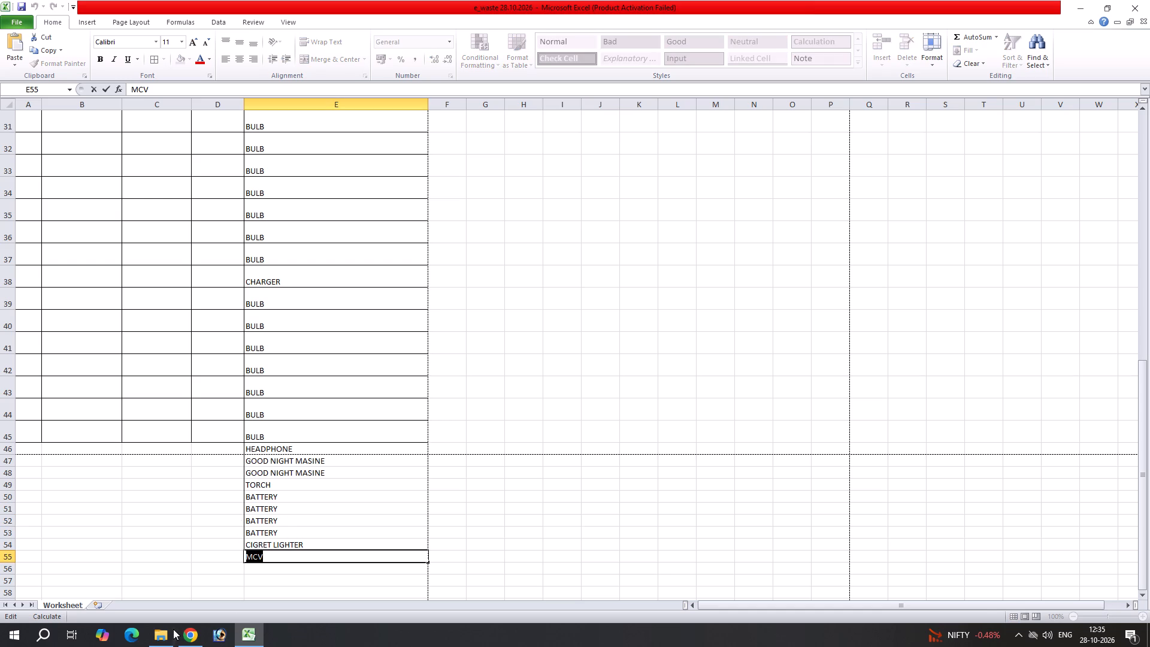
{"action": "left_click", "coordinate": [187, 631]}
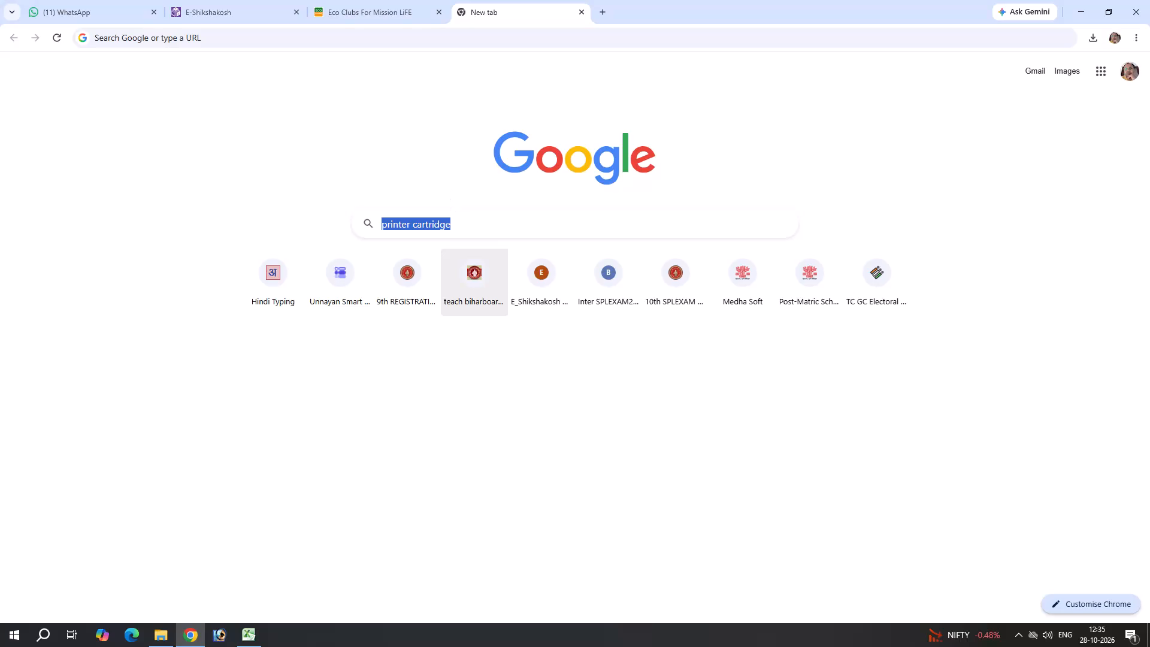
{"action": "key", "text": "ctrl+v"}
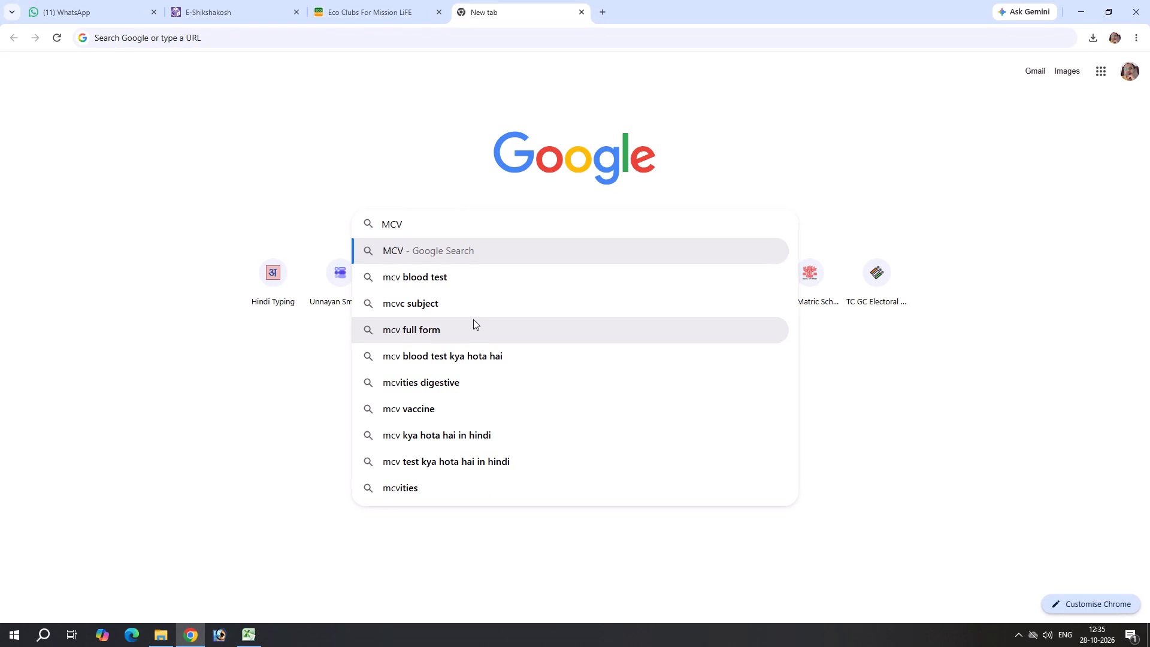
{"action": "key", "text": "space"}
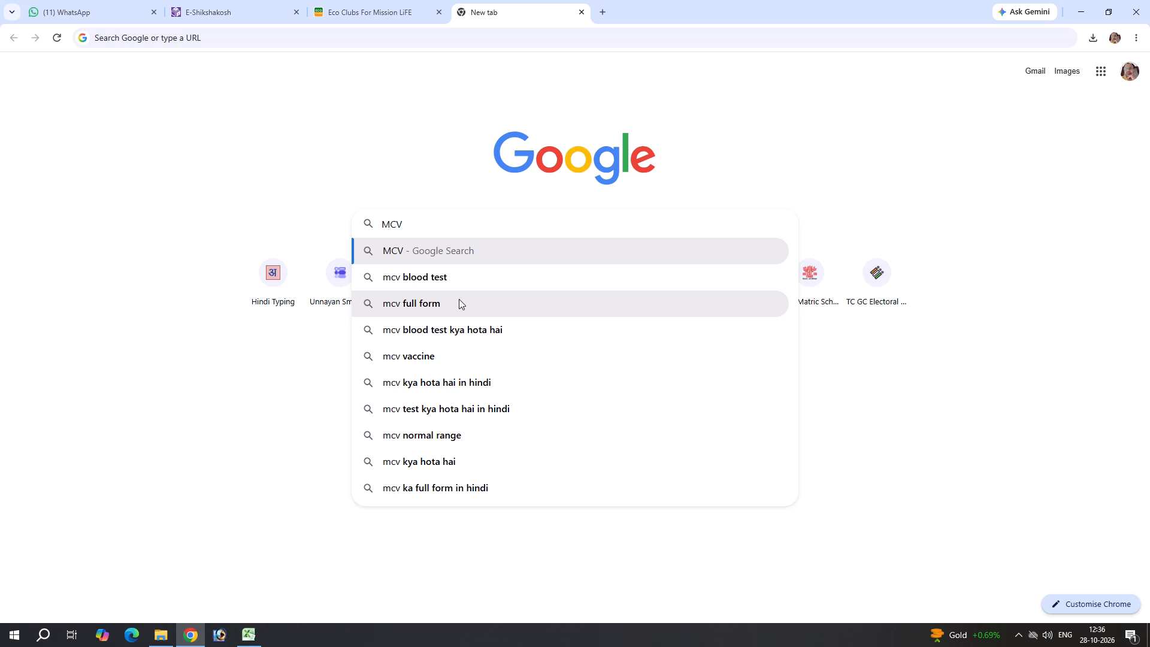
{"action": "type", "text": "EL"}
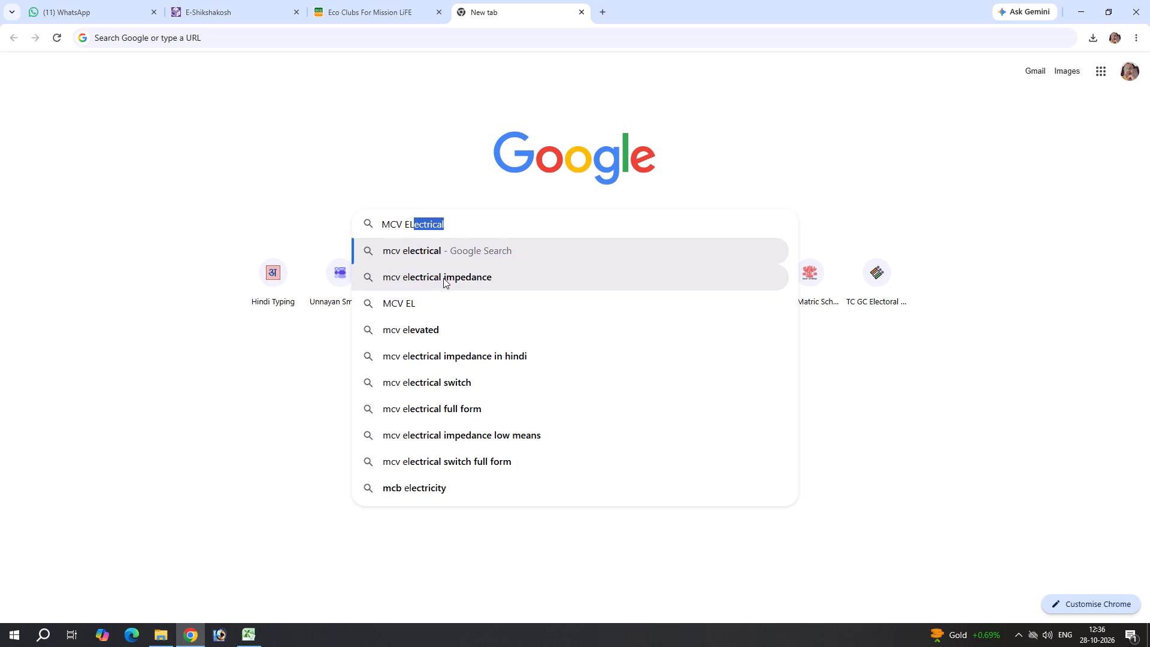
{"action": "left_click", "coordinate": [426, 255]}
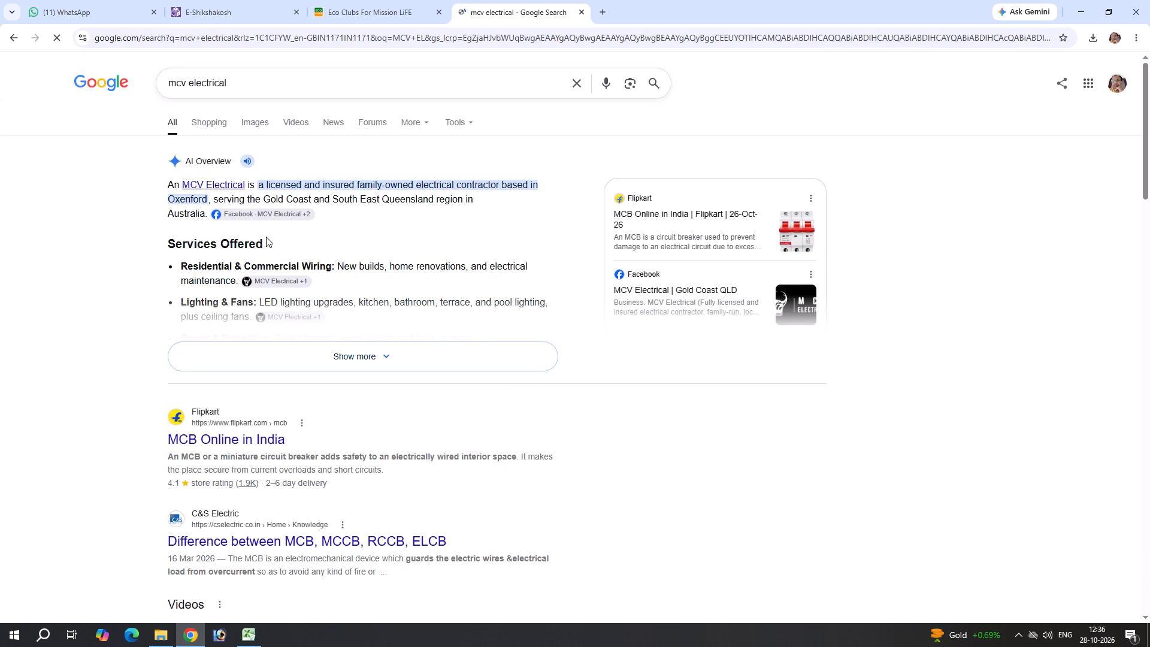
{"action": "left_click_drag", "start_coordinate": [181, 177], "coordinate": [213, 176]}
{"action": "left_click_drag", "start_coordinate": [213, 176], "coordinate": [243, 172]}
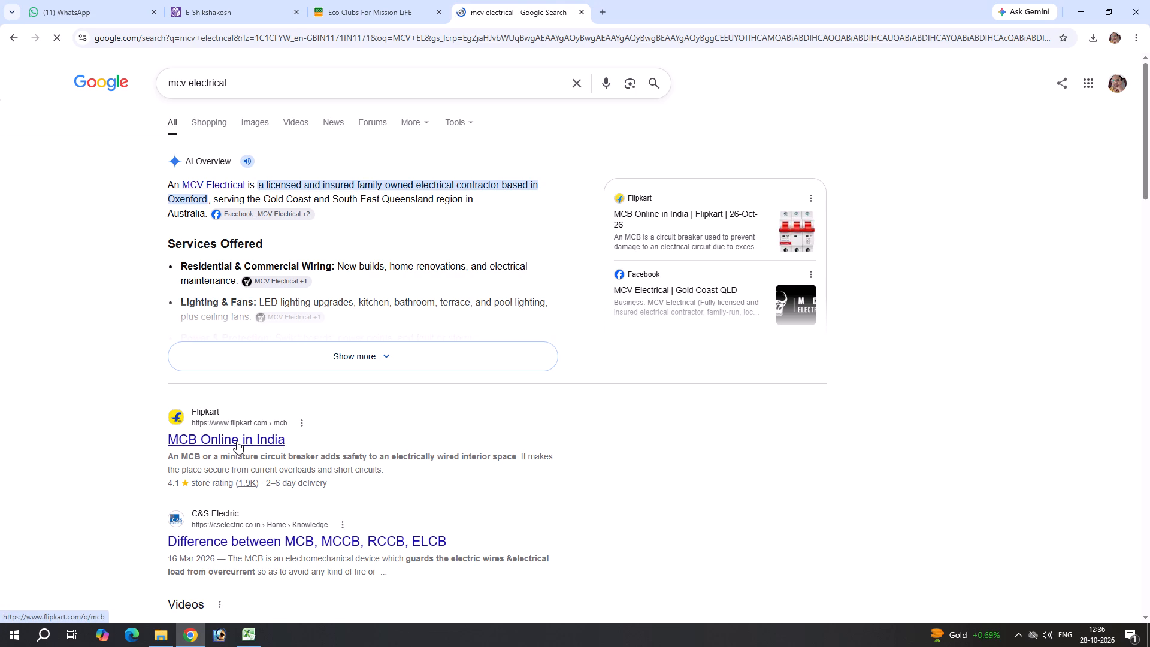
{"action": "left_click", "coordinate": [237, 441]}
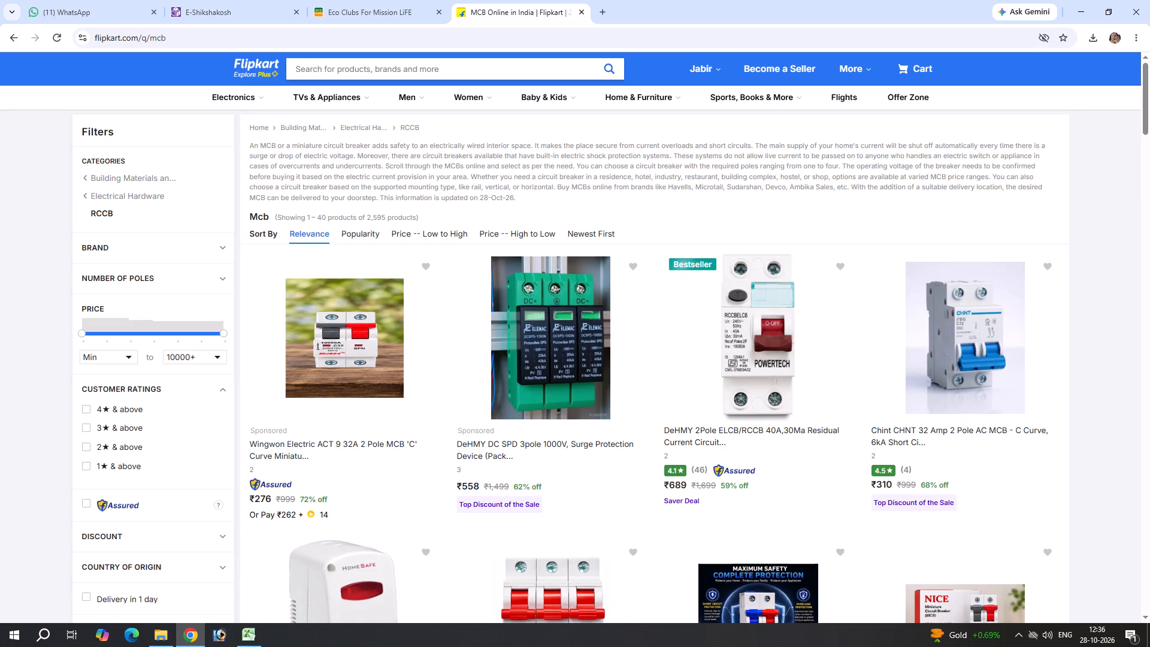
Copy the term MCB from the Flipkart page description and replace the item name in Excel cell E55 with it.
{"action": "left_click_drag", "start_coordinate": [260, 145], "coordinate": [274, 145]}
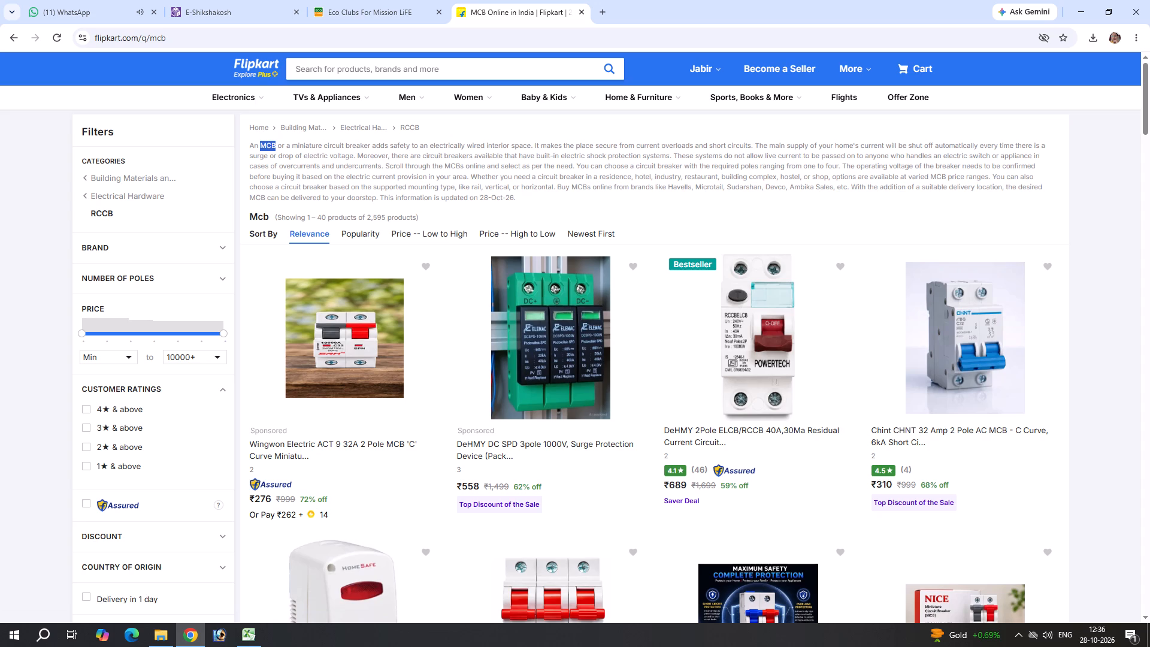
{"action": "key", "text": "ctrl+c"}
{"action": "left_click", "coordinate": [249, 632]}
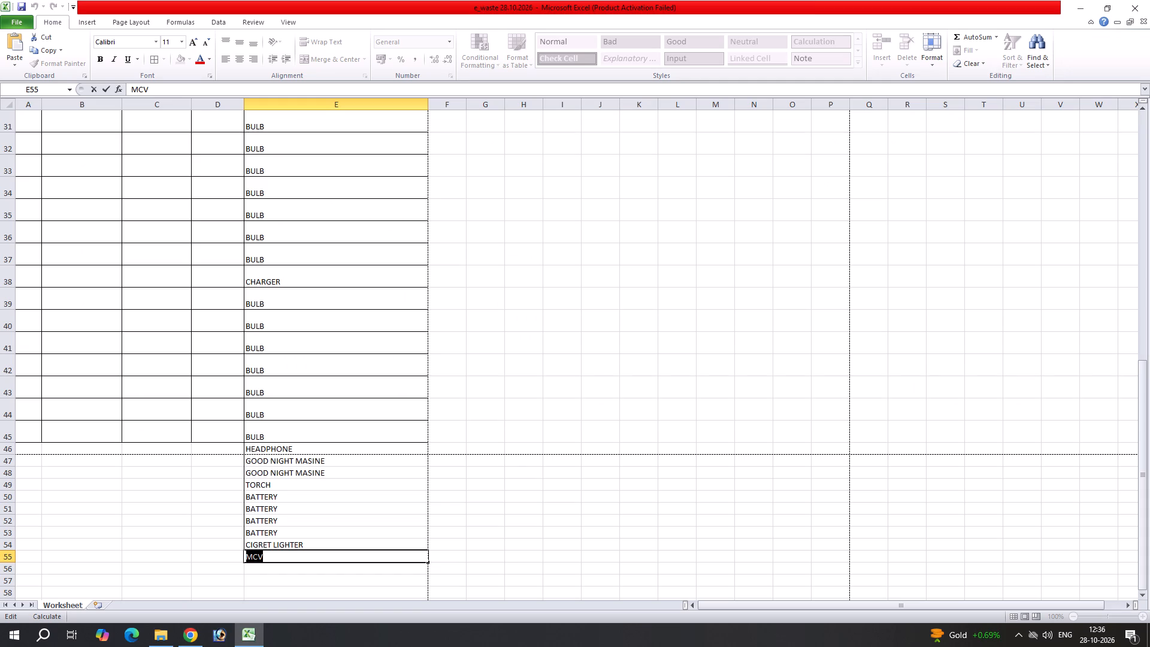
{"action": "key", "text": "ctrl+v"}
{"action": "left_click", "coordinate": [352, 573]}
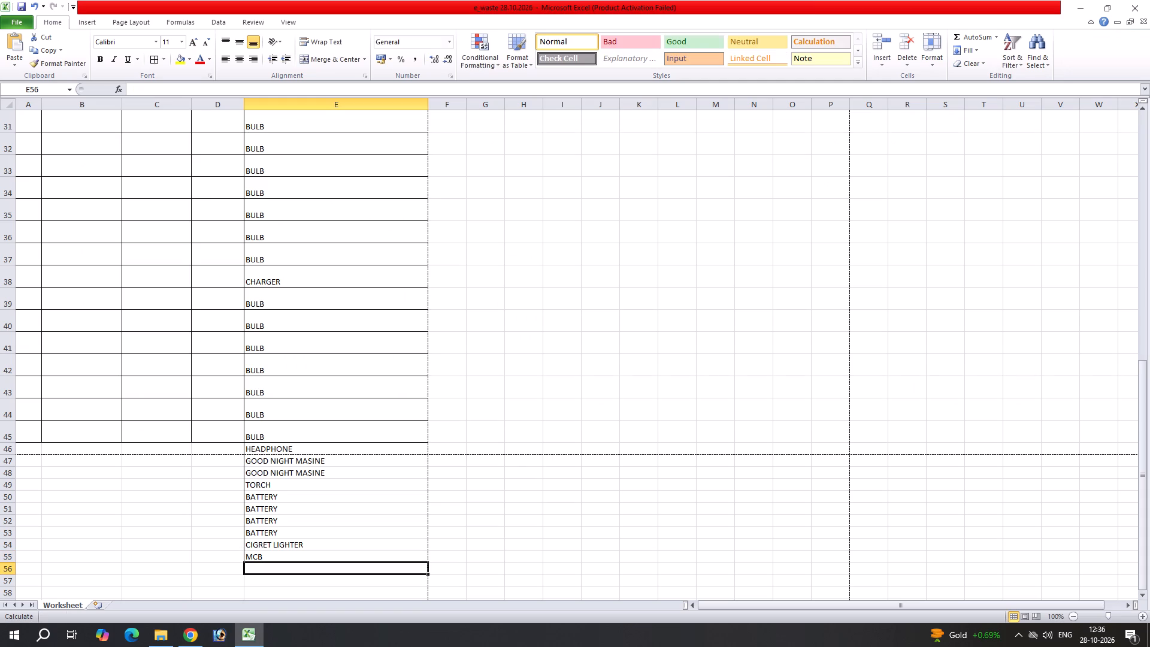
Search Google in Chrome for the item name copied from E54, CIGRET LIGHTER, and open the results for the spelling CIGARETTE LIGHTER.
{"action": "double_click", "coordinate": [269, 544]}
{"action": "left_click_drag", "start_coordinate": [315, 546], "coordinate": [186, 539]}
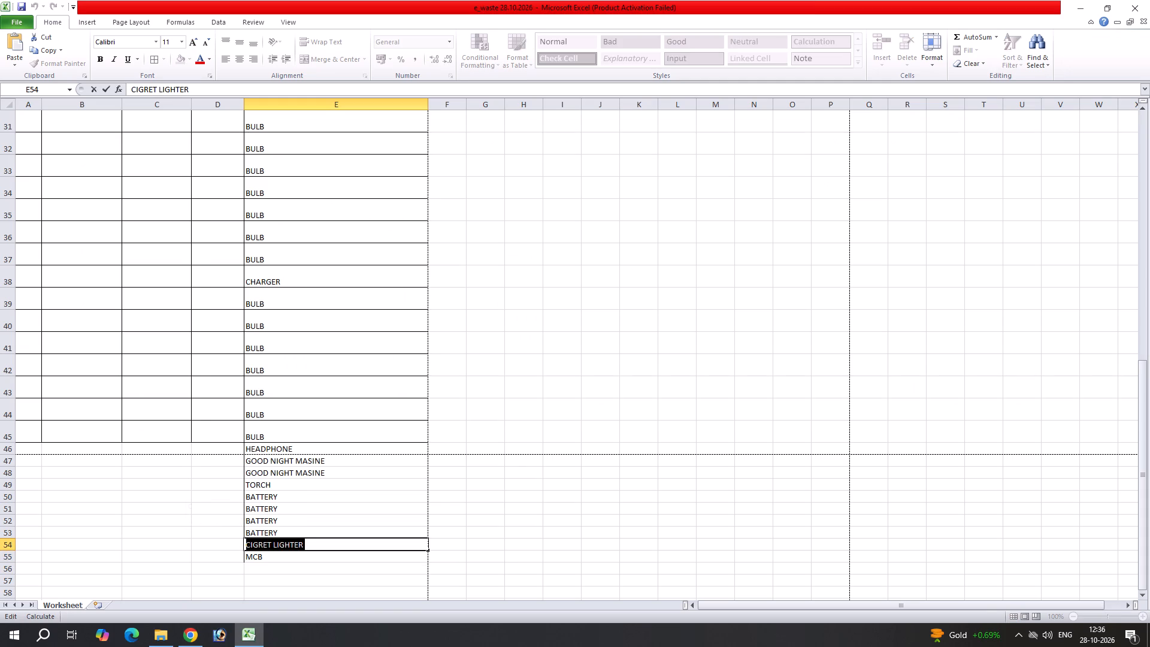
{"action": "key", "text": "ctrl+c"}
{"action": "left_click", "coordinate": [192, 631]}
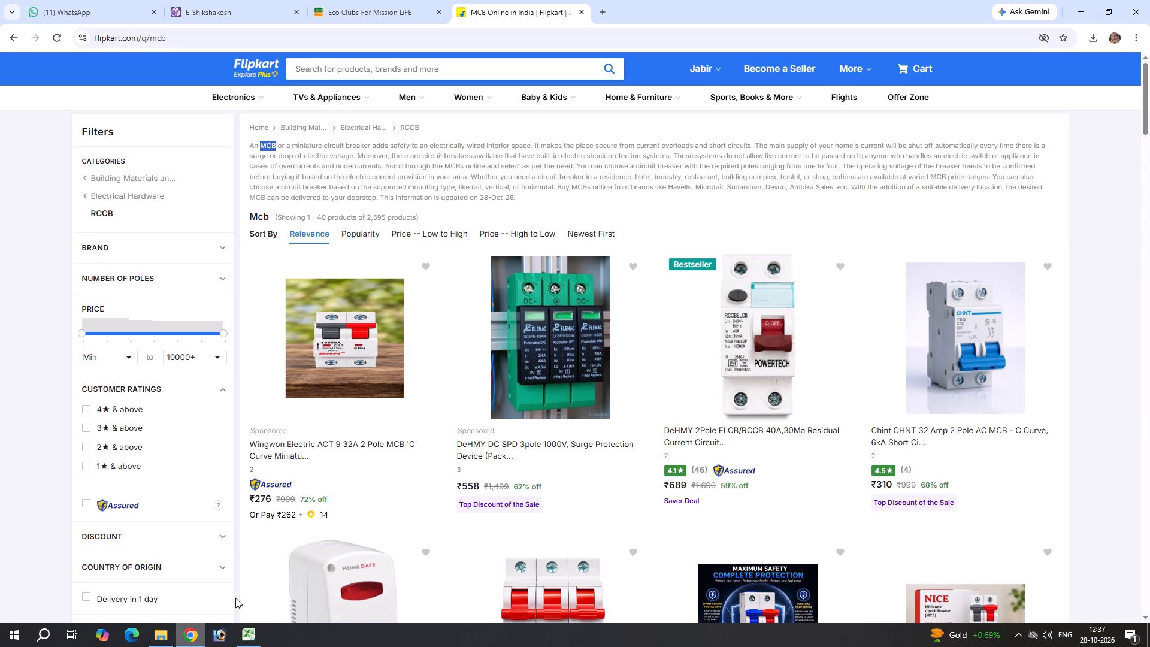
{"action": "left_click", "coordinate": [11, 35]}
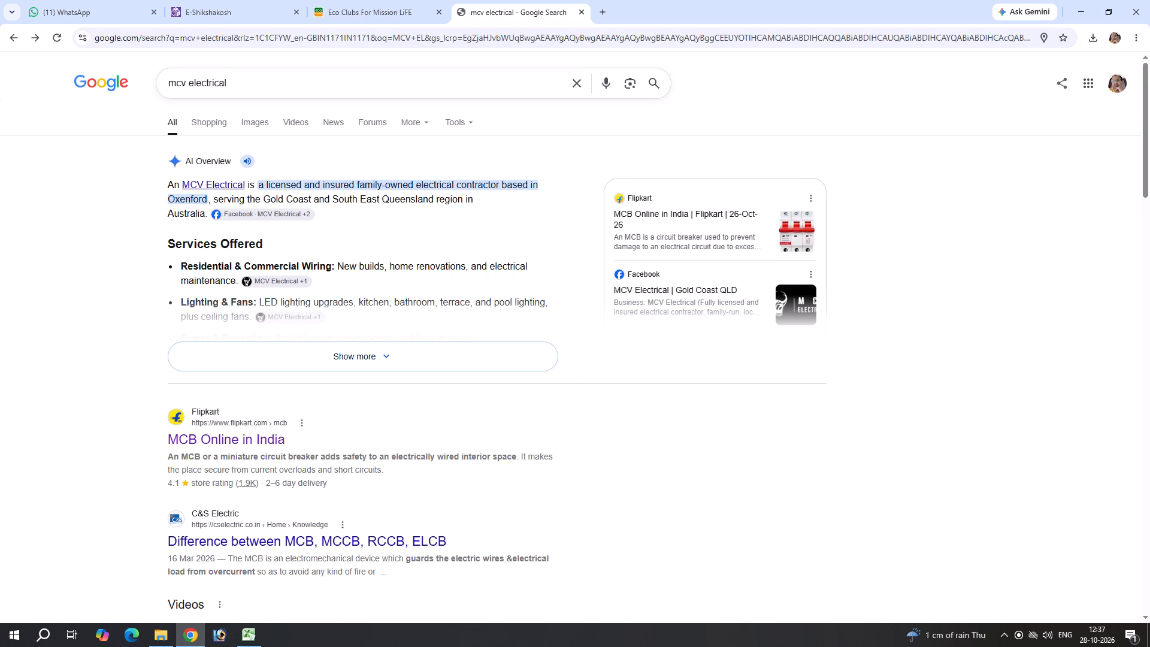
{"action": "left_click_drag", "start_coordinate": [233, 86], "coordinate": [5, 117]}
{"action": "key", "text": "ctrl+v"}
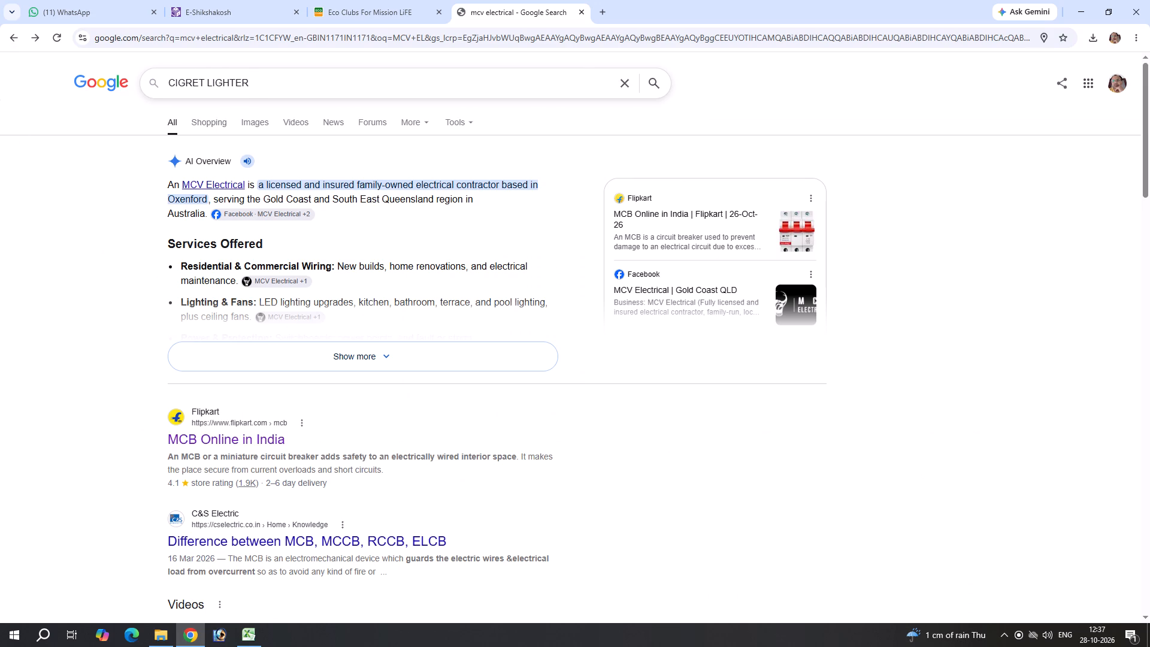
{"action": "key", "text": "Return"}
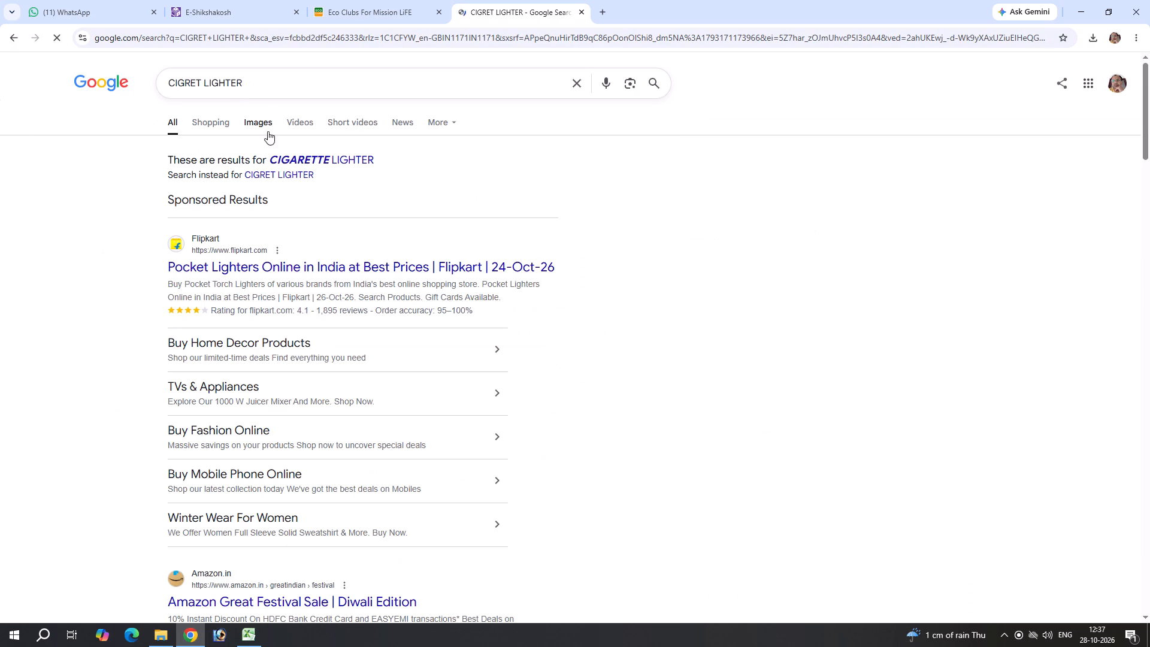
{"action": "left_click", "coordinate": [314, 160]}
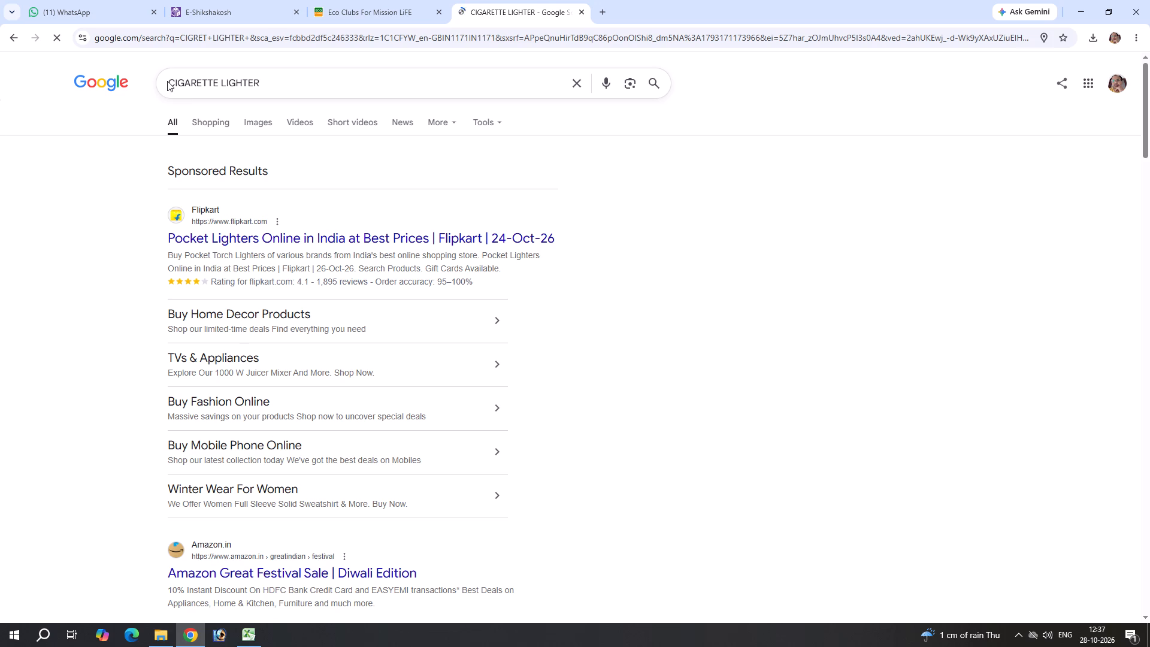
Copy the spelling CIGARETTE LIGHTER from the Google search box and replace the item name in Excel cell E54 with it.
{"action": "left_click_drag", "start_coordinate": [167, 81], "coordinate": [257, 77]}
{"action": "left_click_drag", "start_coordinate": [261, 80], "coordinate": [135, 91]}
{"action": "key", "text": "ctrl+c"}
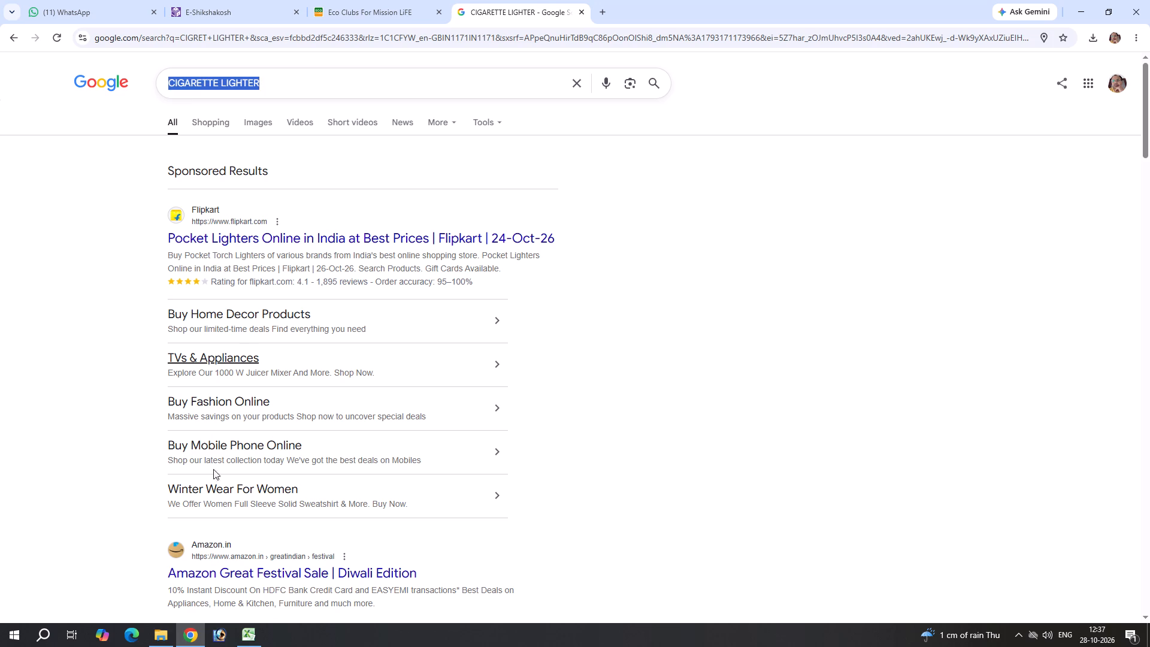
{"action": "left_click", "coordinate": [252, 635]}
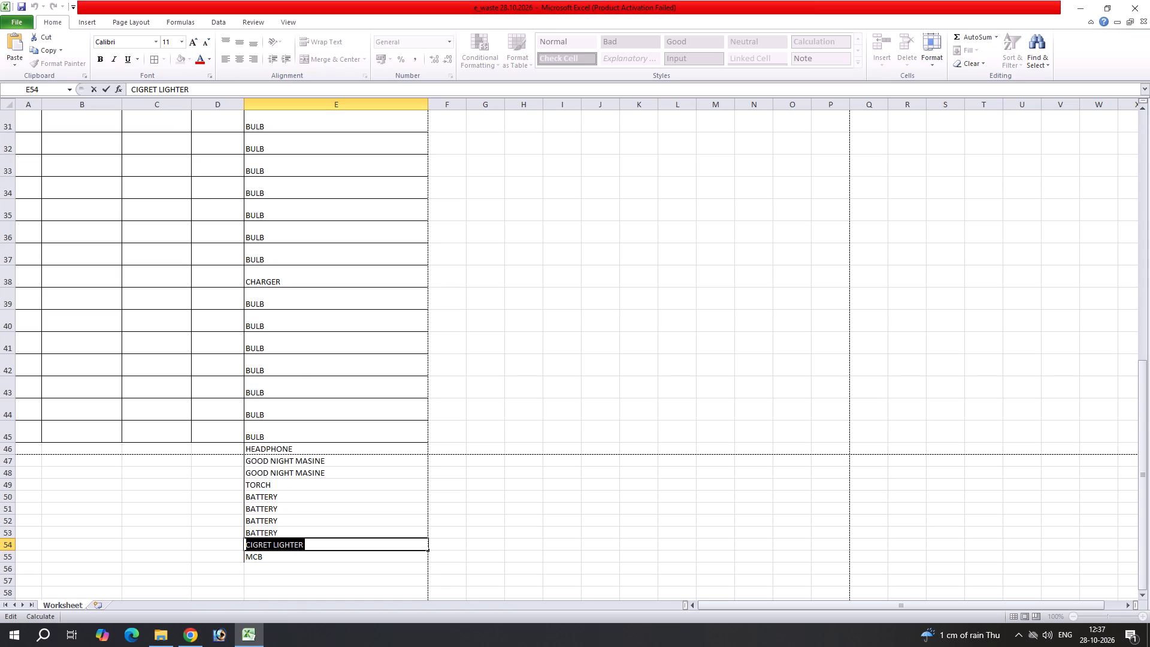
{"action": "left_click_drag", "start_coordinate": [209, 90], "coordinate": [71, 93]}
{"action": "key", "text": "ctrl+v"}
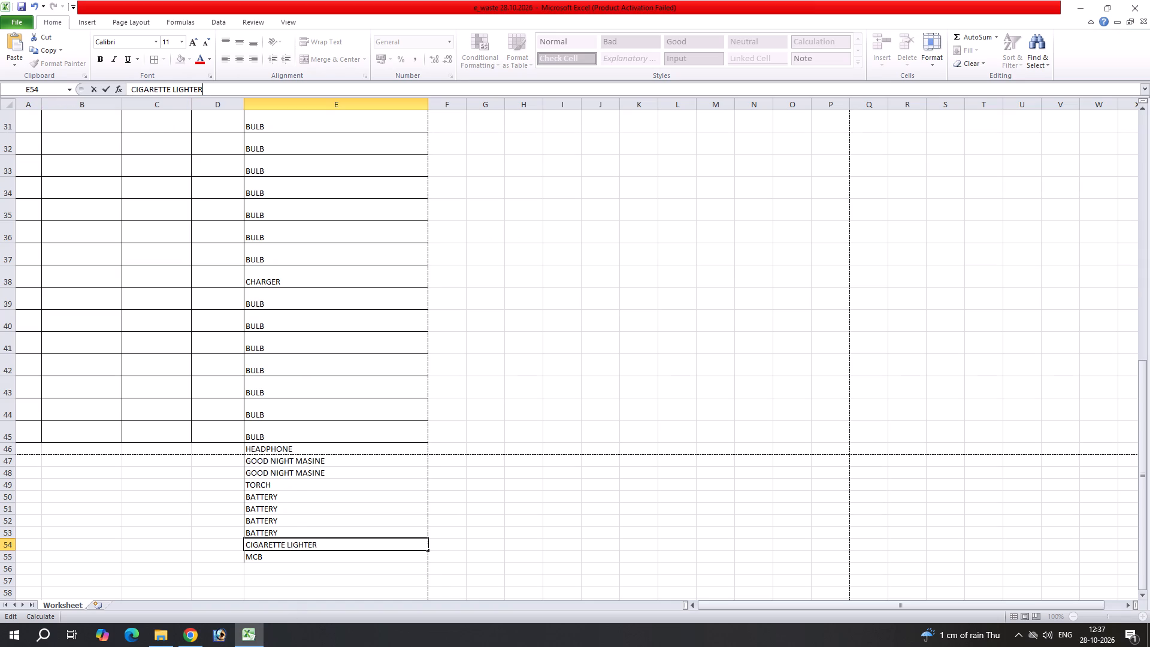
{"action": "left_click", "coordinate": [550, 522]}
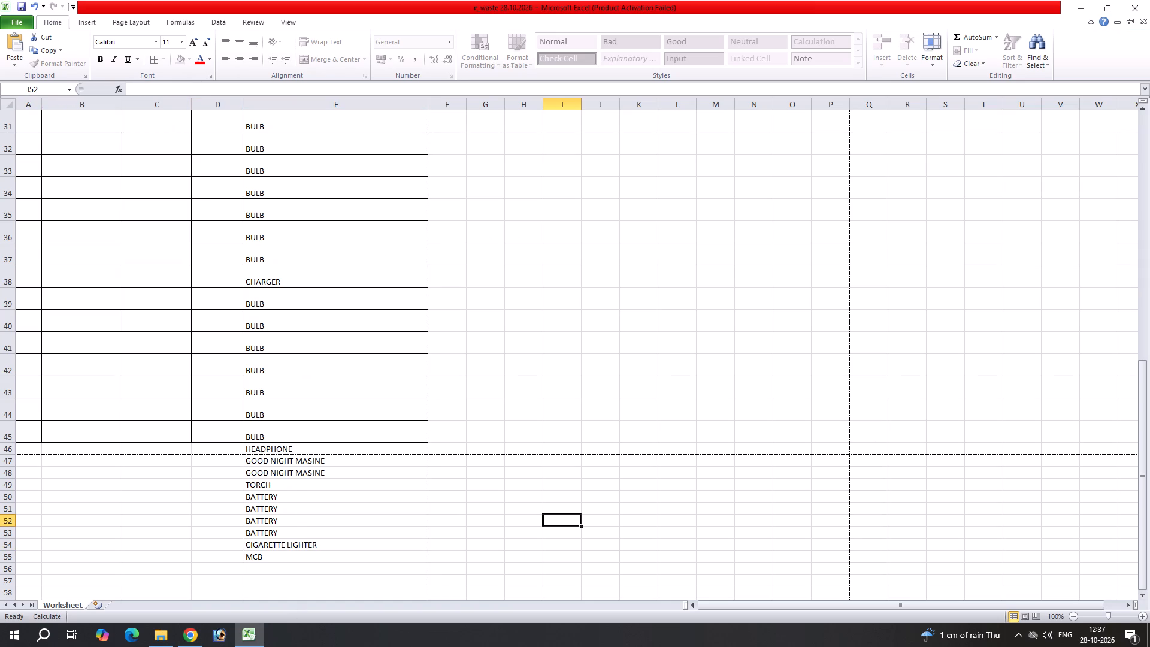
Search Google in Chrome for the item name copied from E48, GOOD NIGHT MASINE, and open the results for good night machine.
{"action": "left_click", "coordinate": [302, 473]}
{"action": "double_click", "coordinate": [333, 472]}
{"action": "left_click_drag", "start_coordinate": [333, 472], "coordinate": [197, 473]}
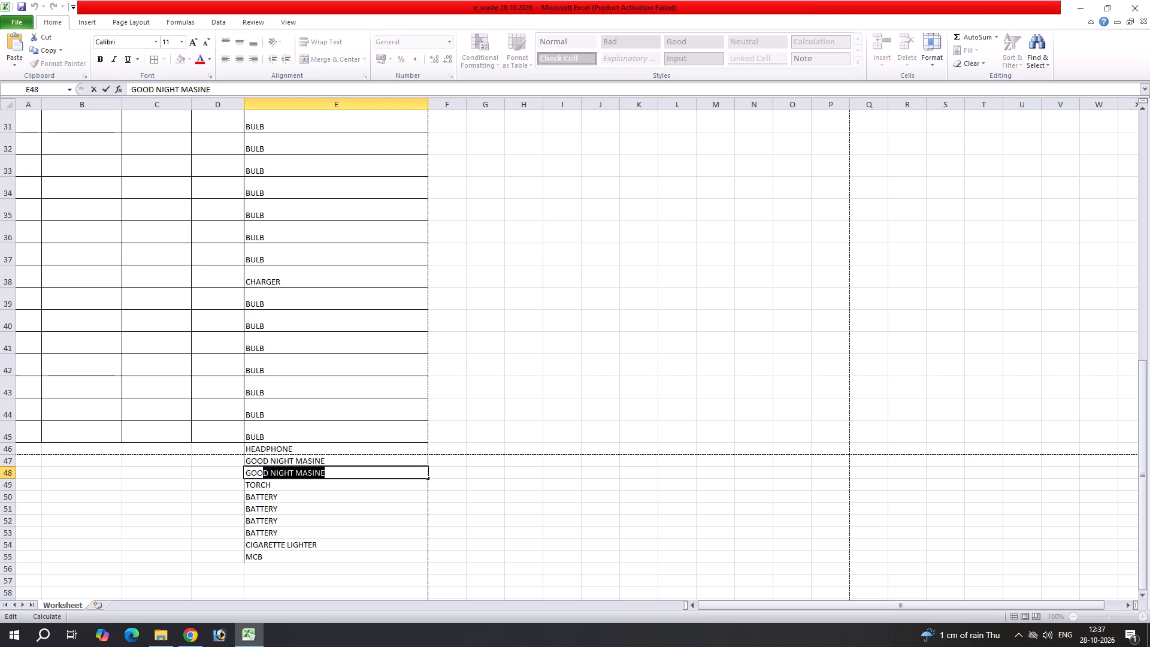
{"action": "left_click_drag", "start_coordinate": [197, 473], "coordinate": [196, 473]}
{"action": "key", "text": "ctrl+c"}
{"action": "left_click", "coordinate": [195, 637]}
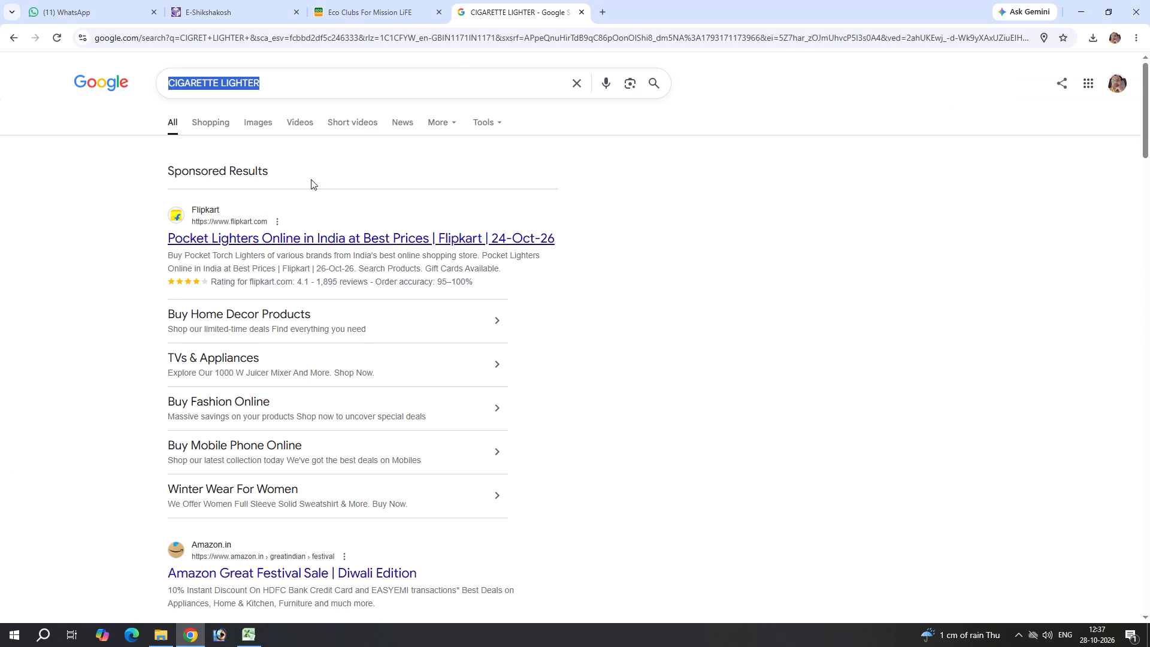
{"action": "left_click_drag", "start_coordinate": [262, 82], "coordinate": [56, 85]}
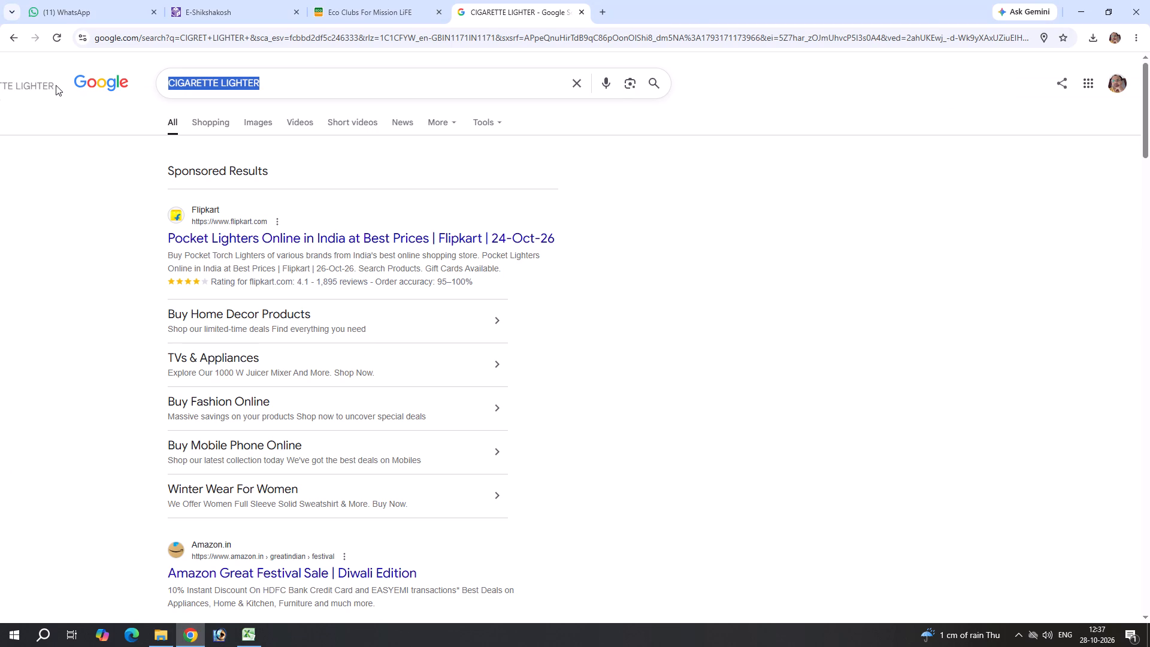
{"action": "key", "text": "ctrl+v"}
{"action": "left_click", "coordinate": [268, 113]}
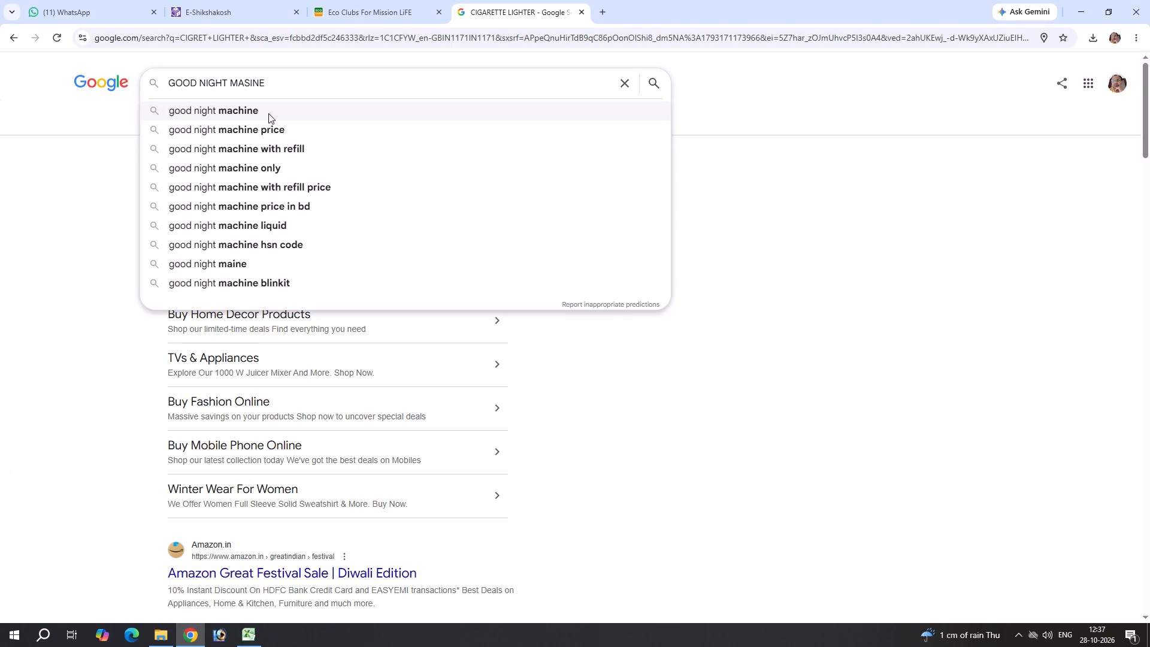
Copy good night machine from the Google search box and replace the item name in Excel cell E48 with it.
{"action": "left_click_drag", "start_coordinate": [269, 87], "coordinate": [35, 89]}
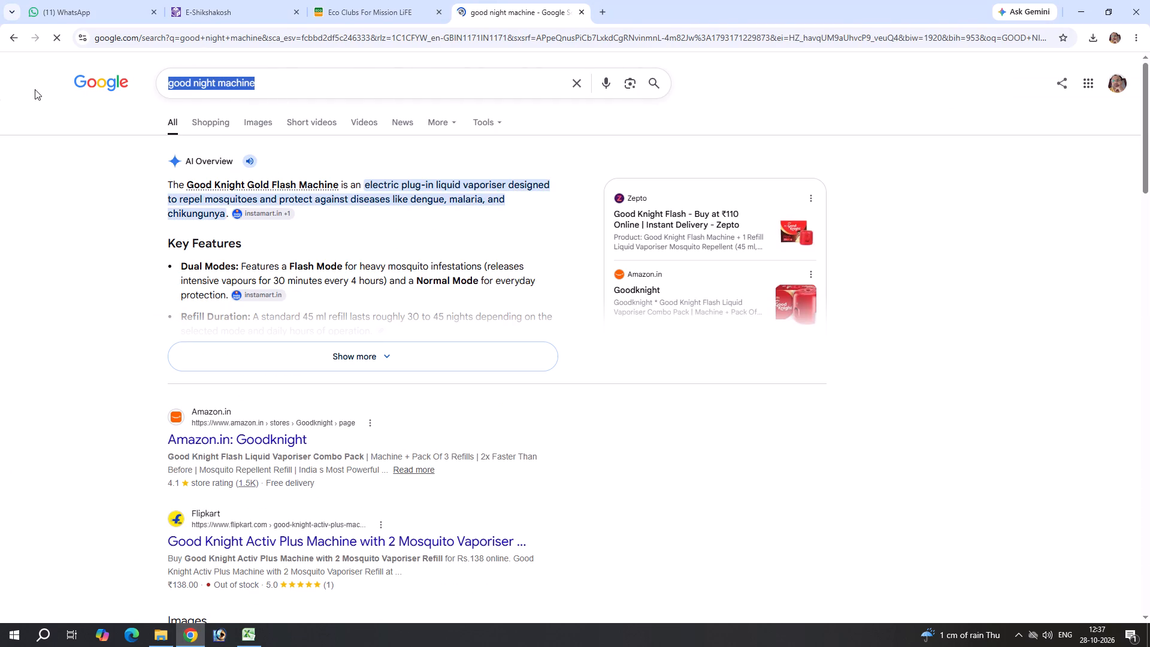
{"action": "key", "text": "ctrl+c"}
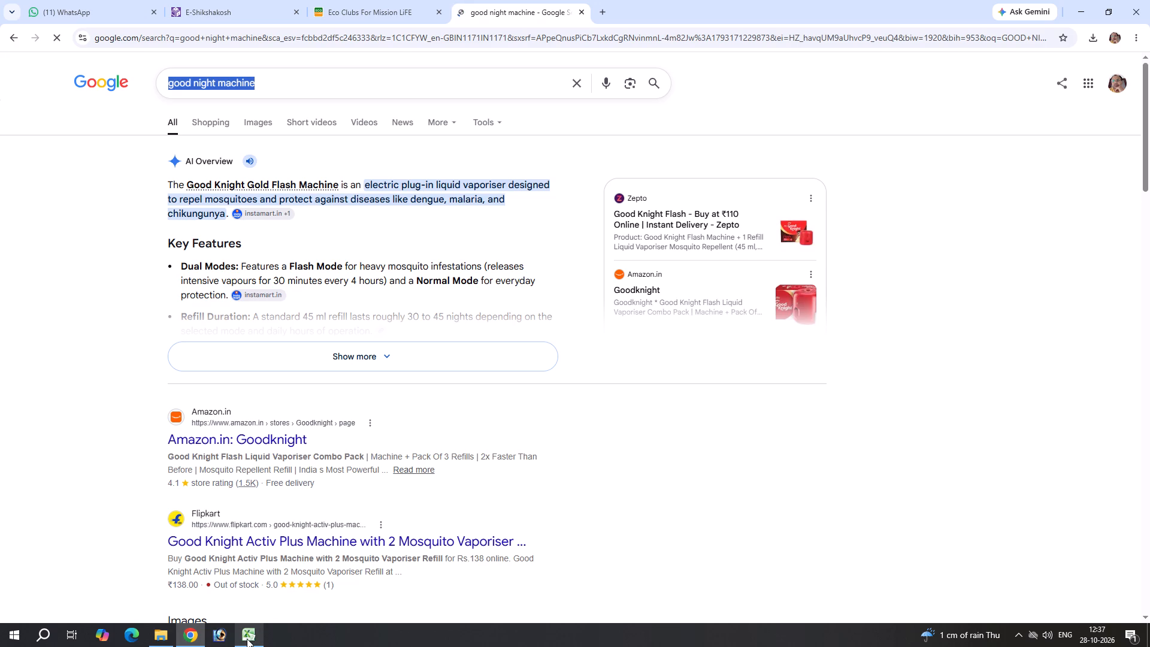
{"action": "left_click", "coordinate": [247, 639]}
{"action": "left_click", "coordinate": [338, 475]}
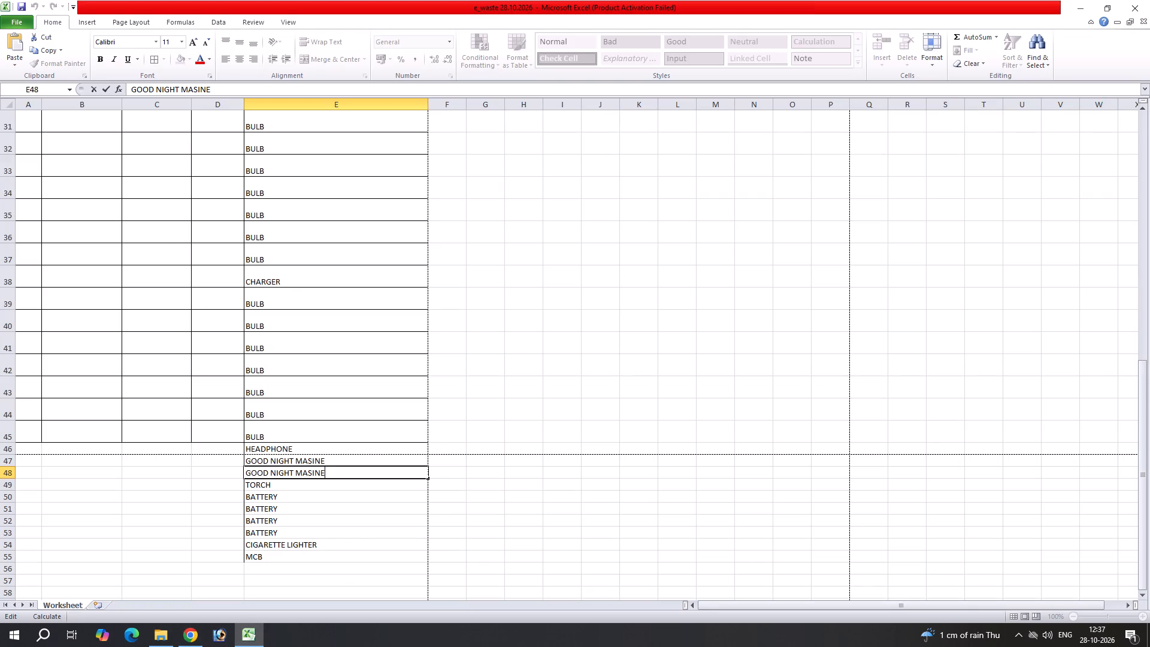
{"action": "left_click_drag", "start_coordinate": [338, 474], "coordinate": [180, 476]}
{"action": "key", "text": "ctrl+v"}
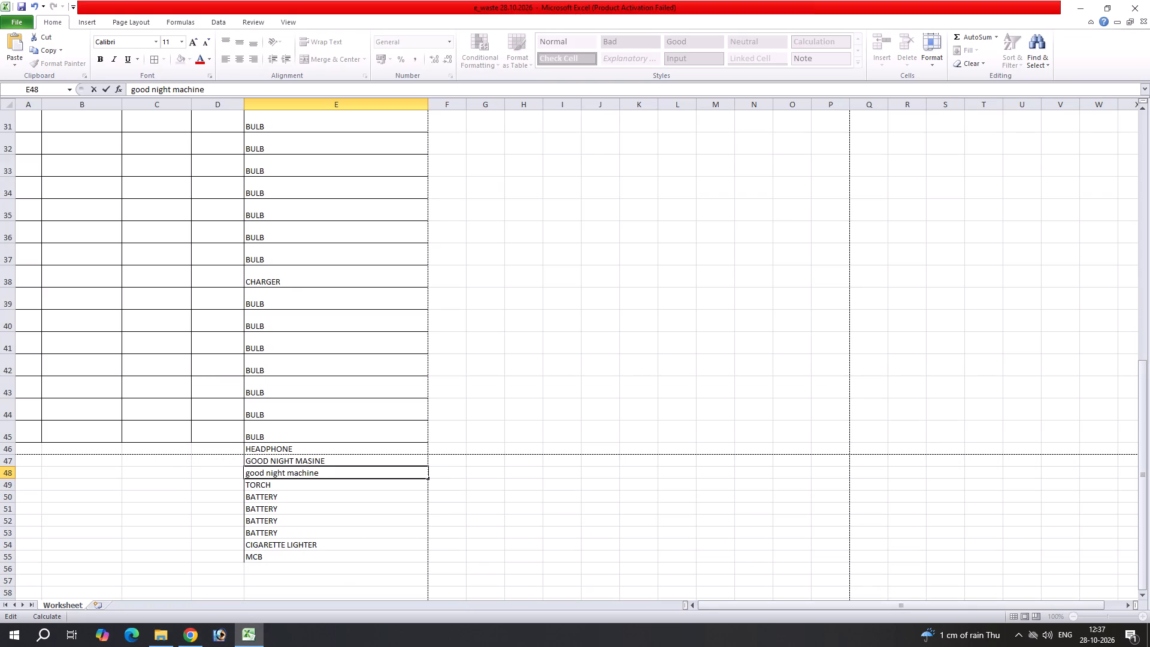
{"action": "left_click", "coordinate": [250, 475]}
{"action": "key", "text": "Return"}
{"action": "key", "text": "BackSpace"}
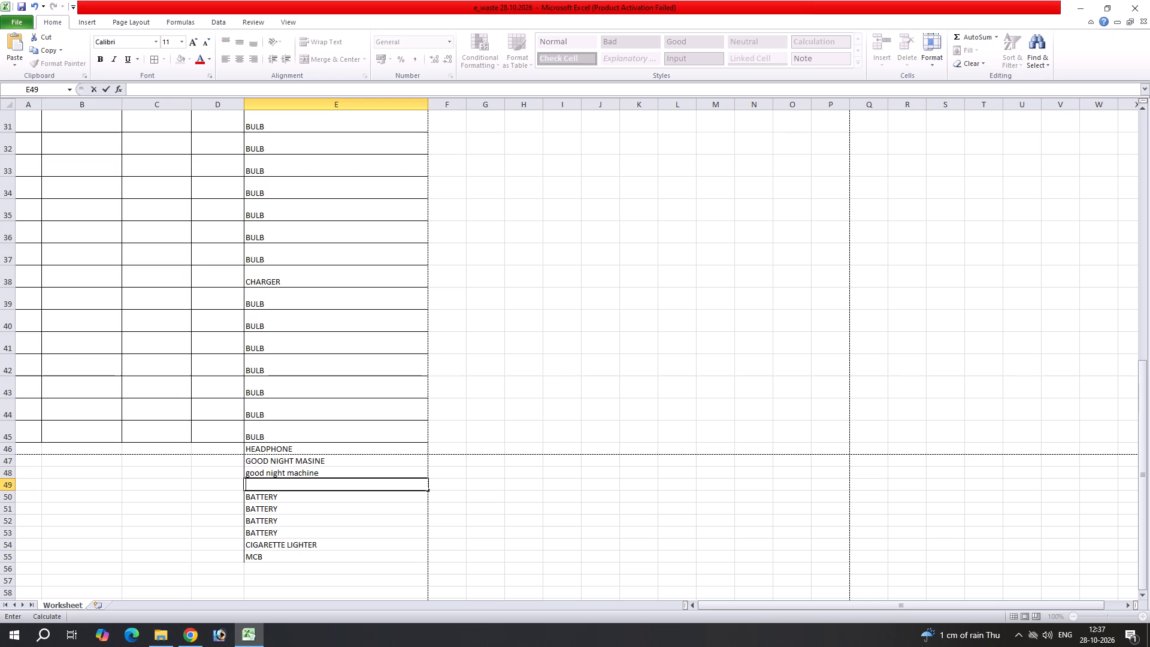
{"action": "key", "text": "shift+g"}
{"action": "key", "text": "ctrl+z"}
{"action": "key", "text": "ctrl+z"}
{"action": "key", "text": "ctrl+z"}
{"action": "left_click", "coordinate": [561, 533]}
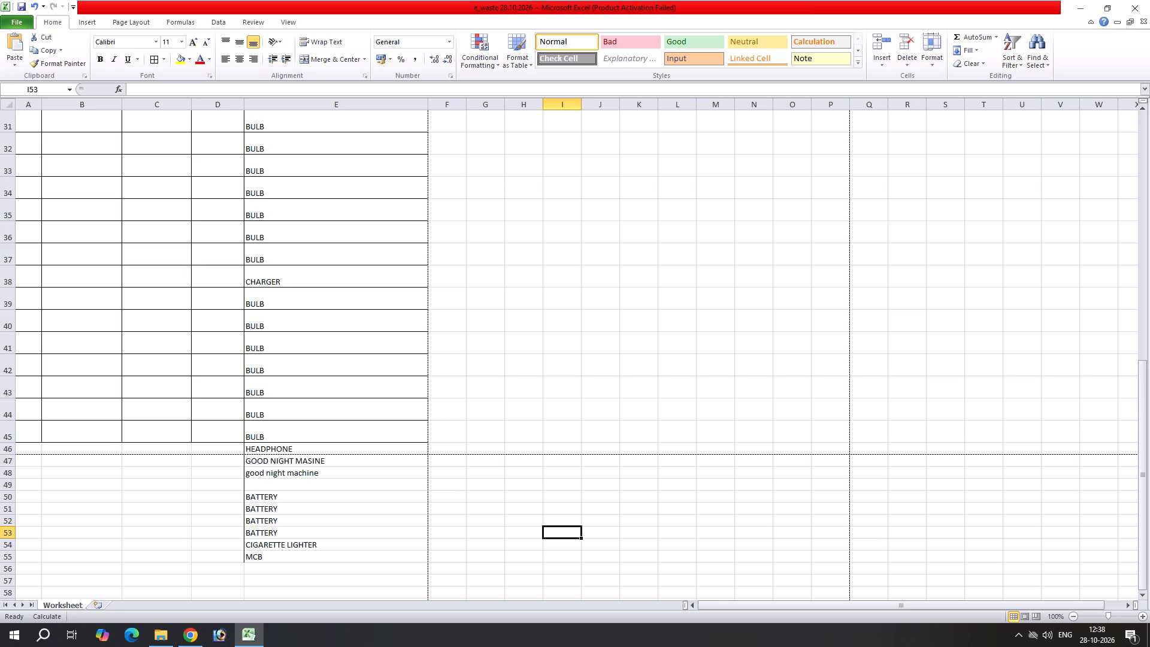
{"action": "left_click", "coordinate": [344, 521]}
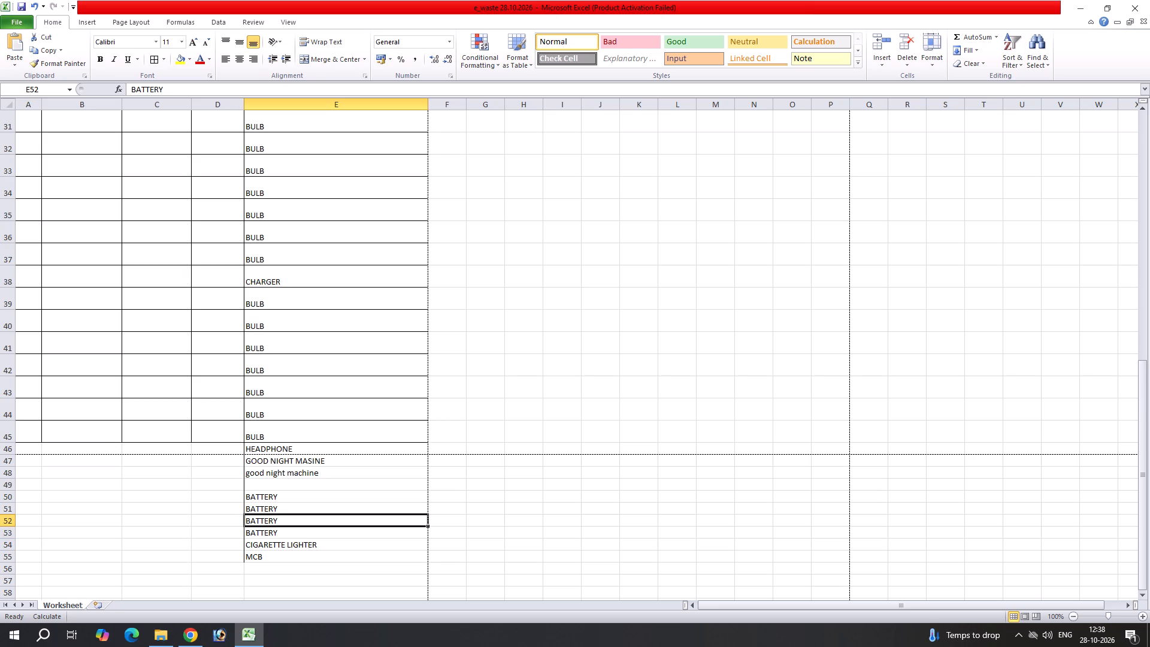
Capitalise the first letter of the item name in E48 to read Good night machine and fill it up into E47.
{"action": "double_click", "coordinate": [252, 473]}
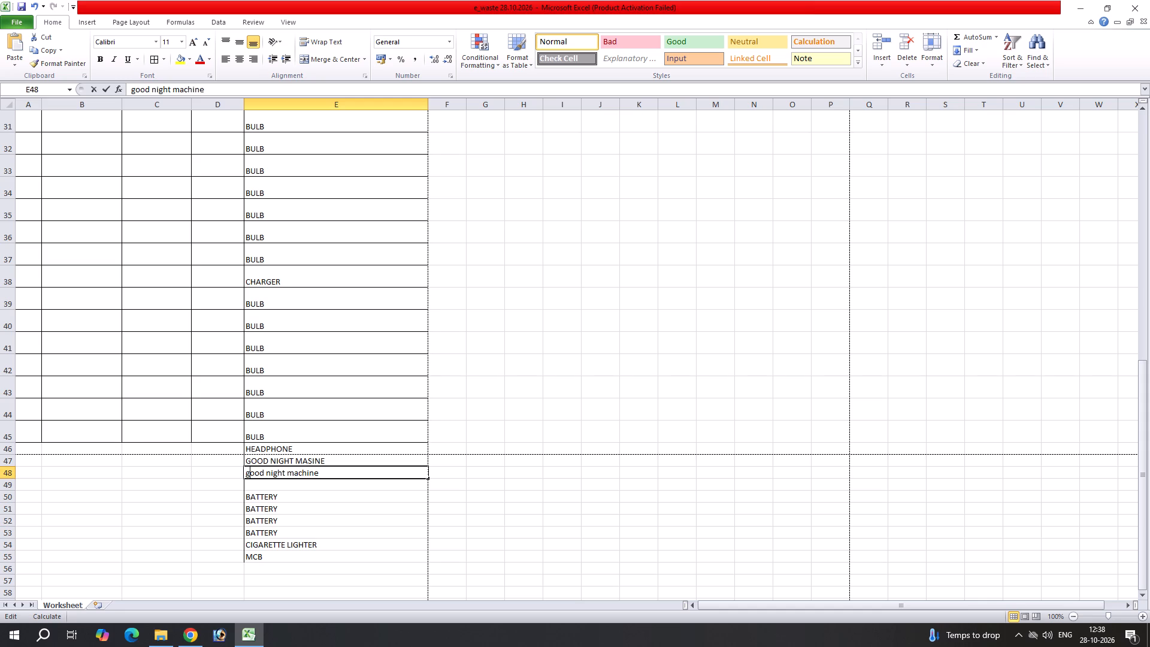
{"action": "key", "text": "BackSpace"}
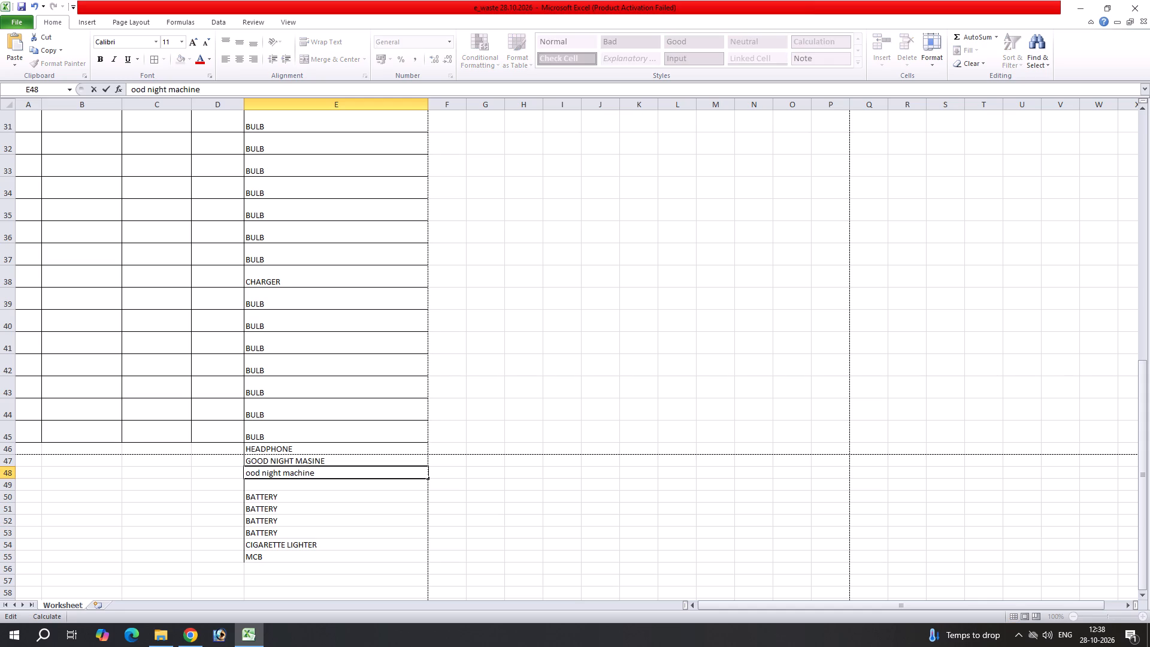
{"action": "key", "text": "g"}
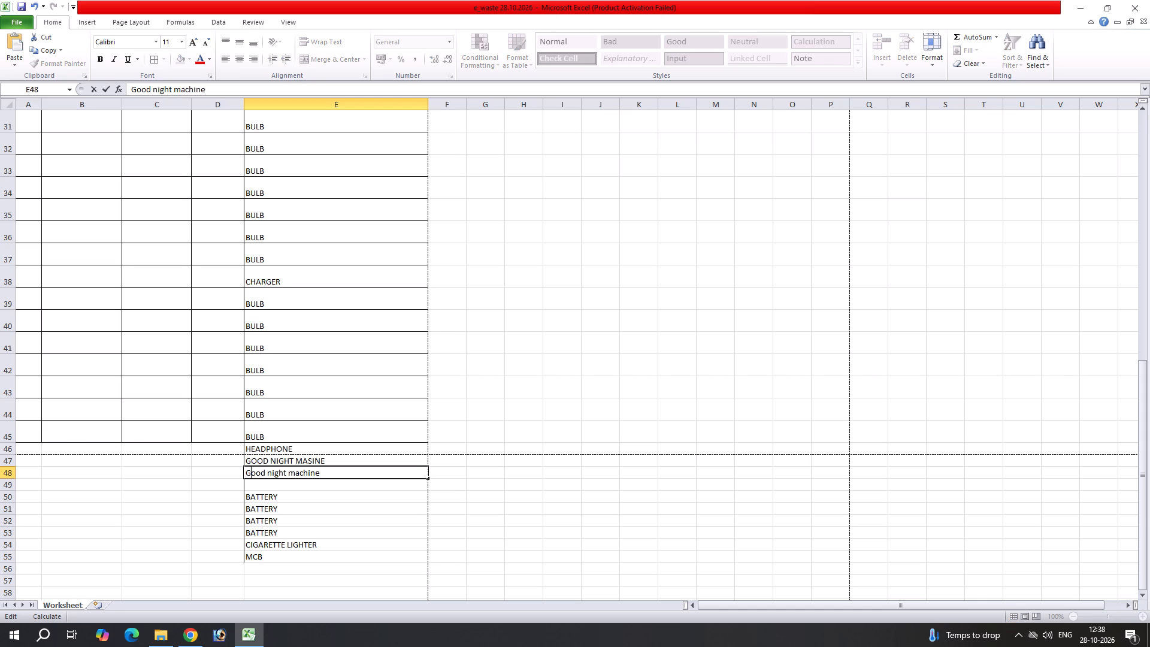
{"action": "left_click", "coordinate": [306, 504]}
{"action": "left_click", "coordinate": [297, 477]}
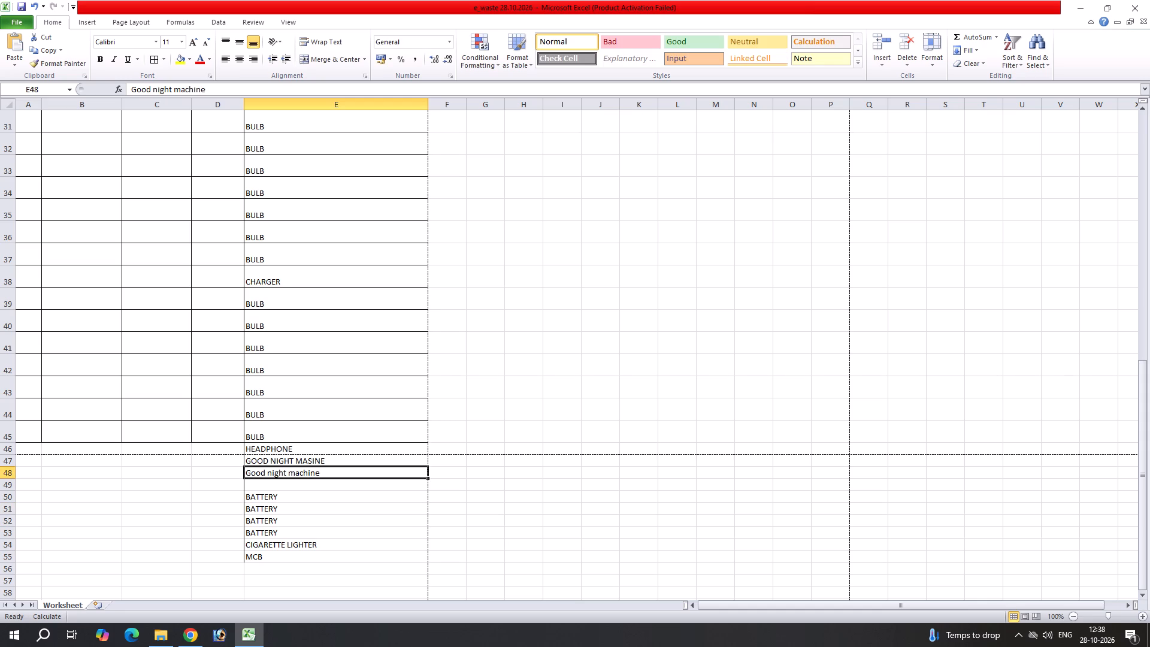
{"action": "left_click_drag", "start_coordinate": [428, 479], "coordinate": [428, 455]}
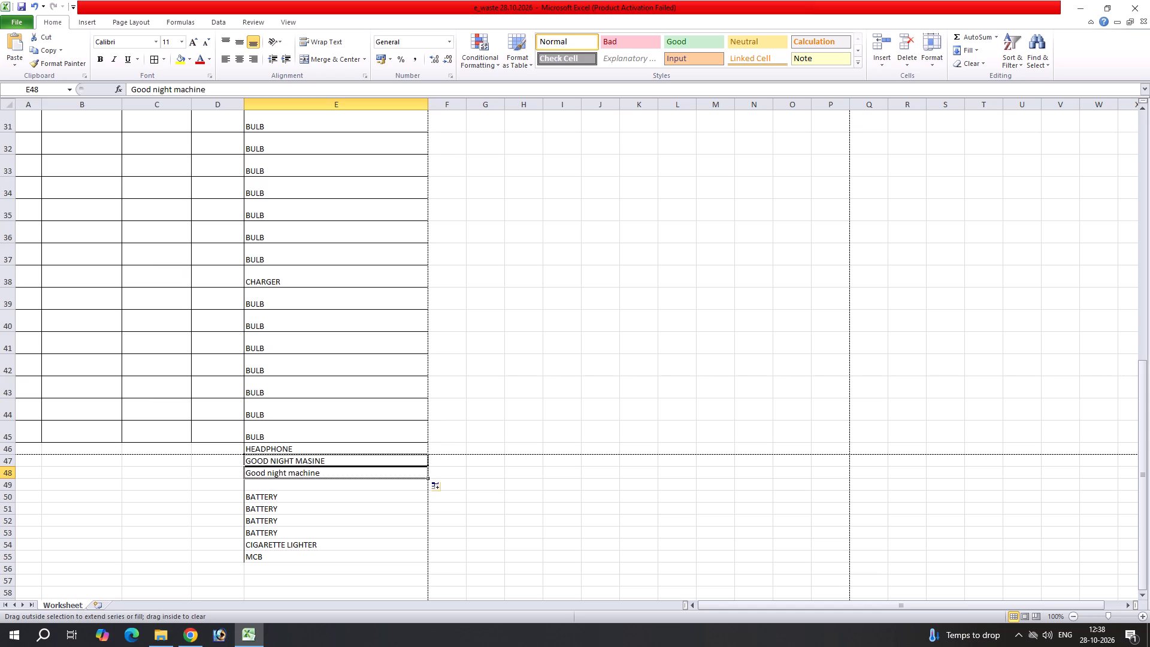
Enter BULB as the item name in the blank cell E49.
{"action": "left_click", "coordinate": [266, 485]}
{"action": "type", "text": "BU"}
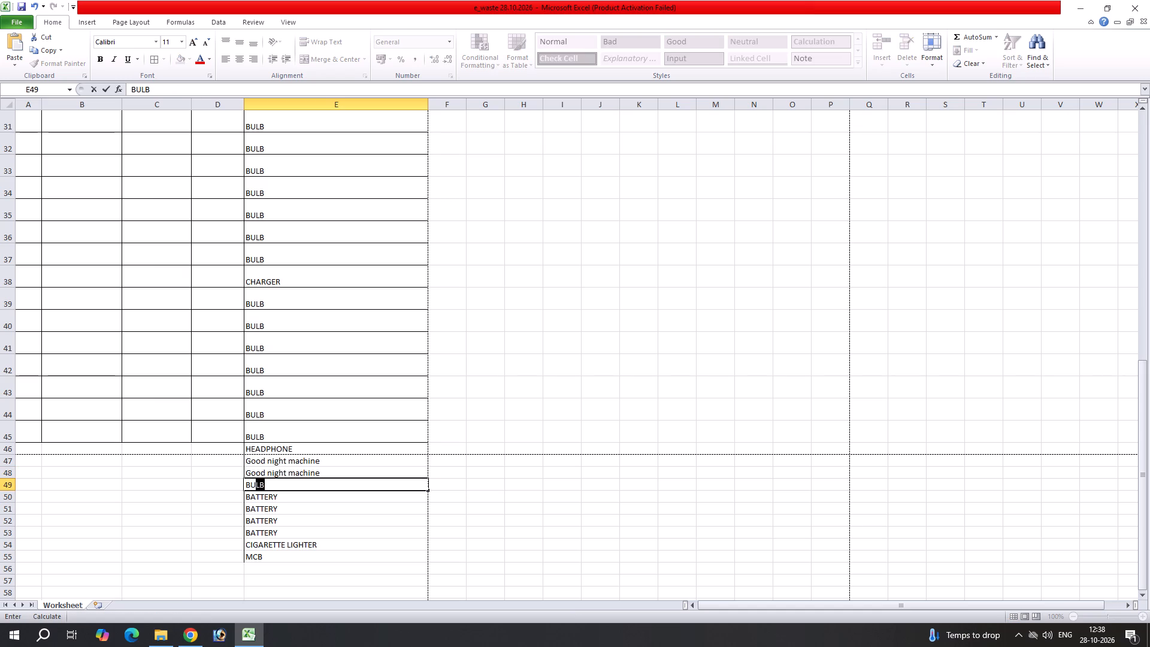
{"action": "left_click", "coordinate": [616, 505]}
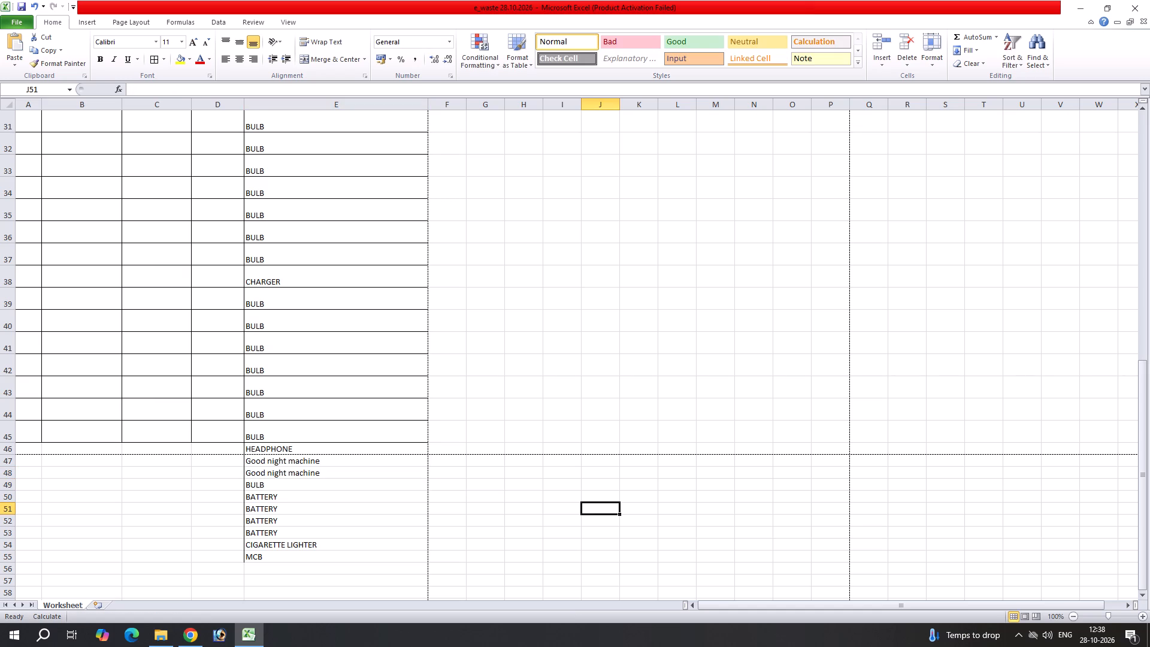
Cut the item name CHARGAR from E26, search for it on Google in Chrome, and open the results for charger mobile.
{"action": "scroll", "coordinate": [475, 431], "scroll_direction": "up", "scroll_amount": 2}
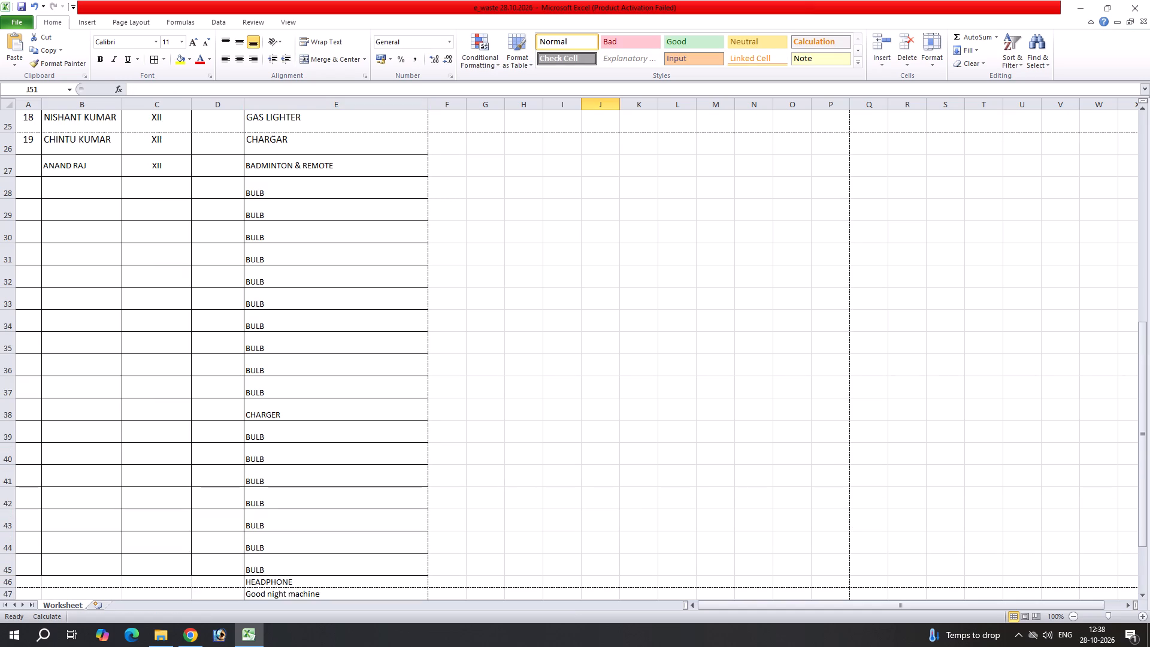
{"action": "left_click", "coordinate": [283, 164]}
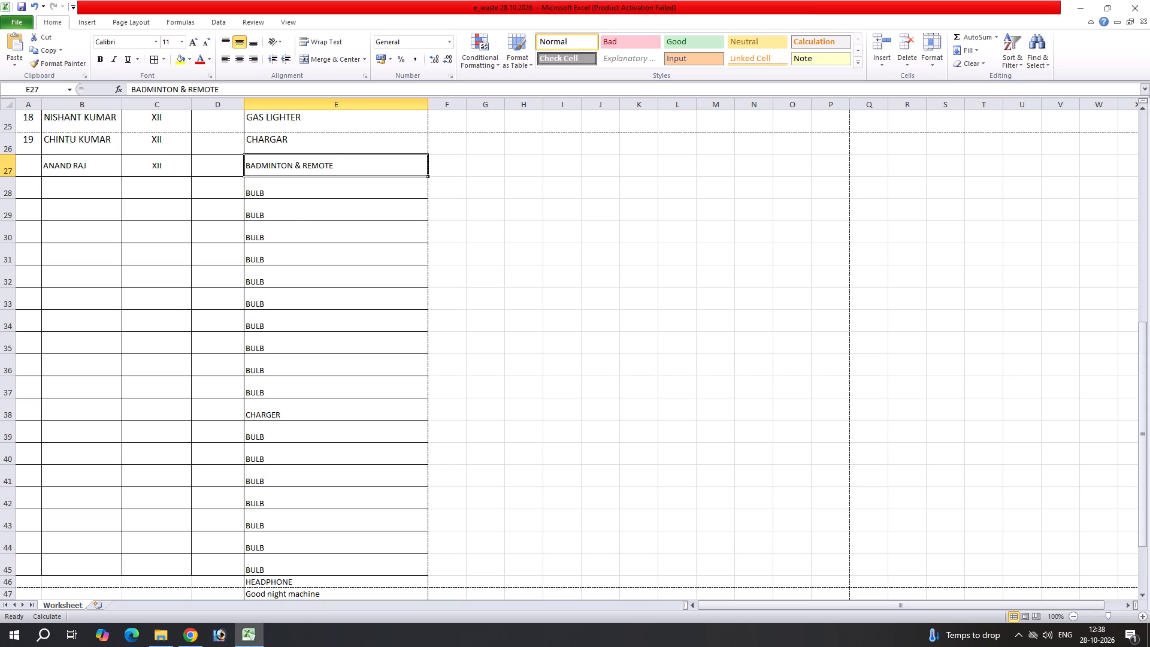
{"action": "scroll", "coordinate": [383, 249], "scroll_direction": "up", "scroll_amount": 1}
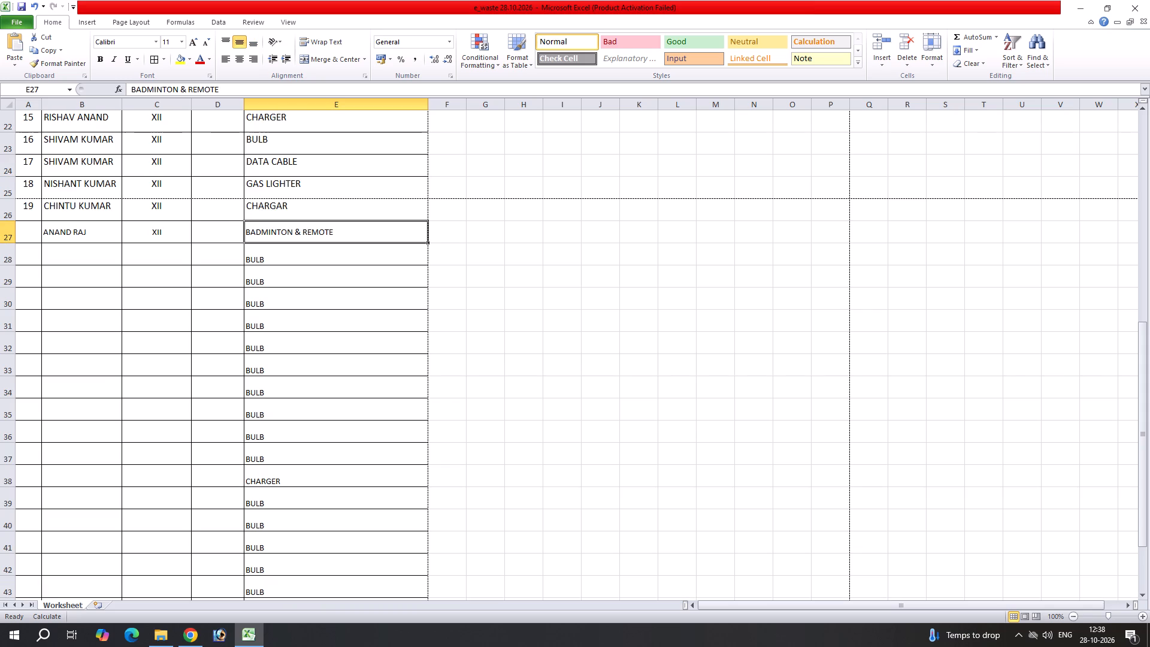
{"action": "double_click", "coordinate": [326, 211]}
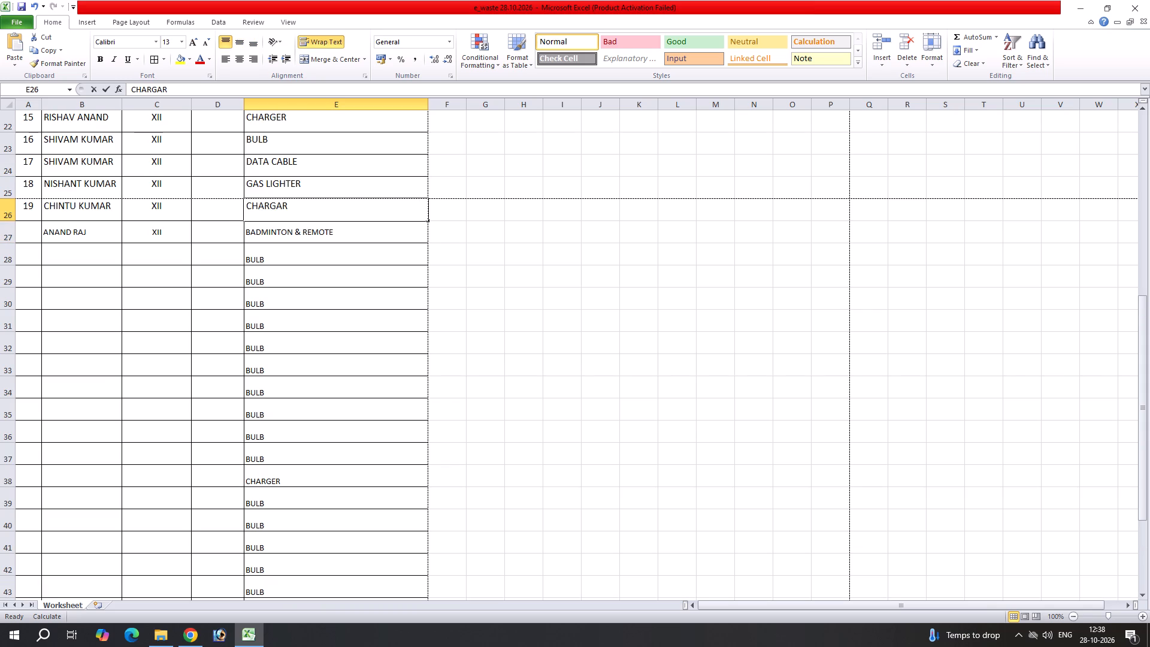
{"action": "left_click_drag", "start_coordinate": [326, 211], "coordinate": [216, 212]}
{"action": "key", "text": "ctrl+x"}
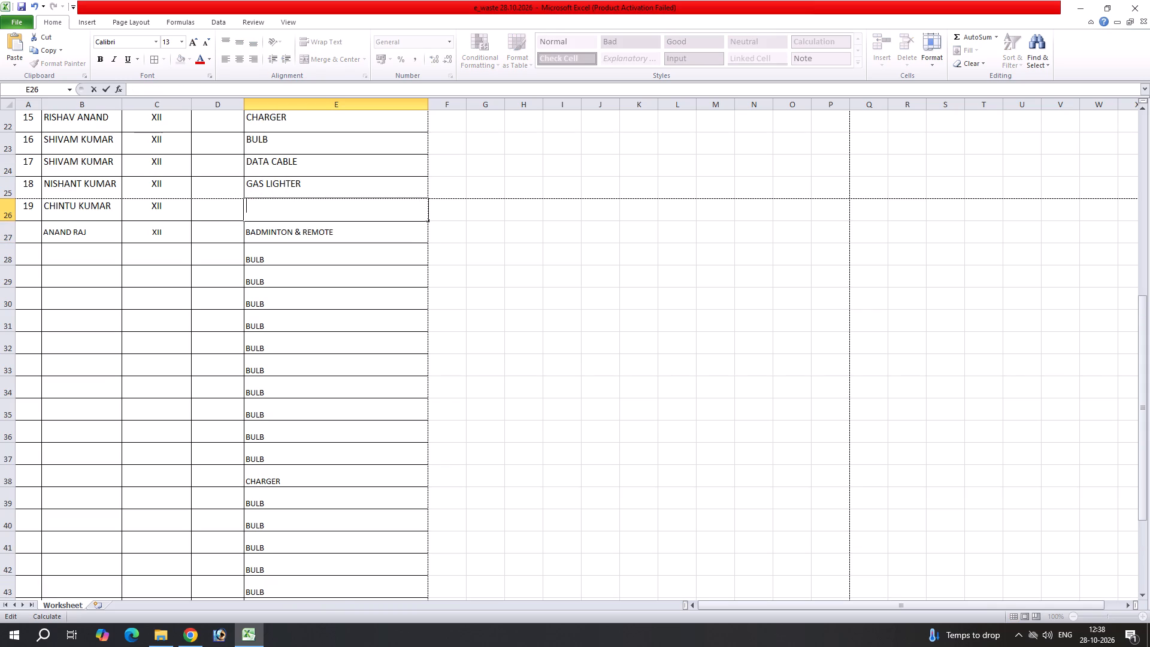
{"action": "left_click", "coordinate": [180, 641]}
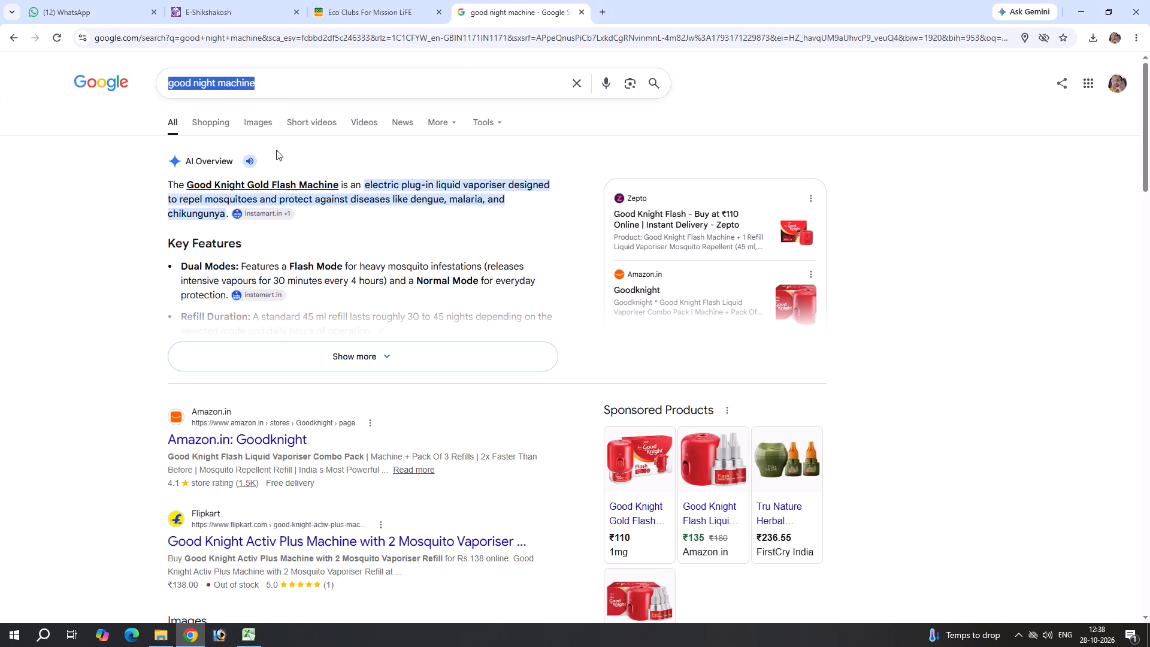
{"action": "key", "text": "ctrl+v"}
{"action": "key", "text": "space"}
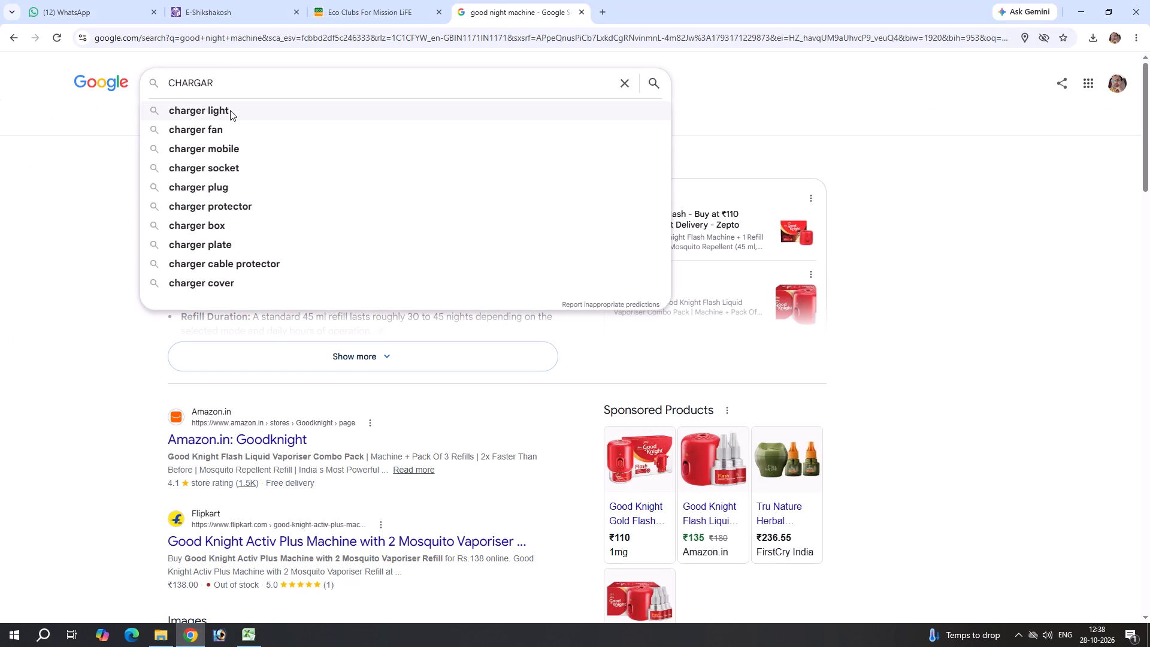
{"action": "left_click_drag", "start_coordinate": [220, 83], "coordinate": [138, 81]}
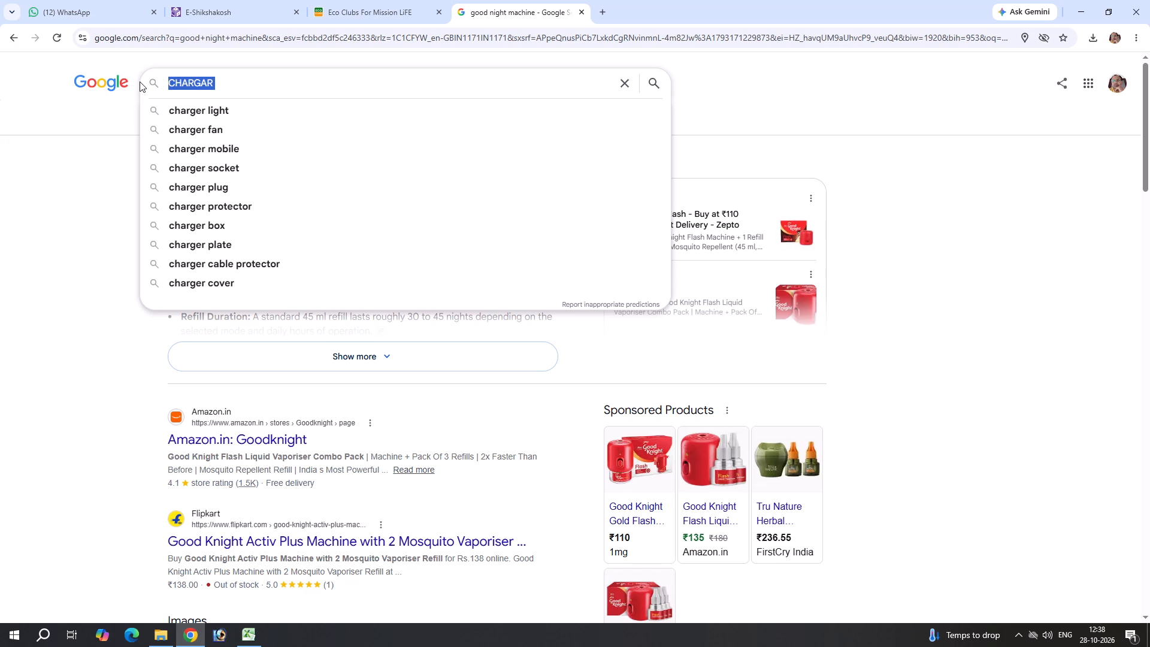
{"action": "left_click", "coordinate": [229, 149]}
Copy charger mobile from the Google search box and paste it as the item name in Excel cell E26.
{"action": "left_click_drag", "start_coordinate": [238, 82], "coordinate": [97, 87]}
{"action": "key", "text": "ctrl+c"}
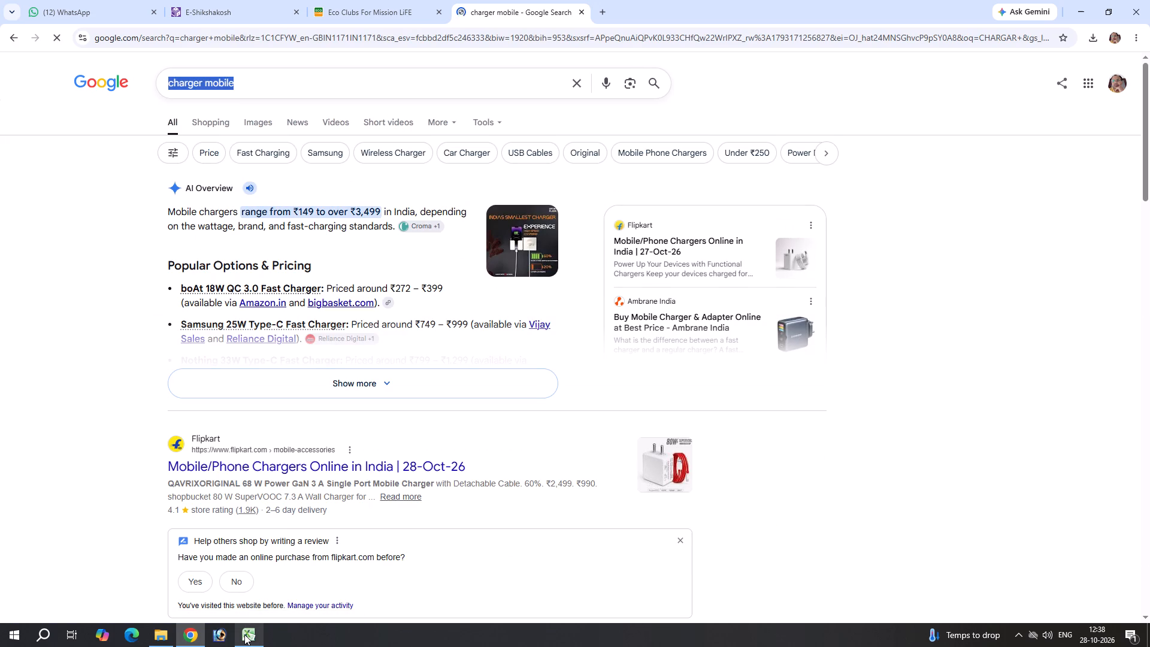
{"action": "left_click", "coordinate": [244, 634]}
{"action": "left_click", "coordinate": [268, 202]}
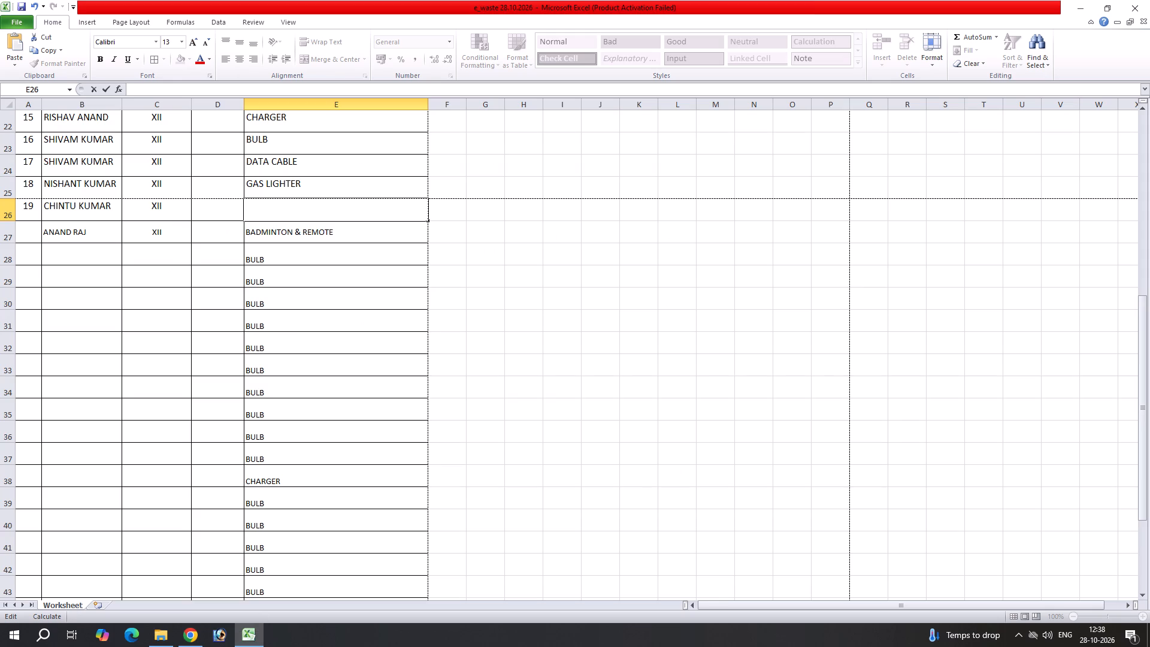
{"action": "key", "text": "ctrl+v"}
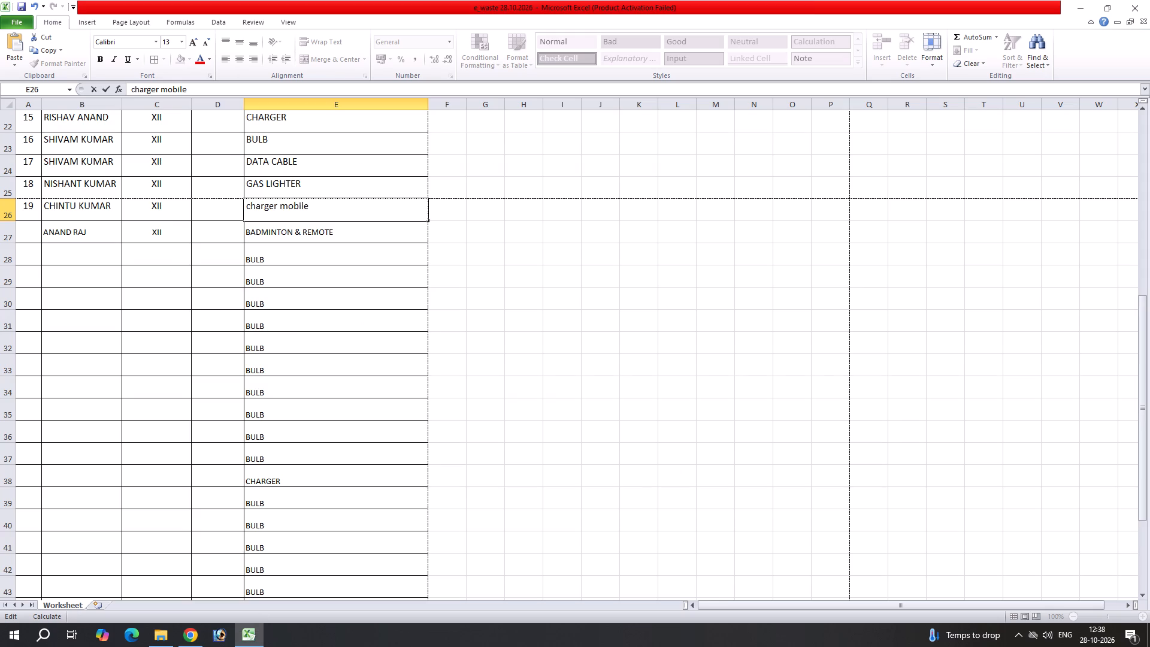
Capitalise the first letter of the item name in E26 to read Charger mobile.
{"action": "left_click", "coordinate": [250, 208]}
{"action": "key", "text": "BackSpace"}
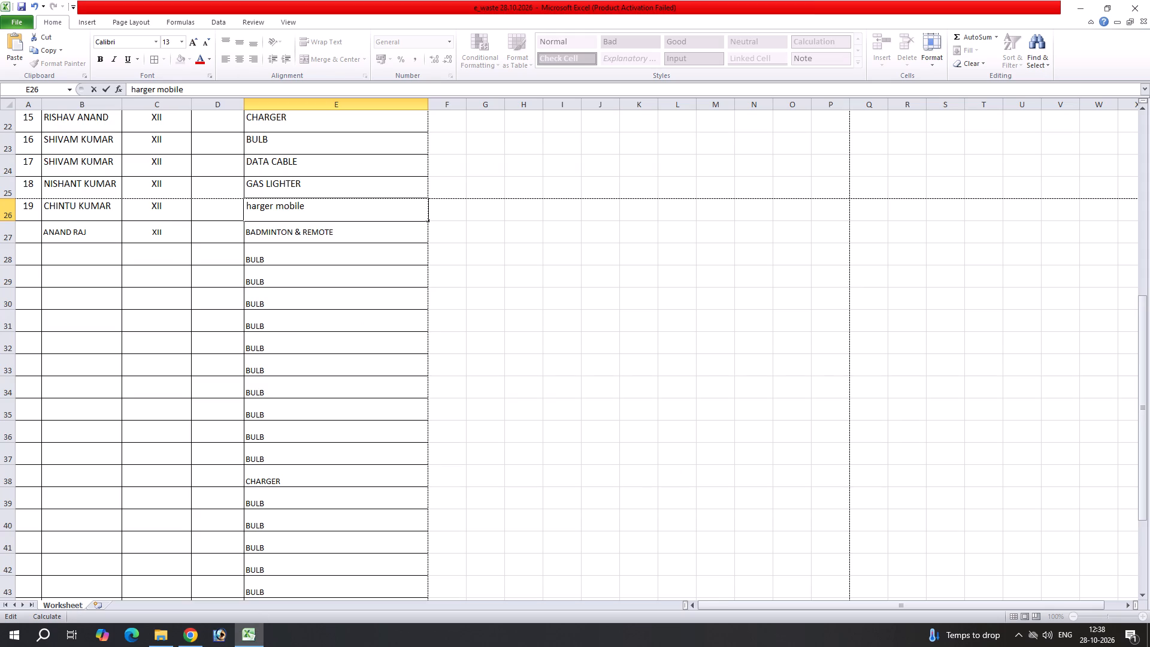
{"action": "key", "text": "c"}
{"action": "left_click", "coordinate": [541, 265]}
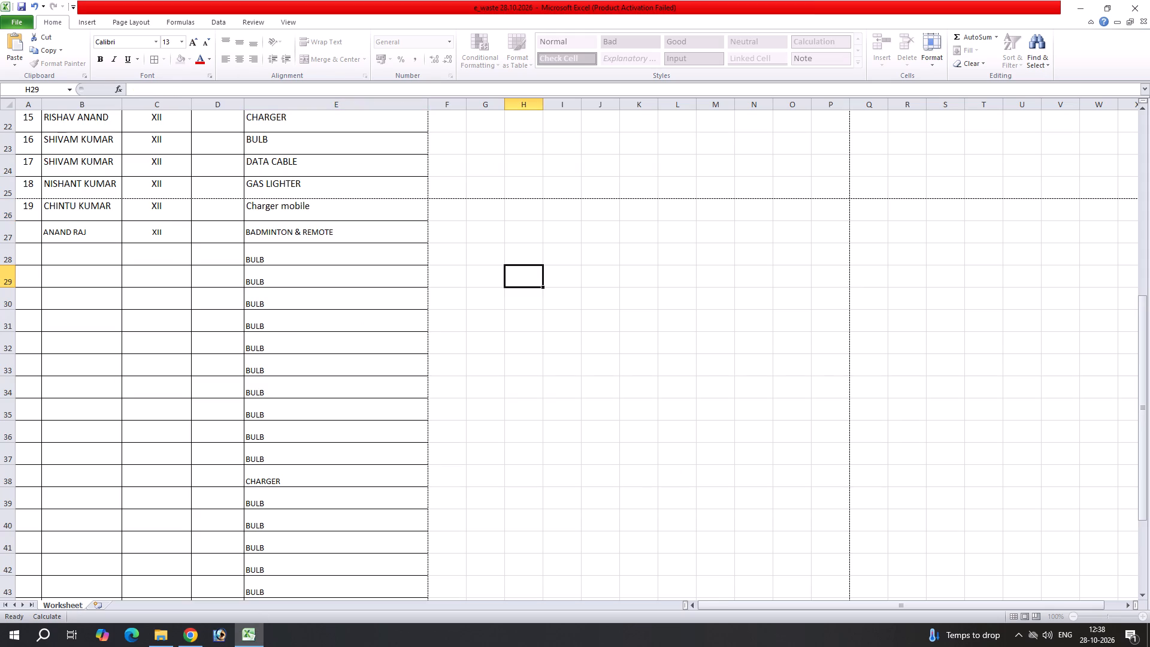
Copy Charger mobile from E26 over the item name CHARGER in E22.
{"action": "left_click", "coordinate": [337, 207]}
{"action": "key", "text": "ctrl+c"}
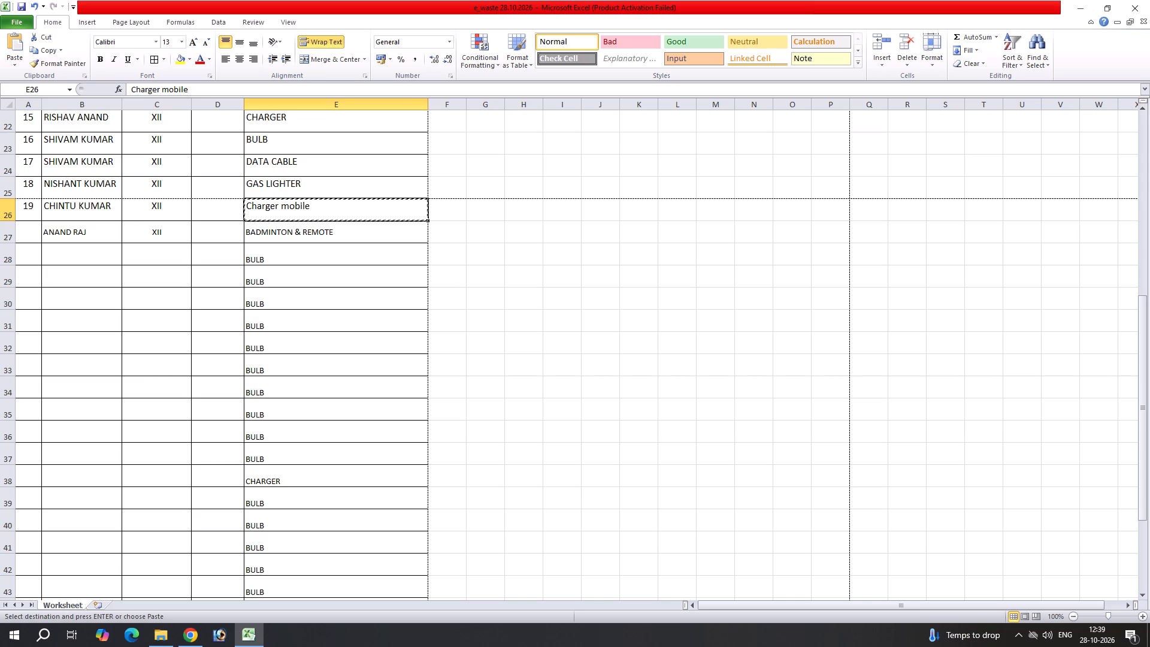
{"action": "left_click", "coordinate": [305, 120]}
{"action": "key", "text": "ctrl+v"}
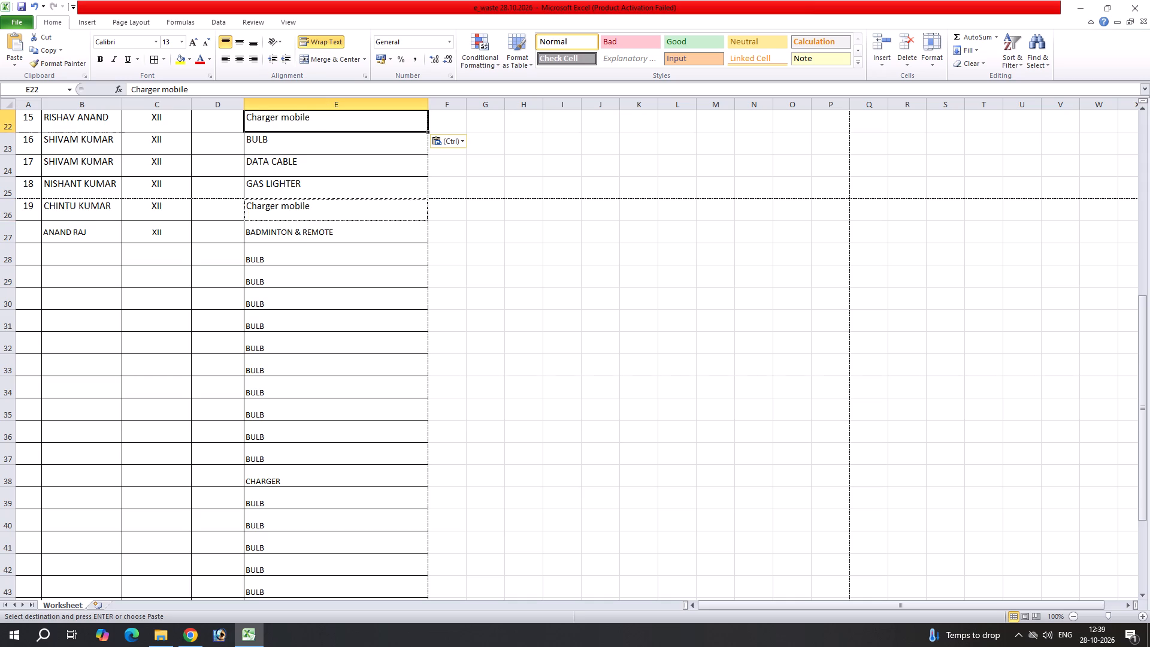
Copy the misspelled item name BLUTTOOTH from E11, search for it on Google in Chrome, and open the results for bluetooth mobile.
{"action": "scroll", "coordinate": [524, 333], "scroll_direction": "up", "scroll_amount": 4}
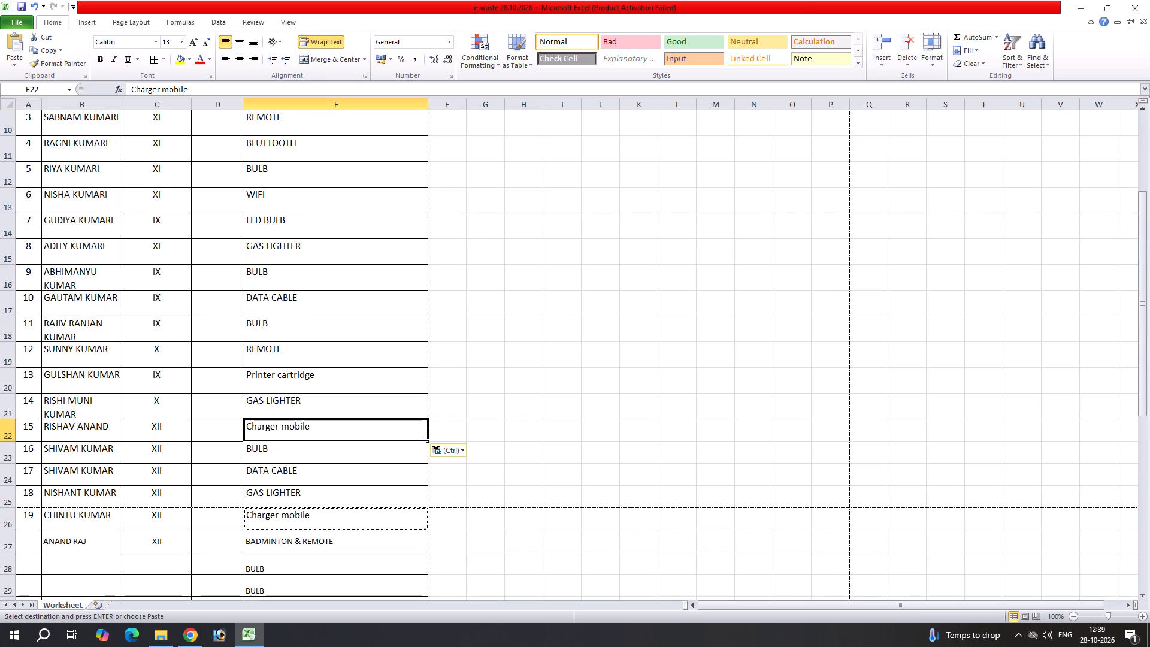
{"action": "left_click", "coordinate": [316, 149]}
{"action": "double_click", "coordinate": [315, 144]}
{"action": "left_click_drag", "start_coordinate": [315, 144], "coordinate": [195, 143]}
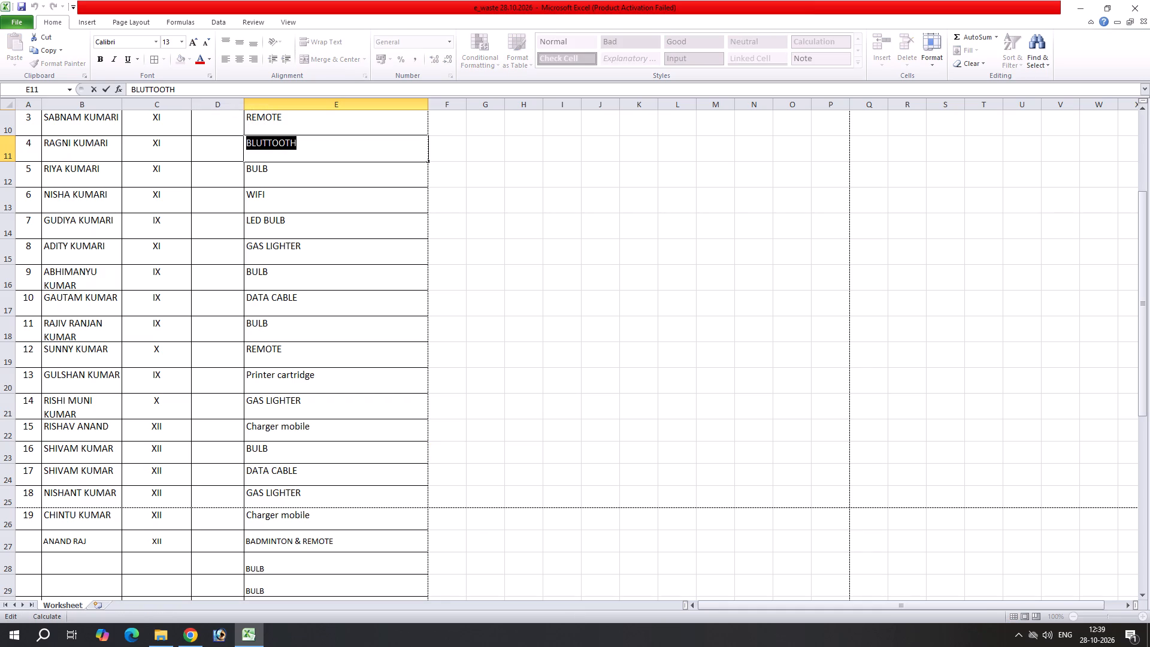
{"action": "key", "text": "ctrl+c"}
{"action": "left_click", "coordinate": [189, 635]}
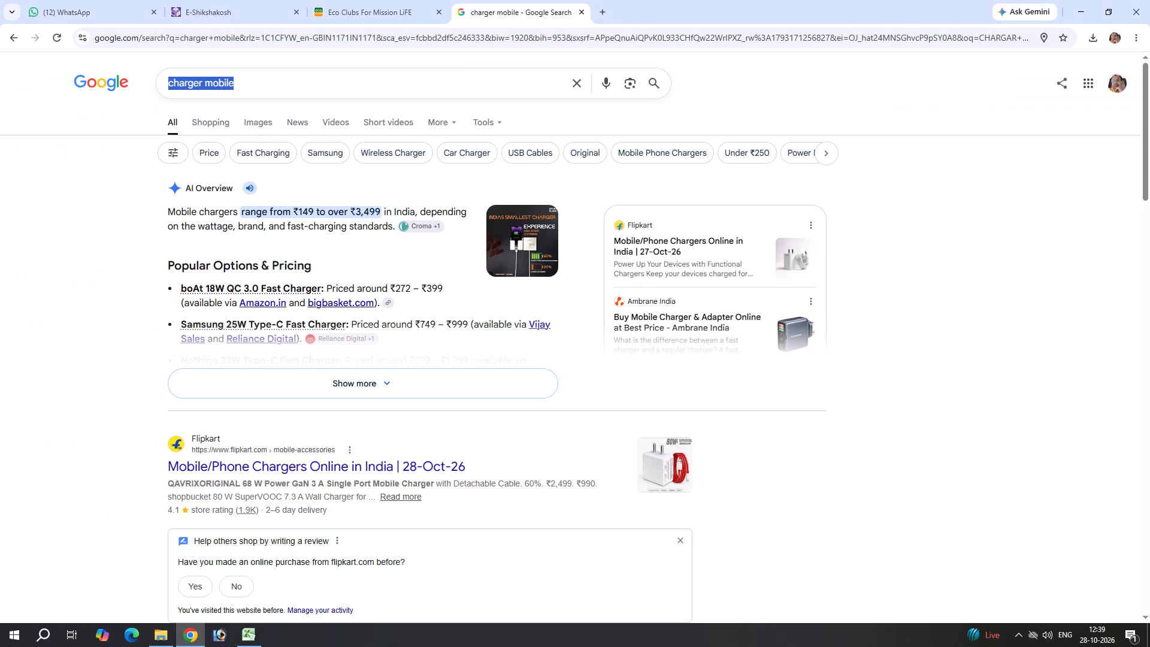
{"action": "key", "text": "ctrl+v"}
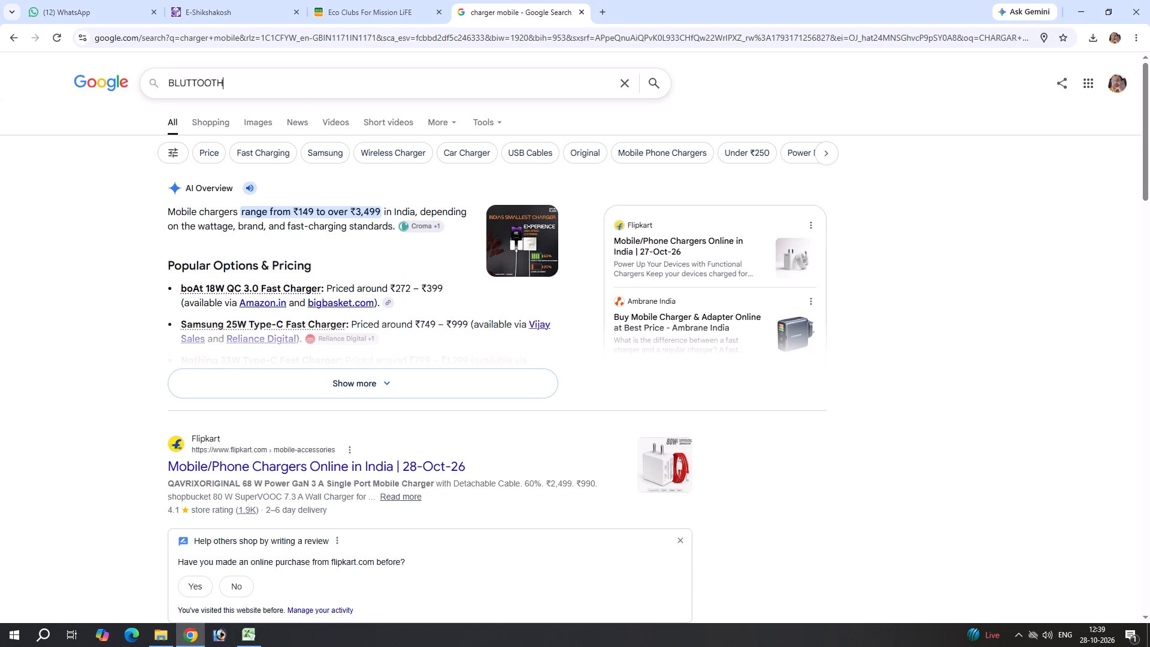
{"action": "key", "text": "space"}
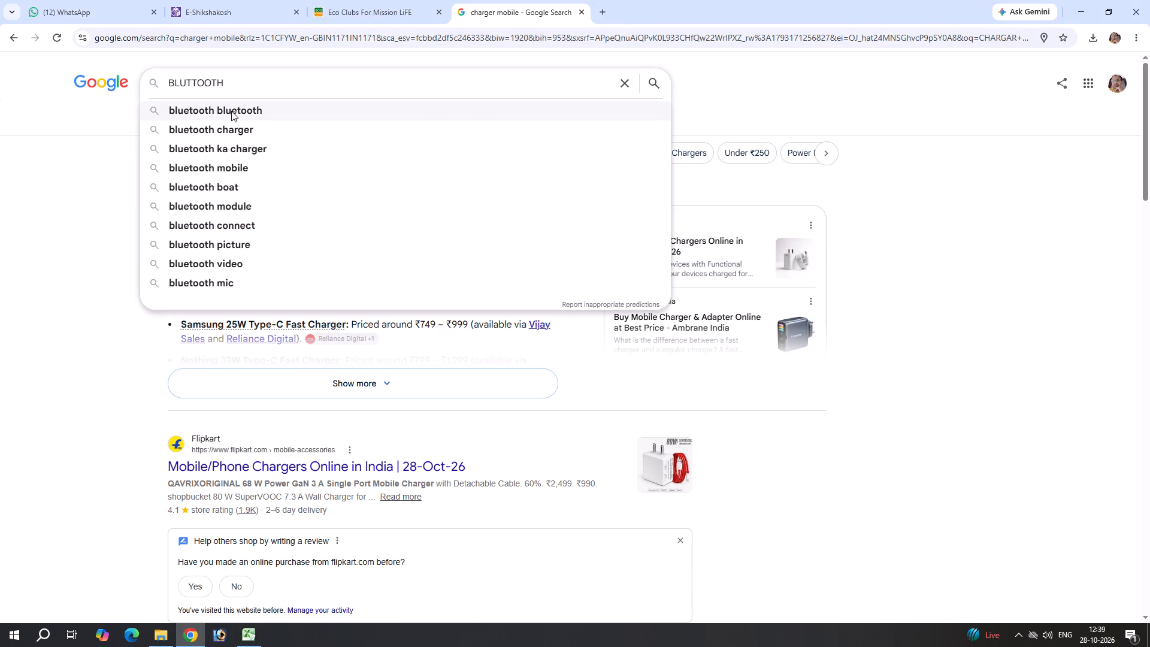
{"action": "left_click", "coordinate": [251, 170]}
Copy bluetooth mobile from the Google search box and return to the item name in Excel cell E11.
{"action": "left_click_drag", "start_coordinate": [246, 83], "coordinate": [155, 82]}
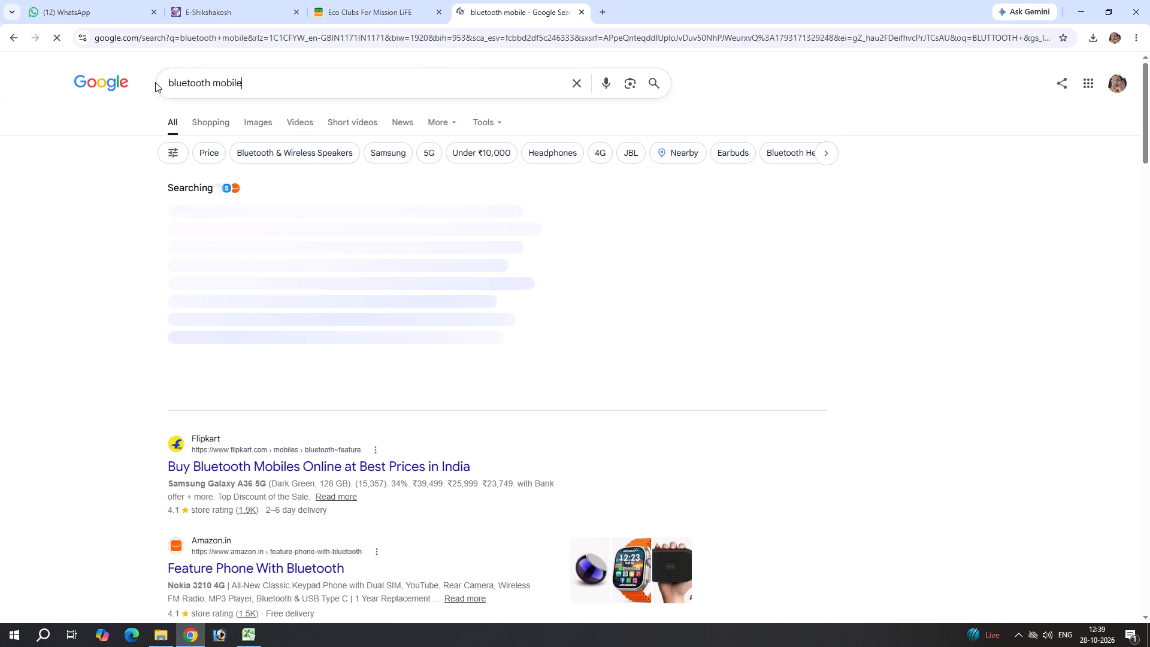
{"action": "left_click_drag", "start_coordinate": [155, 82], "coordinate": [153, 83]}
{"action": "key", "text": "ctrl+c"}
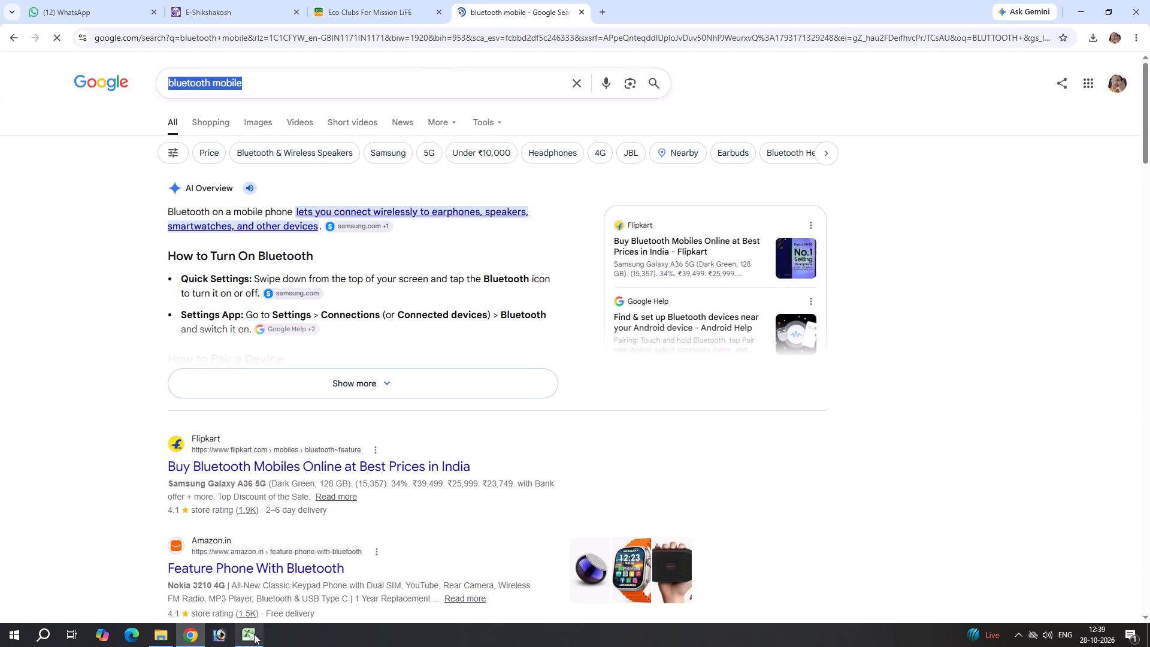
{"action": "left_click", "coordinate": [249, 640]}
{"action": "left_click", "coordinate": [309, 141]}
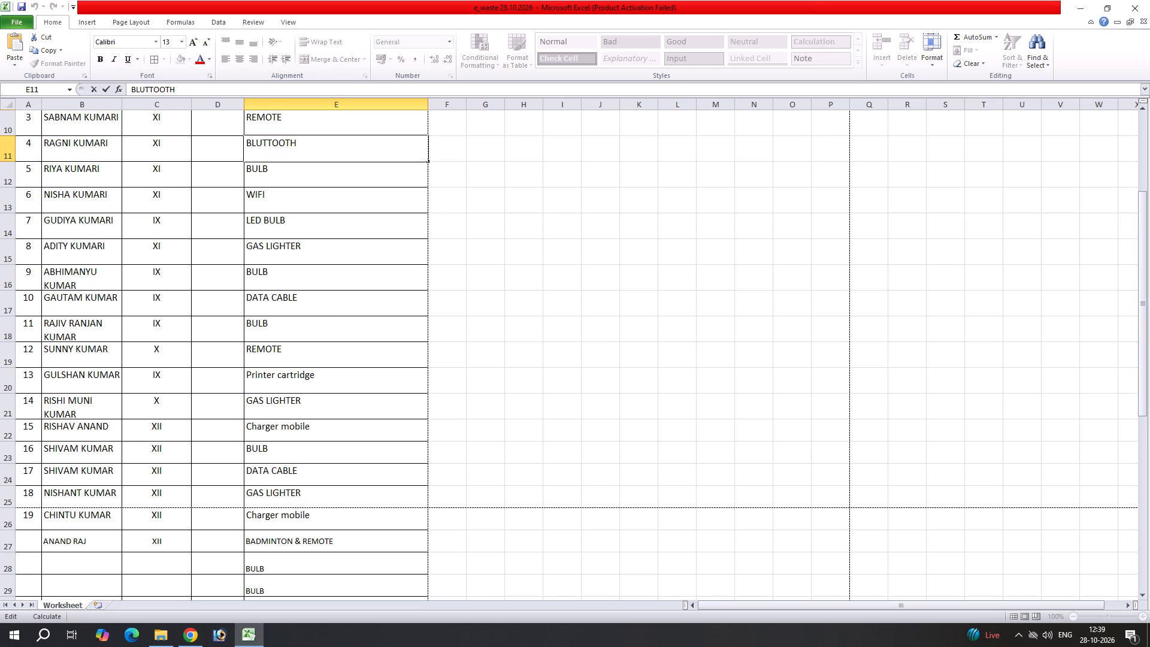
Replace the item name in E11 with the copied text and capitalise both words to read Bluetooth Mobile.
{"action": "left_click_drag", "start_coordinate": [309, 141], "coordinate": [186, 130]}
{"action": "key", "text": "ctrl+v"}
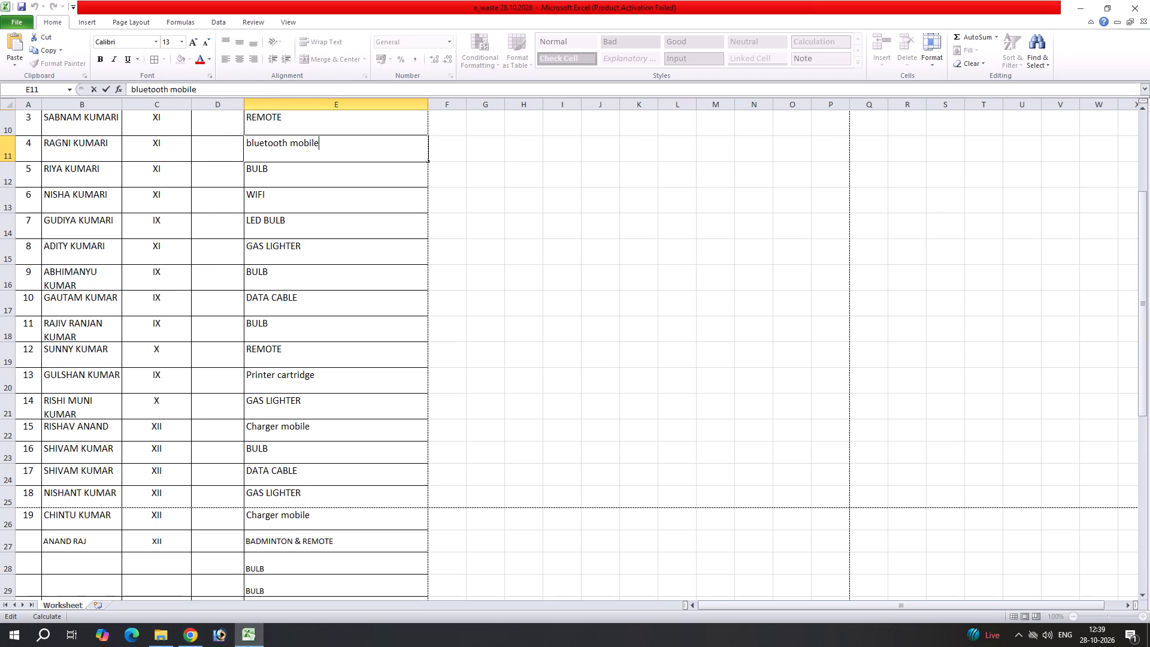
{"action": "left_click", "coordinate": [251, 140]}
{"action": "key", "text": "BackSpace"}
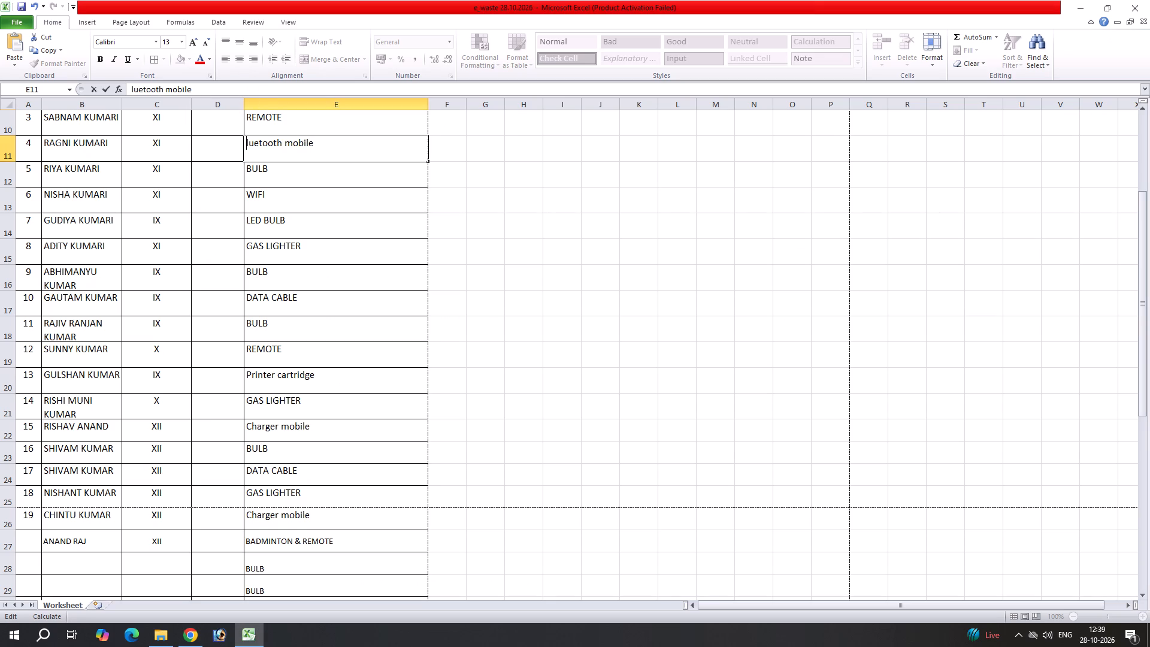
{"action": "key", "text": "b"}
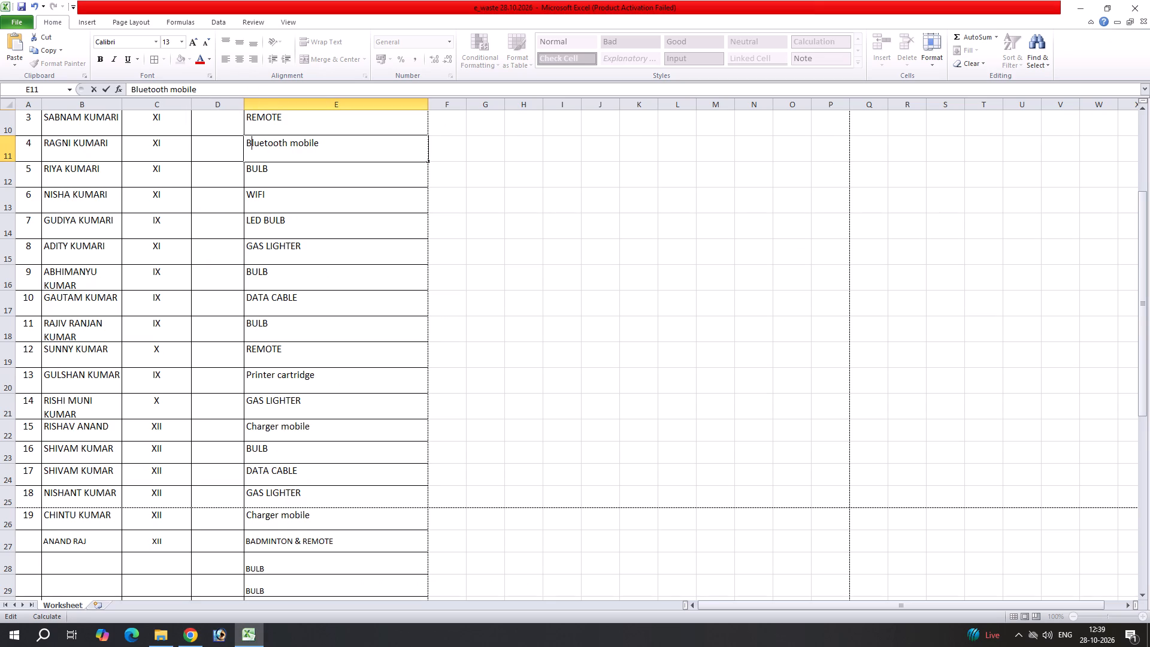
{"action": "left_click", "coordinate": [576, 210]}
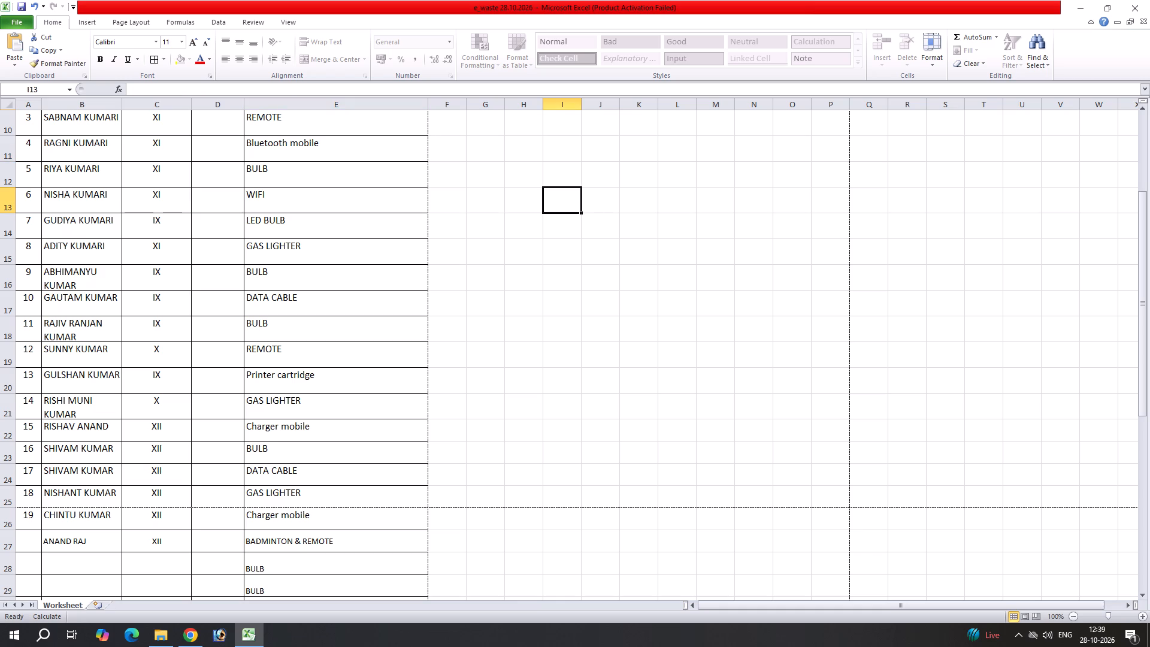
{"action": "double_click", "coordinate": [300, 141]}
{"action": "key", "text": "BackSpace"}
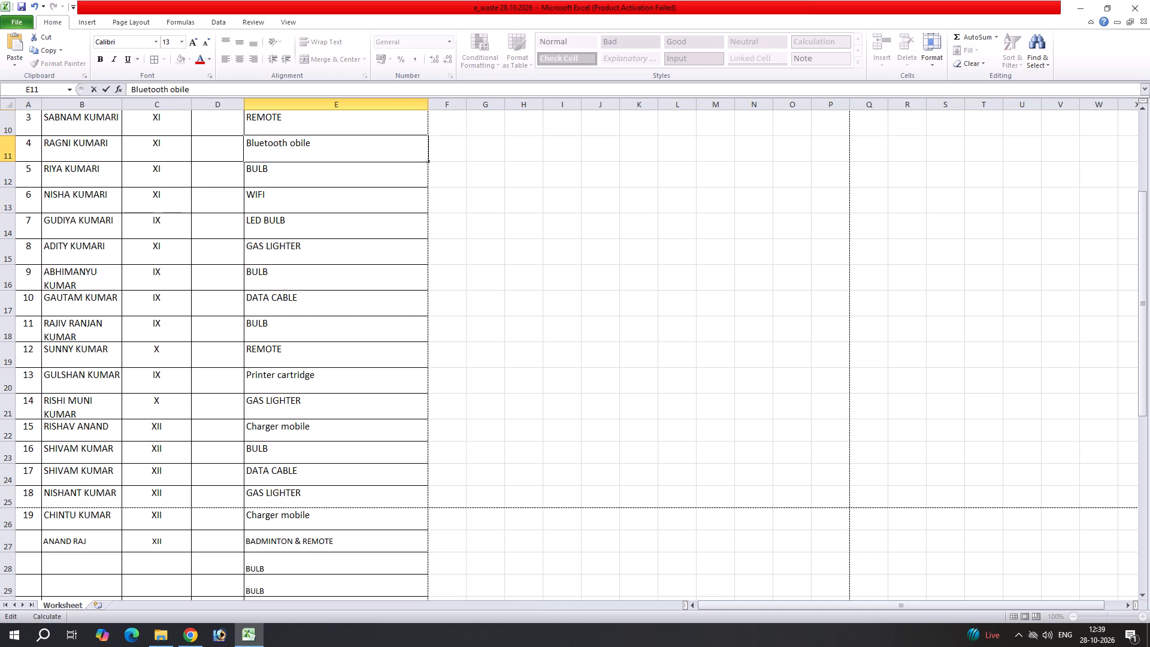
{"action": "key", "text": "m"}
{"action": "left_click", "coordinate": [571, 180]}
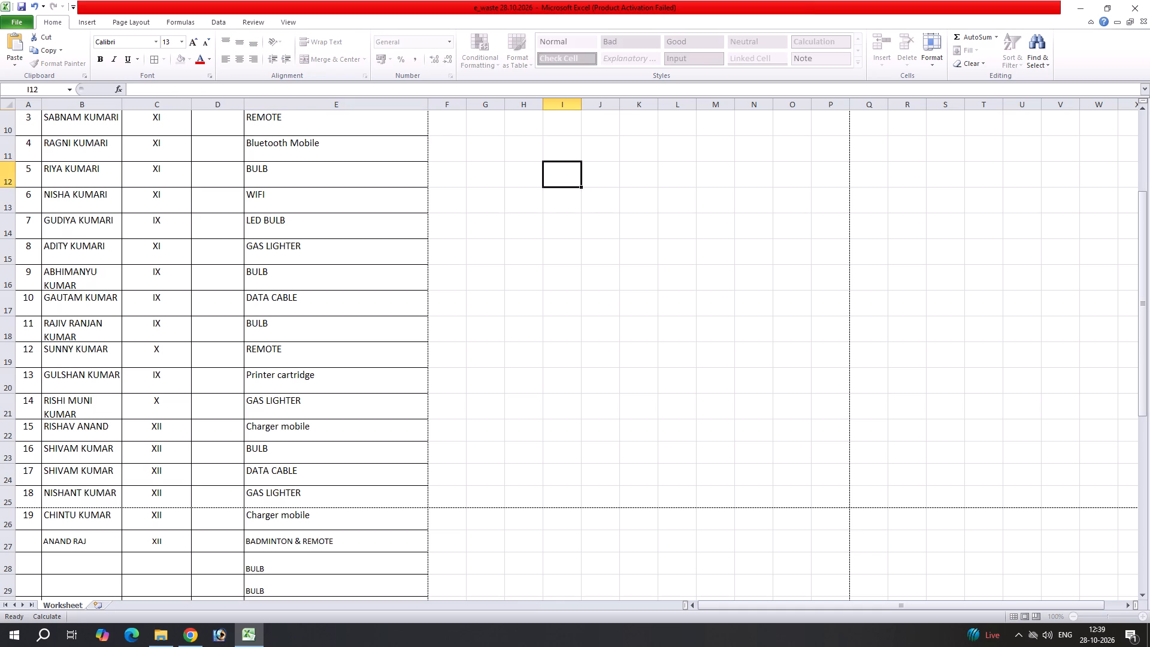
Copy the item name WIFI from E13 and search Google in Chrome for WIFI JIO.
{"action": "scroll", "coordinate": [330, 176], "scroll_direction": "up", "scroll_amount": 1}
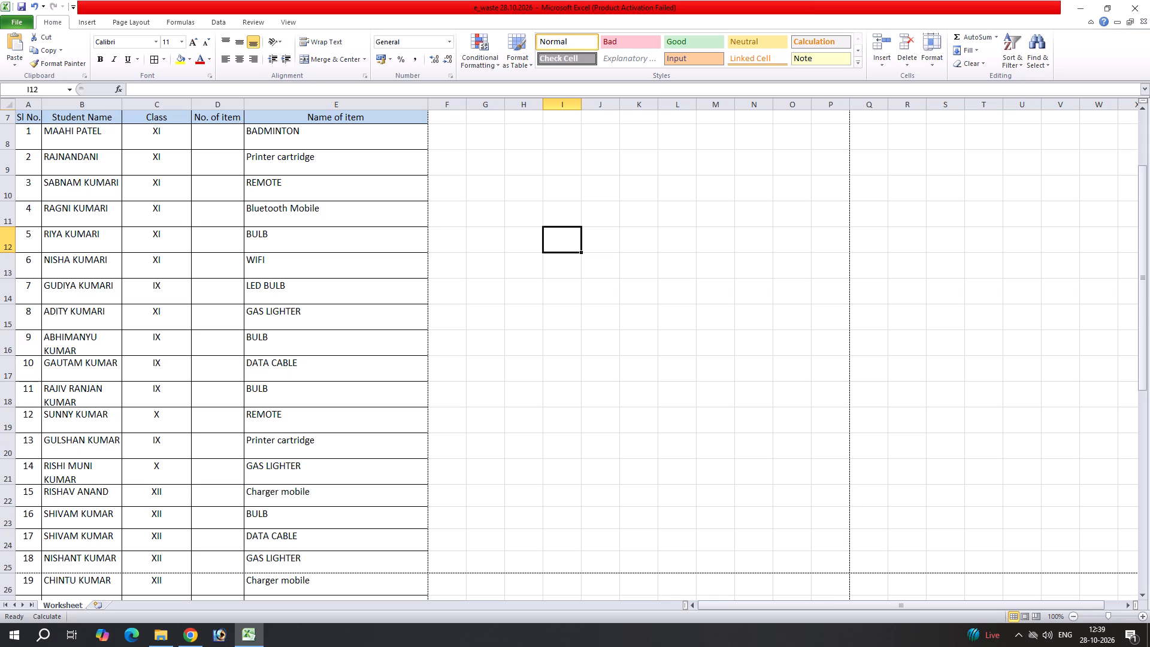
{"action": "double_click", "coordinate": [273, 264]}
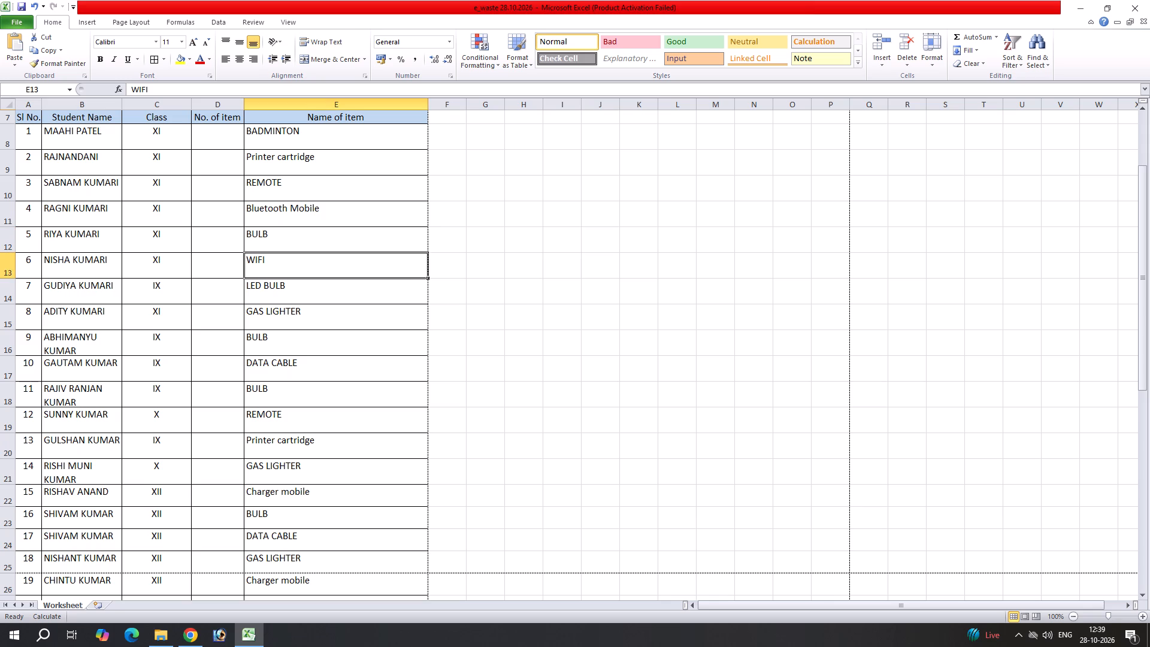
{"action": "left_click_drag", "start_coordinate": [273, 262], "coordinate": [184, 249]}
{"action": "key", "text": "ctrl+c"}
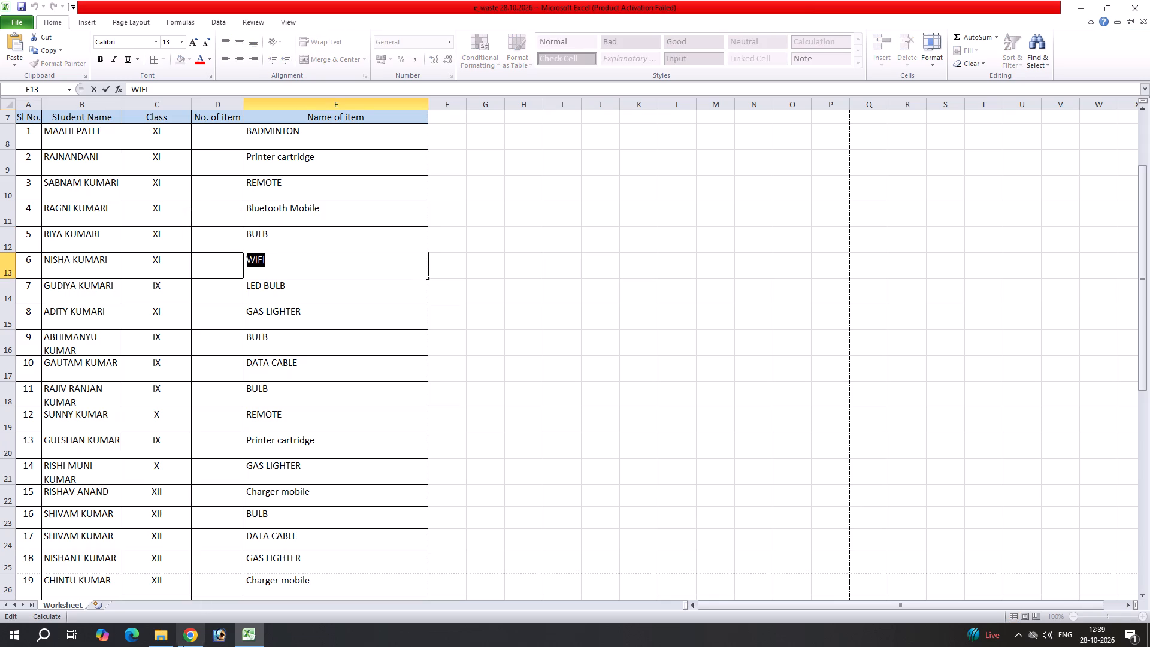
{"action": "left_click", "coordinate": [182, 639]}
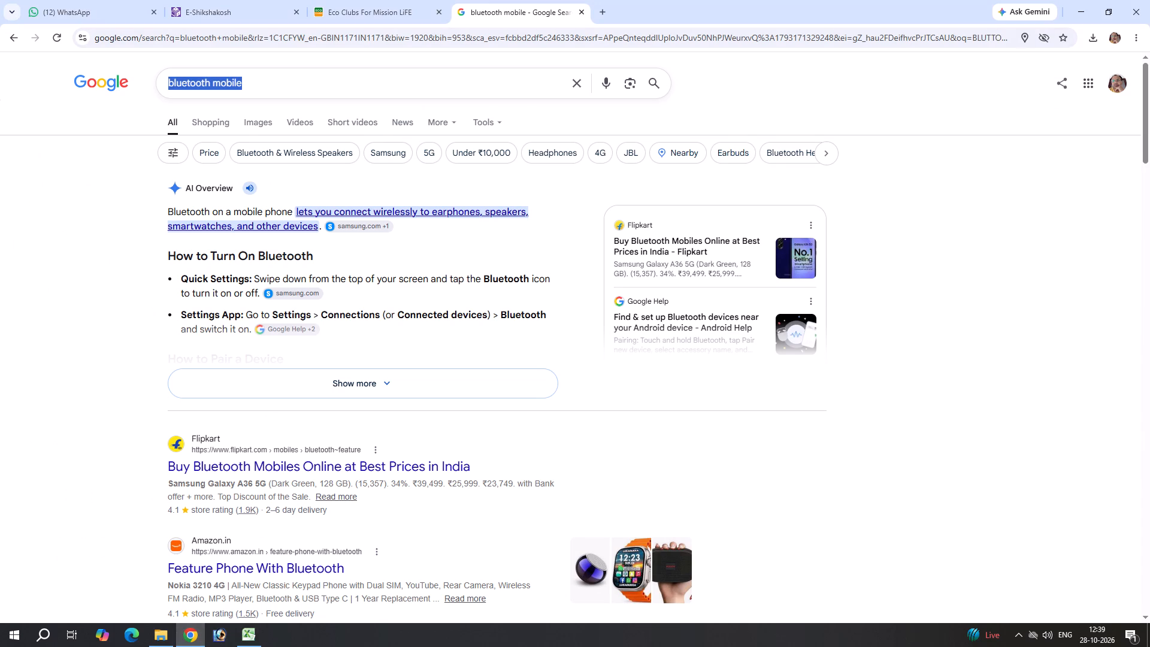
{"action": "key", "text": "ctrl+v"}
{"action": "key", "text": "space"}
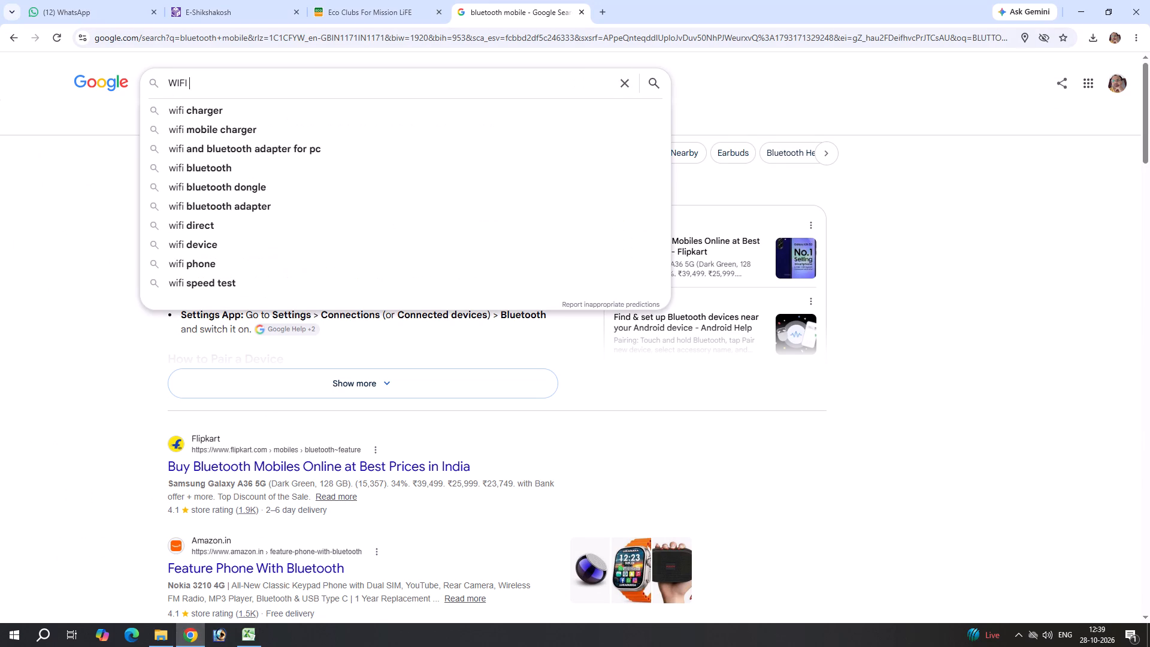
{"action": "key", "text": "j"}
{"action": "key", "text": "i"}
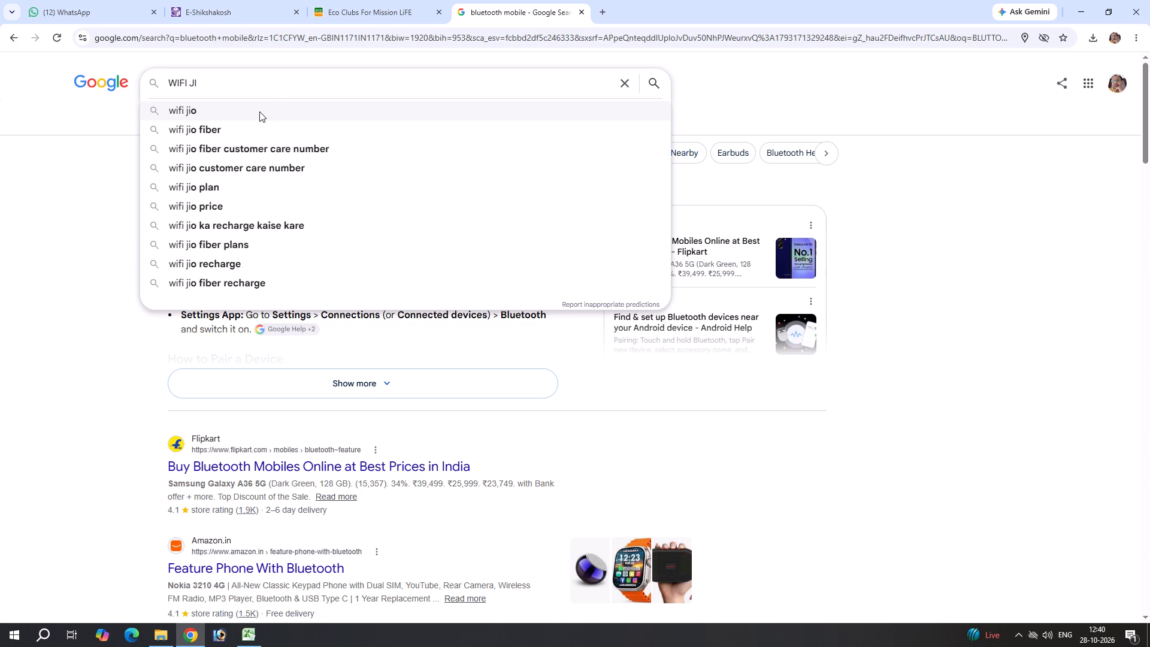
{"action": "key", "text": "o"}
{"action": "key", "text": "Return"}
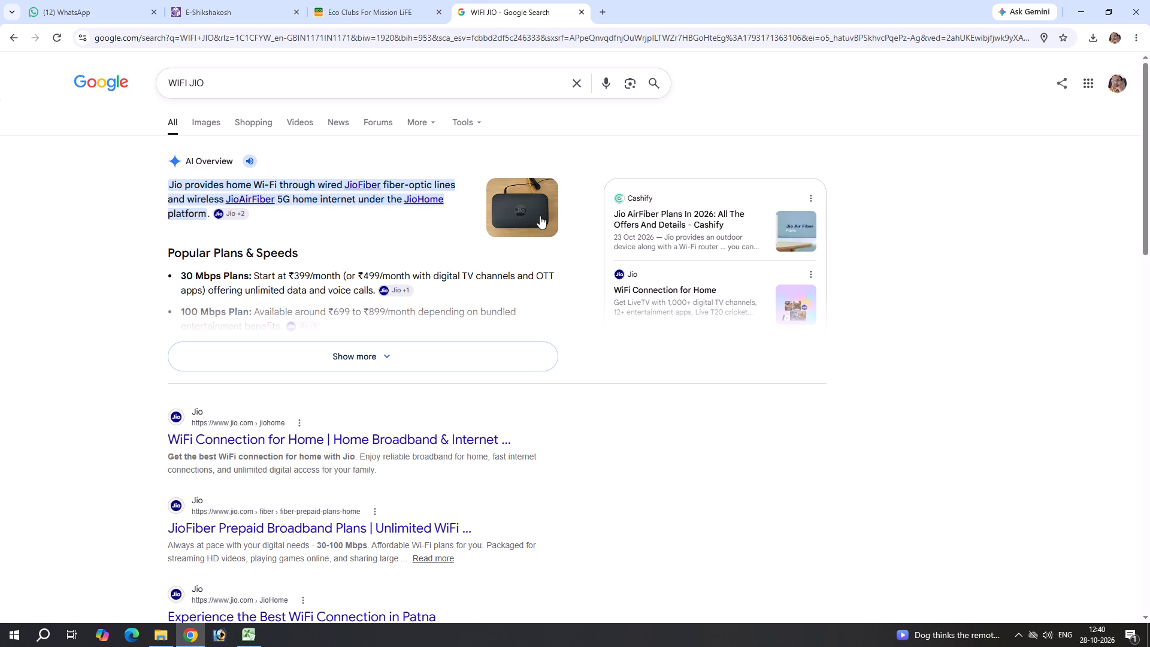
Browse the image results for WIFI JIO and open the Flipkart product page of the Jio M2 Wireless Router.
{"action": "left_click", "coordinate": [364, 356]}
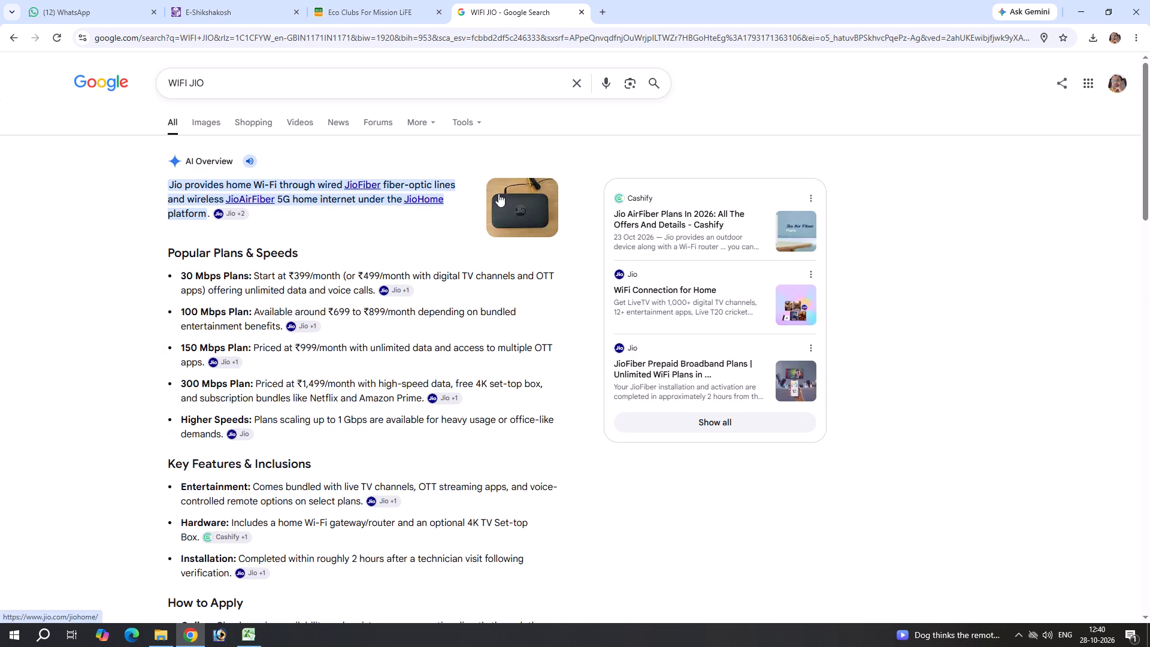
{"action": "left_click", "coordinate": [194, 122]}
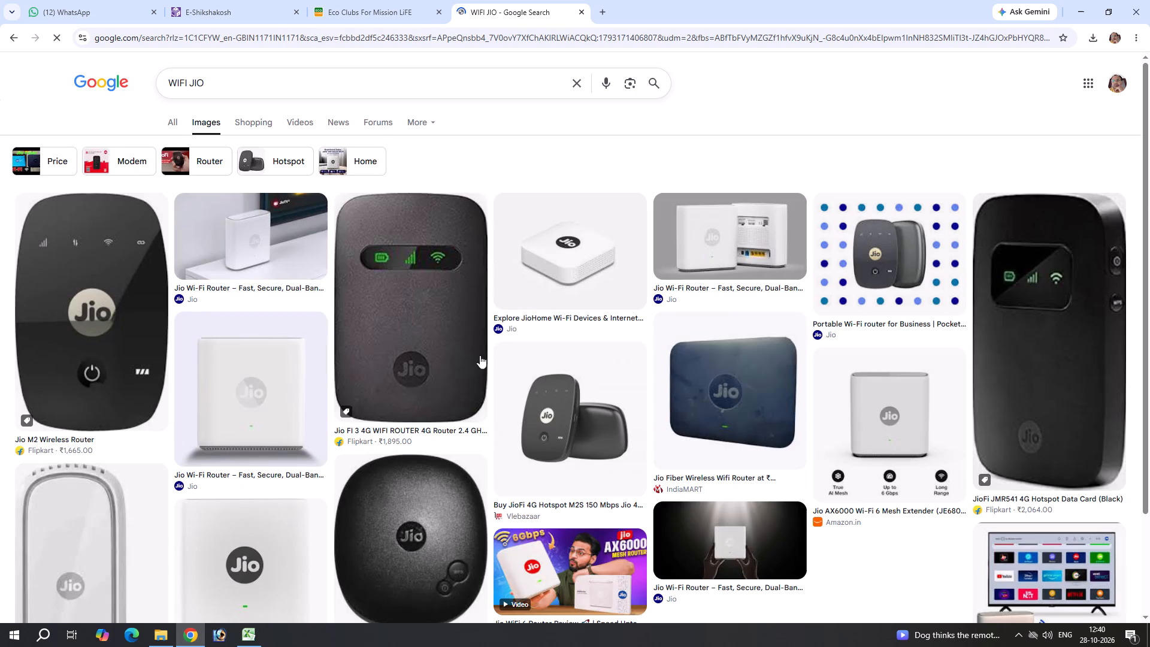
{"action": "left_click", "coordinate": [79, 399]}
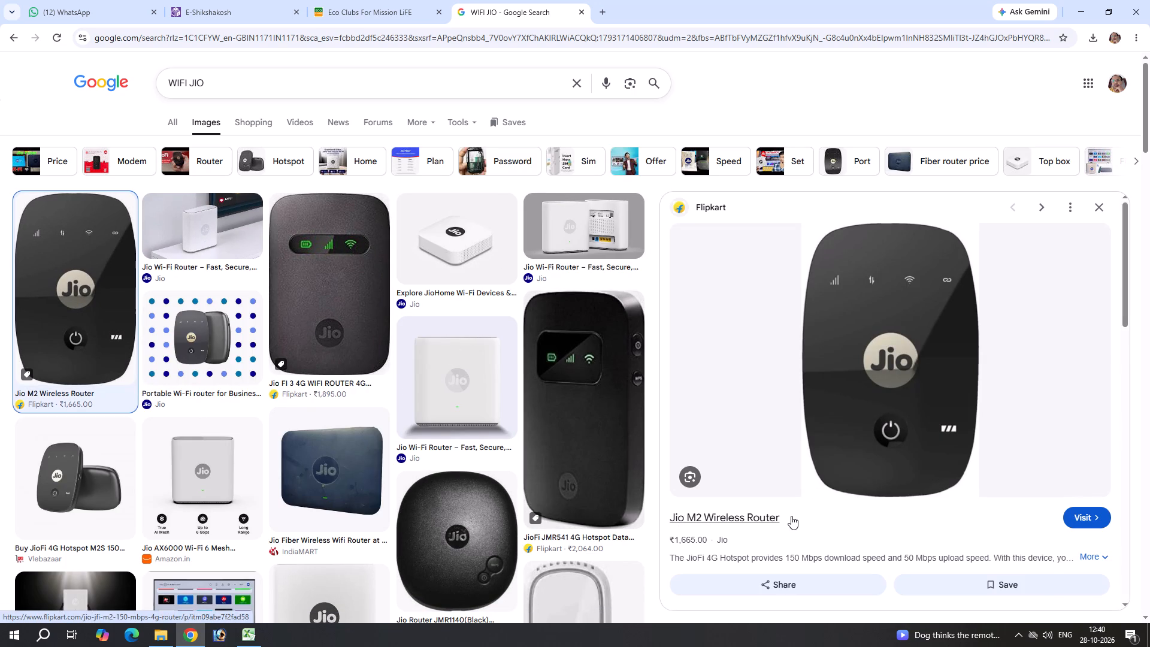
{"action": "left_click_drag", "start_coordinate": [794, 521], "coordinate": [783, 522]}
{"action": "left_click_drag", "start_coordinate": [783, 522], "coordinate": [757, 522]}
{"action": "left_click_drag", "start_coordinate": [785, 515], "coordinate": [759, 516]}
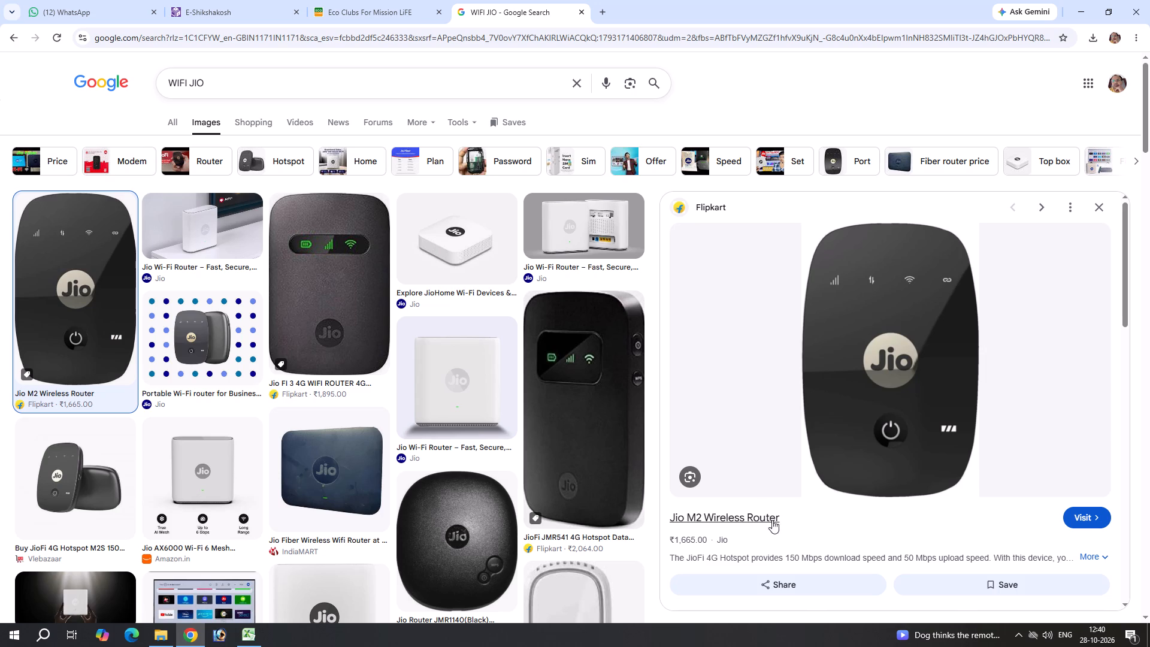
{"action": "left_click", "coordinate": [765, 519]}
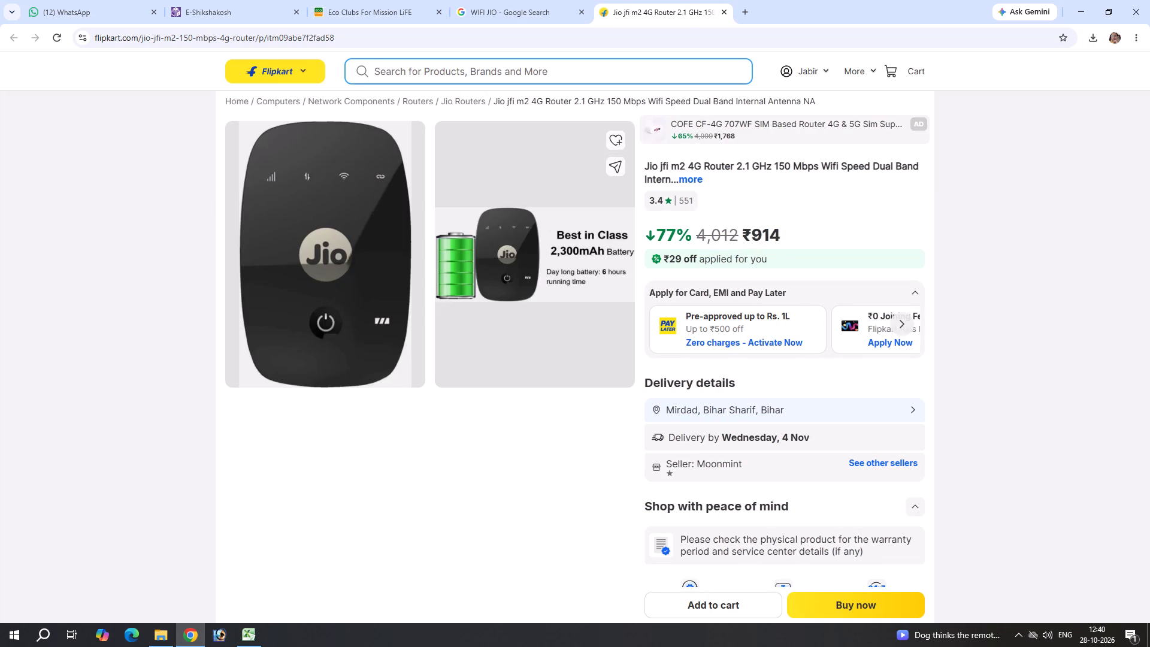
Select the word Router in the product title on the Flipkart page.
{"action": "left_click_drag", "start_coordinate": [703, 167], "coordinate": [736, 168]}
{"action": "left_click_drag", "start_coordinate": [704, 165], "coordinate": [729, 166]}
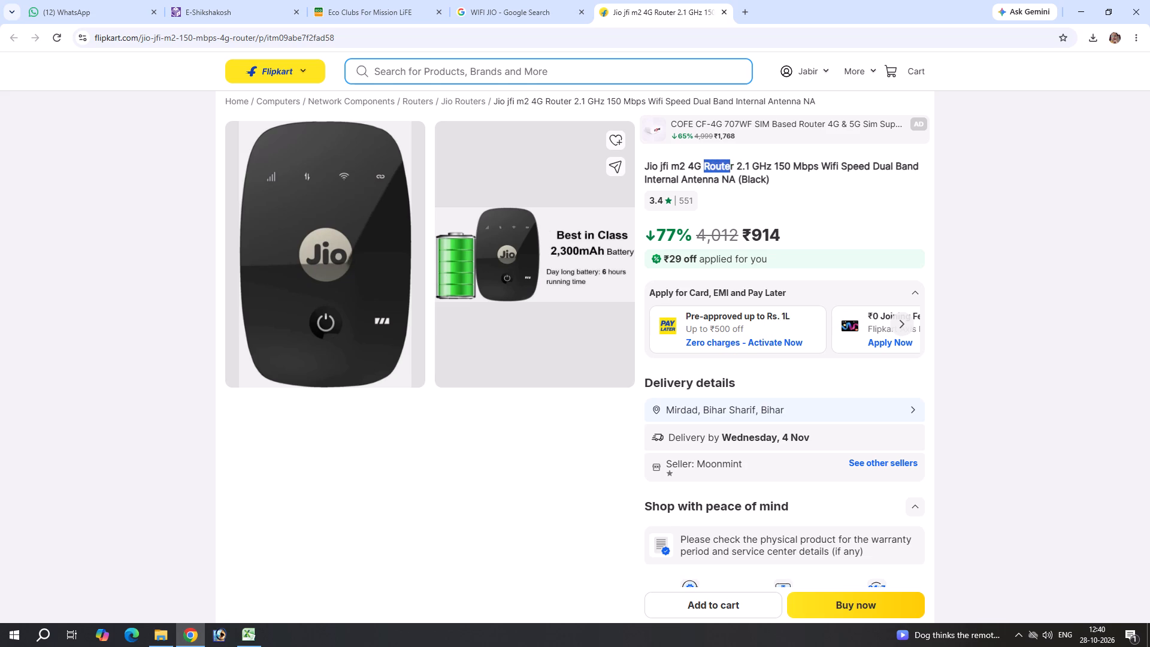
{"action": "left_click_drag", "start_coordinate": [729, 166], "coordinate": [733, 166]}
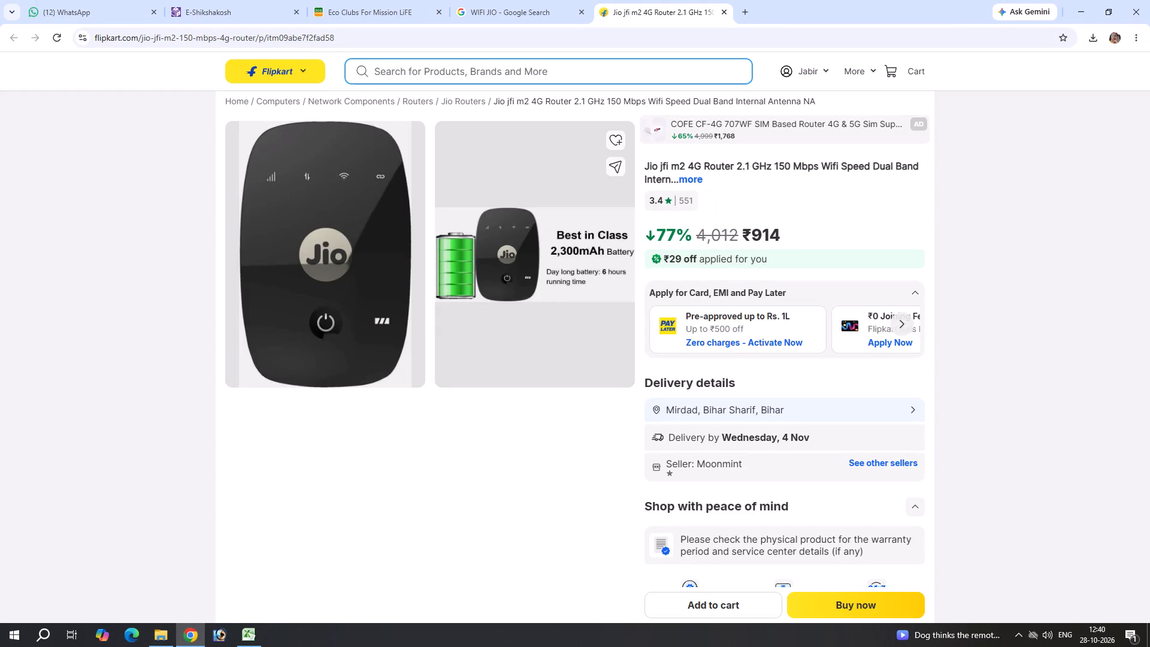
Copy the product name Jio jfi m2 4G Router from the Flipkart page and switch back to the Excel list.
{"action": "left_click_drag", "start_coordinate": [736, 166], "coordinate": [609, 174]}
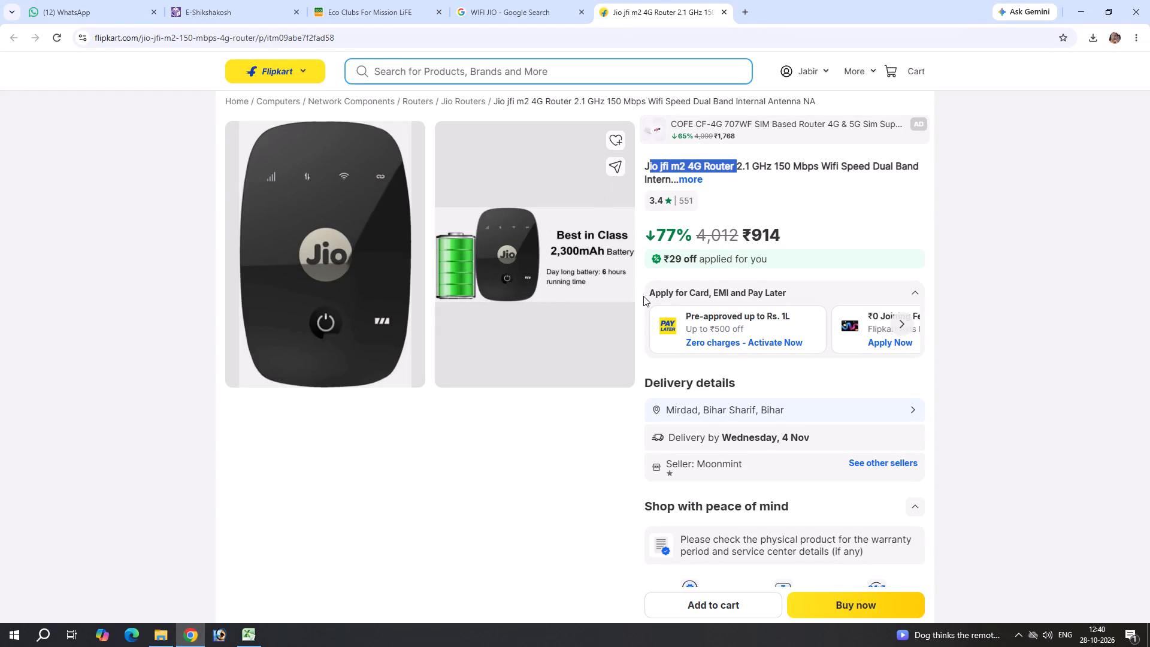
{"action": "key", "text": "ctrl+c"}
{"action": "left_click", "coordinate": [243, 633]}
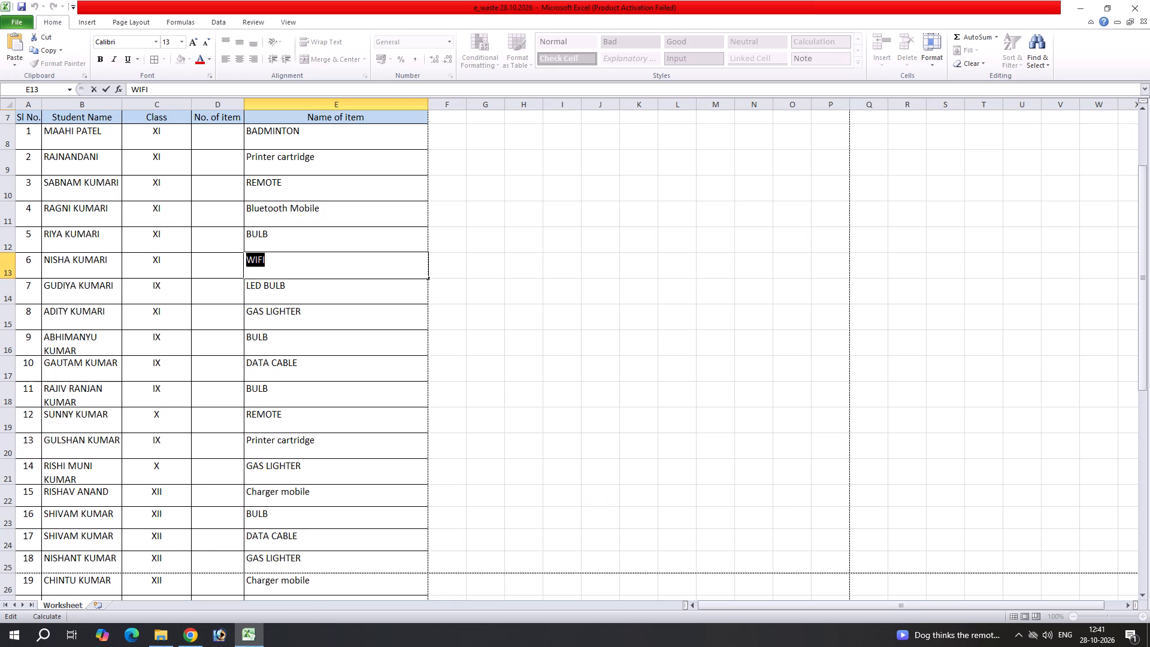
Replace the item name in E13 with the copied router name, shortened and reworded to WIFI Router.
{"action": "key", "text": "ctrl+v"}
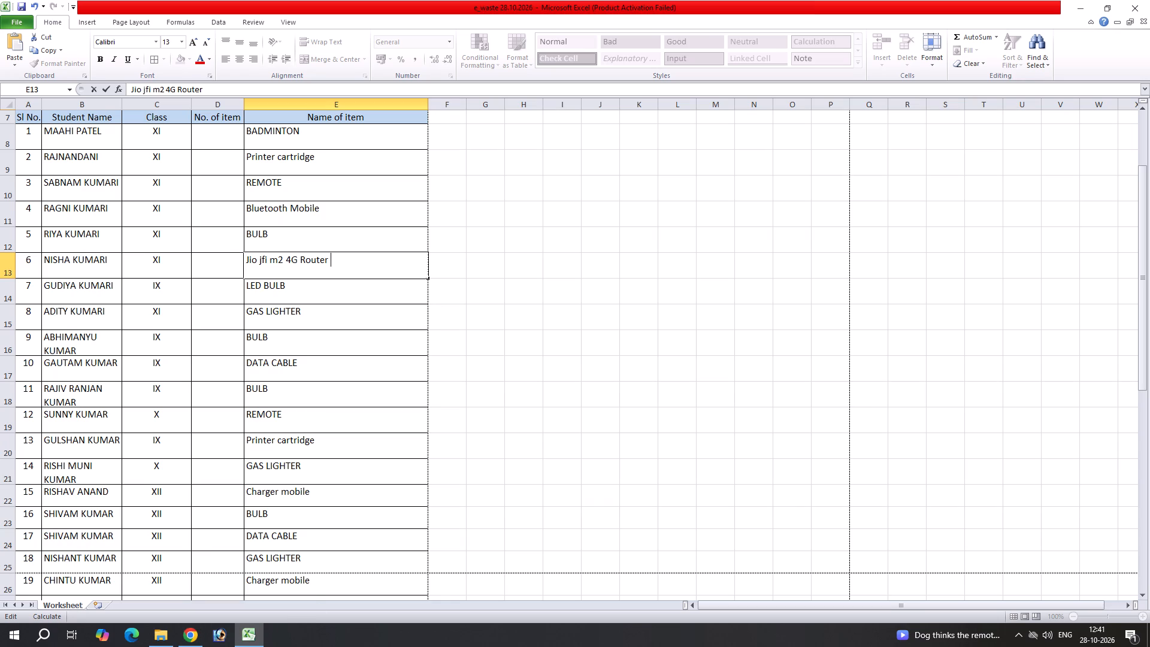
{"action": "left_click_drag", "start_coordinate": [258, 259], "coordinate": [234, 261]}
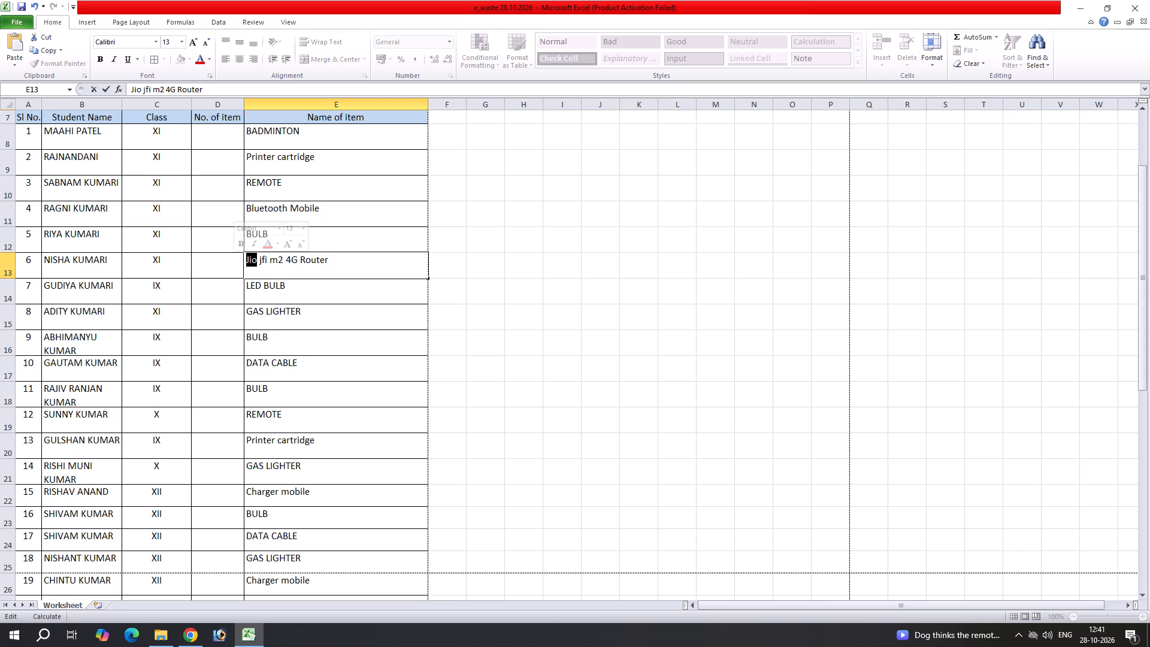
{"action": "left_click_drag", "start_coordinate": [295, 259], "coordinate": [237, 262]}
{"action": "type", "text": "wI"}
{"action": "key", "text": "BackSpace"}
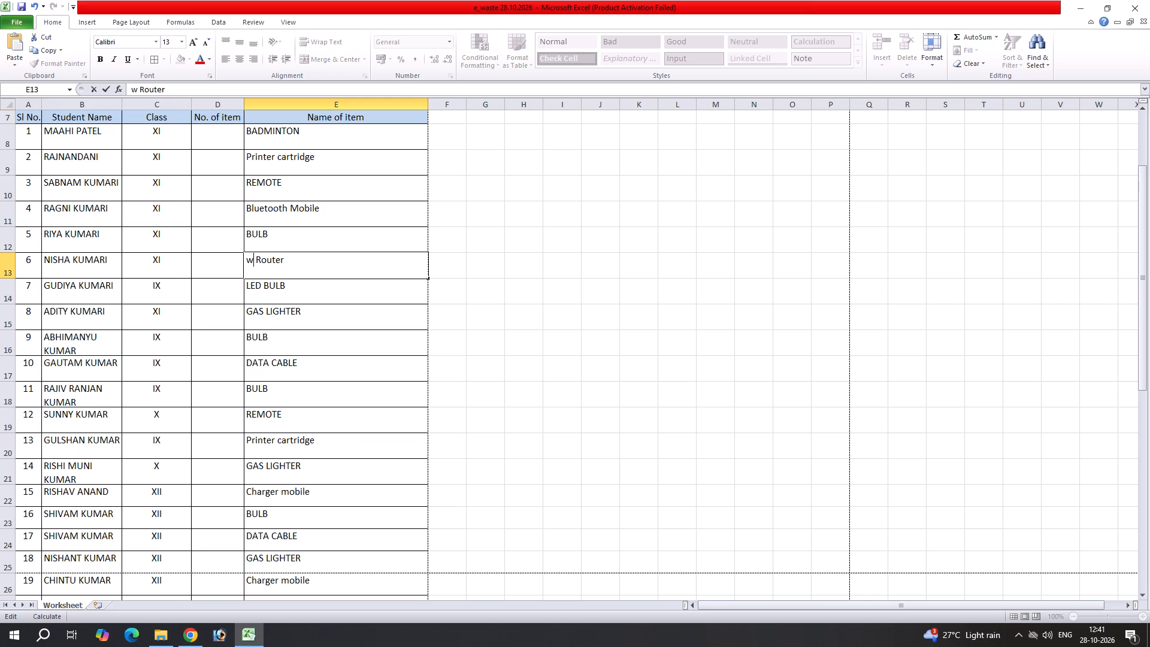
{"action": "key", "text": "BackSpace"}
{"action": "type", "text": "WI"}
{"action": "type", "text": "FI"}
{"action": "left_click", "coordinate": [630, 360]}
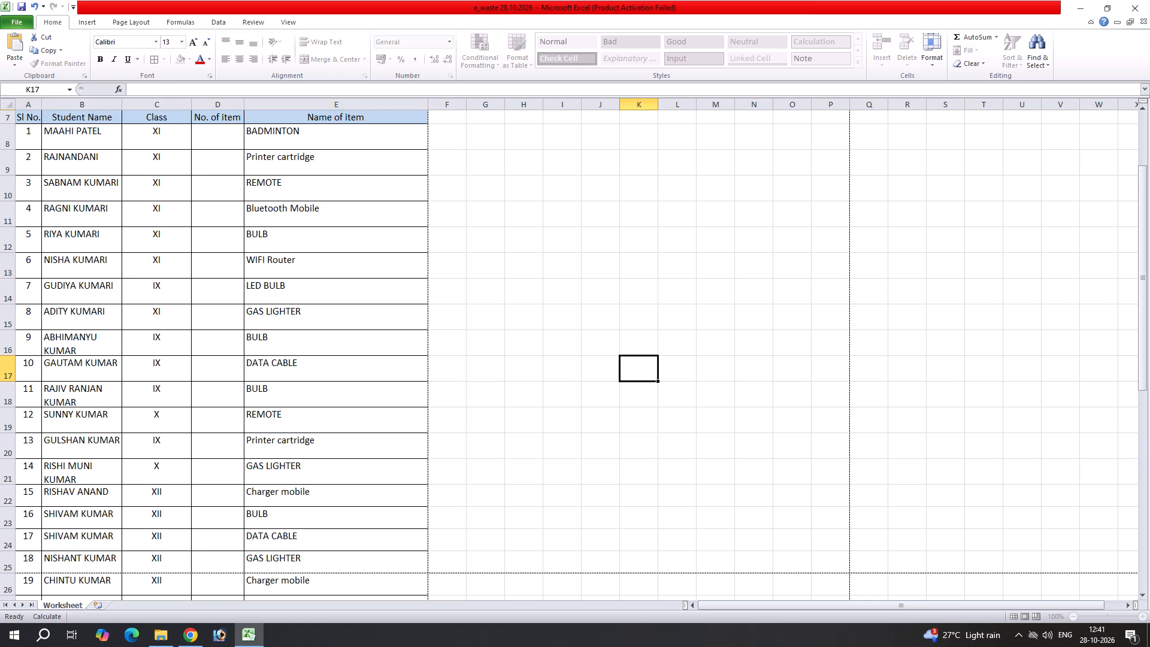
Apply all borders to the unbordered rows at the end of the list, cells A46 to E55.
{"action": "scroll", "coordinate": [631, 361], "scroll_direction": "down", "scroll_amount": 9}
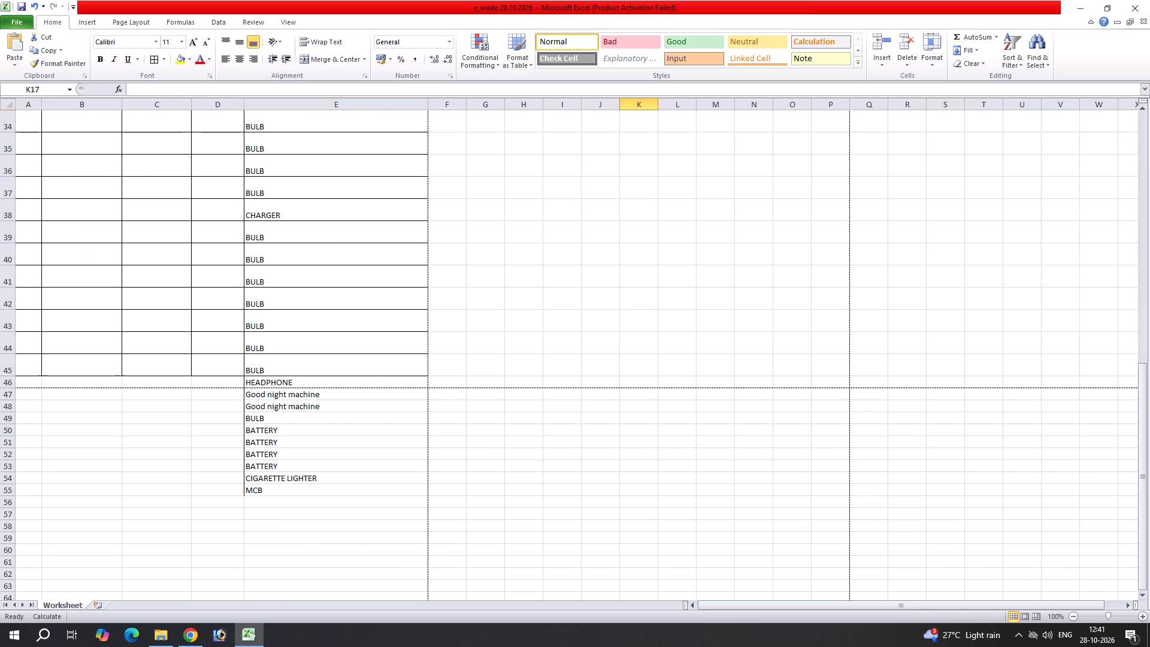
{"action": "left_click", "coordinate": [77, 427]}
{"action": "left_click_drag", "start_coordinate": [29, 382], "coordinate": [37, 382]}
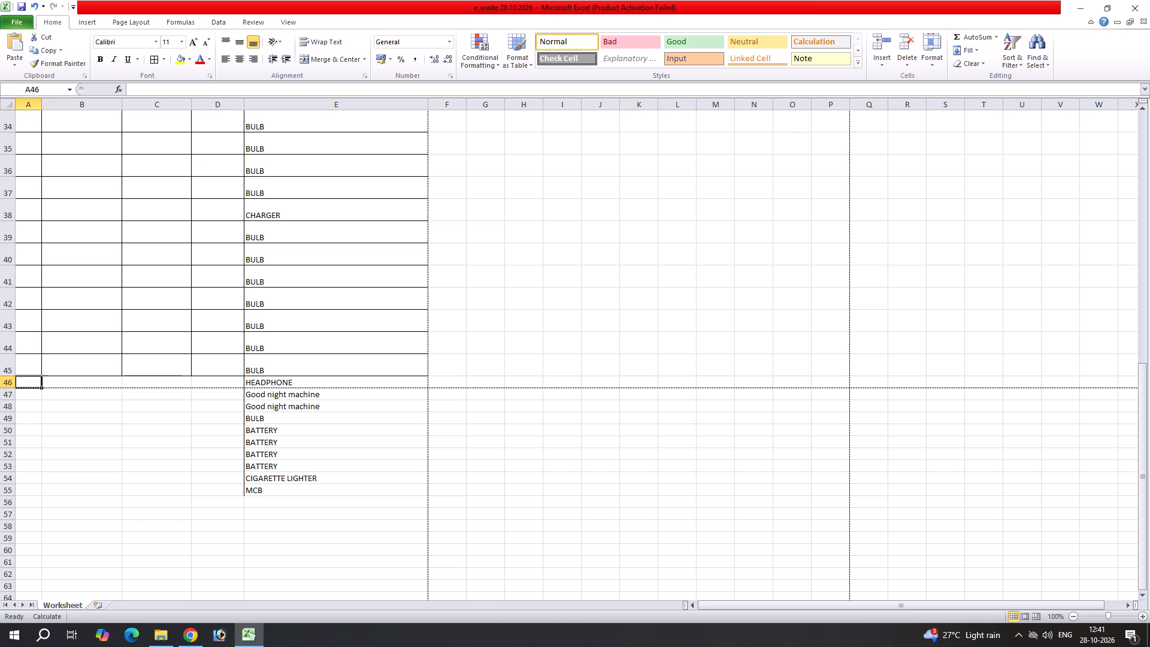
{"action": "left_click_drag", "start_coordinate": [37, 382], "coordinate": [366, 492]}
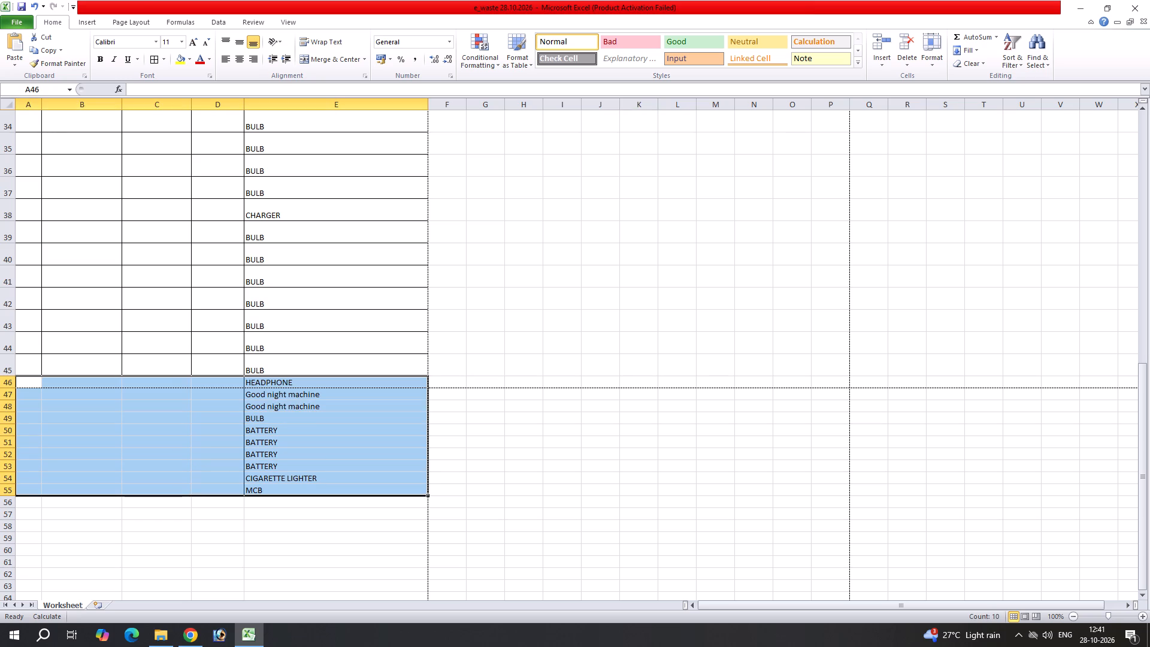
{"action": "left_click", "coordinate": [152, 61]}
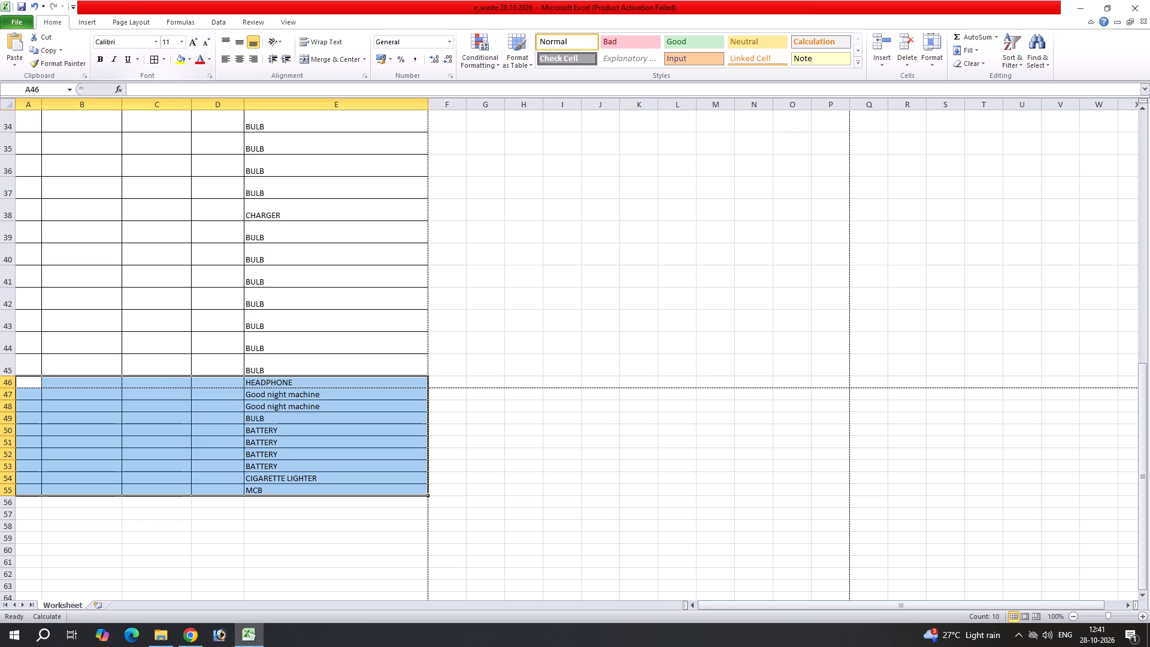
{"action": "left_click", "coordinate": [91, 461]}
{"action": "scroll", "coordinate": [225, 406], "scroll_direction": "up", "scroll_amount": 5}
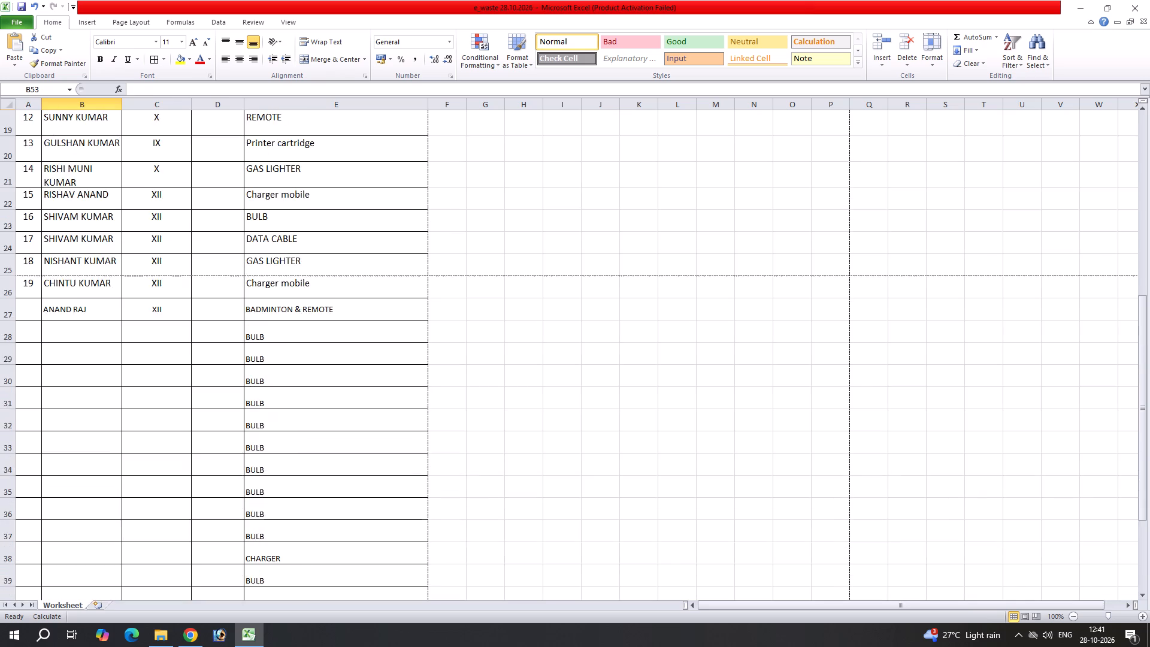
Give rows 8 to 55 one uniform, taller height that fits student names wrapped onto two lines.
{"action": "scroll", "coordinate": [225, 405], "scroll_direction": "up", "scroll_amount": 7}
{"action": "left_click_drag", "start_coordinate": [7, 226], "coordinate": [37, 429]}
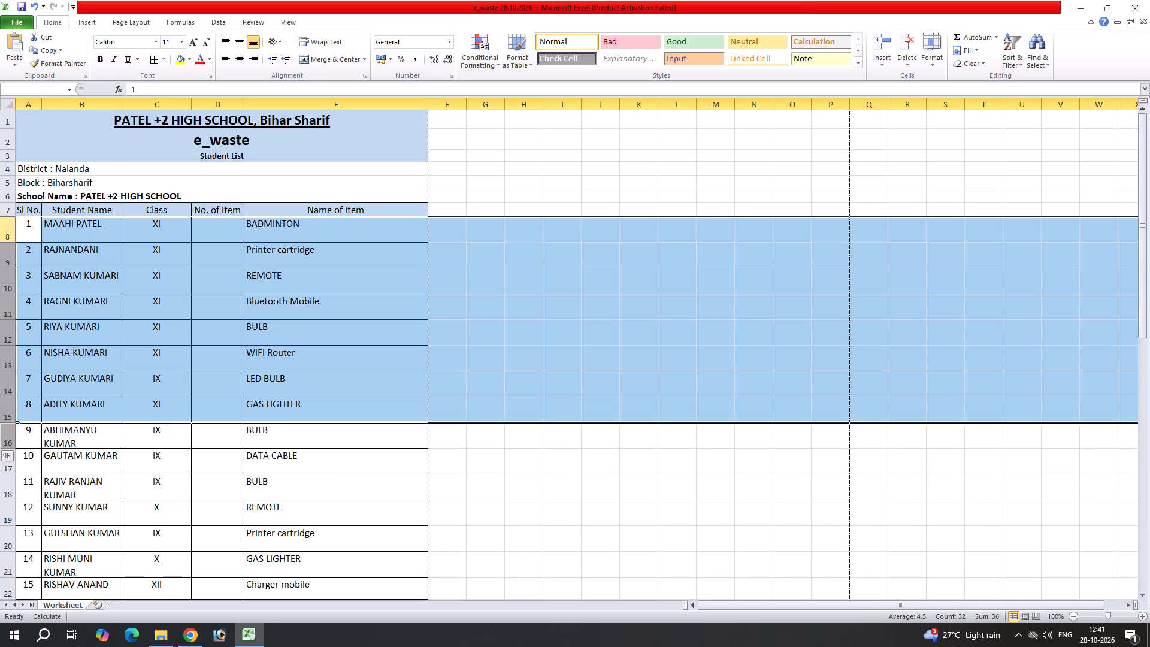
{"action": "left_click_drag", "start_coordinate": [37, 429], "coordinate": [59, 582]}
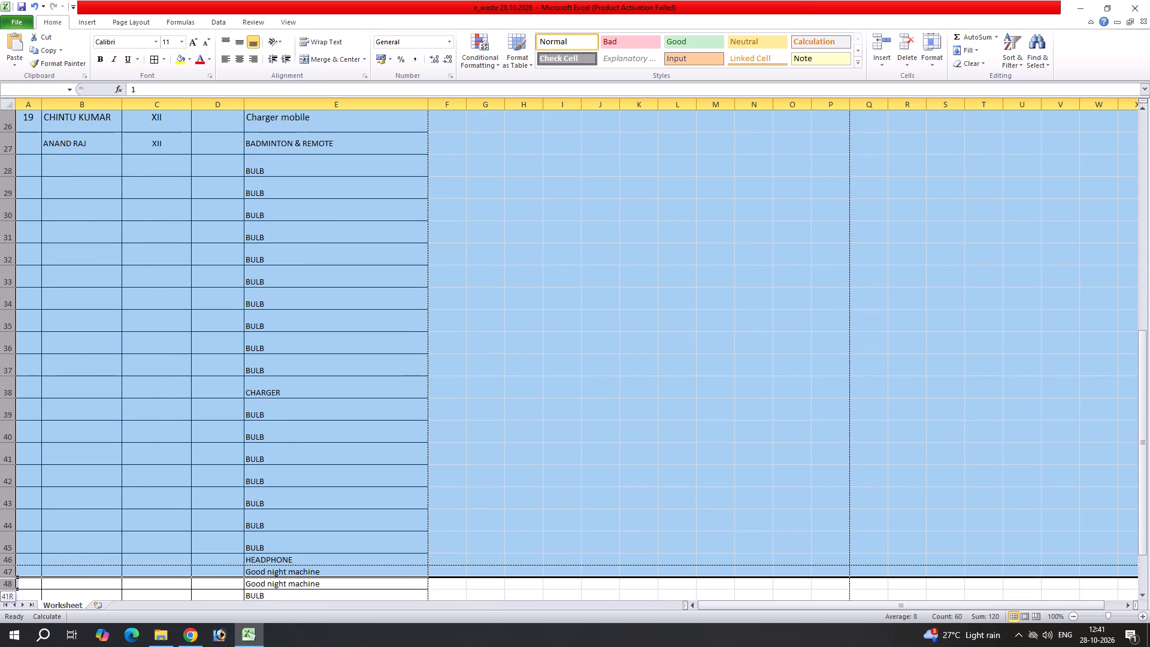
{"action": "left_click_drag", "start_coordinate": [59, 582], "coordinate": [61, 575]}
{"action": "scroll", "coordinate": [195, 415], "scroll_direction": "down", "scroll_amount": 3}
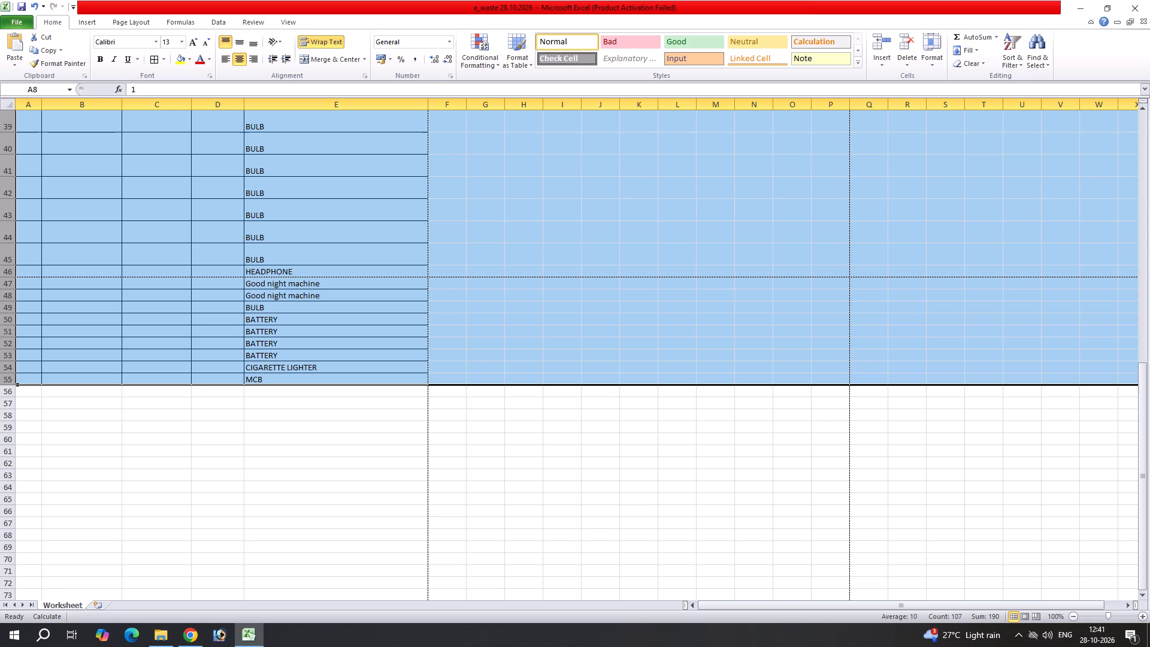
{"action": "left_click_drag", "start_coordinate": [10, 385], "coordinate": [10, 392]}
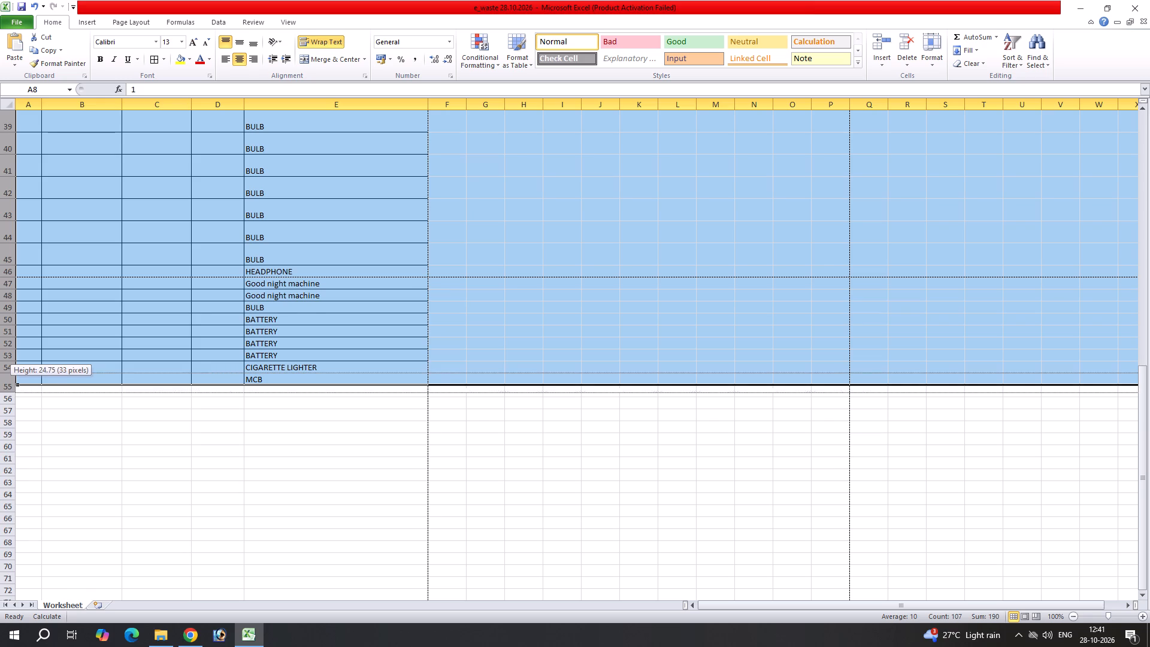
{"action": "left_click_drag", "start_coordinate": [10, 392], "coordinate": [10, 393]}
{"action": "scroll", "coordinate": [335, 362], "scroll_direction": "up", "scroll_amount": 10}
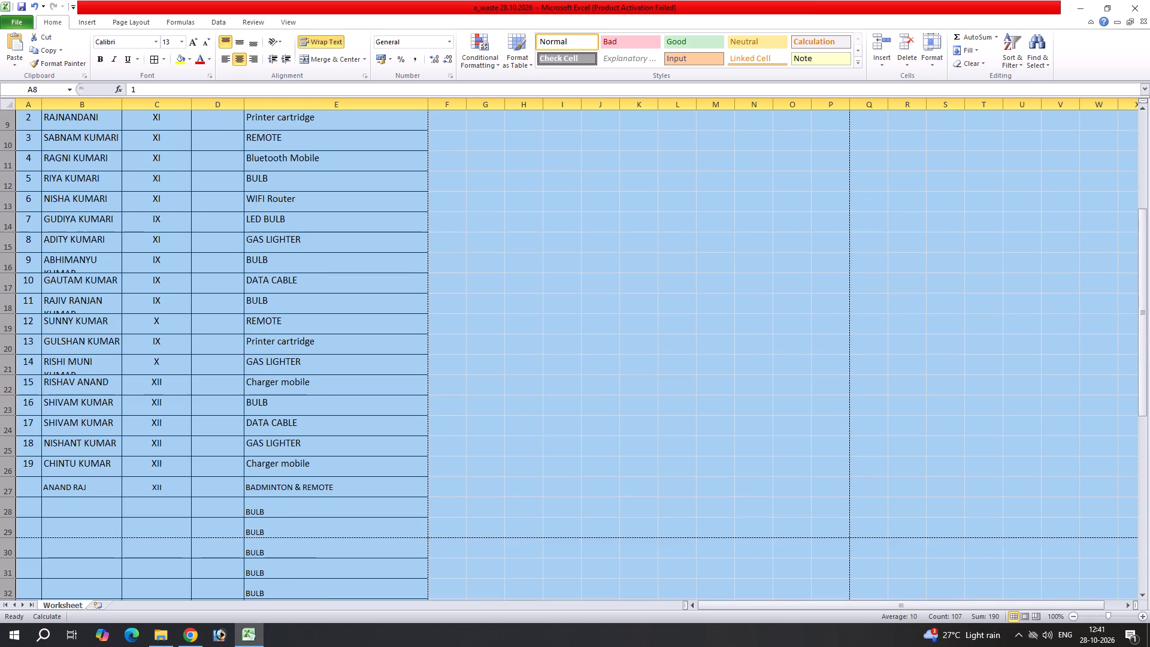
{"action": "left_click", "coordinate": [6, 273]}
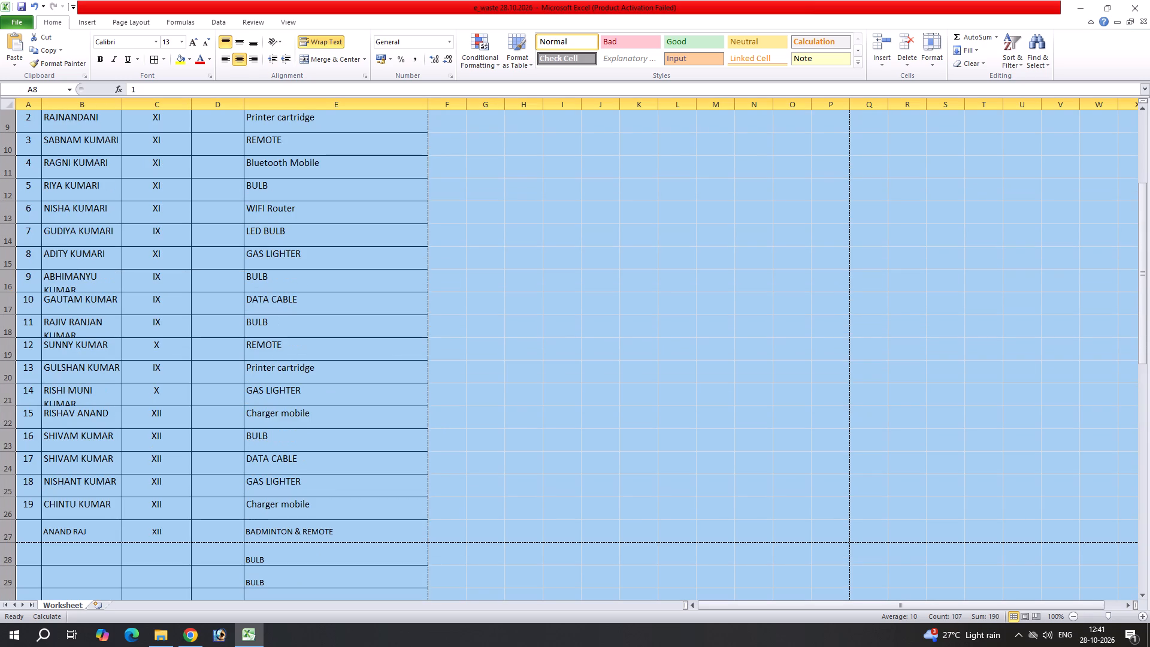
{"action": "left_click", "coordinate": [7, 291]}
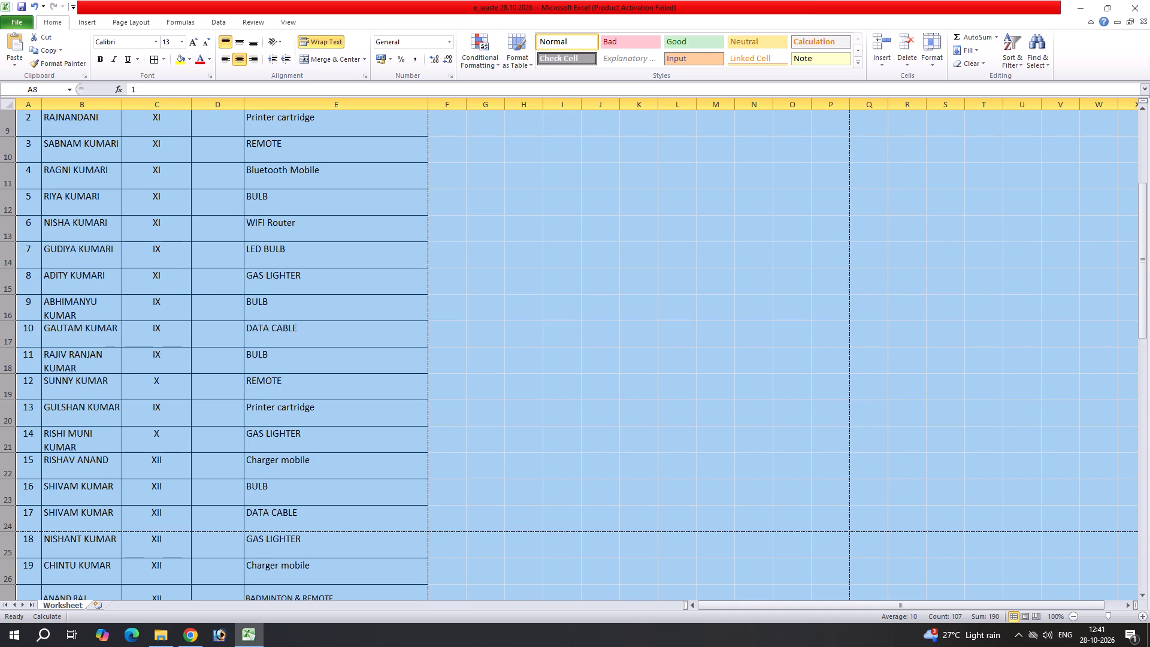
{"action": "scroll", "coordinate": [292, 306], "scroll_direction": "down", "scroll_amount": 13}
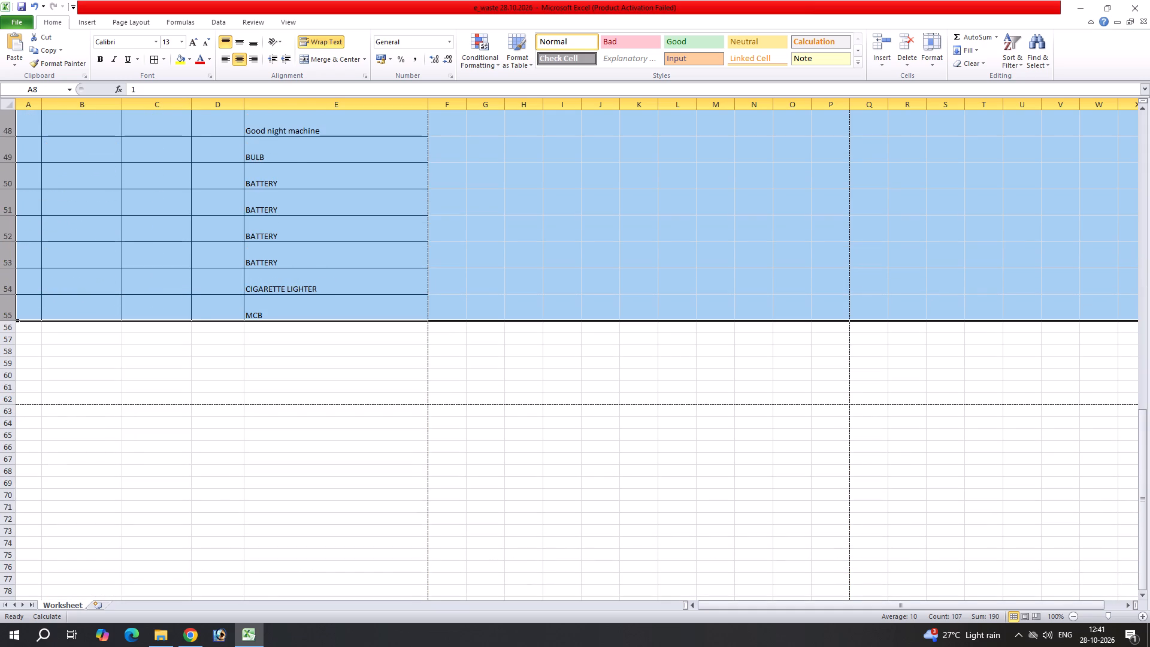
{"action": "left_click", "coordinate": [307, 358]}
Enter serial number 20 in A27, the row with item BADMINTON & REMOTE.
{"action": "scroll", "coordinate": [469, 318], "scroll_direction": "up", "scroll_amount": 12}
{"action": "scroll", "coordinate": [468, 315], "scroll_direction": "down", "scroll_amount": 3}
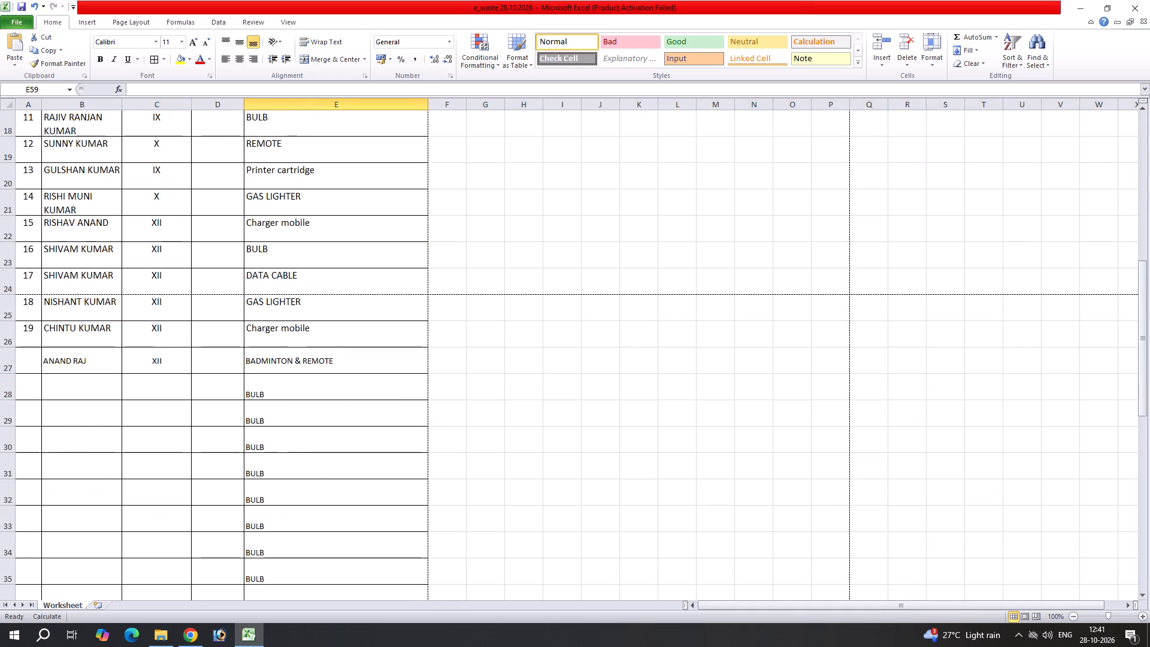
{"action": "scroll", "coordinate": [468, 315], "scroll_direction": "down", "scroll_amount": 3}
{"action": "scroll", "coordinate": [468, 315], "scroll_direction": "up", "scroll_amount": 3}
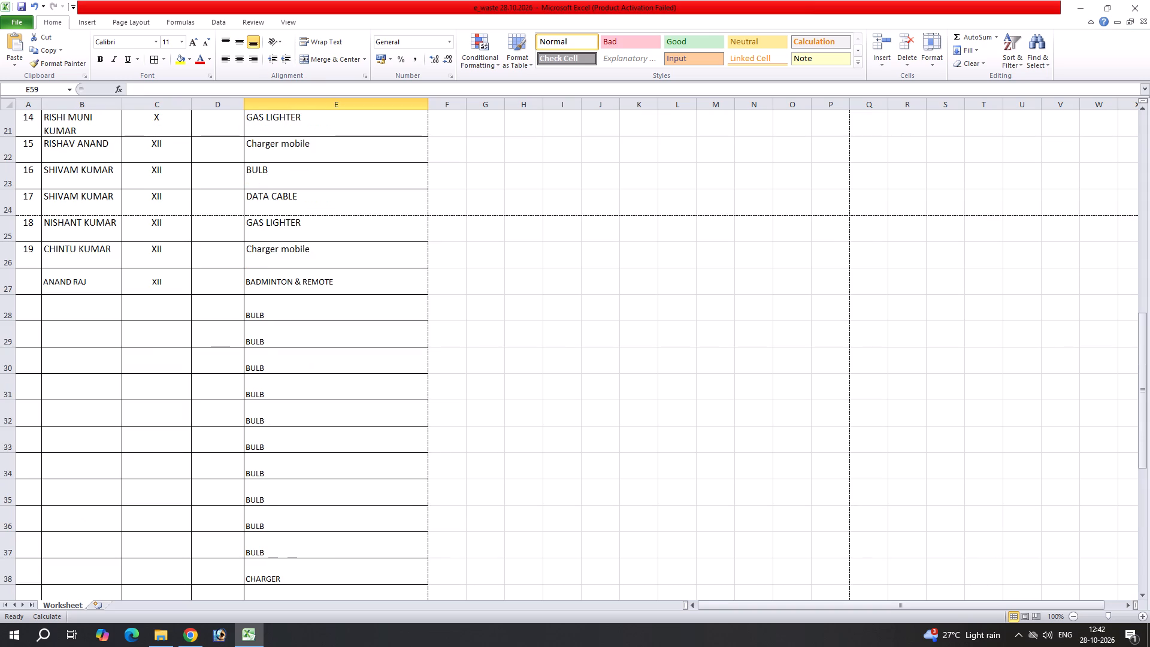
{"action": "left_click", "coordinate": [27, 276]}
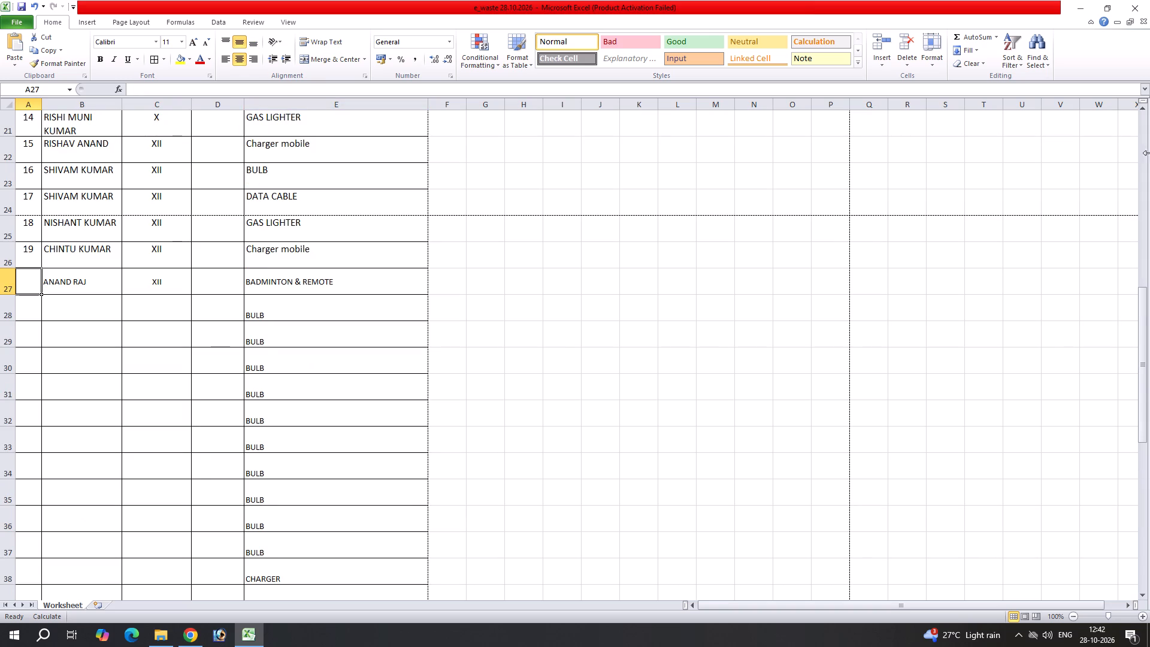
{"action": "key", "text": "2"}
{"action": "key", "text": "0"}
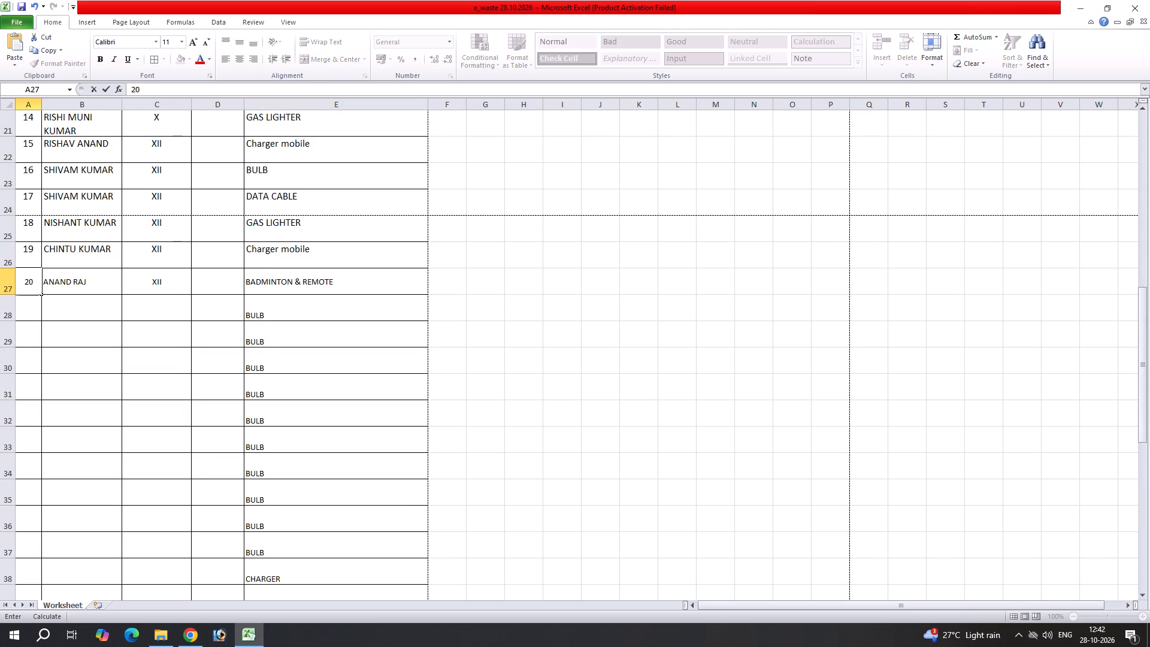
{"action": "left_click", "coordinate": [151, 368]}
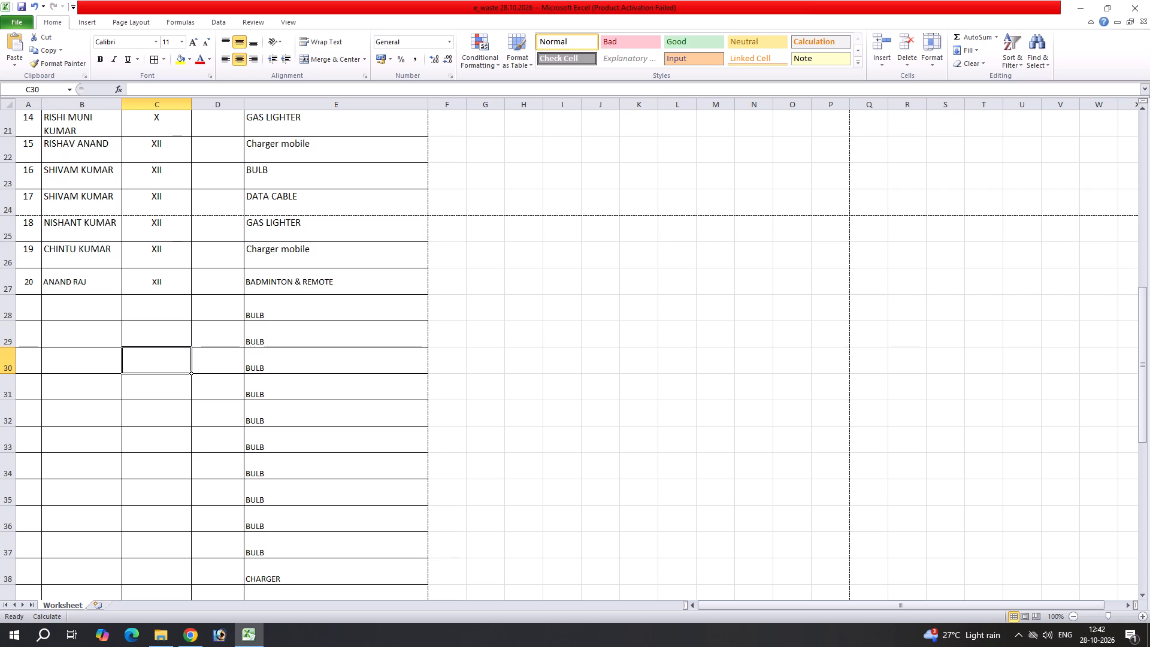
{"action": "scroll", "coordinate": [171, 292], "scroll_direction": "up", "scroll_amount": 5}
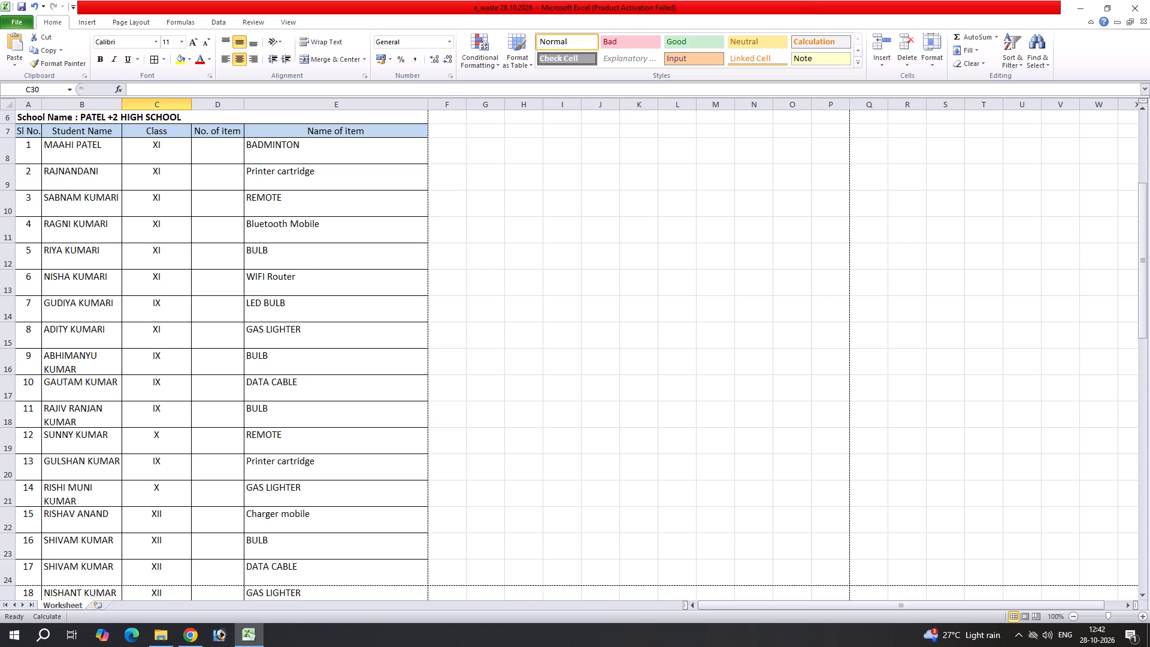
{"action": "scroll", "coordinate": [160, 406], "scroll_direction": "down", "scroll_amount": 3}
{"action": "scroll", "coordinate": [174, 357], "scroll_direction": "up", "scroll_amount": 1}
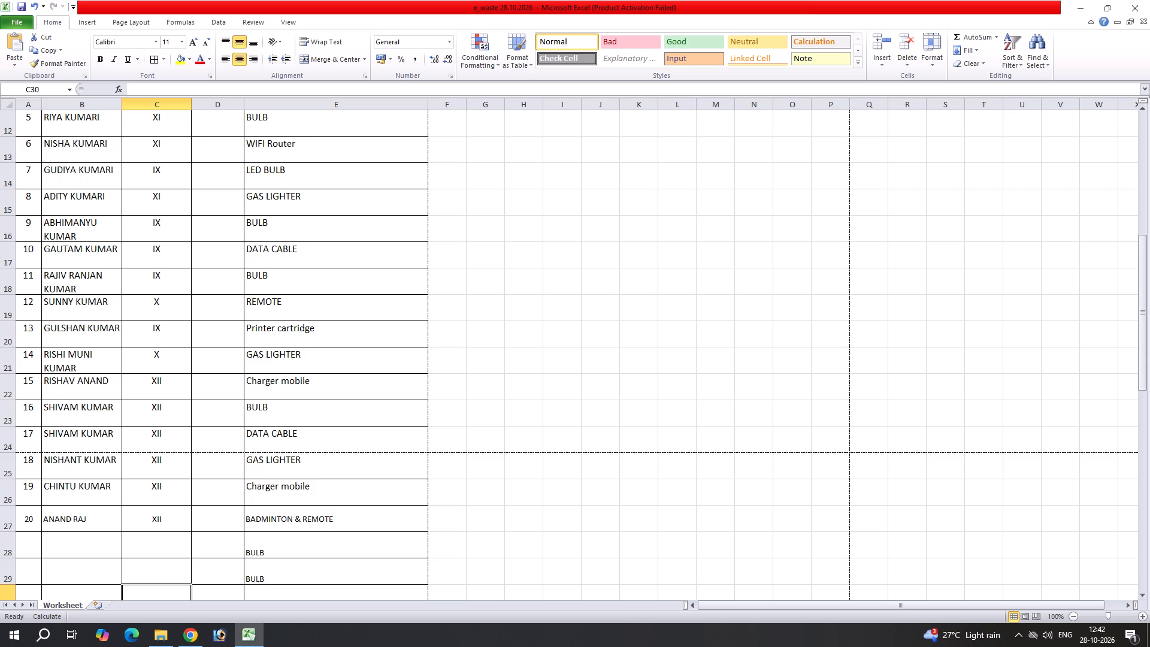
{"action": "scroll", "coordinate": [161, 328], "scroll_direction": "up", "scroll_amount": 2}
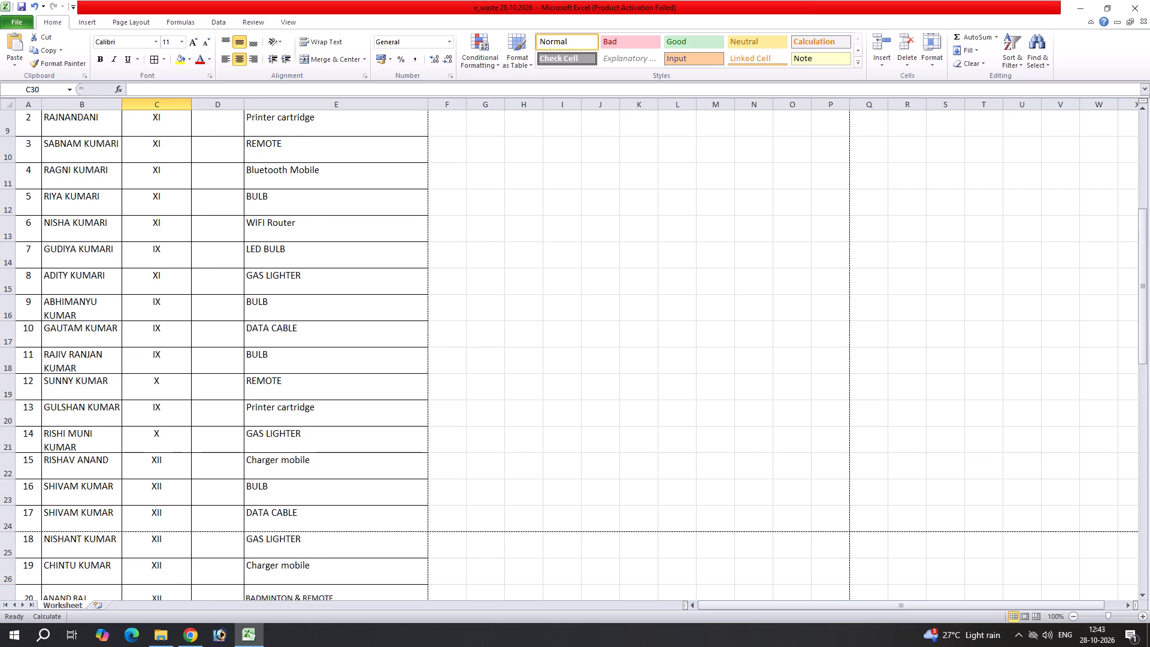
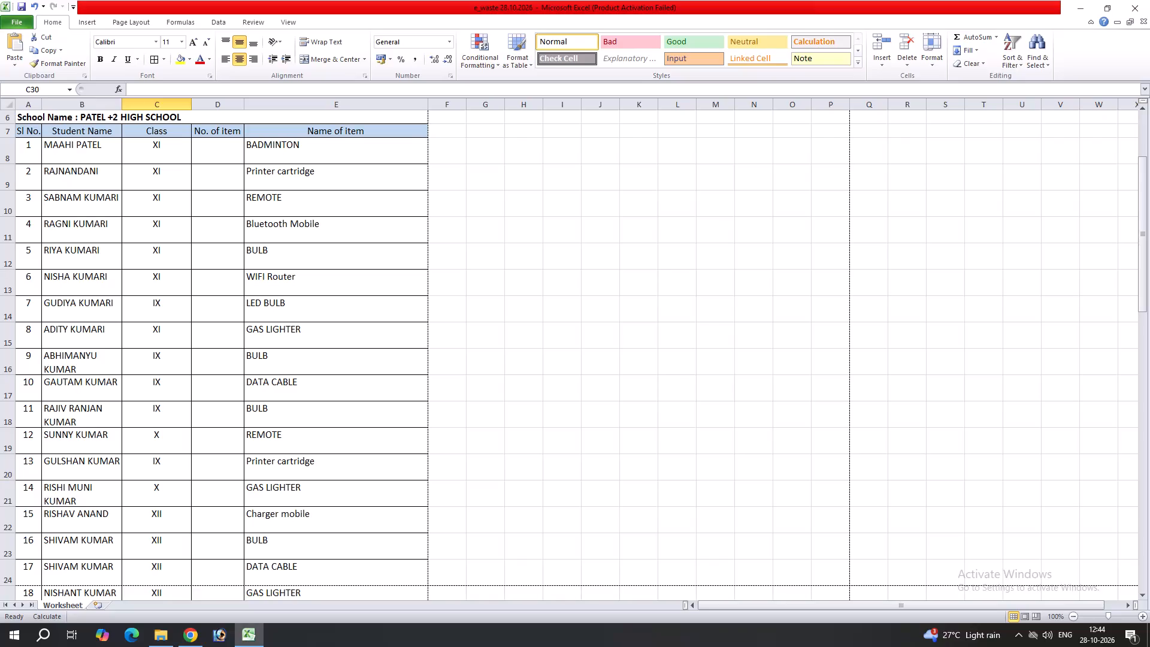
Fill in row 28 of the list with serial number 21, the student's name and class IX.
{"action": "scroll", "coordinate": [130, 453], "scroll_direction": "down", "scroll_amount": 3}
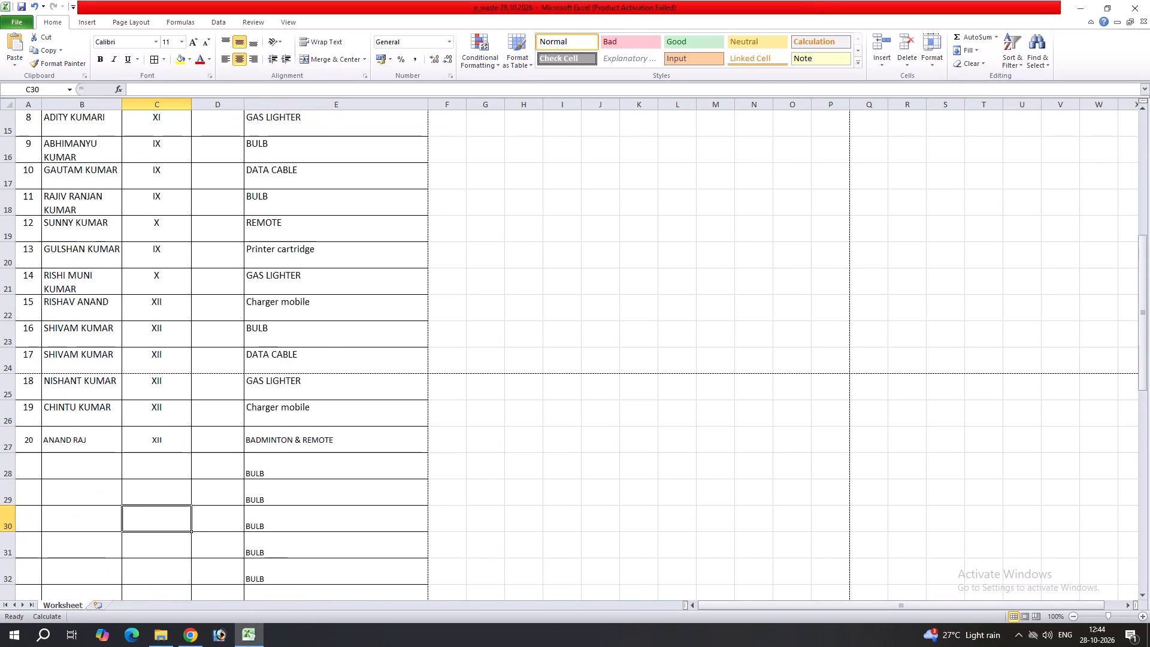
{"action": "scroll", "coordinate": [131, 453], "scroll_direction": "down", "scroll_amount": 2}
{"action": "scroll", "coordinate": [135, 451], "scroll_direction": "up", "scroll_amount": 1}
{"action": "left_click", "coordinate": [32, 389]}
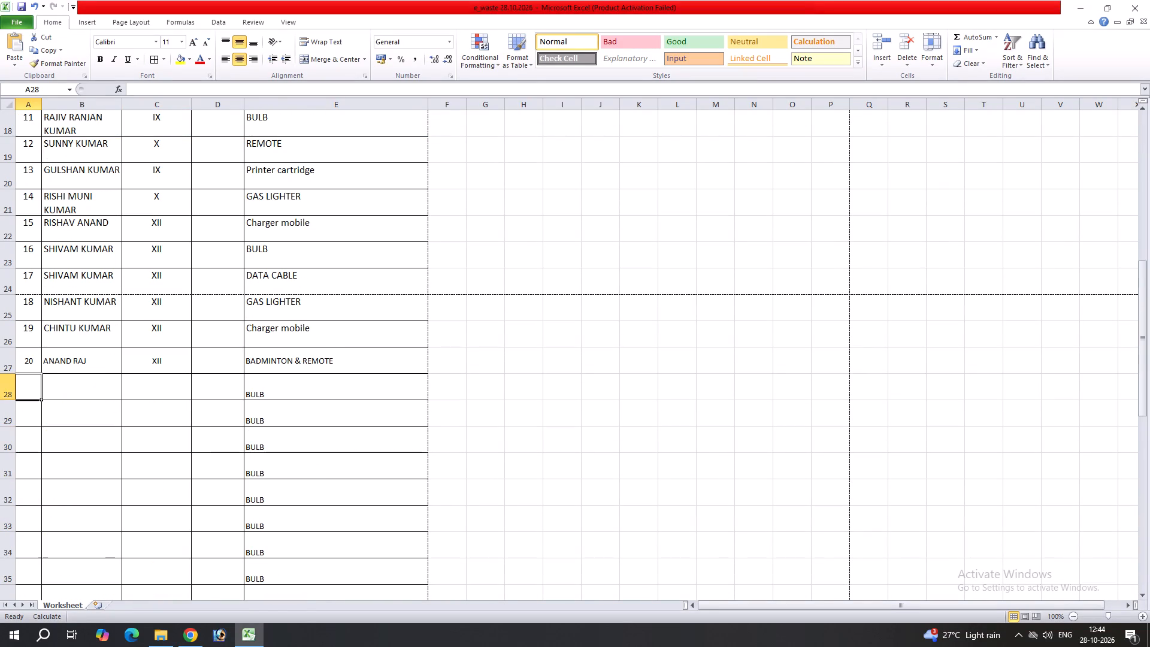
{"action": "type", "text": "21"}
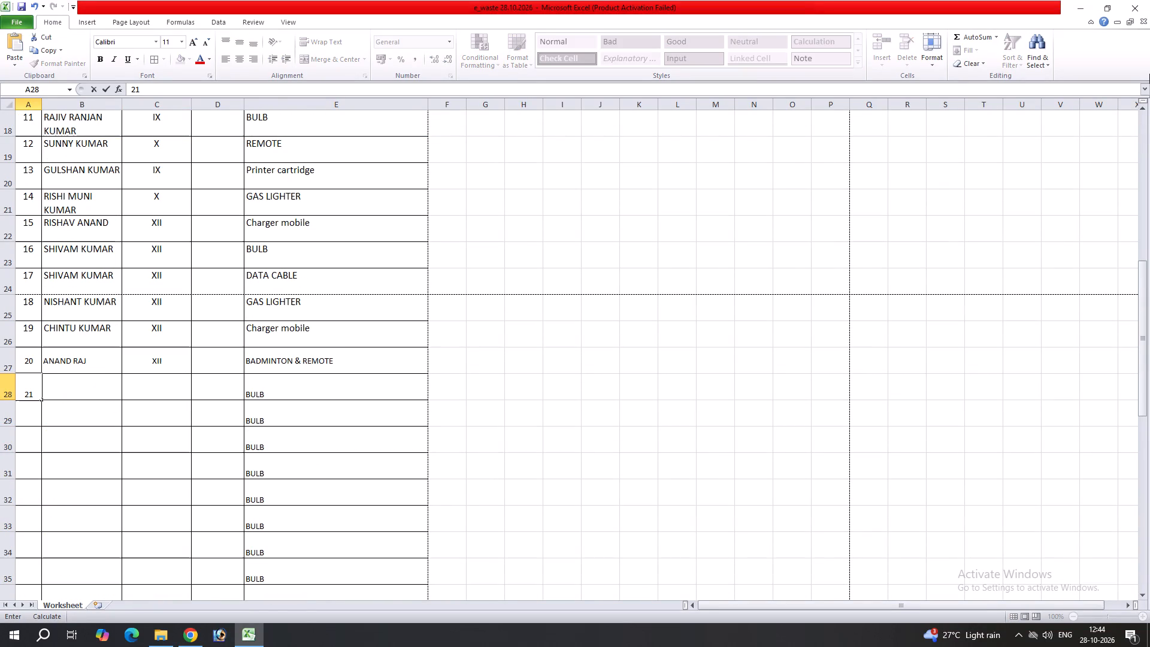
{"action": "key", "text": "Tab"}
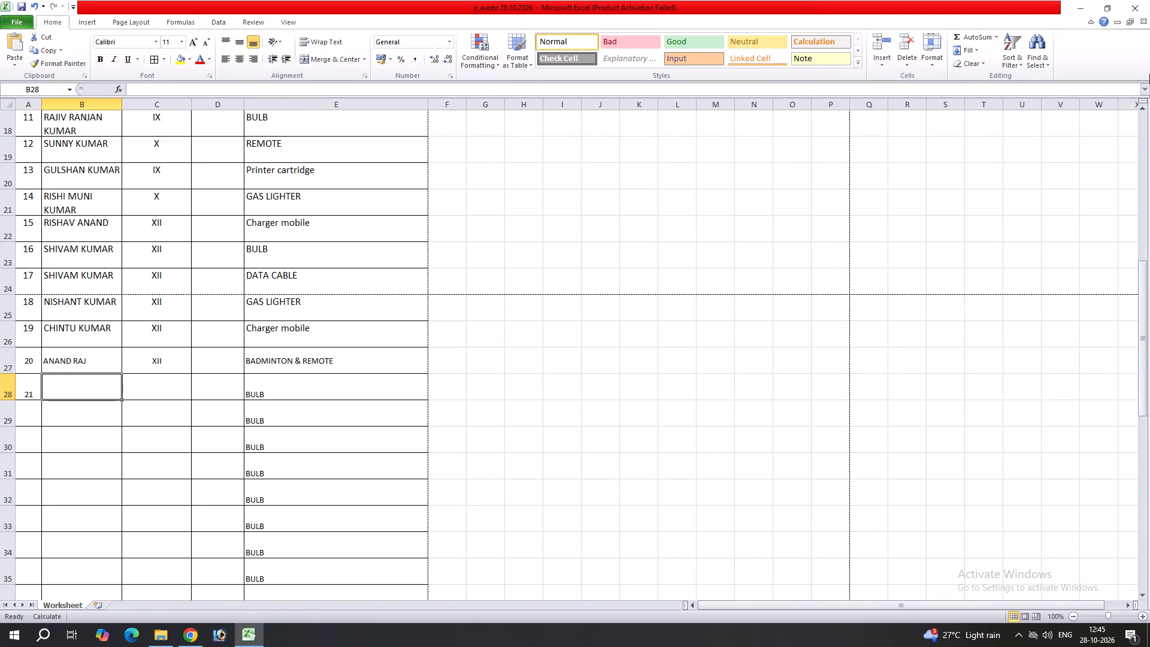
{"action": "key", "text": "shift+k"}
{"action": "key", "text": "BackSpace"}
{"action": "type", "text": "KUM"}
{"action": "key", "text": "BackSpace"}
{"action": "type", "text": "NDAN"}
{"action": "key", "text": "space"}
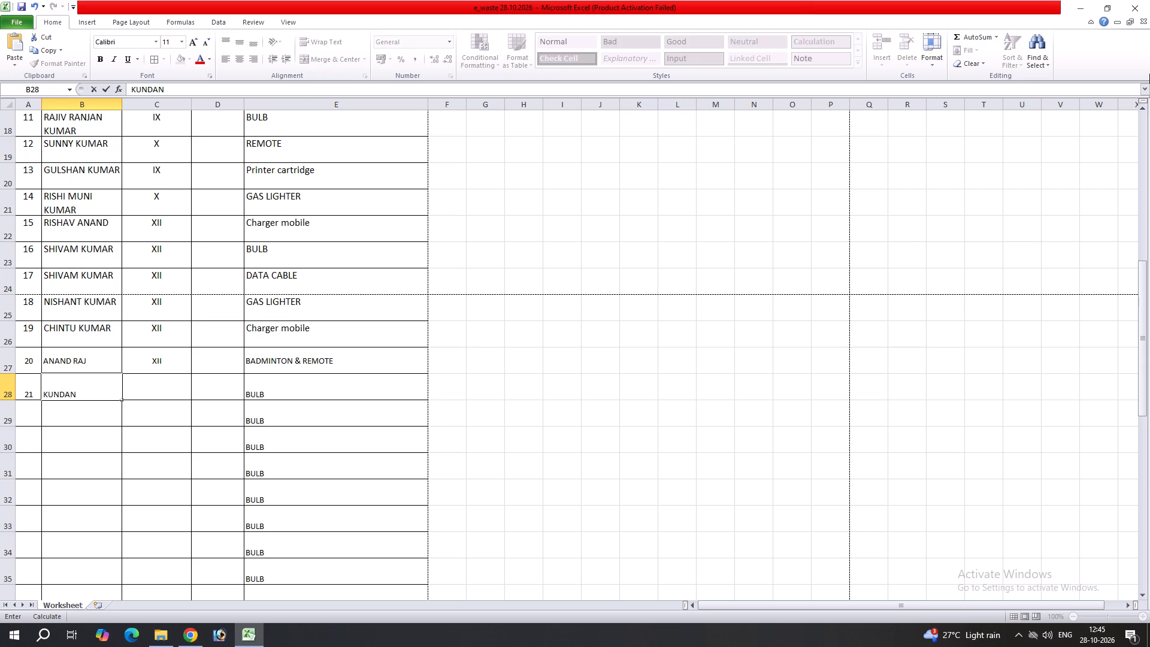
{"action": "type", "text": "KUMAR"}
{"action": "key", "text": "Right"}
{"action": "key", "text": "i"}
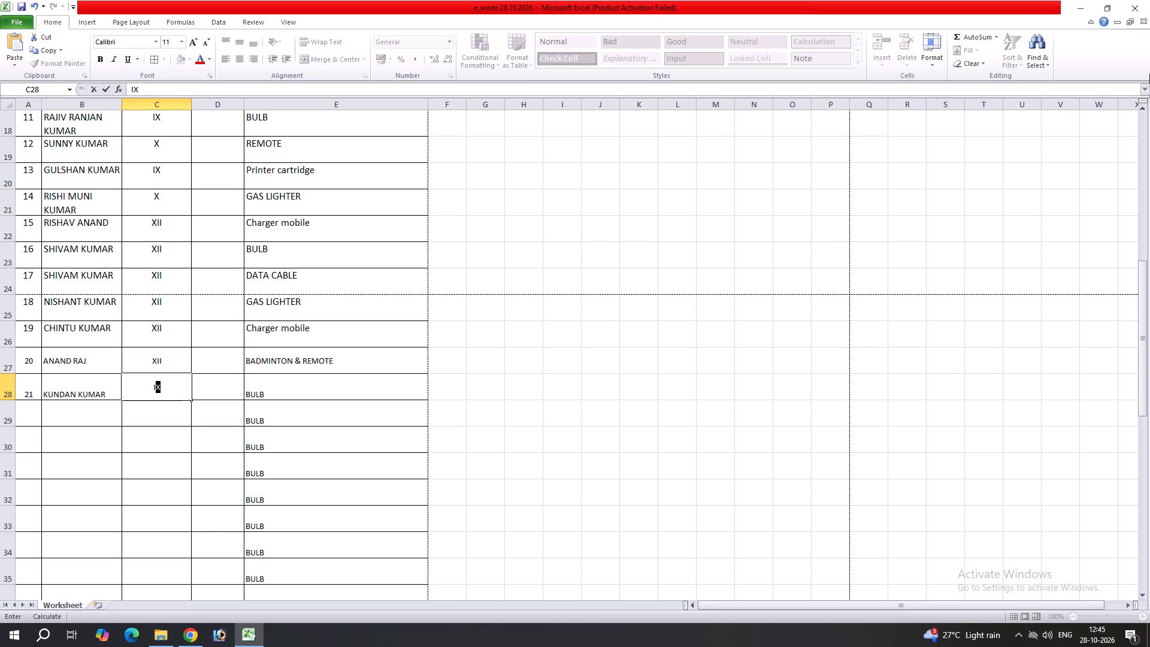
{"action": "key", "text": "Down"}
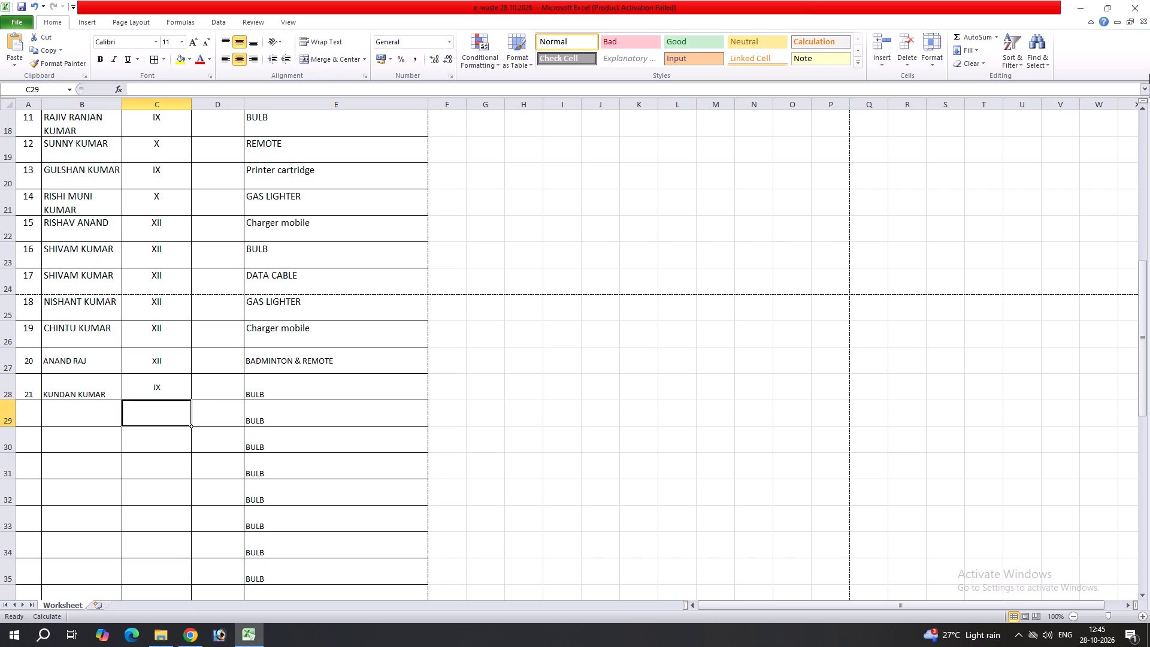
Enter serial number 22 in A29, the row below the last student.
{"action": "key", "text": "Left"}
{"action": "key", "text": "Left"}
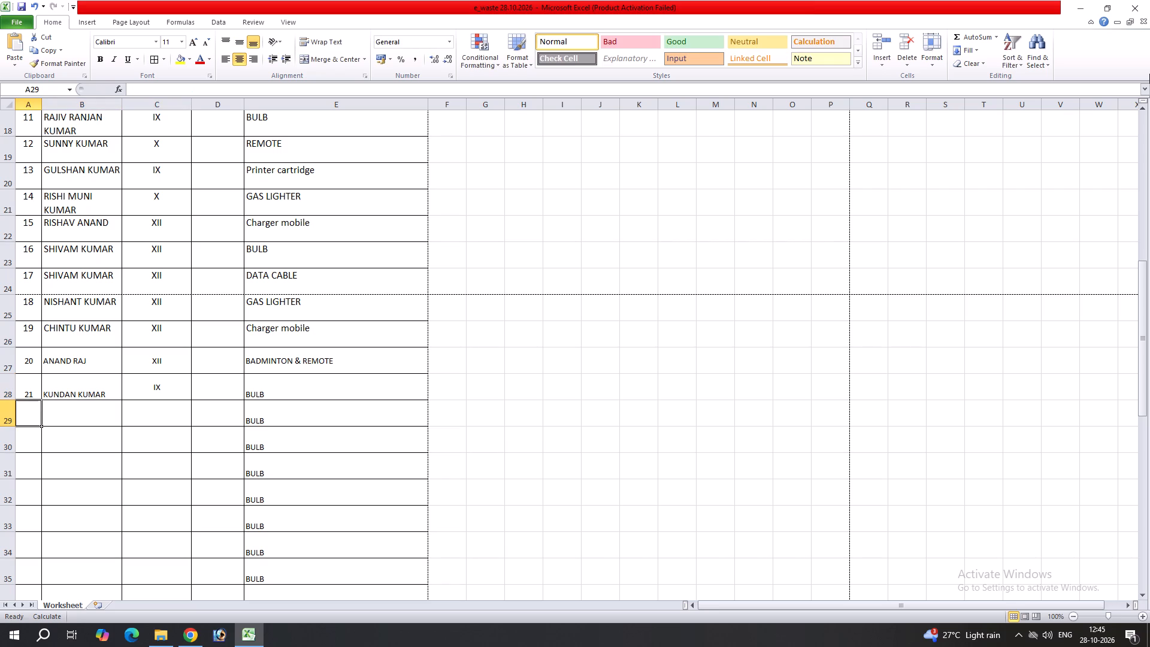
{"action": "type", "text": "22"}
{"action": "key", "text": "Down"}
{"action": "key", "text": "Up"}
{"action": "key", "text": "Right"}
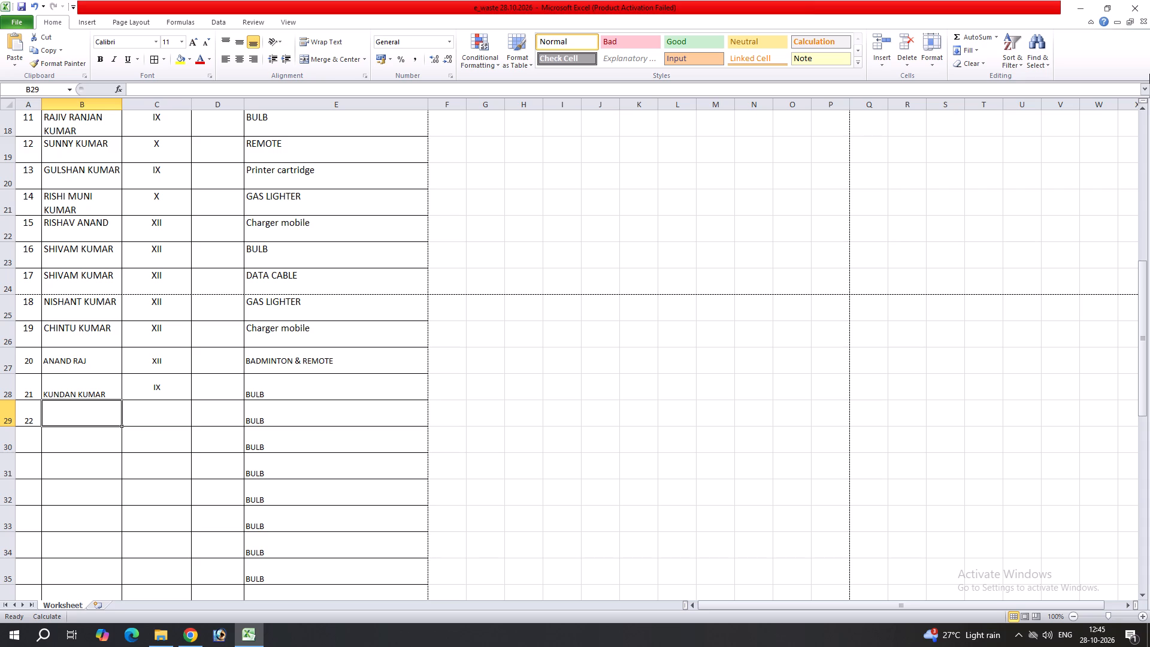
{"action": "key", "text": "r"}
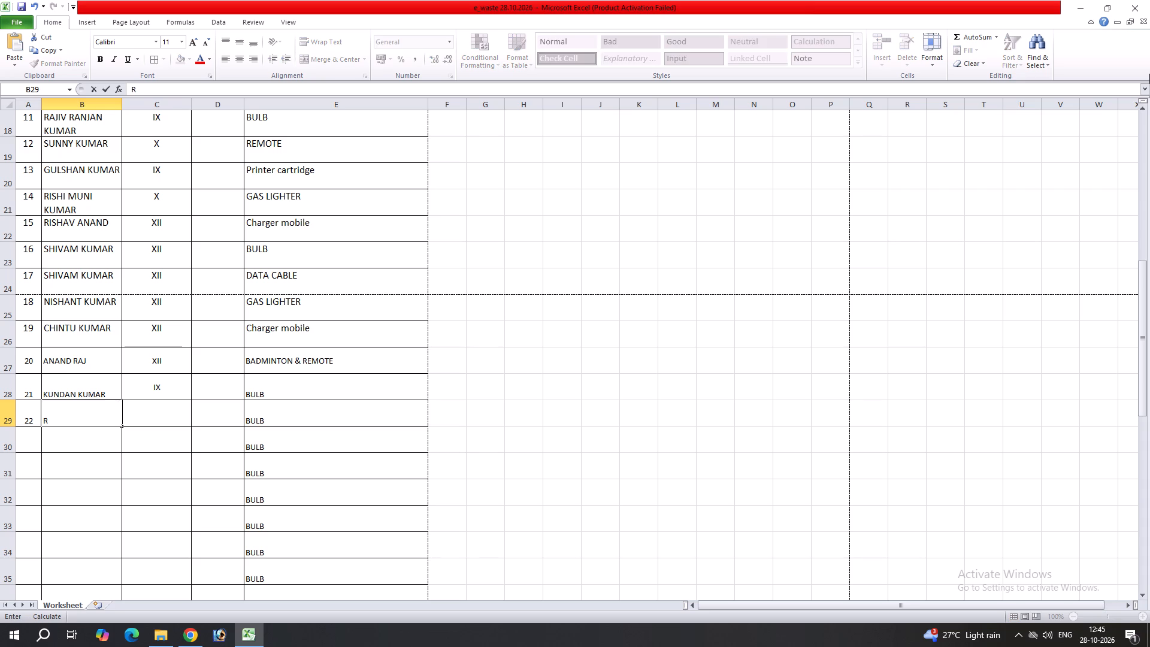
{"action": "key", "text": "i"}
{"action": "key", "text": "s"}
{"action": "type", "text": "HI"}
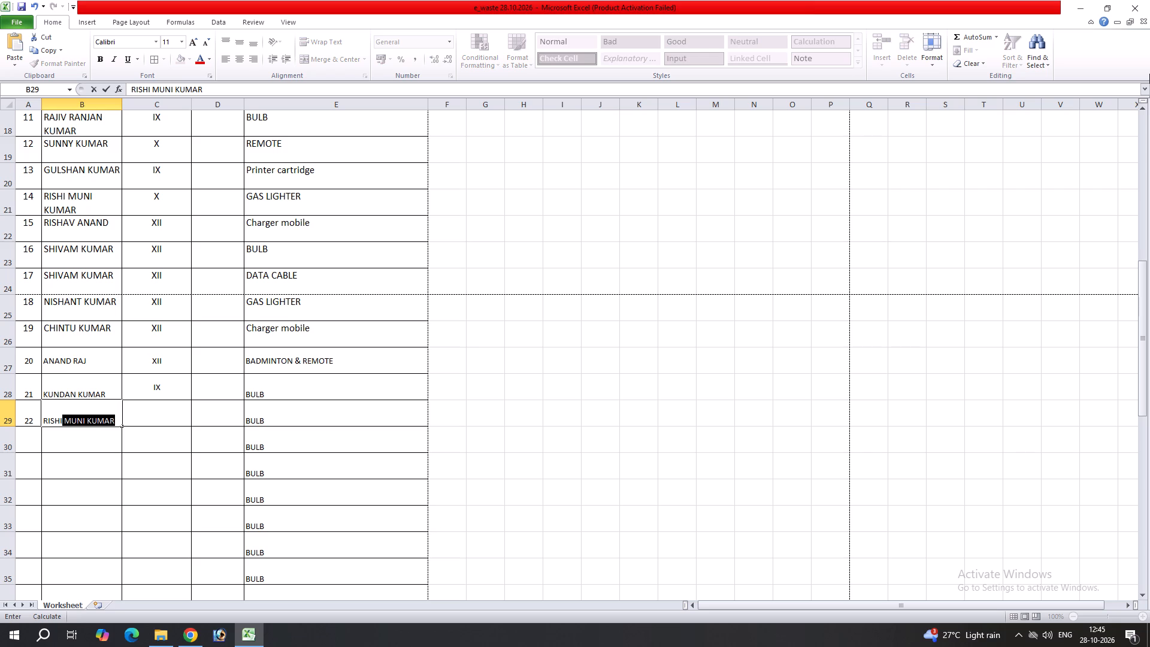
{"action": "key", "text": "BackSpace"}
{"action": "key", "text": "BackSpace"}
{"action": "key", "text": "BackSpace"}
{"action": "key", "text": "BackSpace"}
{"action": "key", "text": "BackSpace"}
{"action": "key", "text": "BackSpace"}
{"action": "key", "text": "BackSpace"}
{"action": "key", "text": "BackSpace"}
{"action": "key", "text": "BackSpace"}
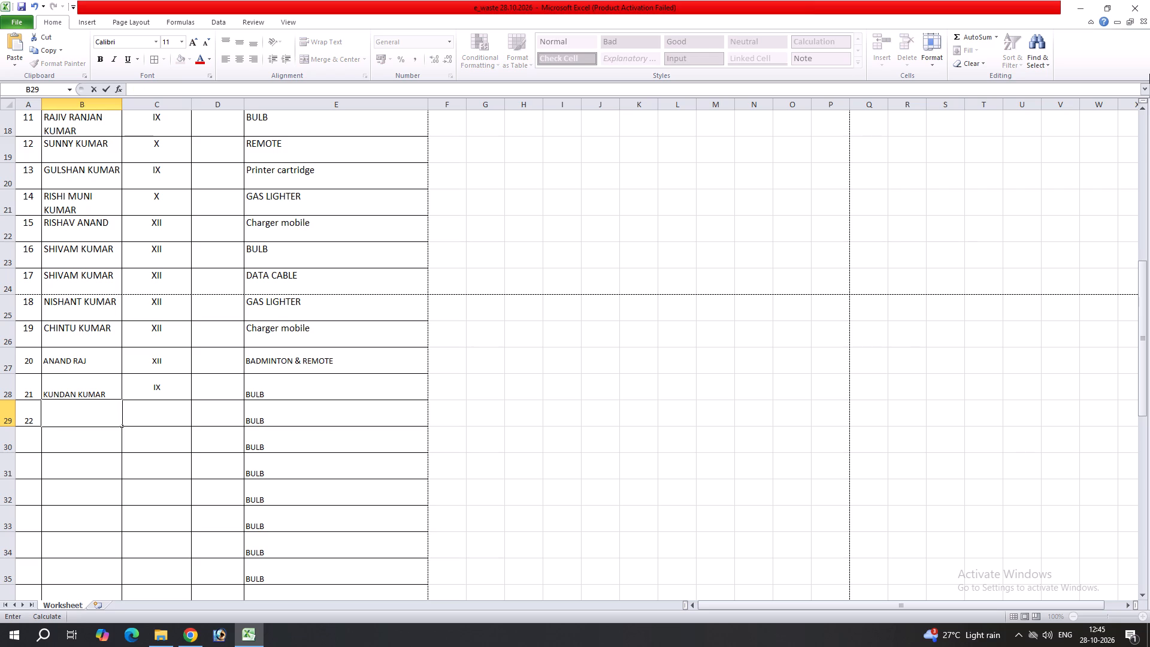
Enter the student's name in B29 and class IX in C29 for serial number 22.
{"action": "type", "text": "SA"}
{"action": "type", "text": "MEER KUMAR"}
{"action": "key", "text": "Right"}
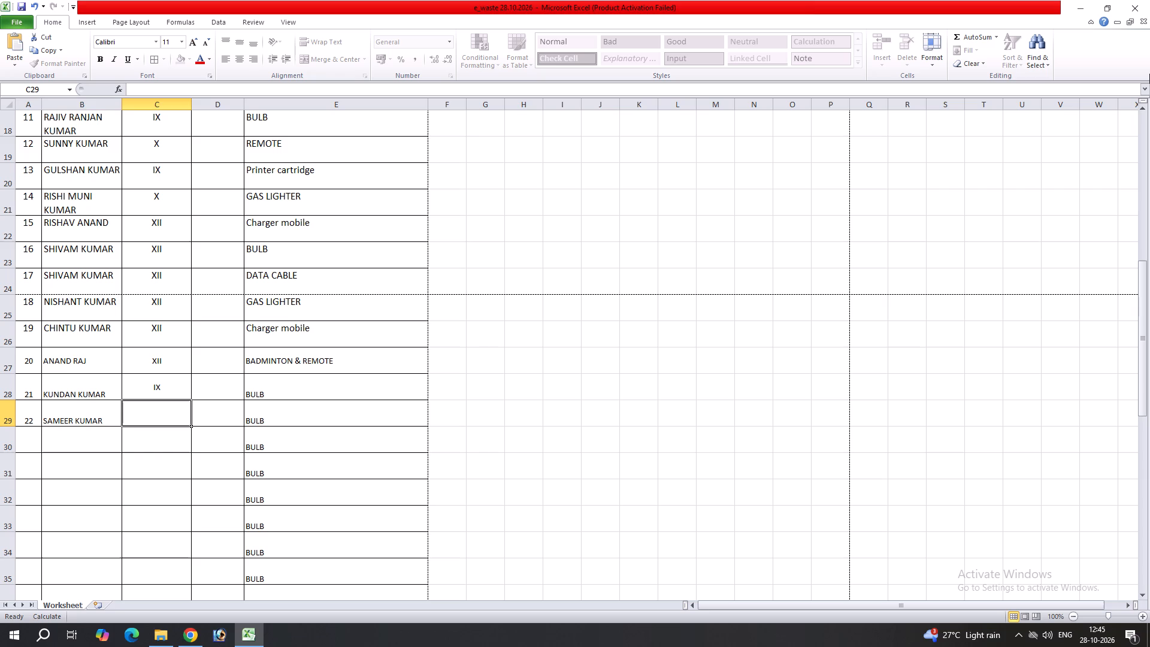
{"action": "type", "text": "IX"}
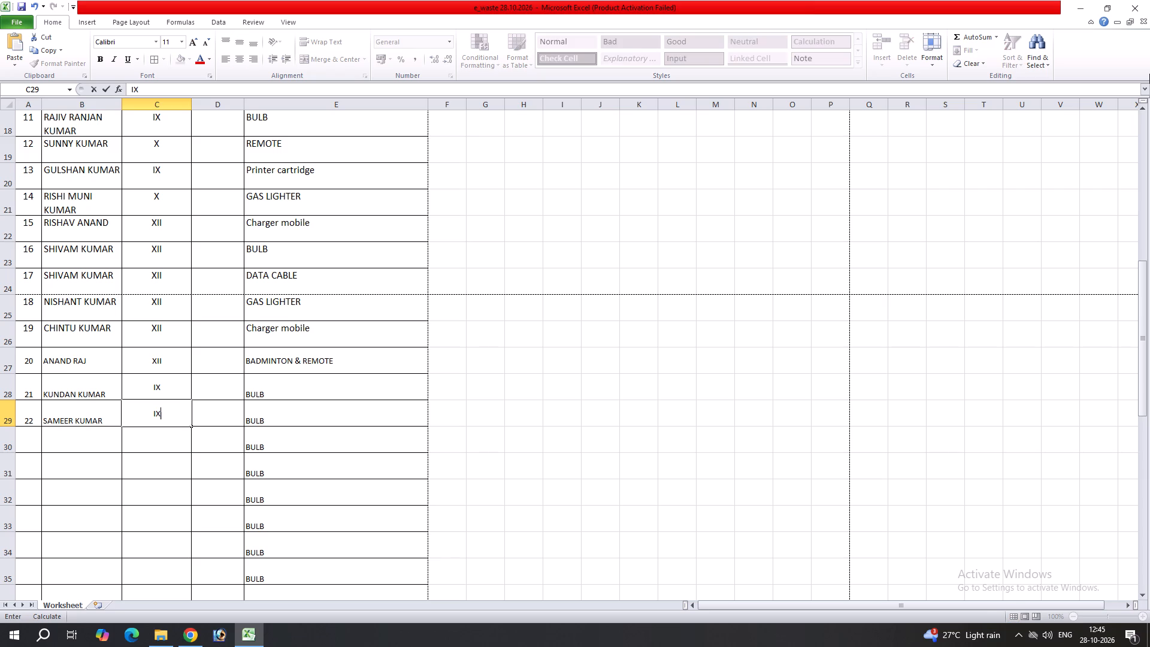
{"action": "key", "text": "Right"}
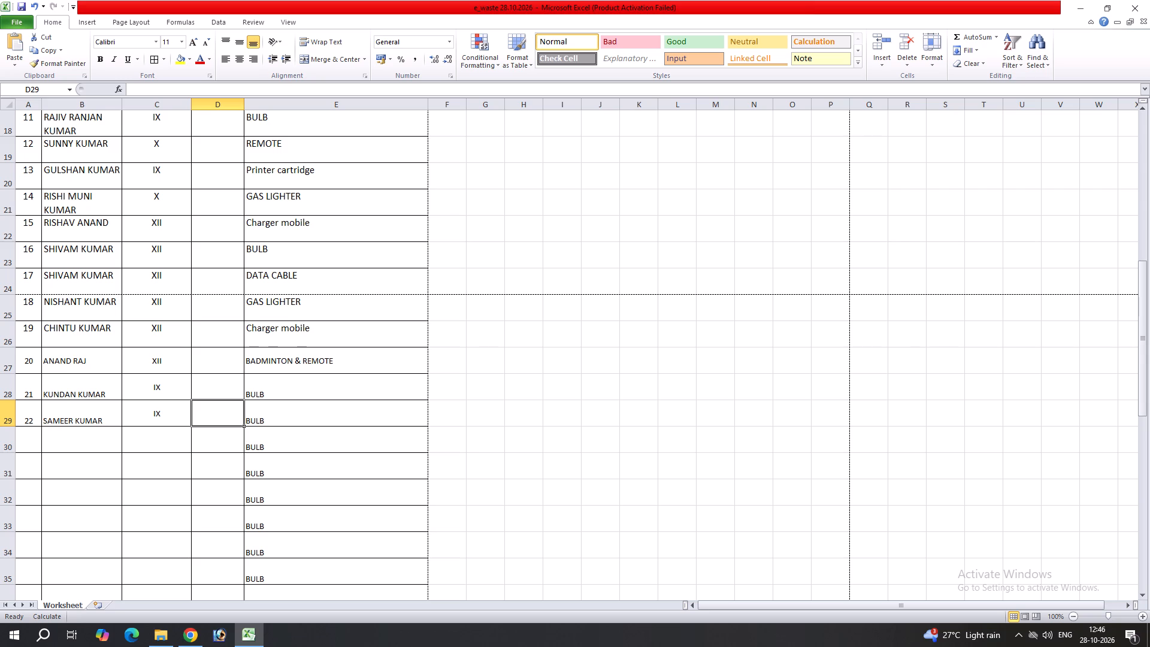
Enter the next student's name in B30 and class XII in C30, leaving the serial number blank.
{"action": "left_click", "coordinate": [77, 445]}
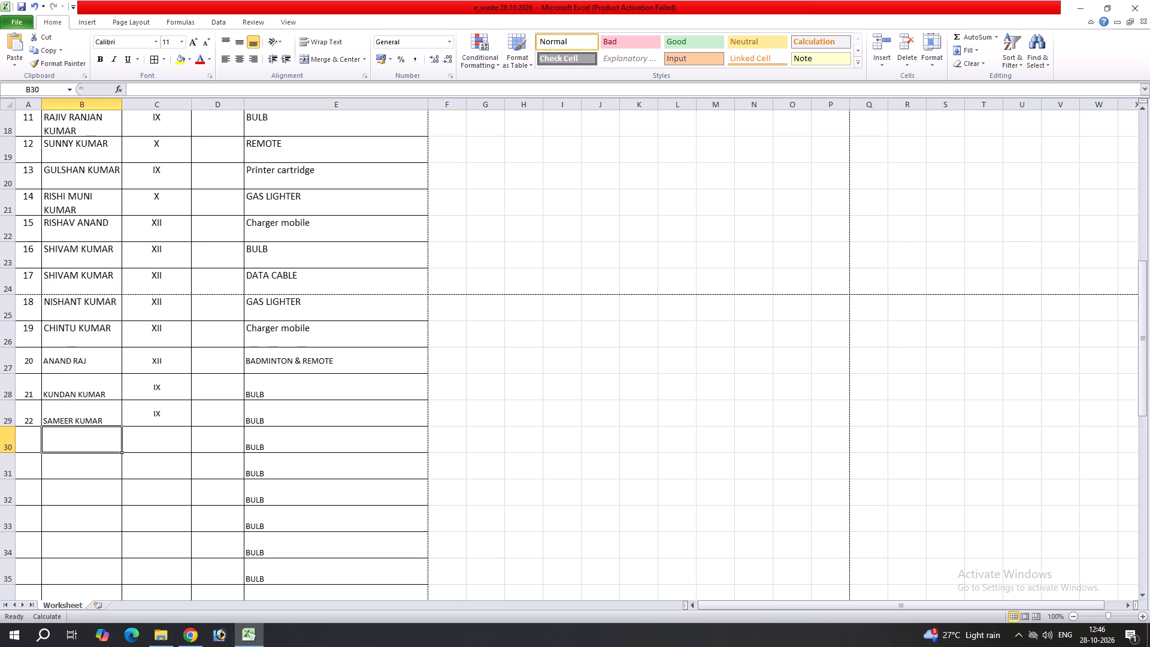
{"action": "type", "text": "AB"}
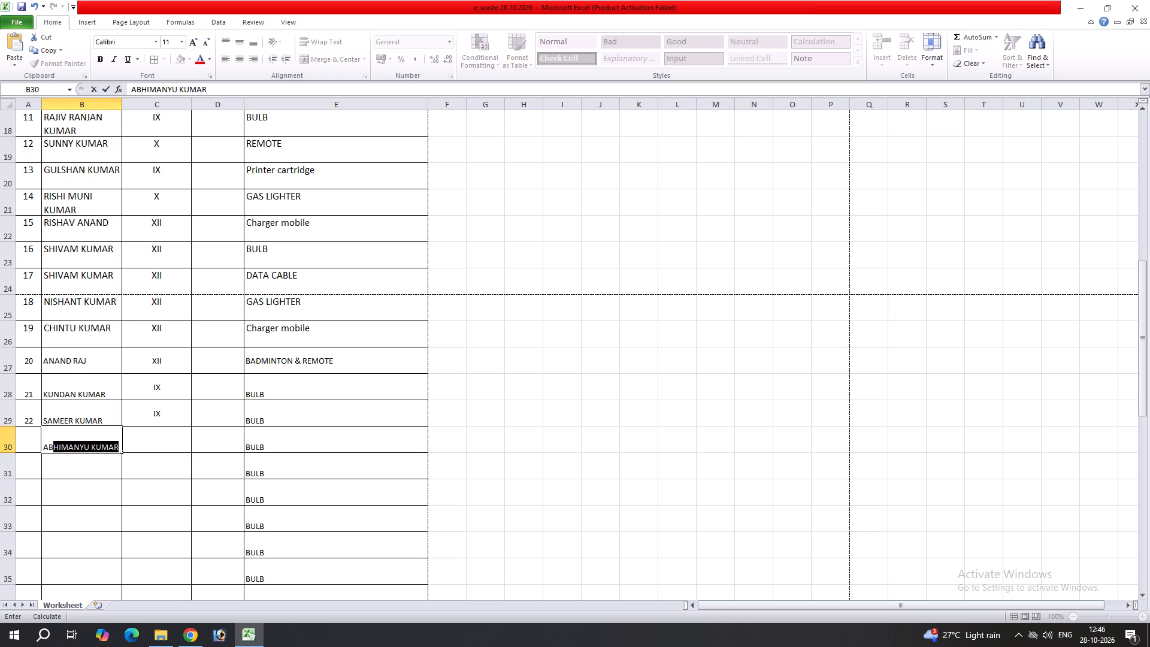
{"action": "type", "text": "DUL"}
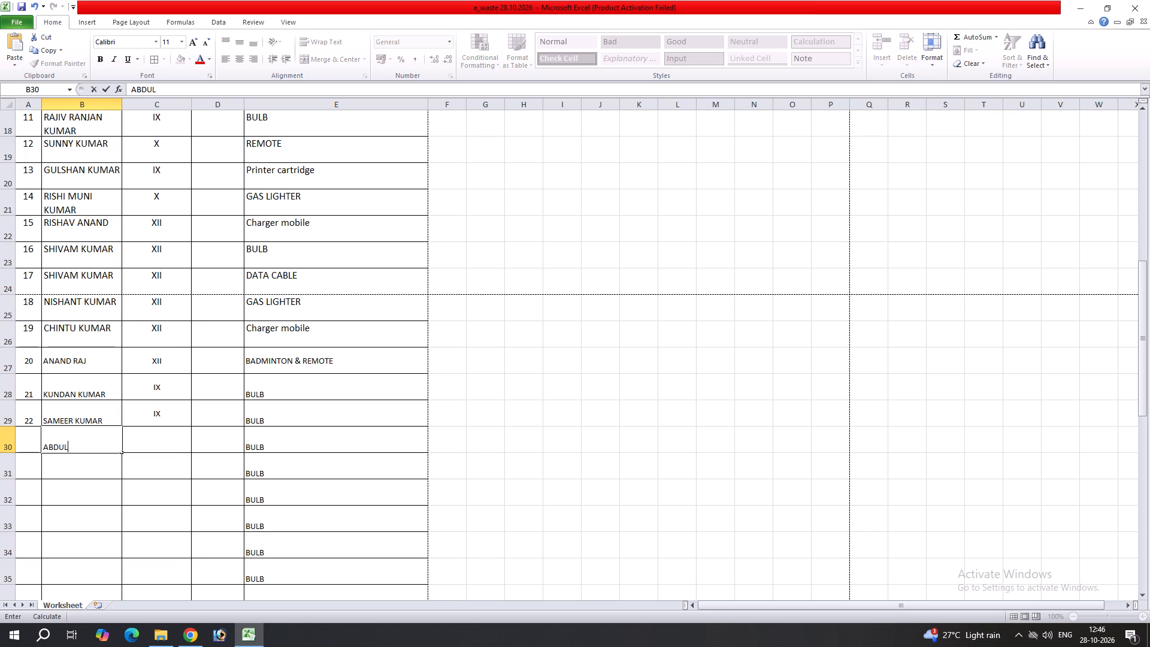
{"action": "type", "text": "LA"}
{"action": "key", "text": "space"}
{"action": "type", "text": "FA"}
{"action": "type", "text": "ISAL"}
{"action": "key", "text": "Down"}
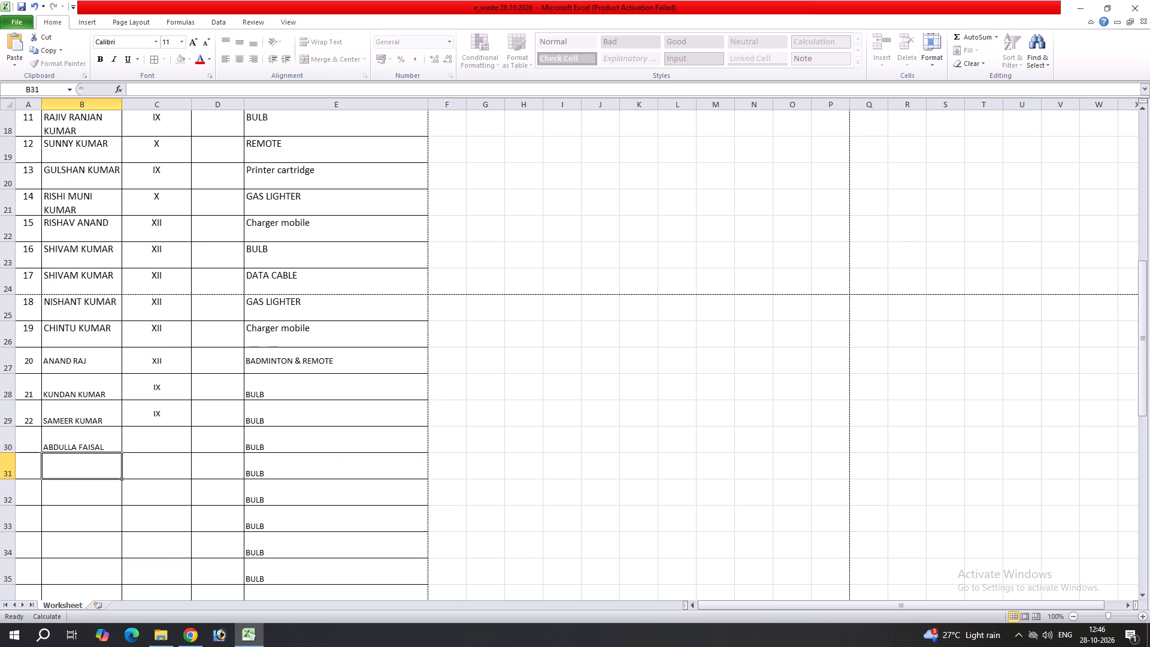
{"action": "left_click", "coordinate": [167, 441]}
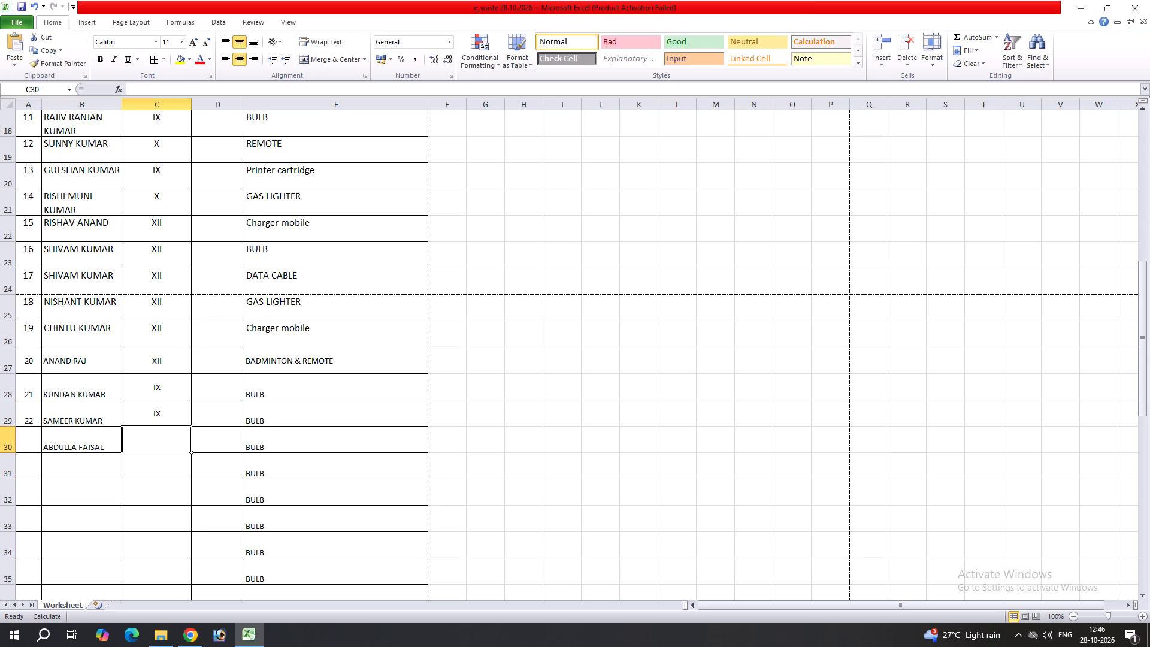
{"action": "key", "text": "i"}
{"action": "key", "text": "BackSpace"}
{"action": "key", "text": "BackSpace"}
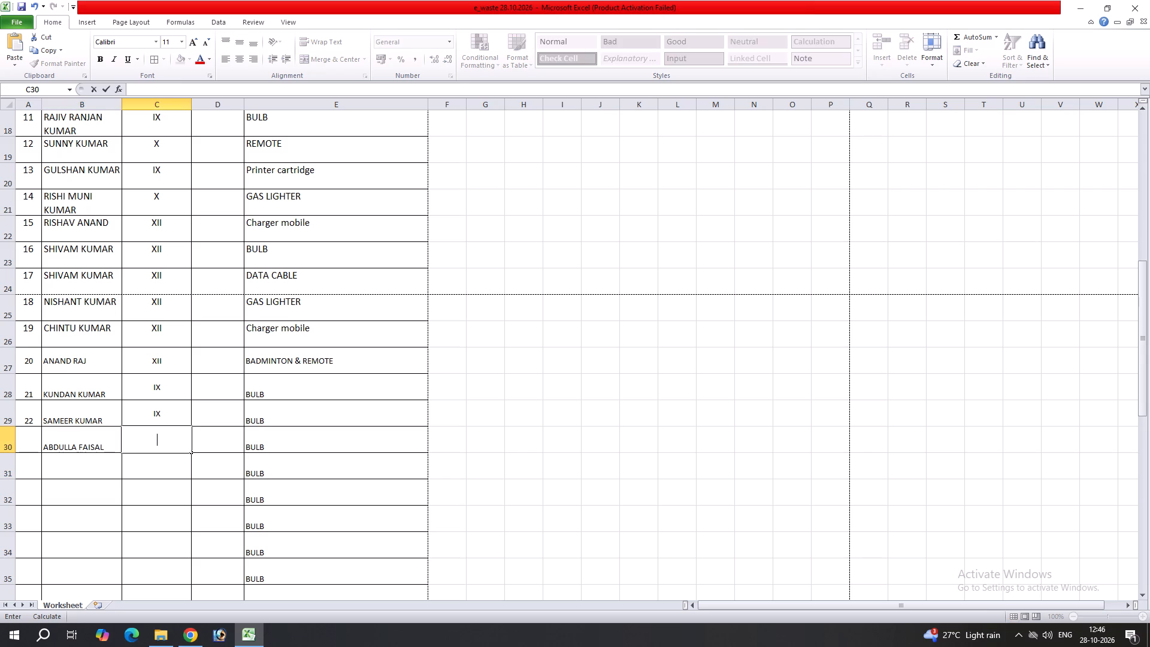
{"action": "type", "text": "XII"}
Enter the next student's name in B31 and class XII in C31.
{"action": "left_click", "coordinate": [81, 460]}
{"action": "scroll", "coordinate": [384, 458], "scroll_direction": "down", "scroll_amount": 5}
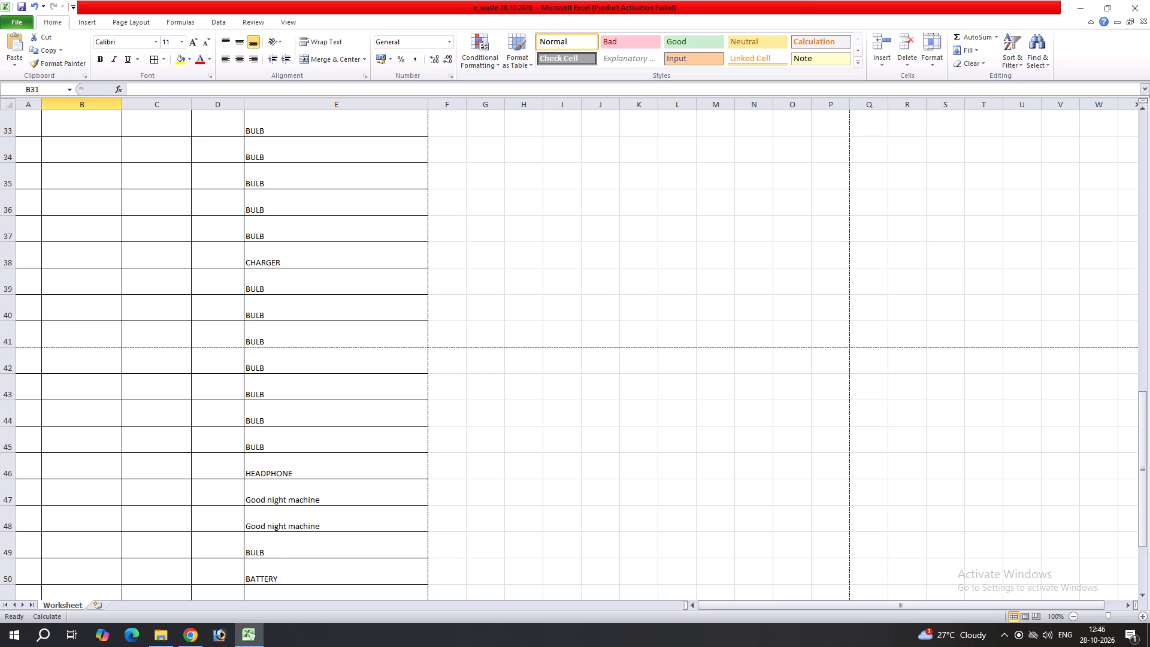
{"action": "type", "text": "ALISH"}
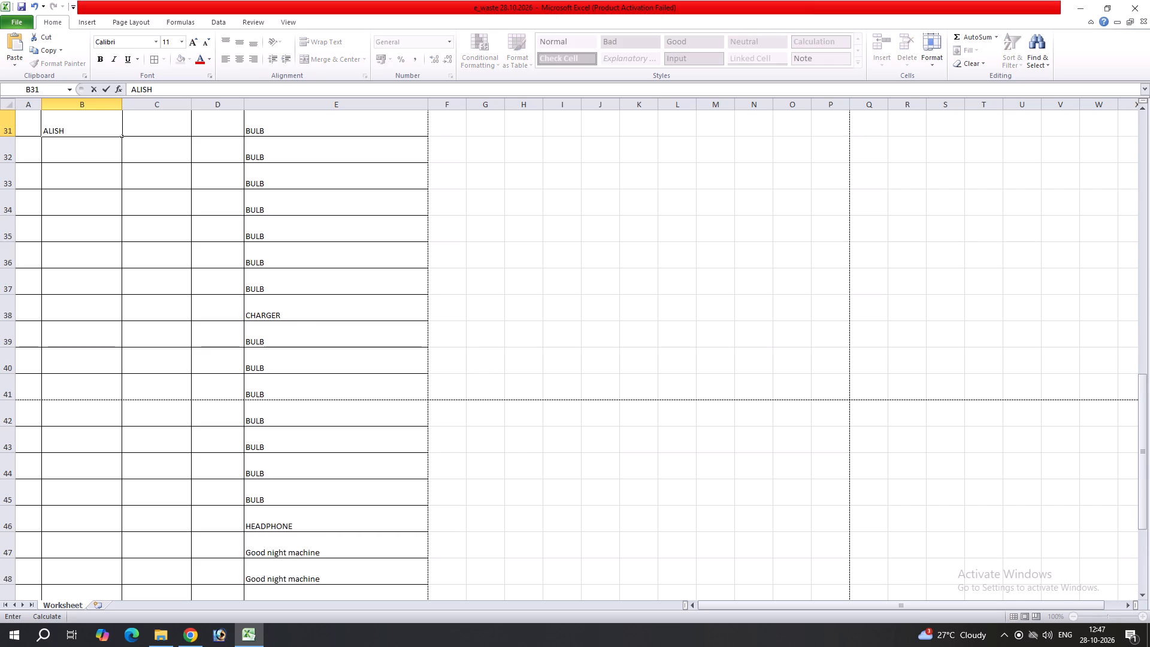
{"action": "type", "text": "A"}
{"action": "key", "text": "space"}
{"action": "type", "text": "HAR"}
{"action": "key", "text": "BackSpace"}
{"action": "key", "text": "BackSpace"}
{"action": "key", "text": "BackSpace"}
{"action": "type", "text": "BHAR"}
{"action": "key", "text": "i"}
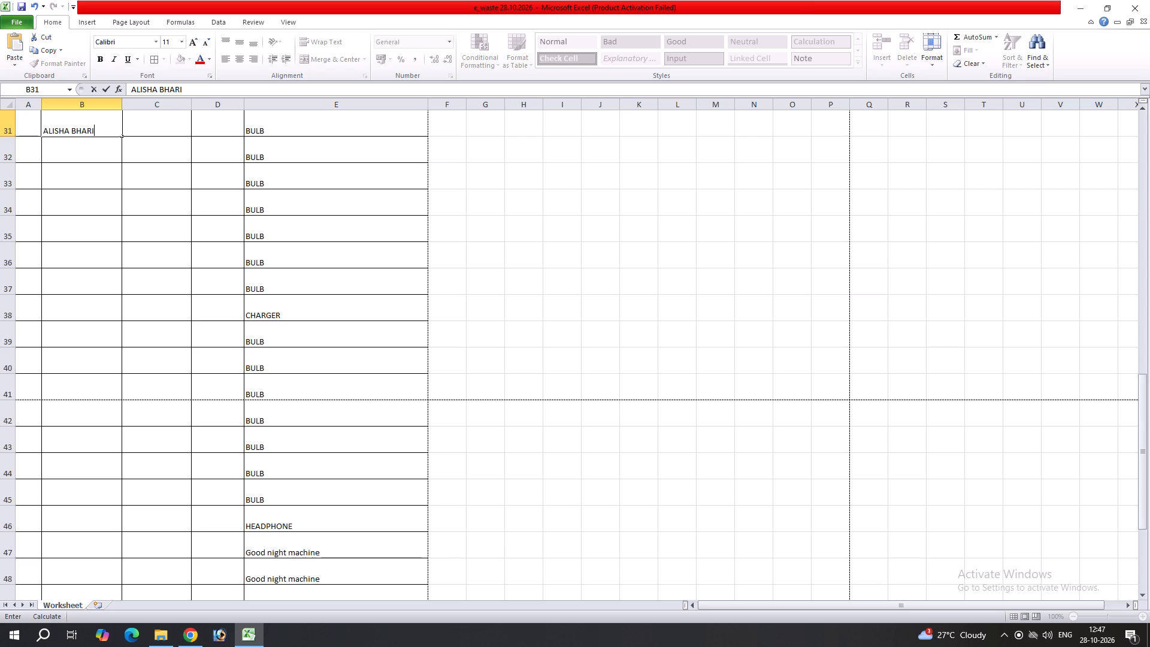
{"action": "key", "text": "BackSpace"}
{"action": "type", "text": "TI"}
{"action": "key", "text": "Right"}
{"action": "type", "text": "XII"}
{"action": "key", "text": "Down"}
Enter the next student's name in B32 and class XII in C32, leaving the serial number blank.
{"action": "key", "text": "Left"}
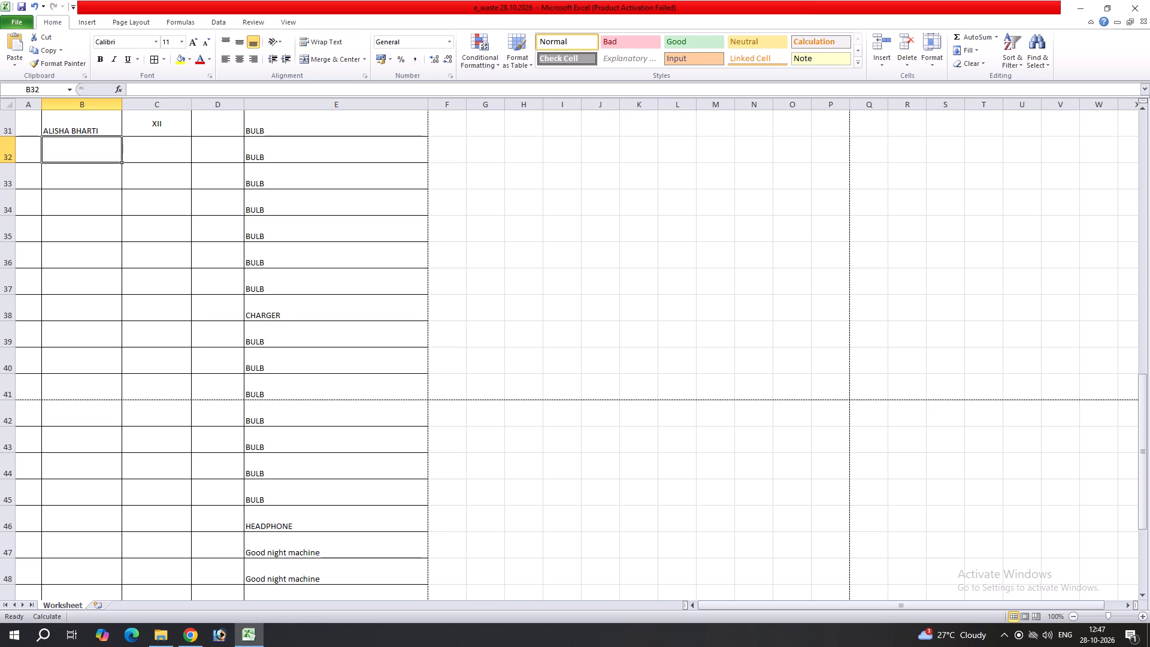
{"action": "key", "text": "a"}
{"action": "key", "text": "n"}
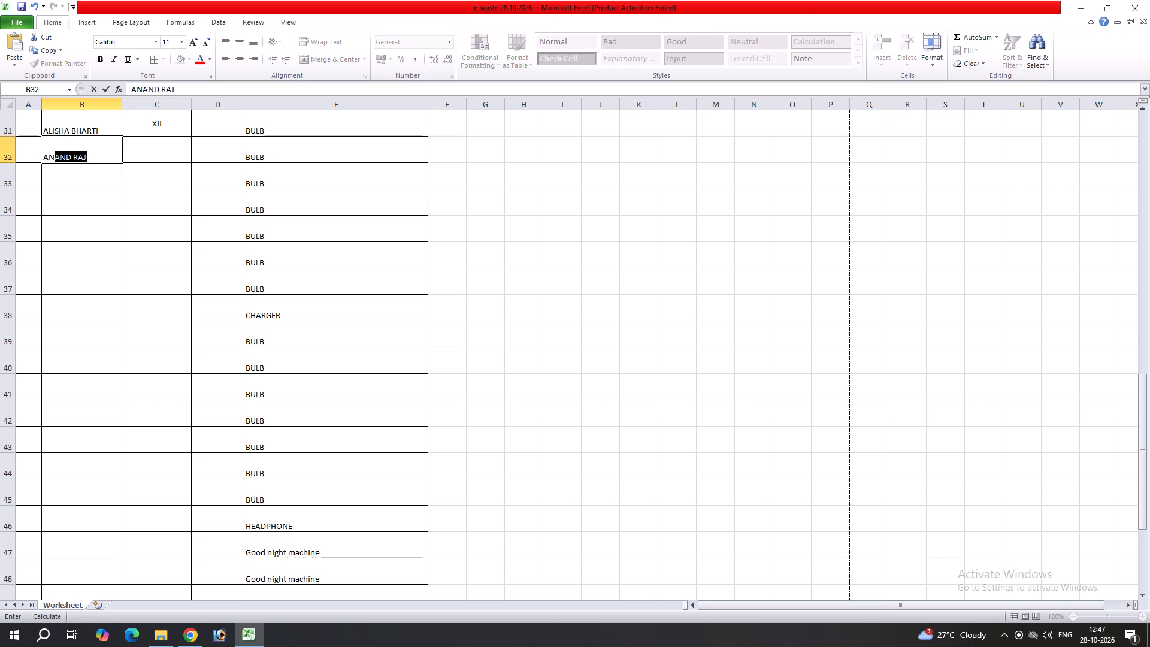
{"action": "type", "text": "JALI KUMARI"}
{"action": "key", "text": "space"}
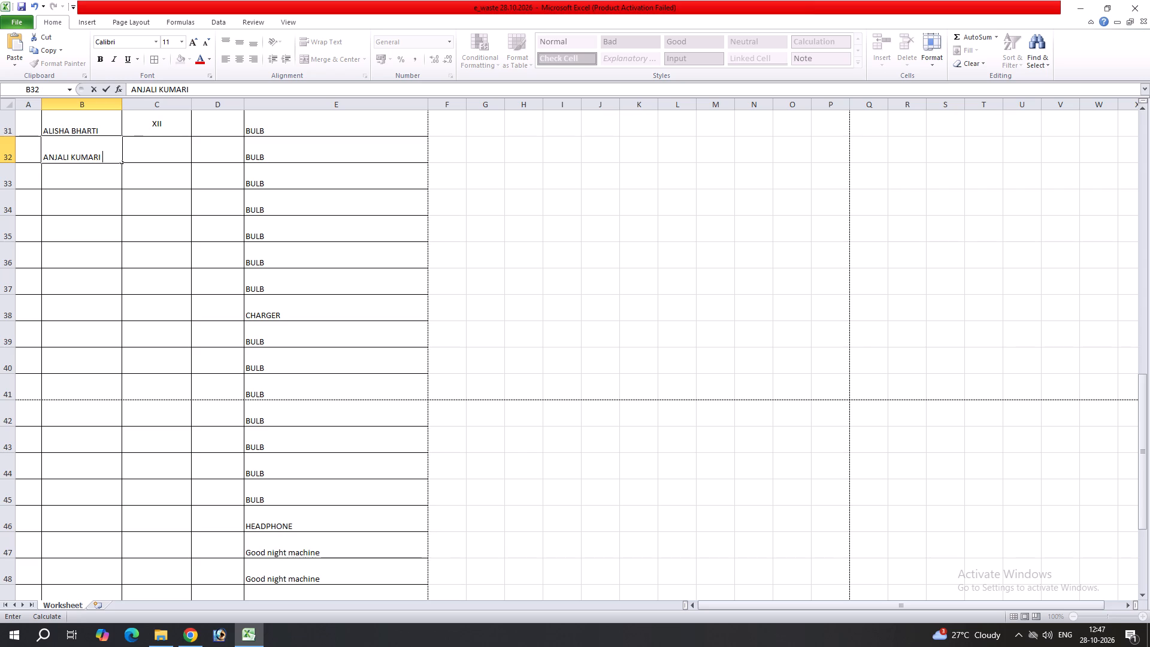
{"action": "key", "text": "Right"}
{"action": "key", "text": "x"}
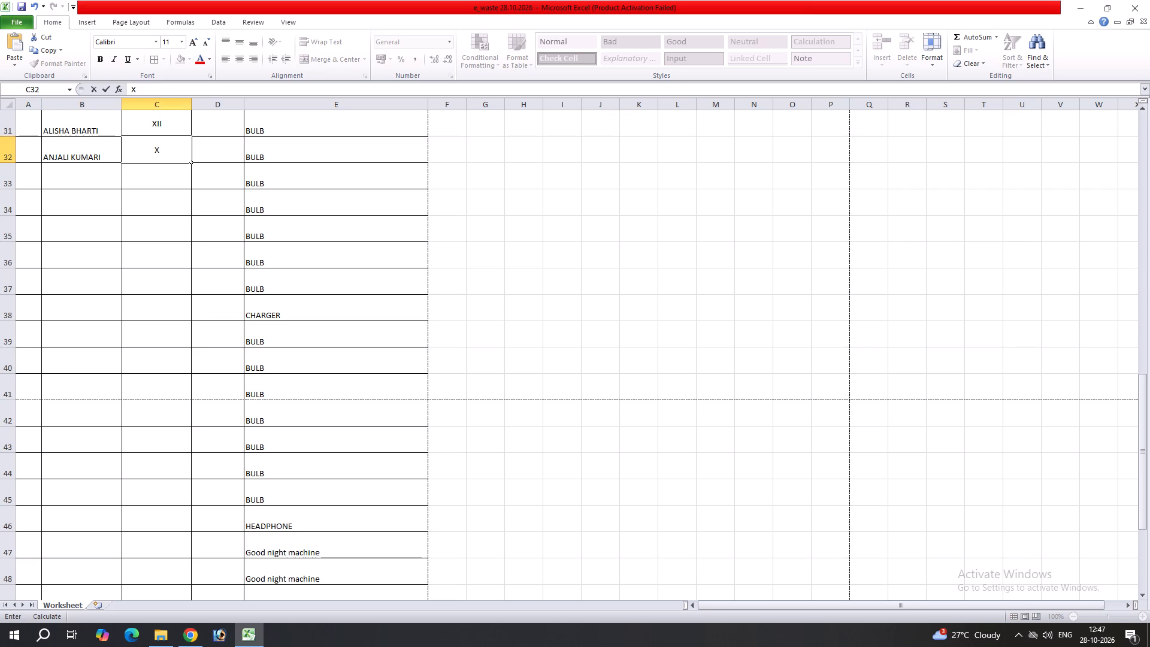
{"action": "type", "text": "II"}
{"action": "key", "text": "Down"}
Enter the next student's name in B33 and class XII in C33, leaving the serial number blank.
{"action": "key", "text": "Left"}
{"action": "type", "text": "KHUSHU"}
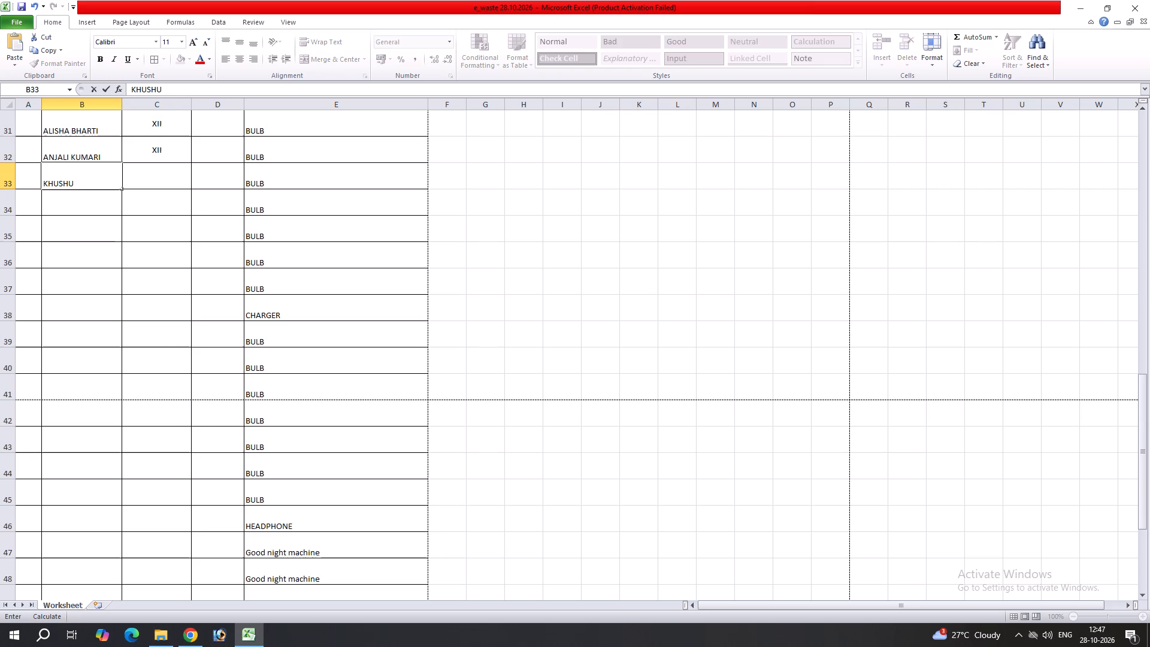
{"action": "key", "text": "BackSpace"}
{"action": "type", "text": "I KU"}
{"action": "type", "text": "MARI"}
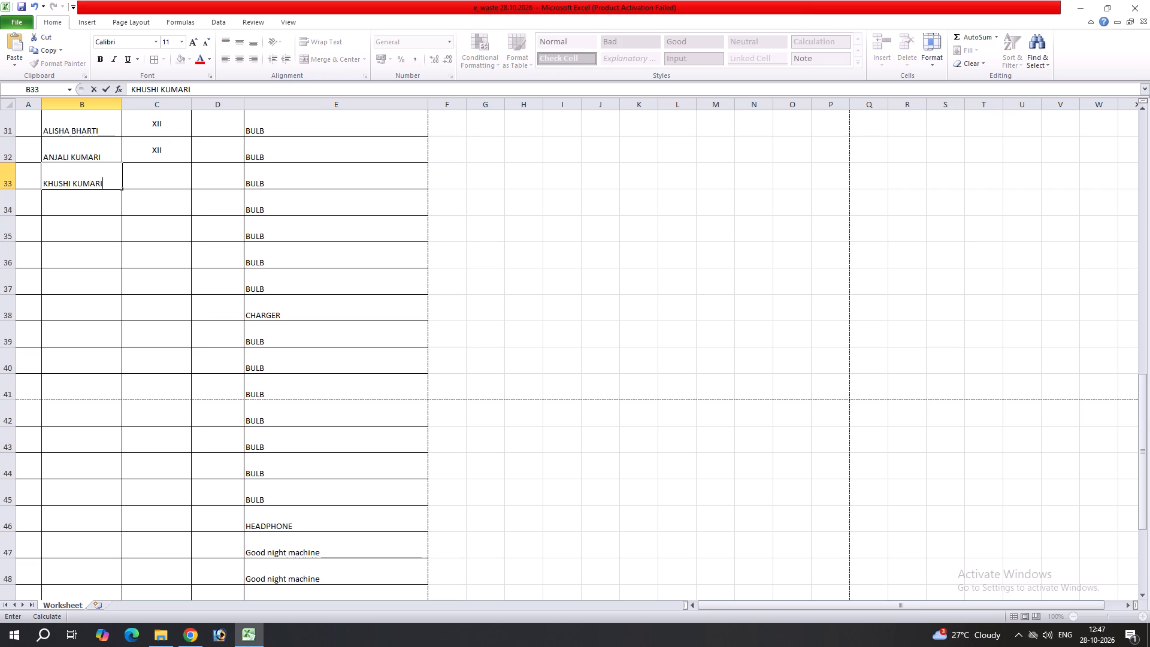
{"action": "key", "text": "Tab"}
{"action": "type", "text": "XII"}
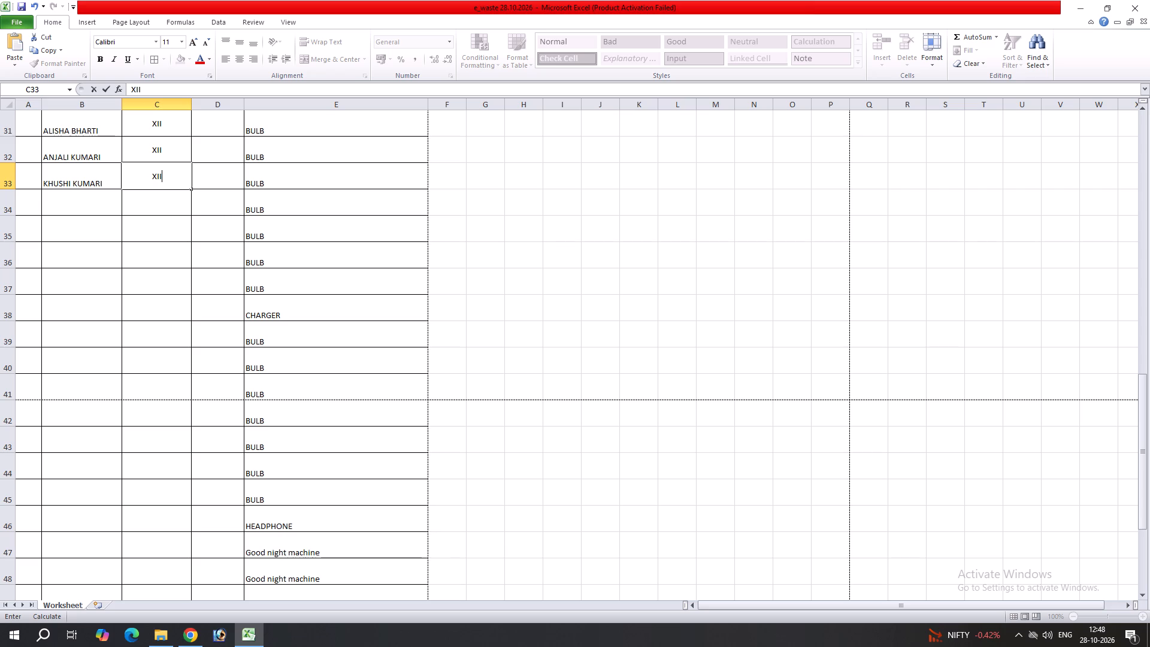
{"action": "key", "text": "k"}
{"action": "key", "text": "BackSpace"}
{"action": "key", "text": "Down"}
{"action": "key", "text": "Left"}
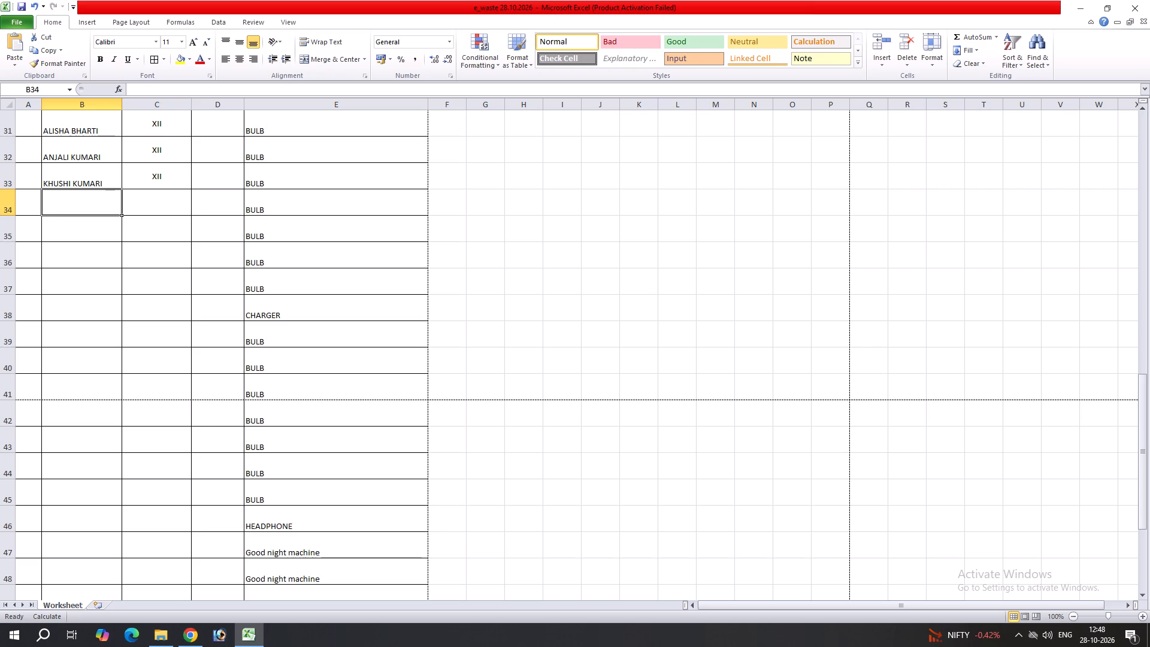
Remove the word LED from the item name in E14 so it reads BULB.
{"action": "scroll", "coordinate": [359, 437], "scroll_direction": "down", "scroll_amount": 1}
{"action": "scroll", "coordinate": [359, 437], "scroll_direction": "up", "scroll_amount": 2}
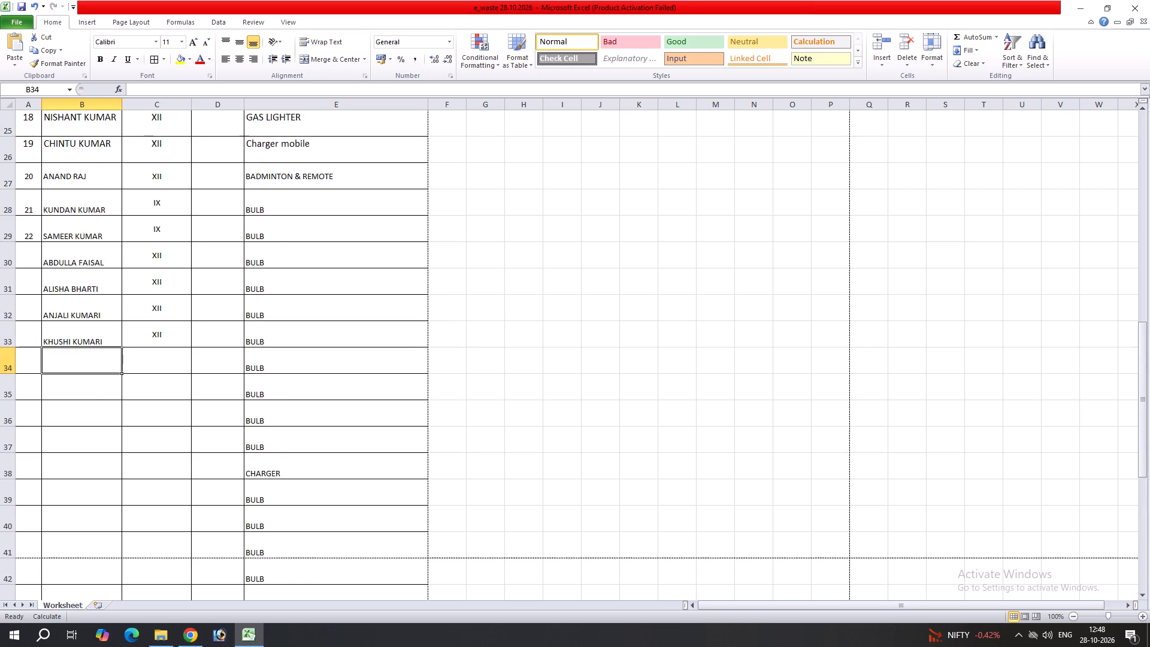
{"action": "scroll", "coordinate": [359, 437], "scroll_direction": "up", "scroll_amount": 3}
{"action": "scroll", "coordinate": [296, 275], "scroll_direction": "up", "scroll_amount": 2}
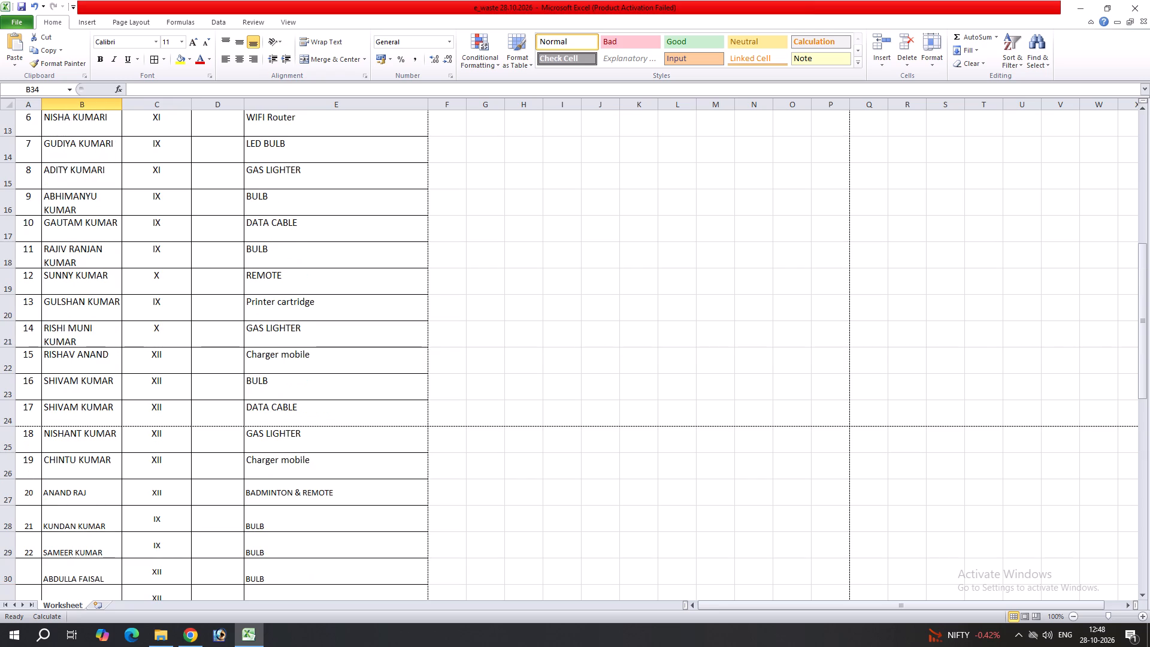
{"action": "left_click", "coordinate": [259, 143]}
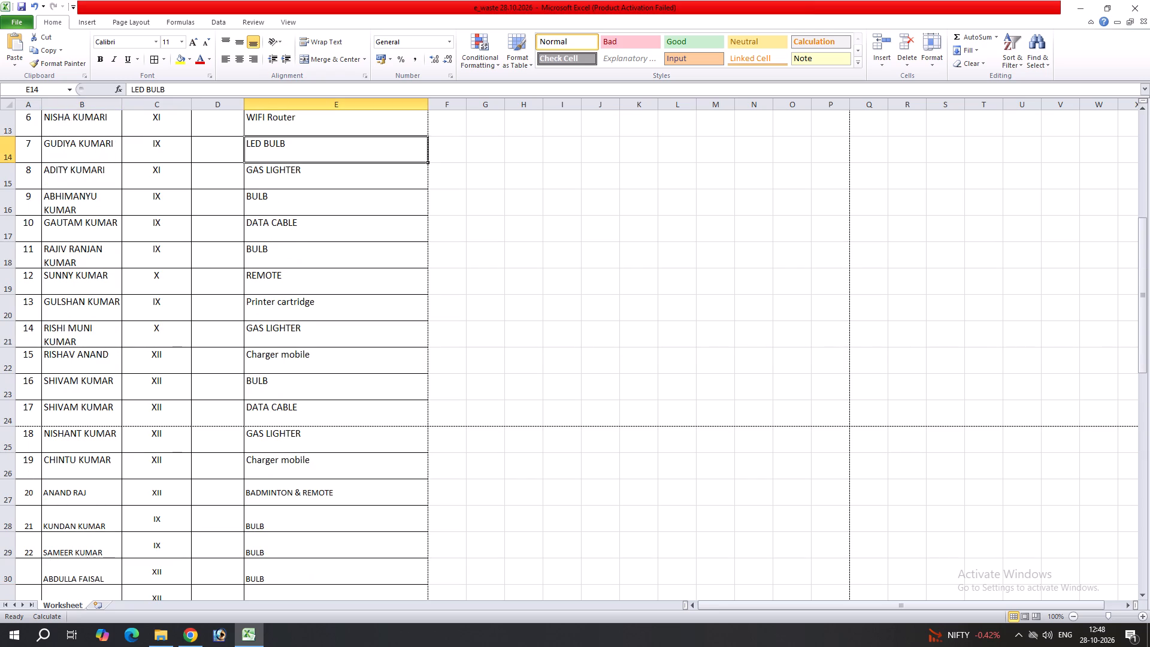
{"action": "double_click", "coordinate": [262, 143]}
{"action": "left_click_drag", "start_coordinate": [262, 143], "coordinate": [234, 147]}
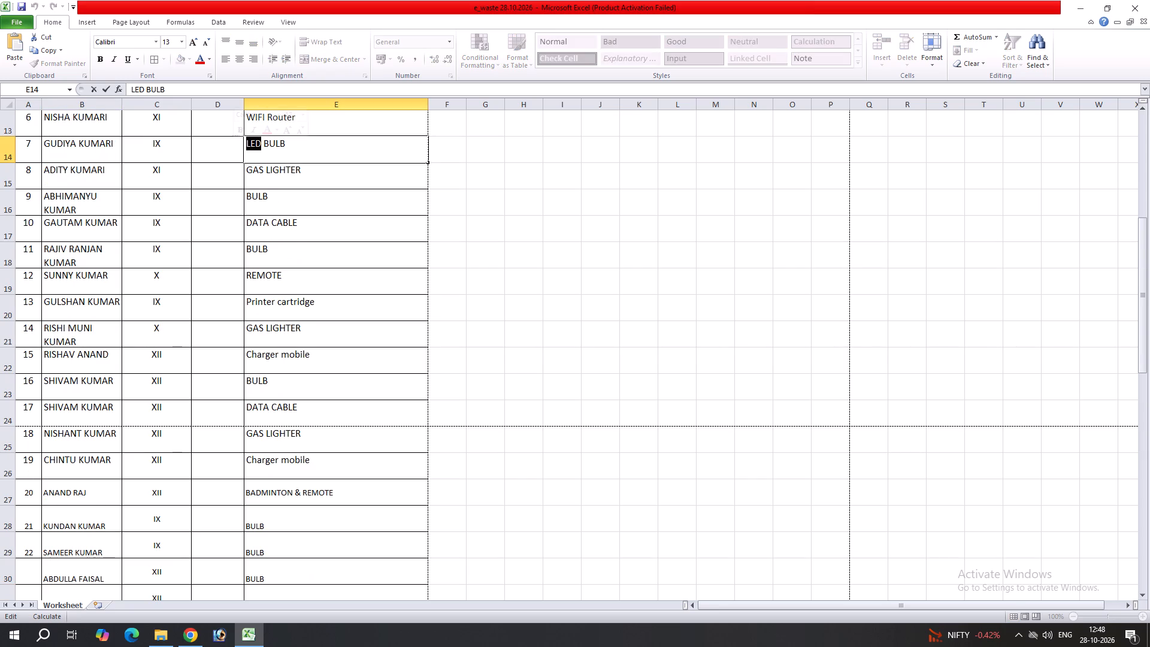
{"action": "key", "text": "Delete"}
{"action": "key", "text": "Delete"}
Change the item name in E34 to LED BULB.
{"action": "scroll", "coordinate": [312, 349], "scroll_direction": "down", "scroll_amount": 2}
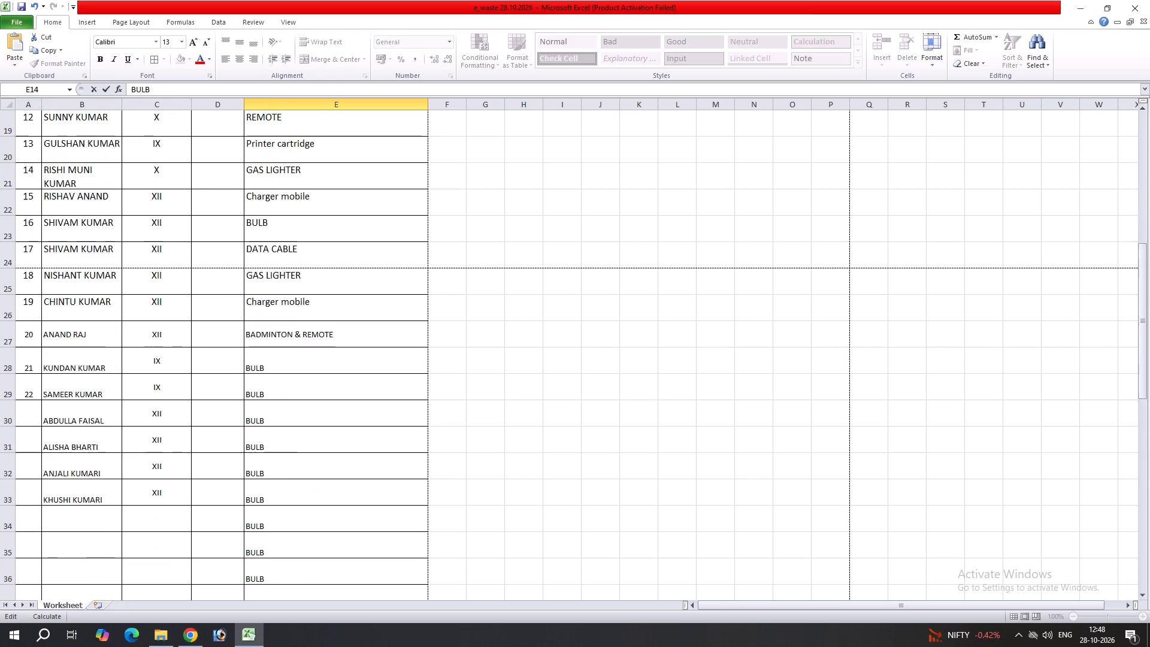
{"action": "scroll", "coordinate": [311, 351], "scroll_direction": "down", "scroll_amount": 2}
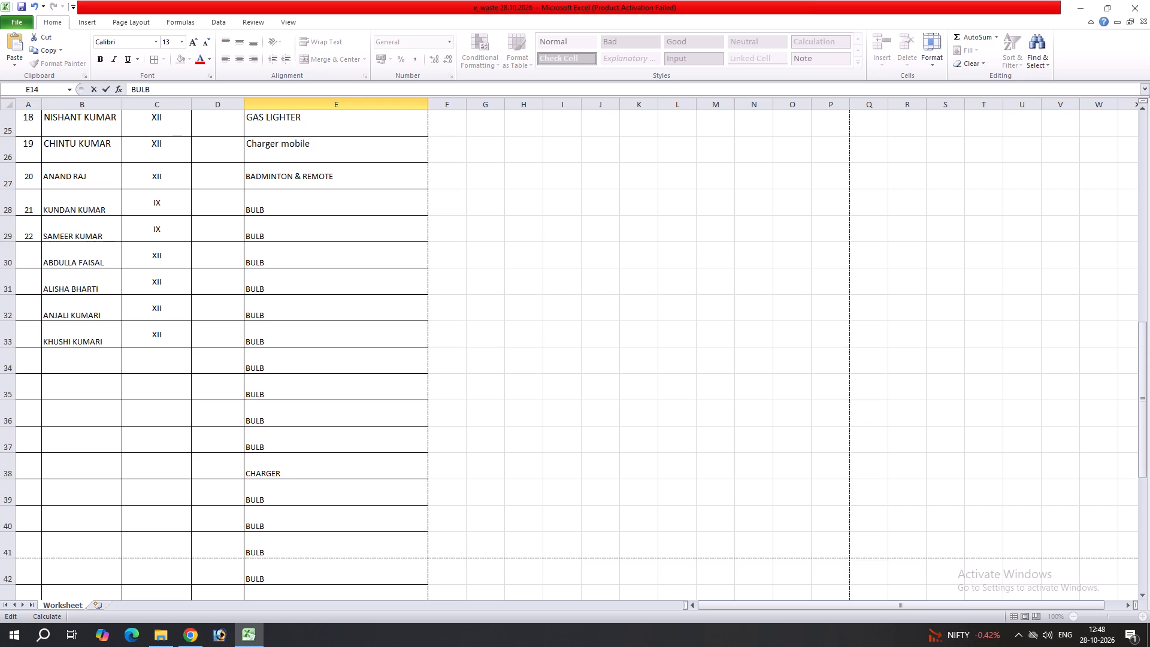
{"action": "double_click", "coordinate": [256, 361]}
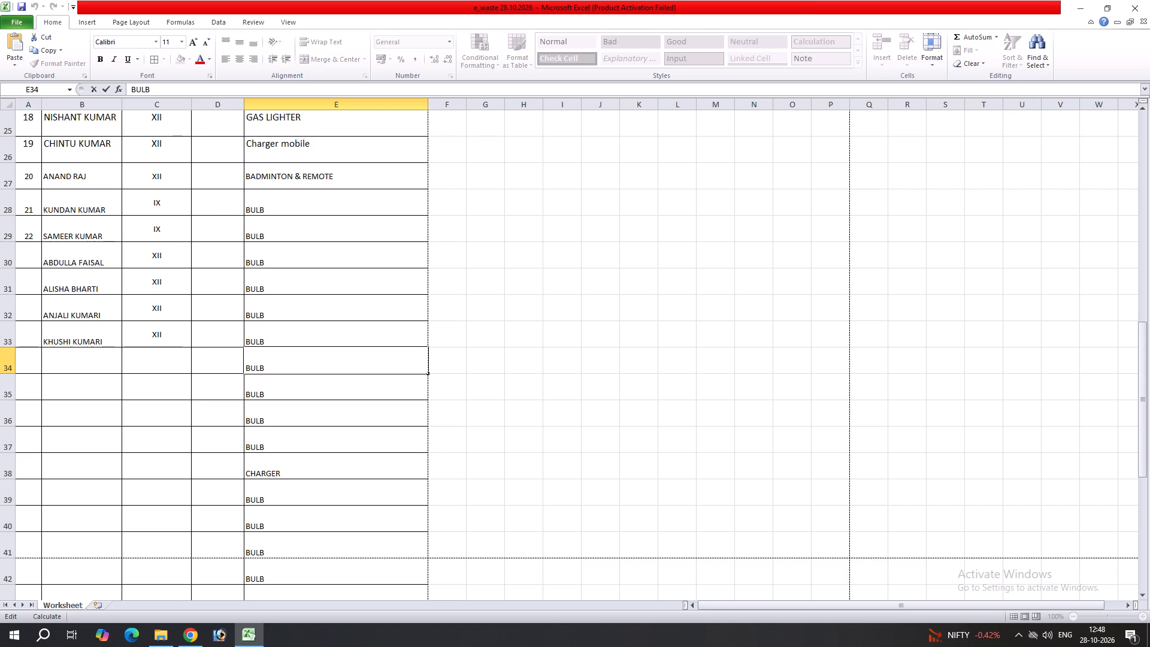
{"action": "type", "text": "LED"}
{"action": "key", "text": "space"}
Enter the next student's name in B34 and class XII in C34, beside the LED BULB item.
{"action": "left_click", "coordinate": [91, 362]}
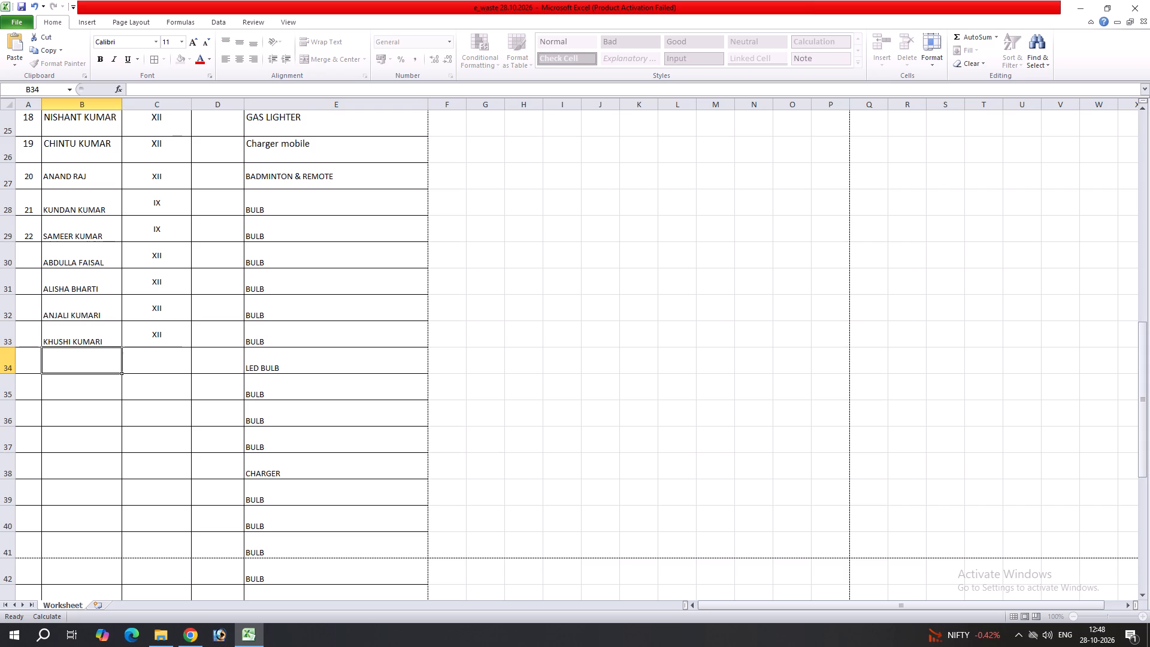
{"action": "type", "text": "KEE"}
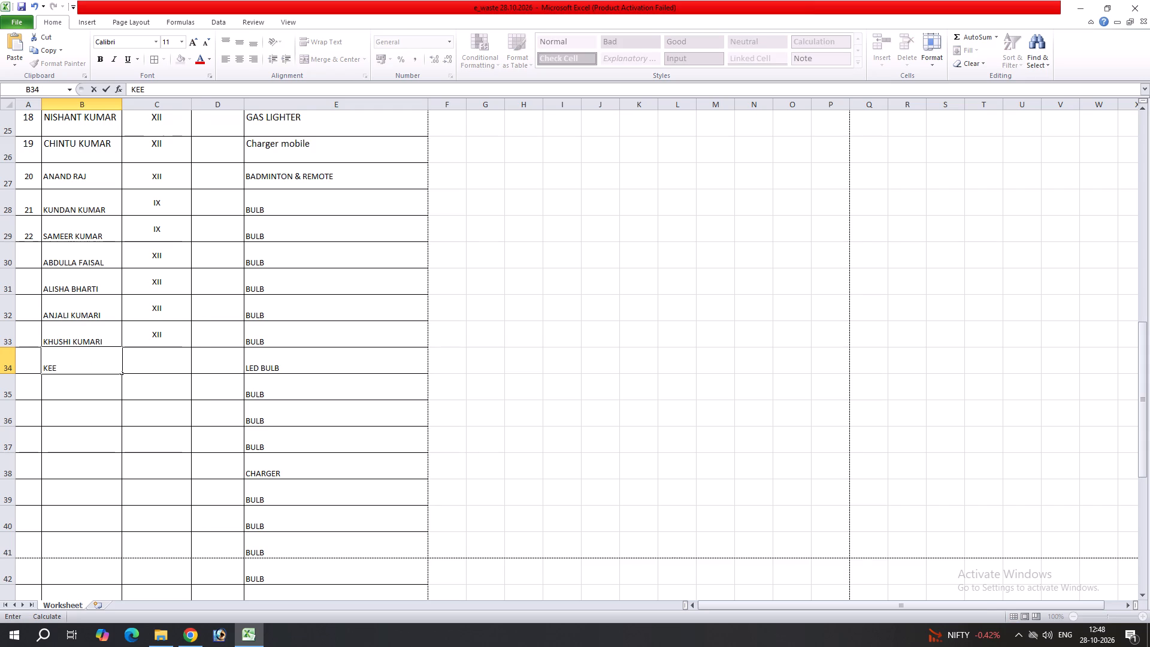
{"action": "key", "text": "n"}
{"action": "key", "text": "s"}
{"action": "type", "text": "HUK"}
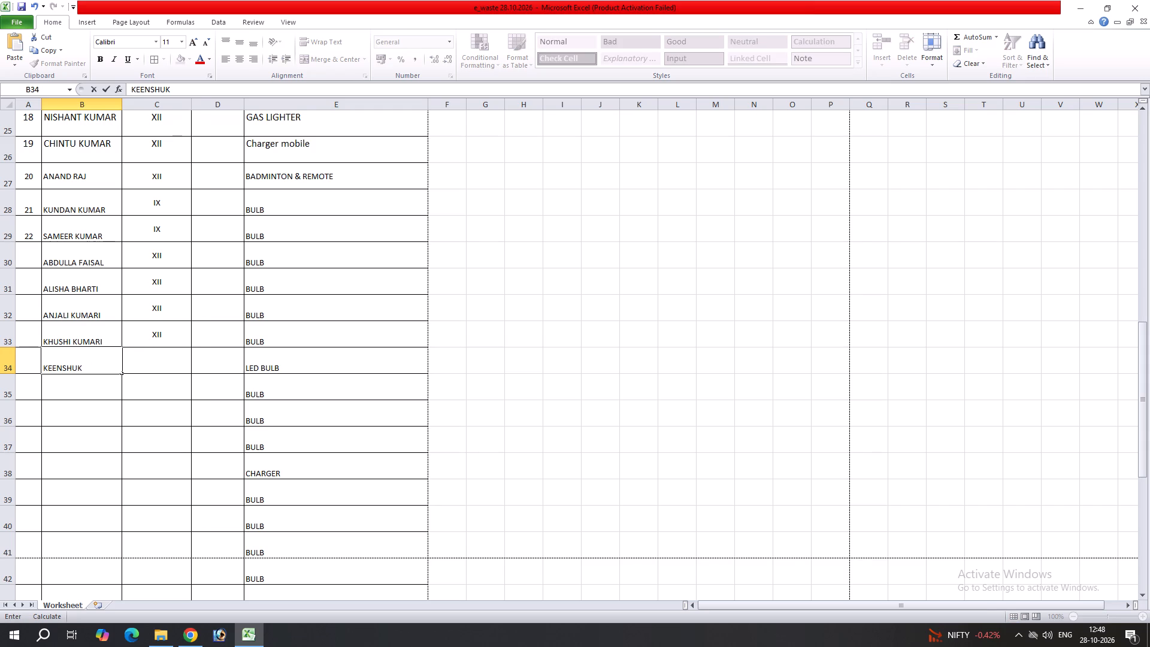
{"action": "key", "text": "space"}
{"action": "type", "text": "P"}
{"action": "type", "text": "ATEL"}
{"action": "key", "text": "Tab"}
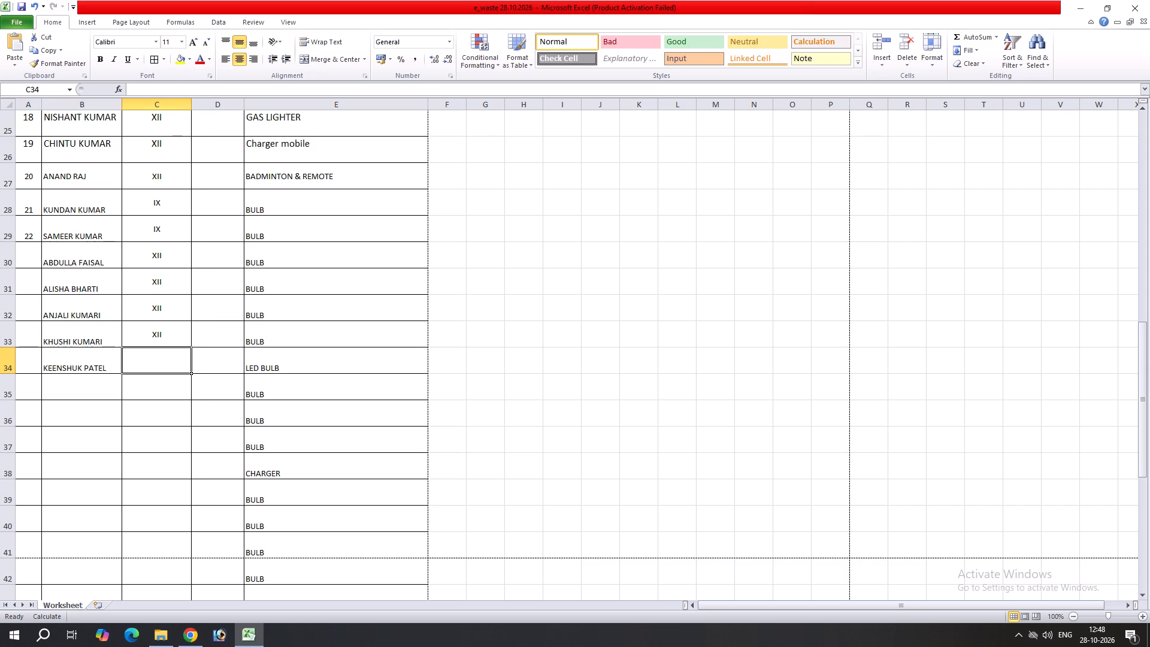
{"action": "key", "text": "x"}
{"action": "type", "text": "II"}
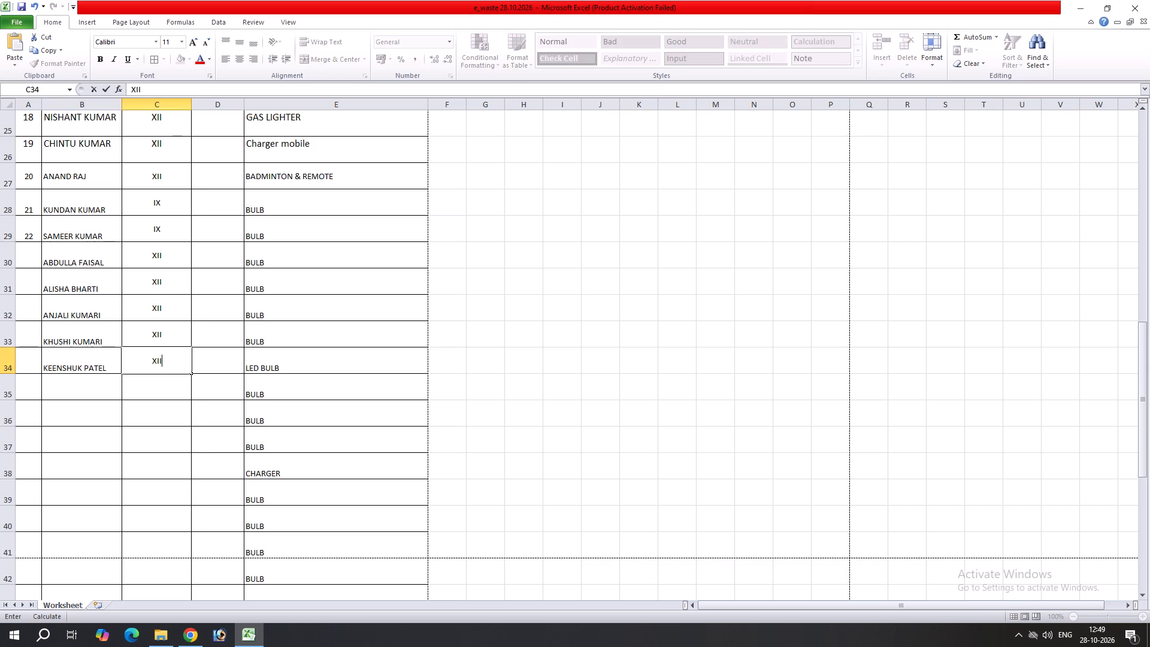
{"action": "left_click", "coordinate": [360, 406]}
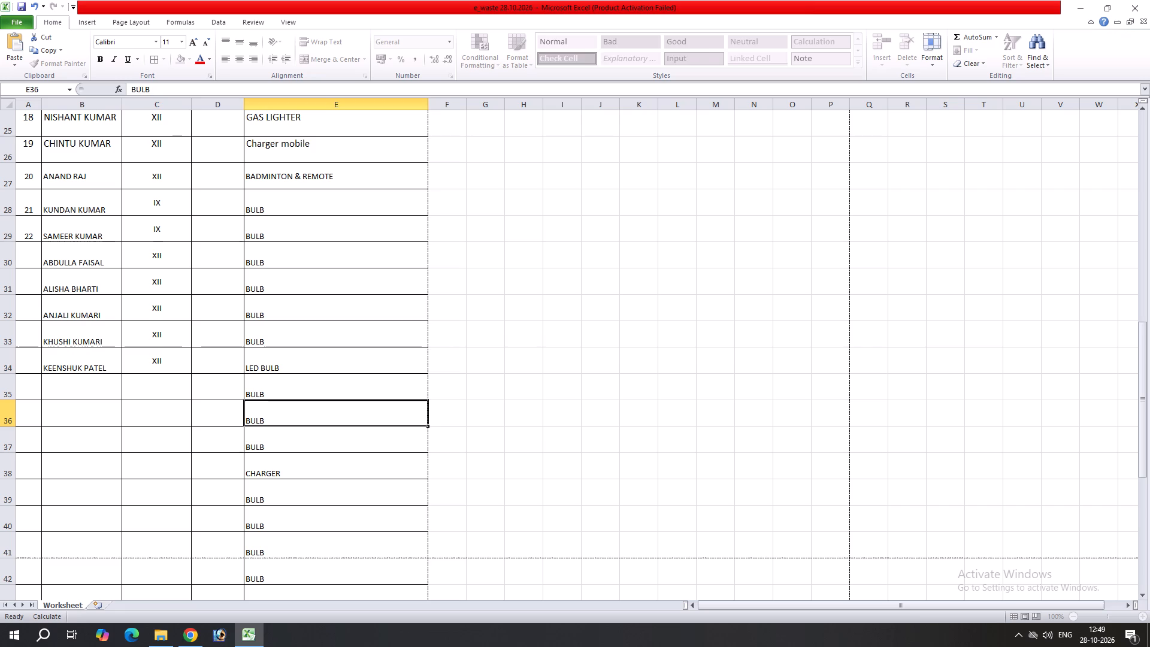
Extend the serial number series from A27:A29 down to A55, numbering the remaining rows 23 to 48.
{"action": "left_click", "coordinate": [98, 385]}
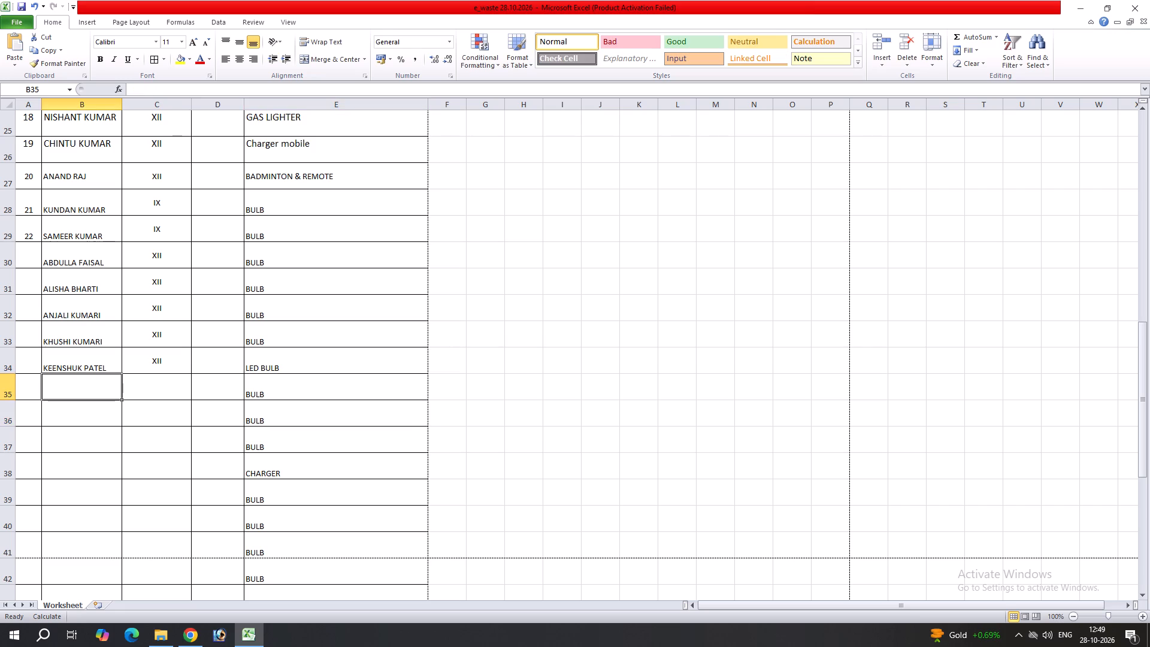
{"action": "left_click", "coordinate": [31, 257]}
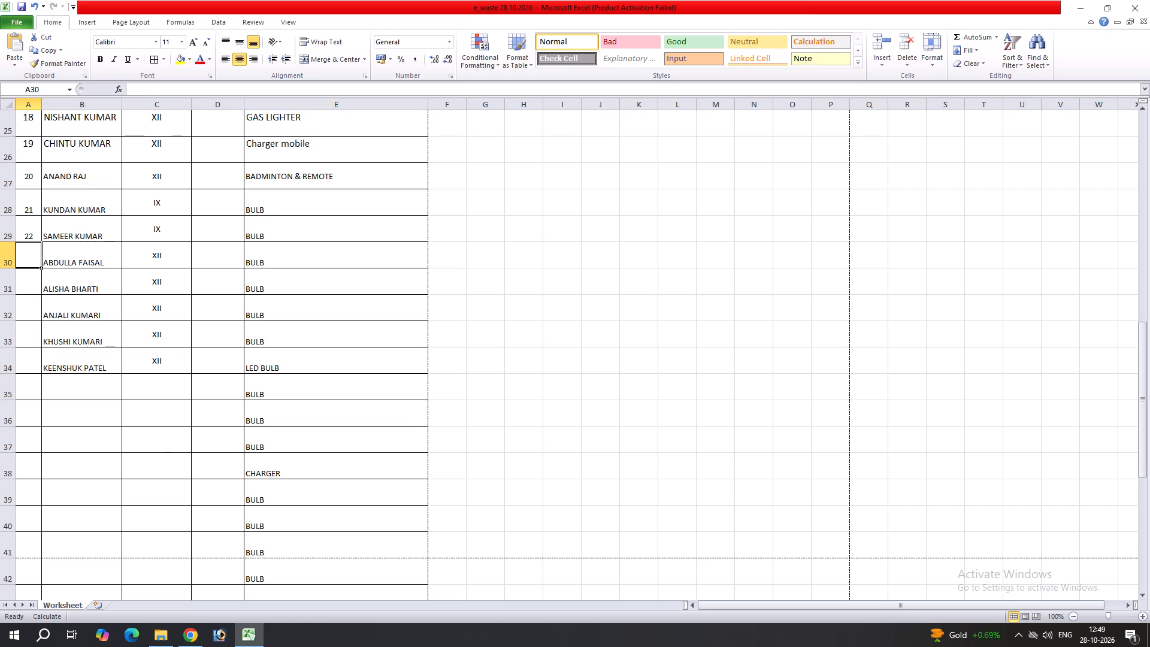
{"action": "left_click_drag", "start_coordinate": [28, 179], "coordinate": [29, 233]}
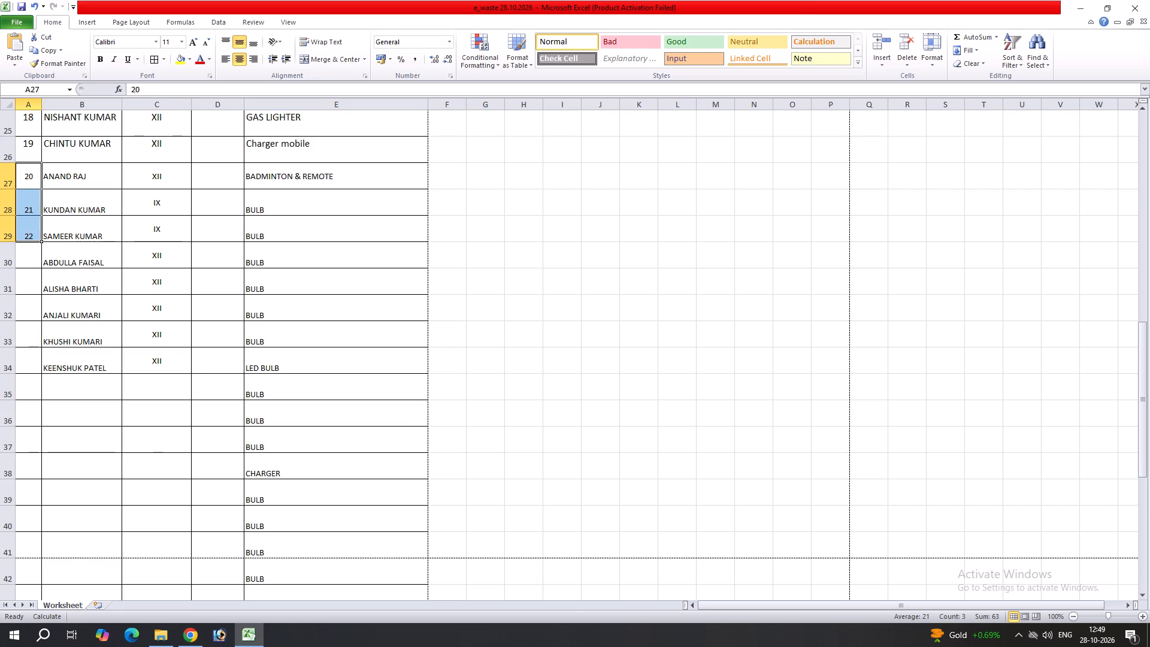
{"action": "left_click_drag", "start_coordinate": [42, 240], "coordinate": [47, 618]}
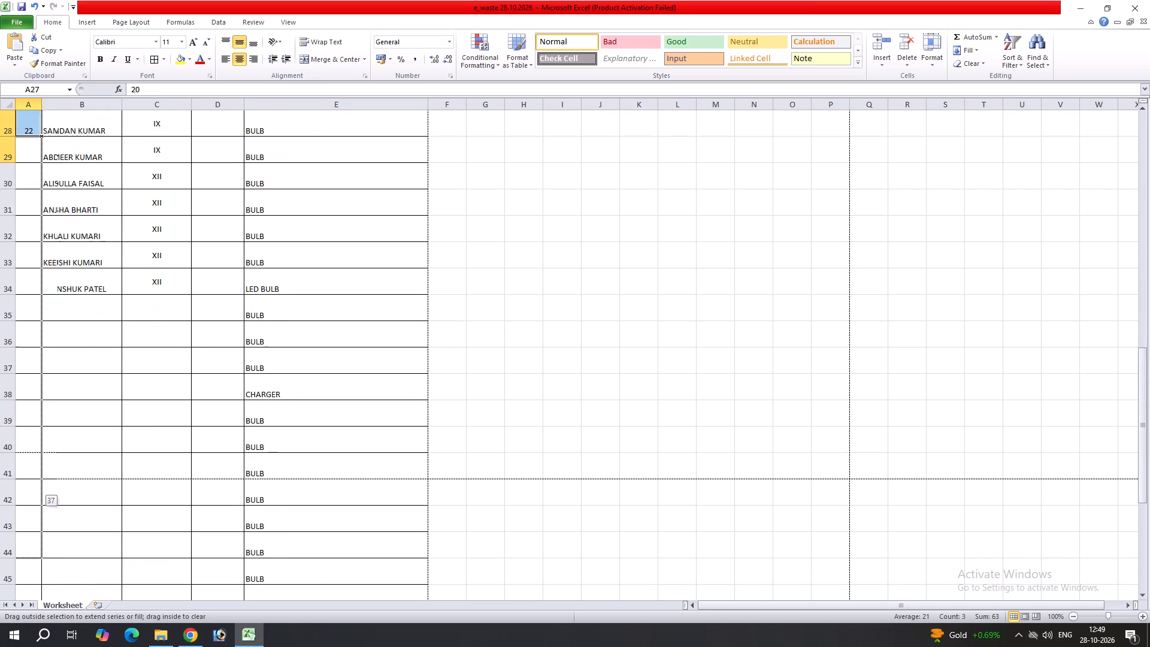
{"action": "left_click_drag", "start_coordinate": [47, 618], "coordinate": [47, 560]}
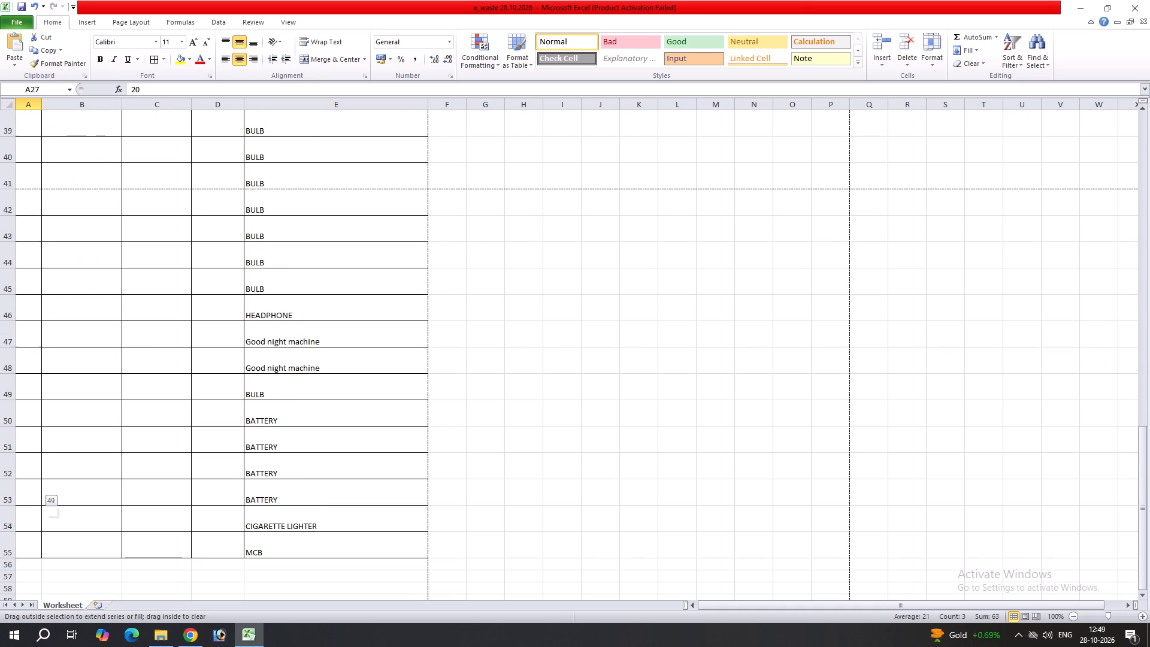
{"action": "left_click_drag", "start_coordinate": [47, 560], "coordinate": [46, 558]}
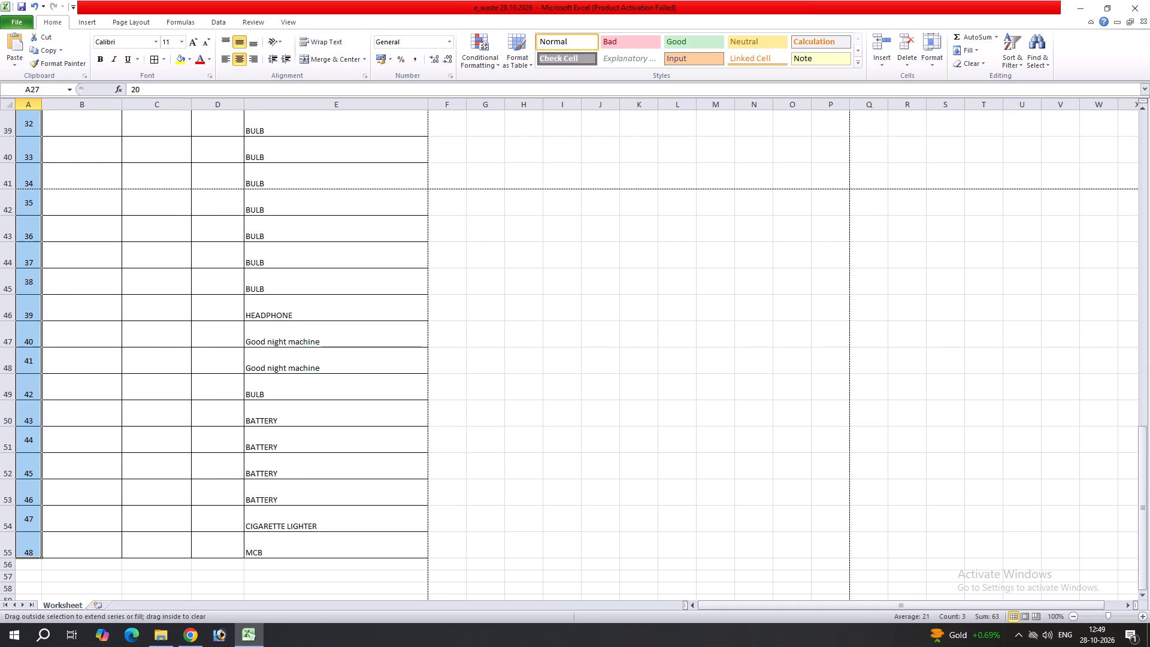
Fill the last row, A55:E55, down into row 56 to add serial number 49 with item MCB.
{"action": "left_click", "coordinate": [310, 542]}
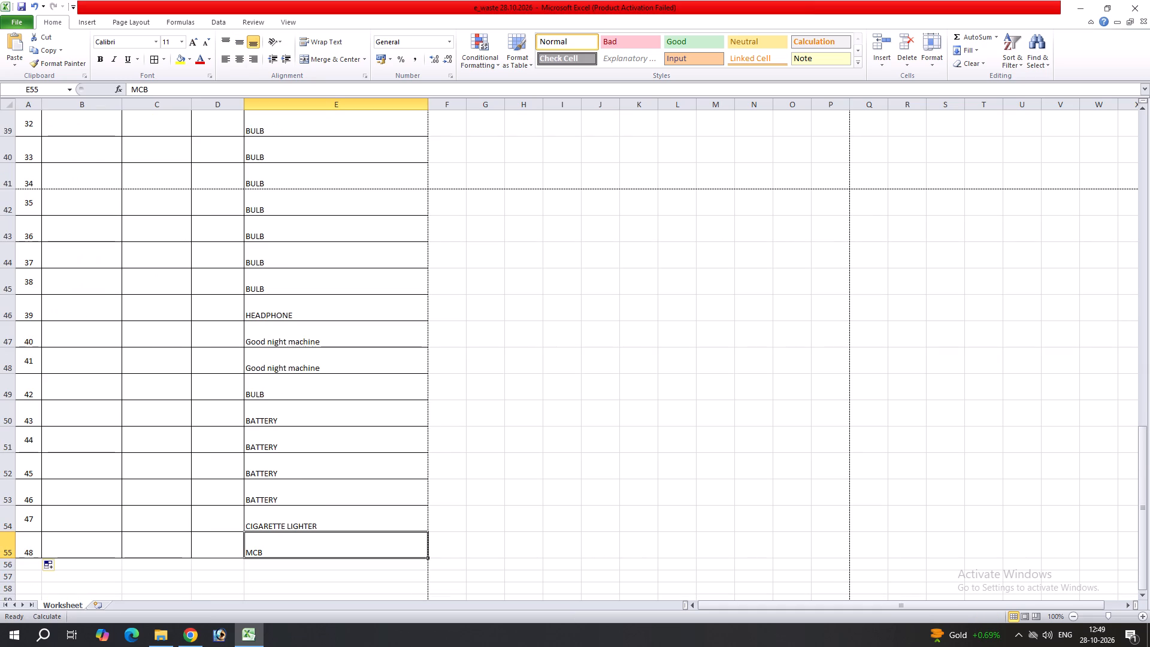
{"action": "left_click_drag", "start_coordinate": [38, 540], "coordinate": [301, 541]}
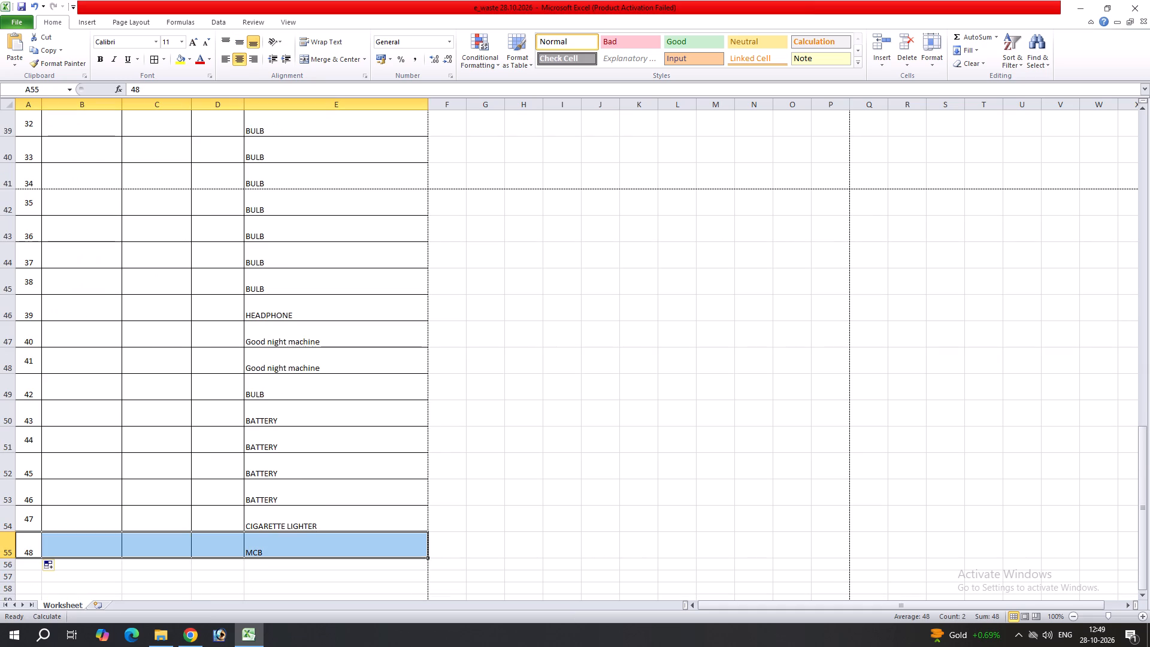
{"action": "left_click_drag", "start_coordinate": [427, 556], "coordinate": [427, 572]}
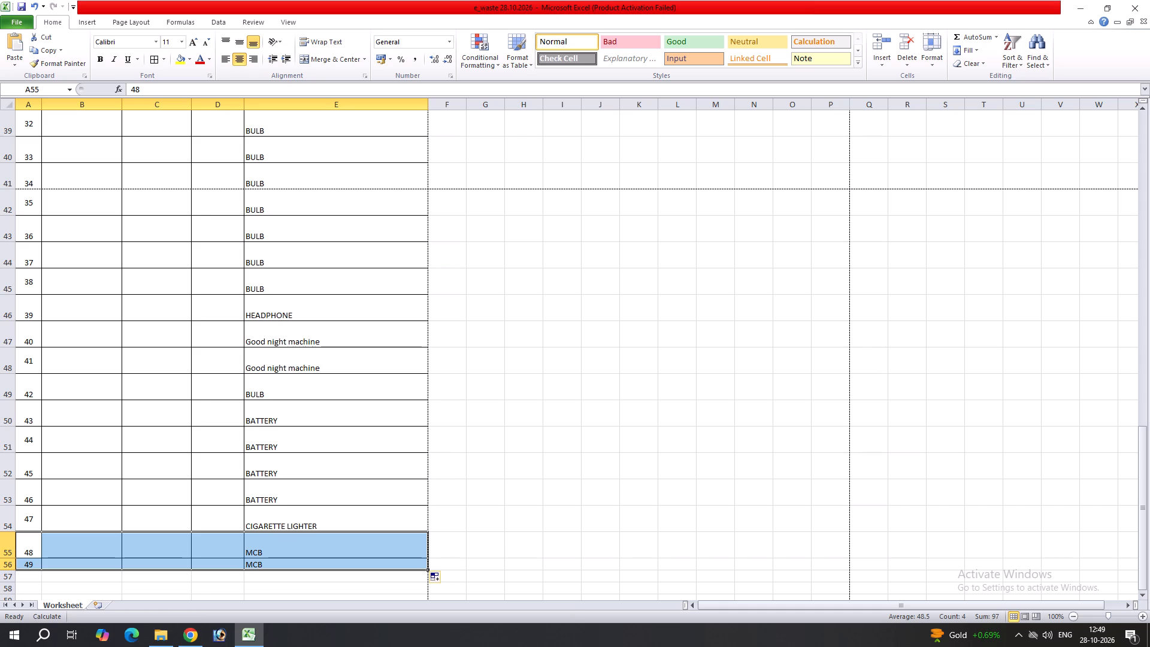
Increase the height of row 56, the last MCB row, to 31.50 points so it resembles the rows above.
{"action": "left_click_drag", "start_coordinate": [13, 570], "coordinate": [14, 578]}
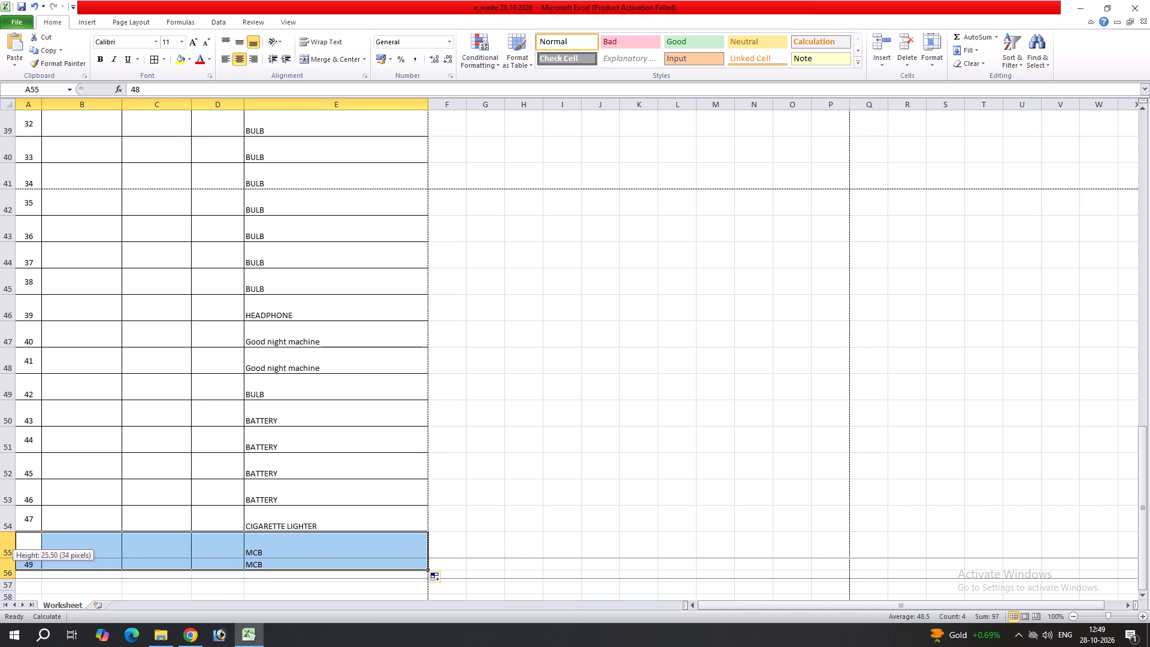
{"action": "left_click_drag", "start_coordinate": [14, 578], "coordinate": [14, 579]}
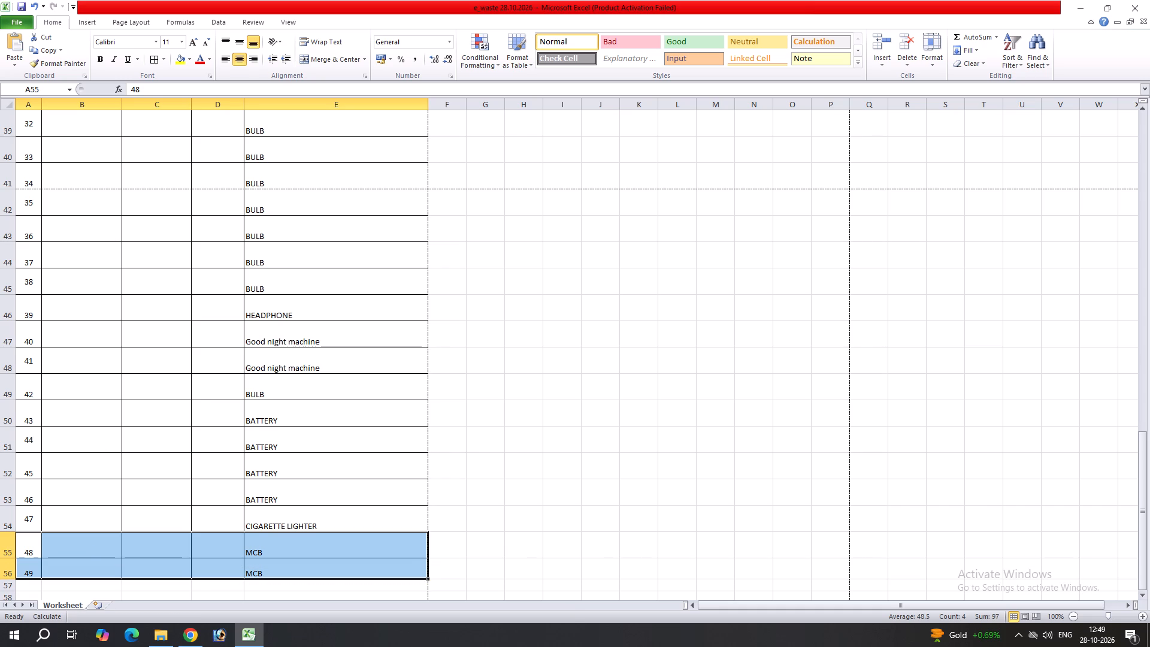
{"action": "left_click", "coordinate": [11, 579]}
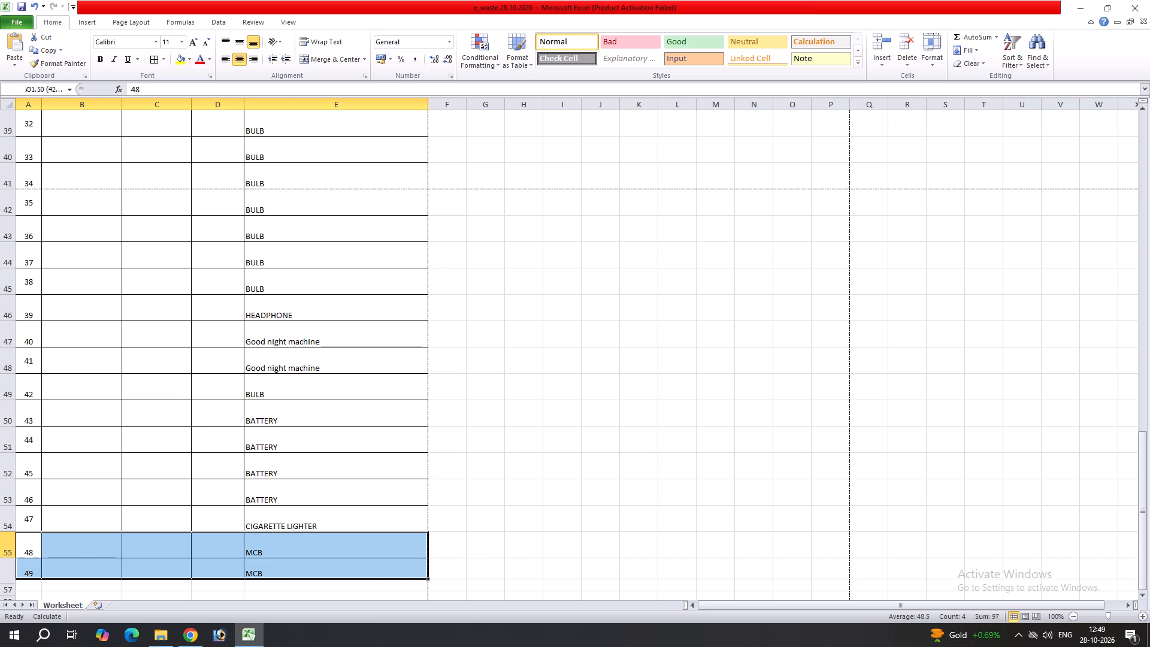
{"action": "left_click", "coordinate": [335, 537]}
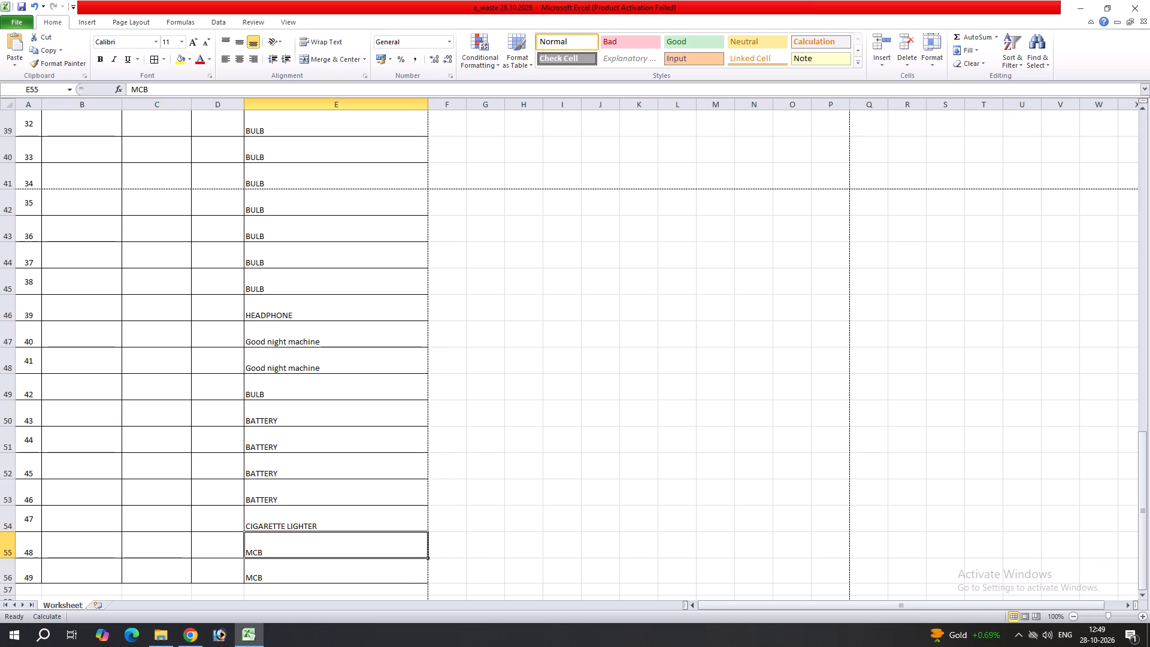
Enter the next student's name in B35 and class XII in C35, beside the BULB item with serial number 28.
{"action": "scroll", "coordinate": [371, 487], "scroll_direction": "up", "scroll_amount": 6}
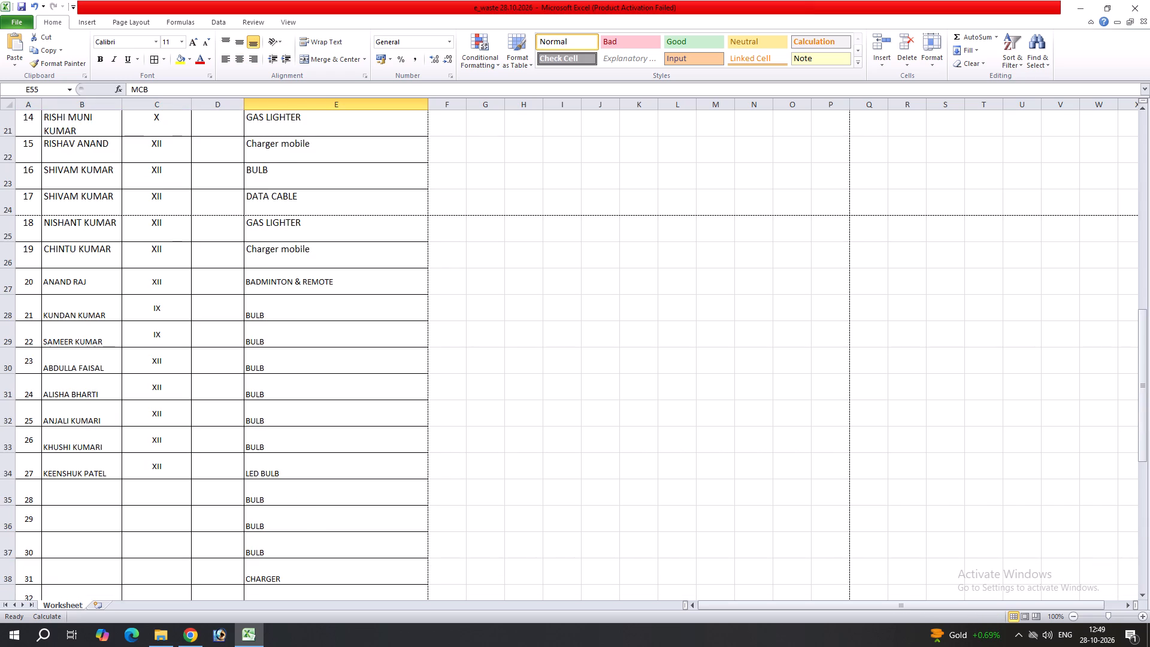
{"action": "left_click", "coordinate": [72, 498]}
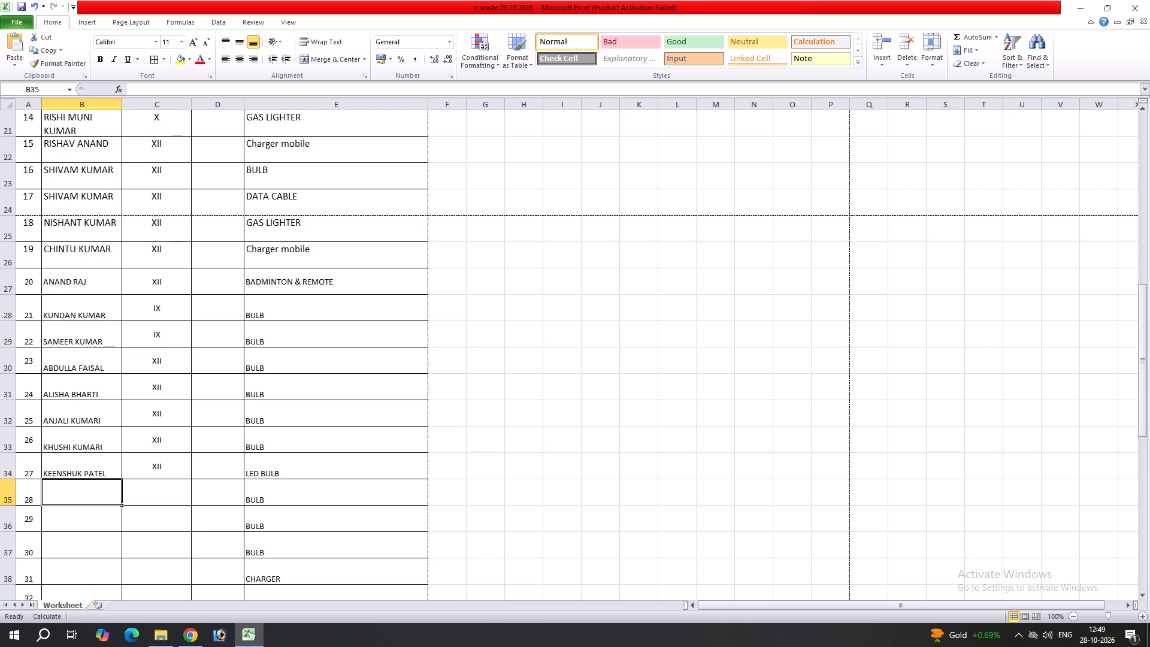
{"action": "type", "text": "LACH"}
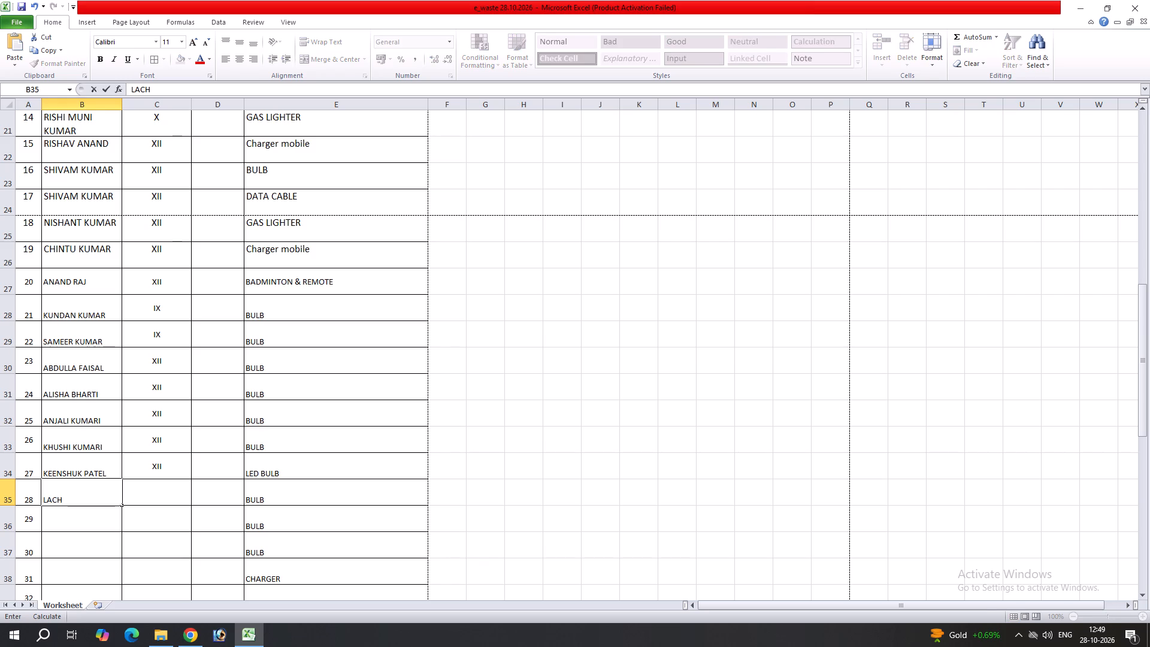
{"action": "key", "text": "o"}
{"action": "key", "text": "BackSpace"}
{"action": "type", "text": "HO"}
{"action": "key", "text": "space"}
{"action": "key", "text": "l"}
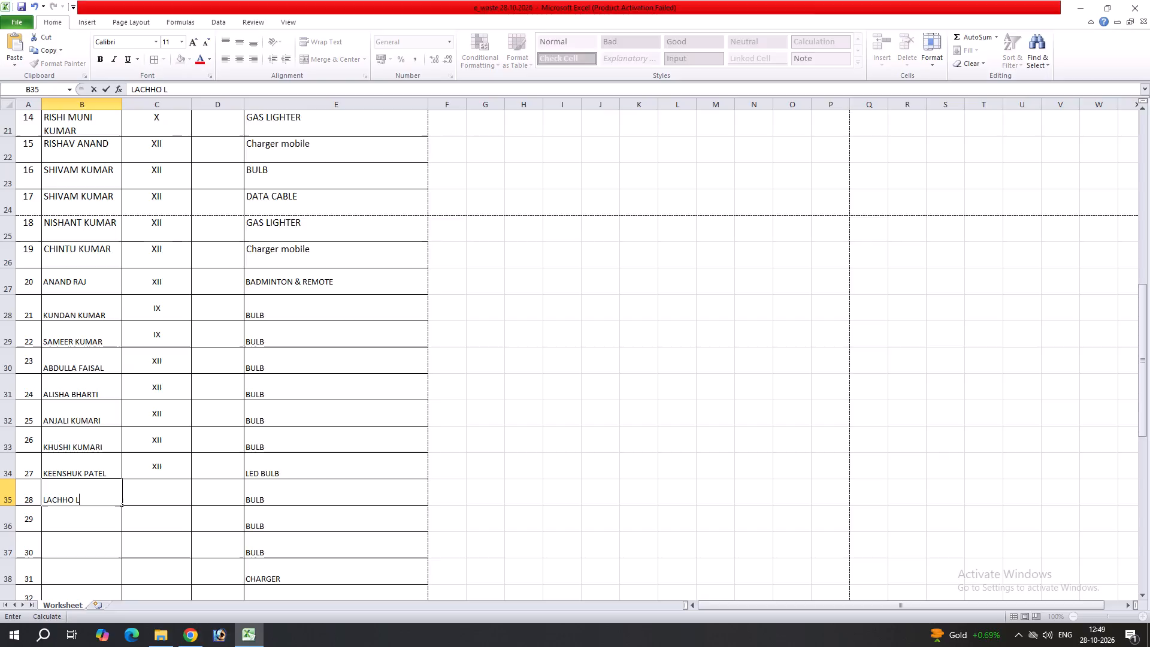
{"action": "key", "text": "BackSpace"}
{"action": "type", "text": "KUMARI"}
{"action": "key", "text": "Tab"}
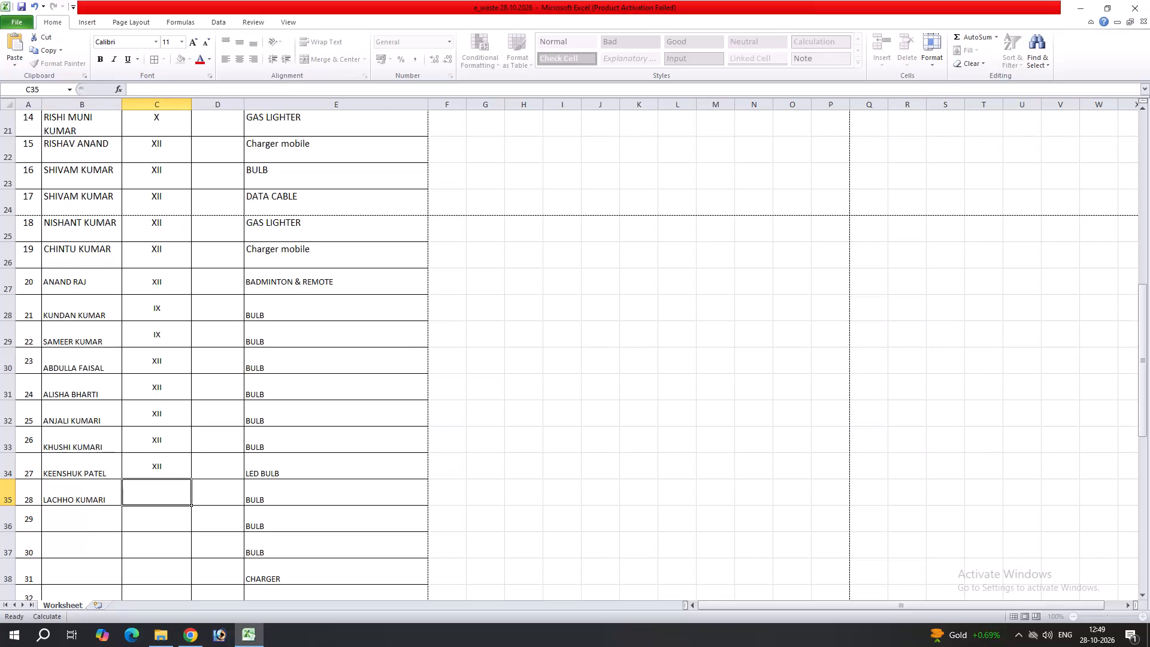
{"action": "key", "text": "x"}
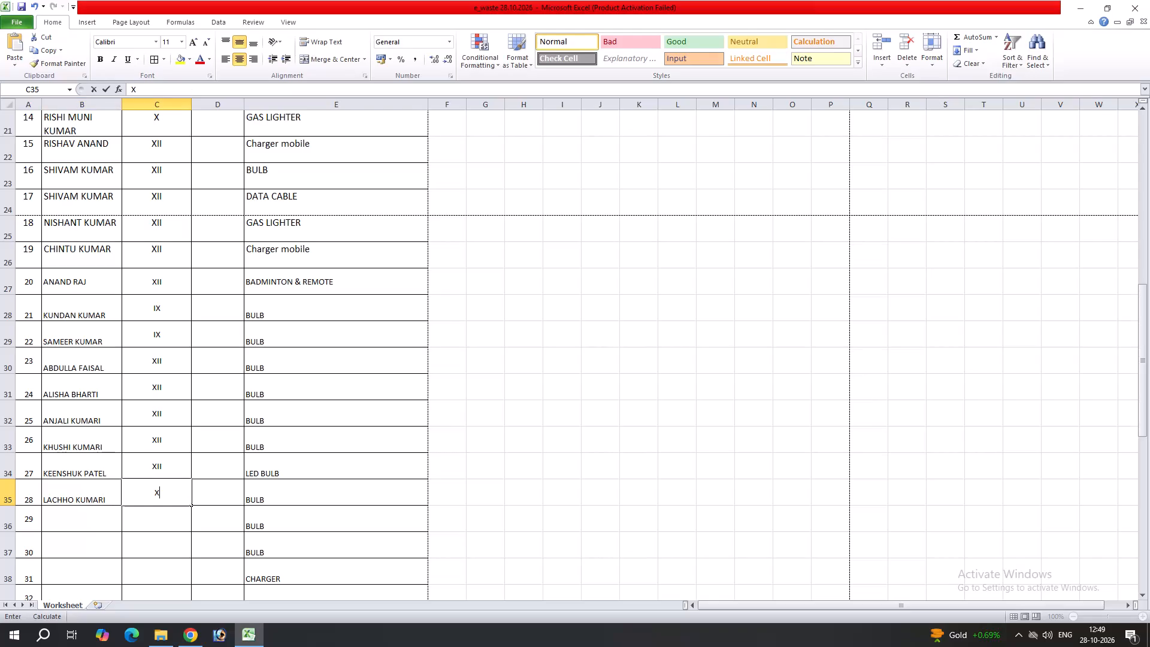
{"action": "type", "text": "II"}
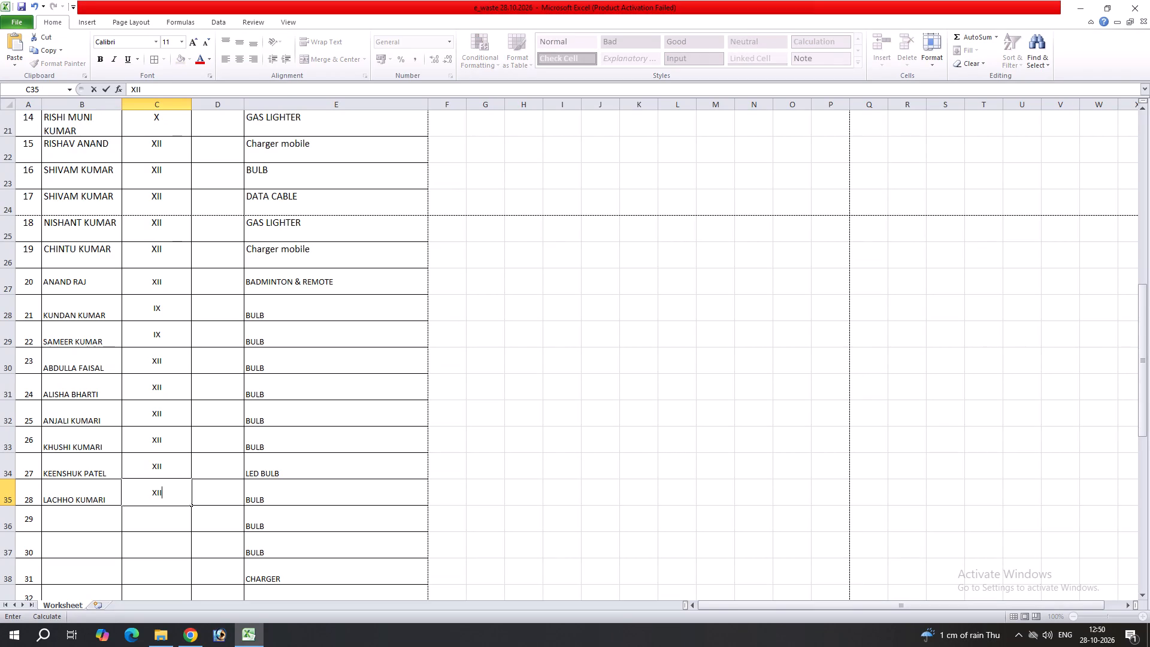
{"action": "left_click", "coordinate": [83, 527]}
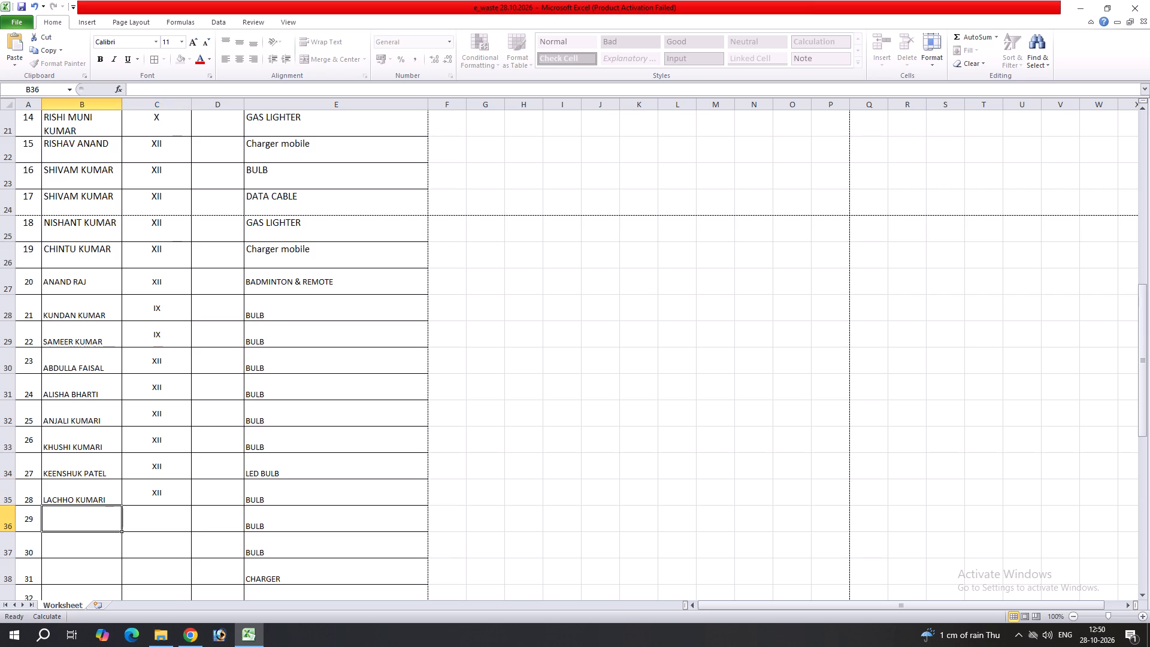
Enter the student's name in B38 and the class, beginning with X, in C38, beside the CHARGER item.
{"action": "left_click", "coordinate": [77, 570]}
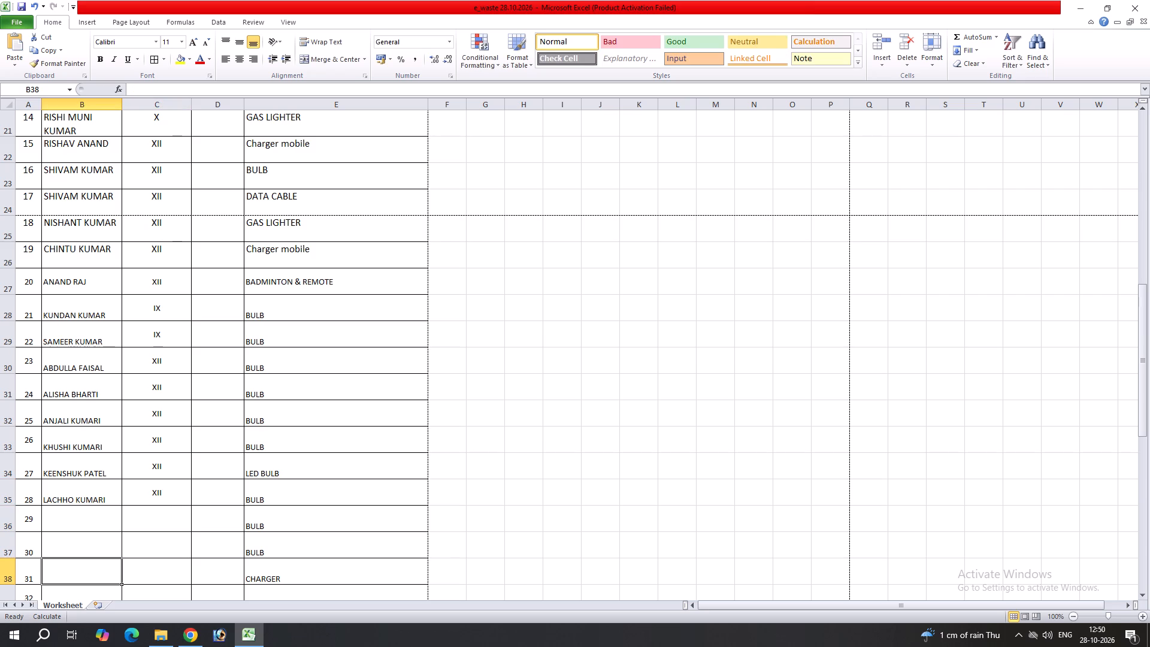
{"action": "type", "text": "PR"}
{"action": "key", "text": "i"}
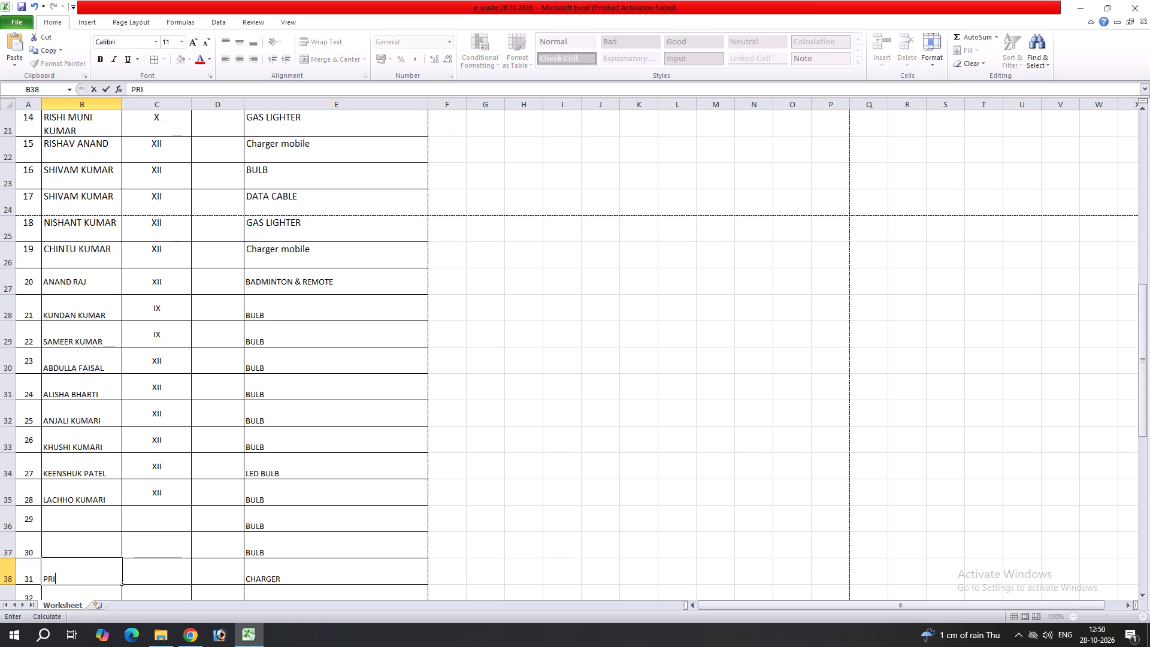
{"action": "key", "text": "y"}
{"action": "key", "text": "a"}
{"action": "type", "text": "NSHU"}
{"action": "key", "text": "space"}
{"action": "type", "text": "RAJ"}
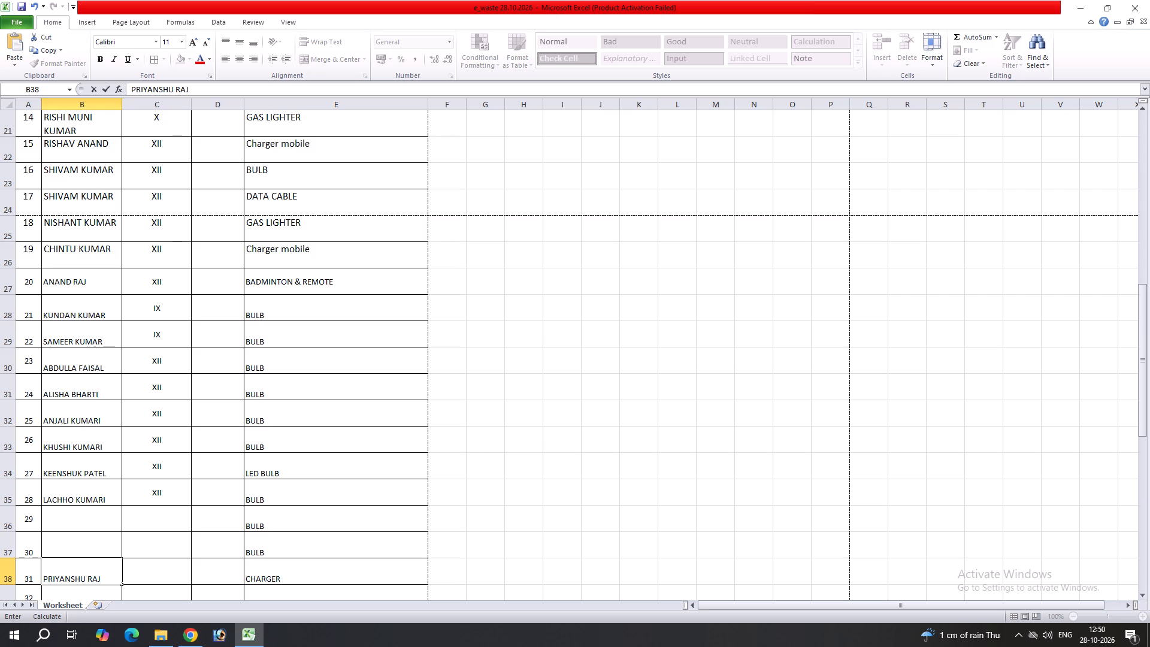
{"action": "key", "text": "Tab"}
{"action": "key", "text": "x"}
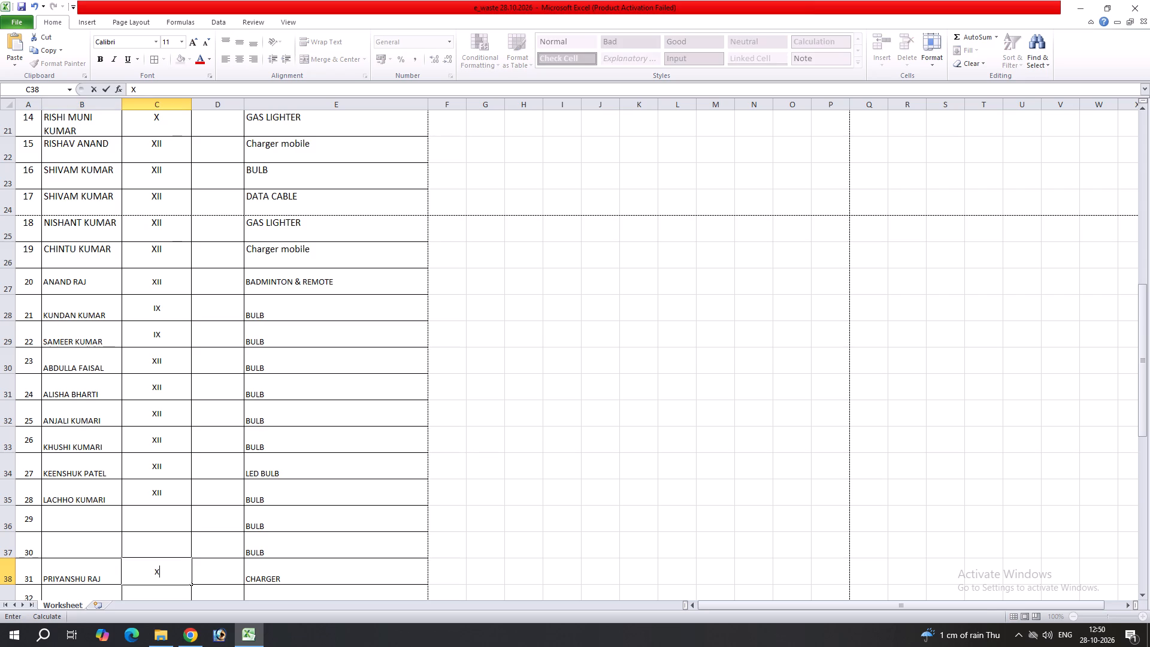
Complete the class in C38 as XII for the student with the CHARGER item.
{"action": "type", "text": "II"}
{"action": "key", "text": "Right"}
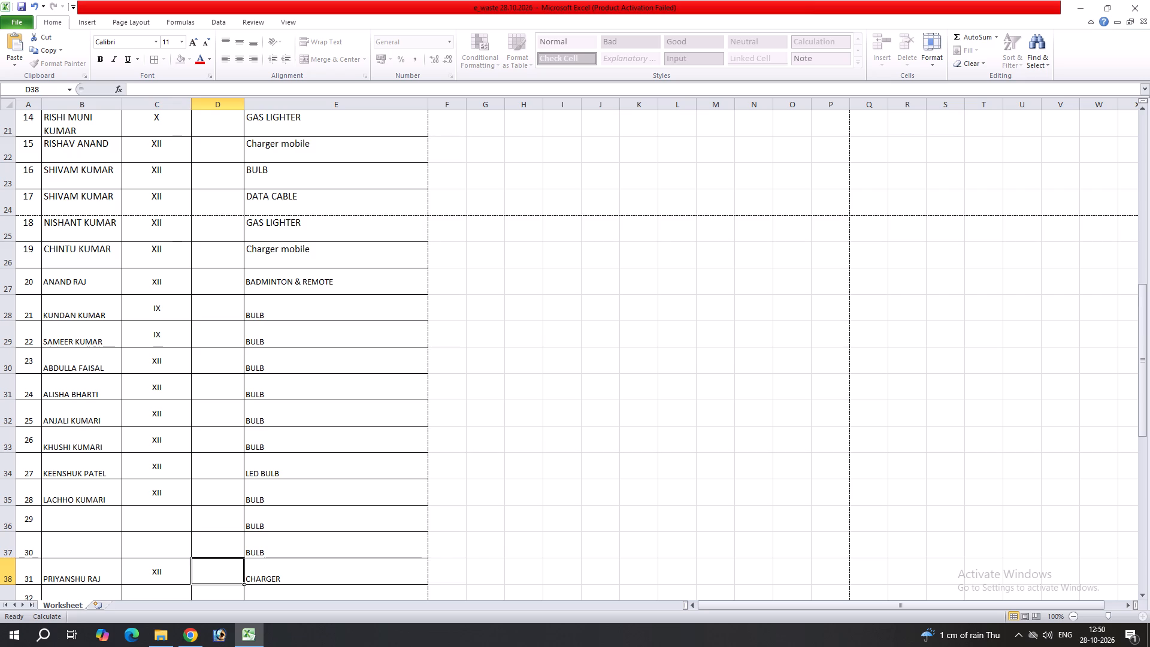
Switch to Chrome and close the Flipkart page for the Jio jfi m2 4G Router.
{"action": "left_click", "coordinate": [191, 637]}
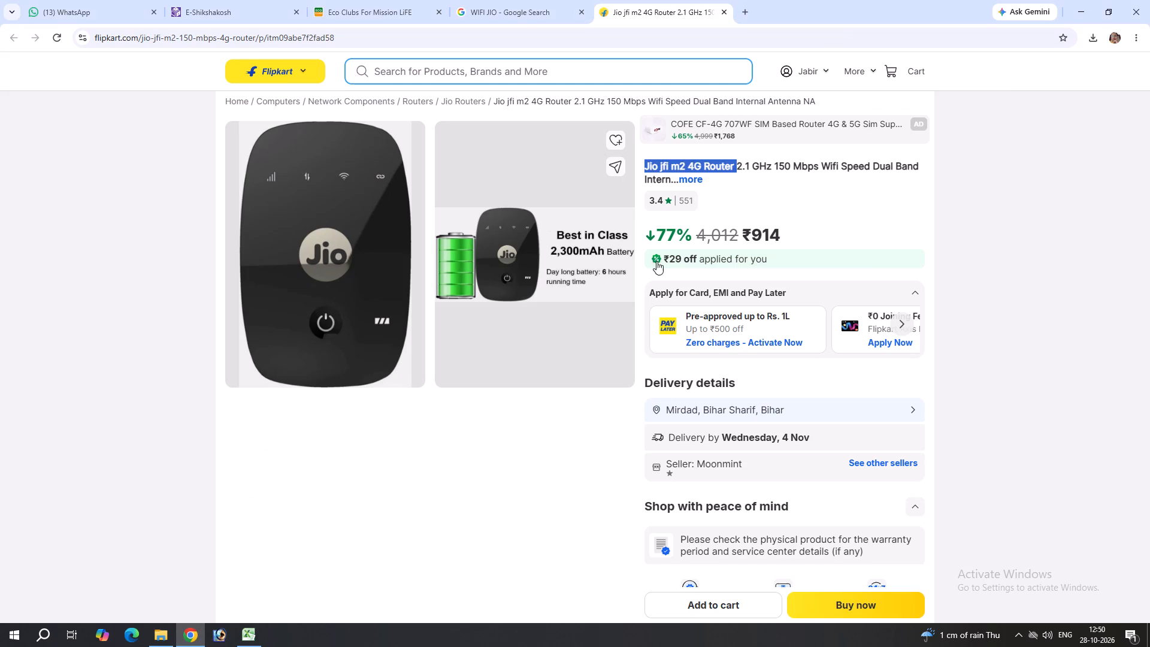
{"action": "left_click", "coordinate": [725, 11]}
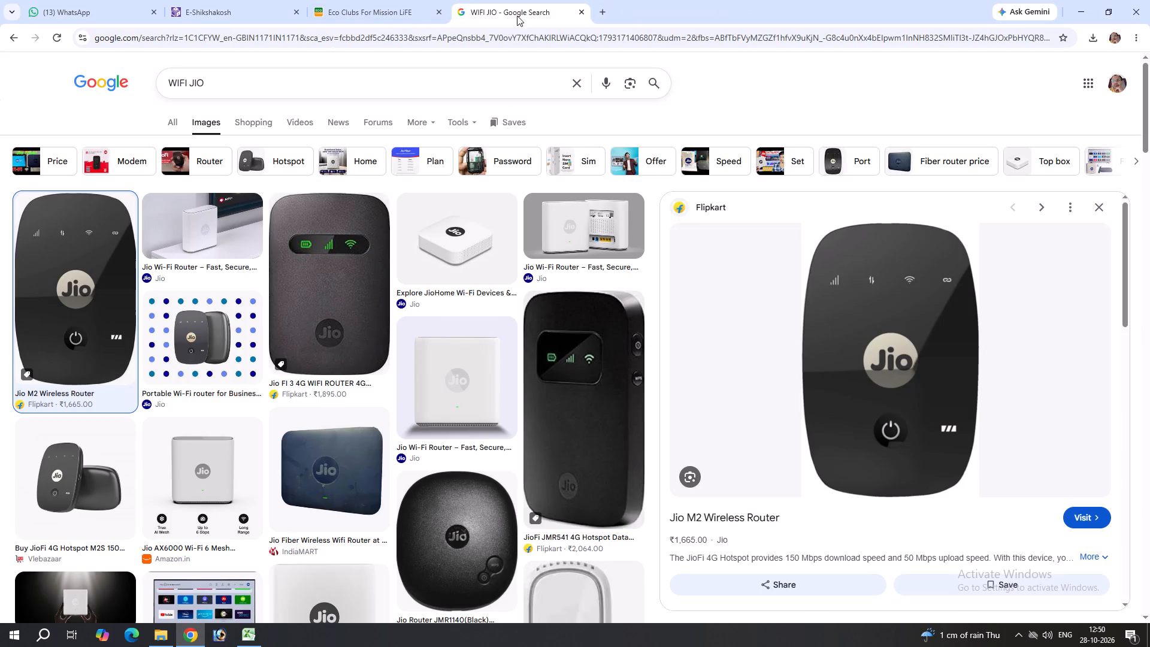
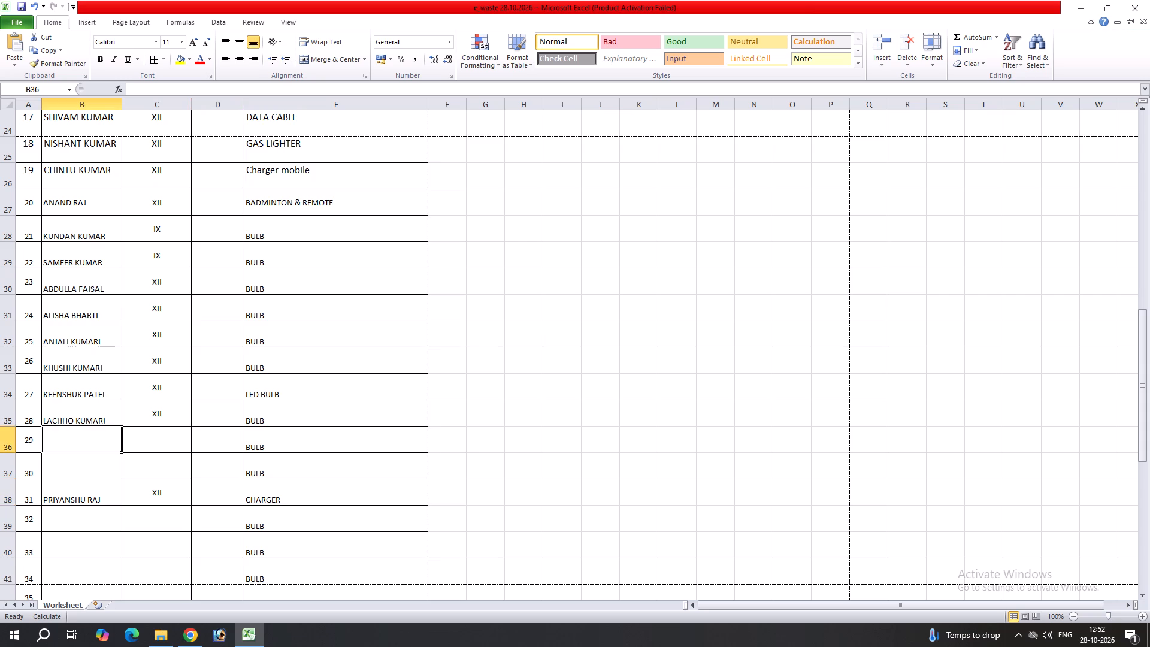
Enter the student's name in B36, beside the BULB item with serial number 29.
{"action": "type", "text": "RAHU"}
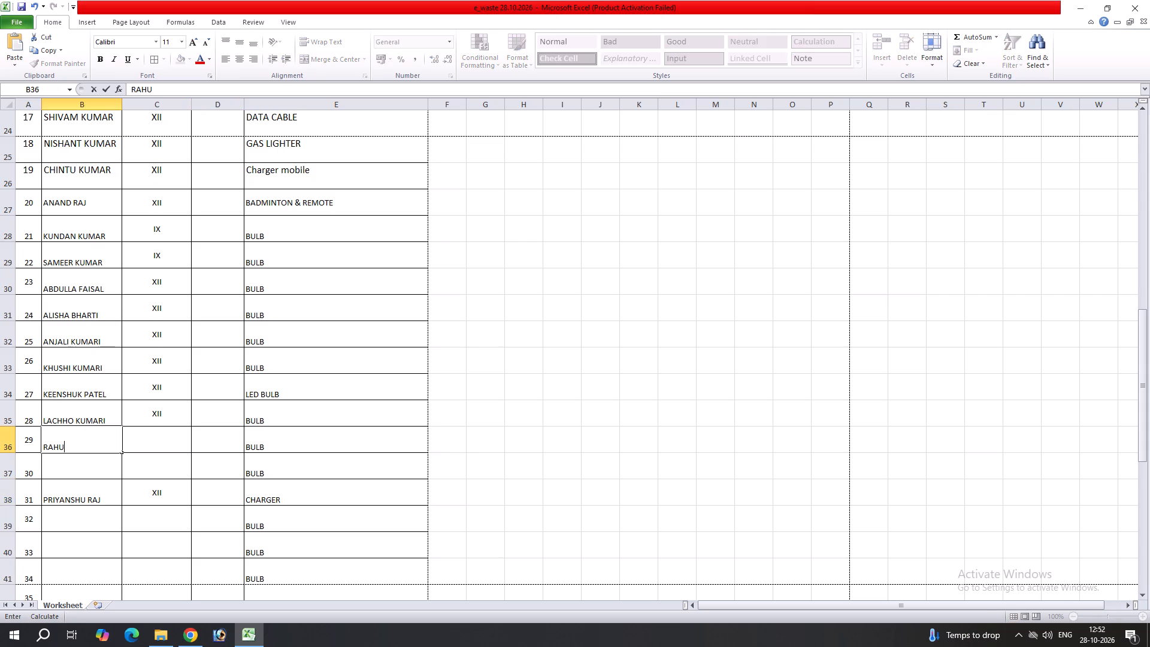
Complete the student's name in B36 and enter class XII in C36, beside the BULB item with serial number 29.
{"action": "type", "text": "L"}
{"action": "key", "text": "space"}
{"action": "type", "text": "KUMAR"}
{"action": "scroll", "coordinate": [190, 415], "scroll_direction": "up", "scroll_amount": 5}
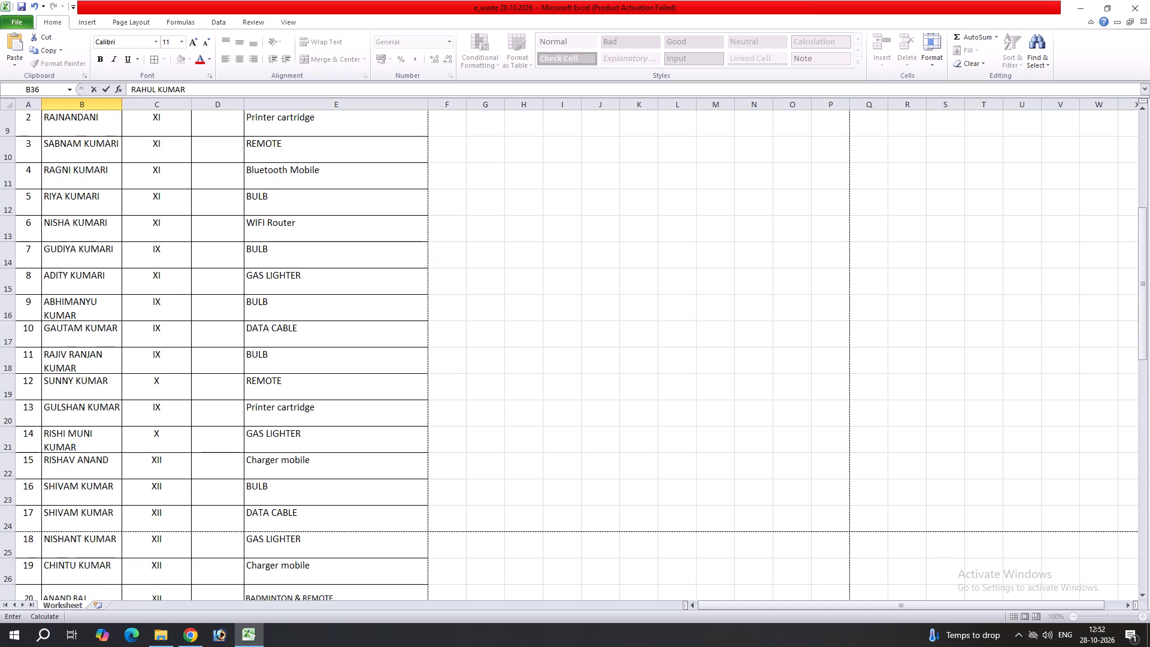
{"action": "scroll", "coordinate": [190, 415], "scroll_direction": "up", "scroll_amount": 3}
{"action": "scroll", "coordinate": [190, 415], "scroll_direction": "down", "scroll_amount": 5}
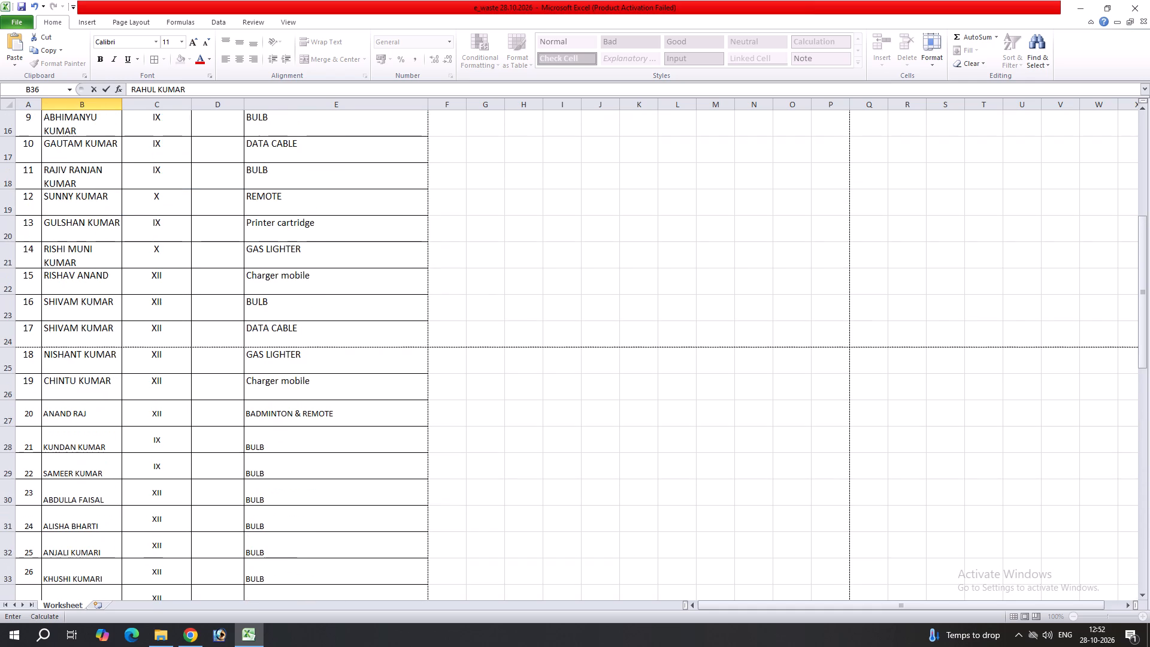
{"action": "scroll", "coordinate": [190, 415], "scroll_direction": "down", "scroll_amount": 3}
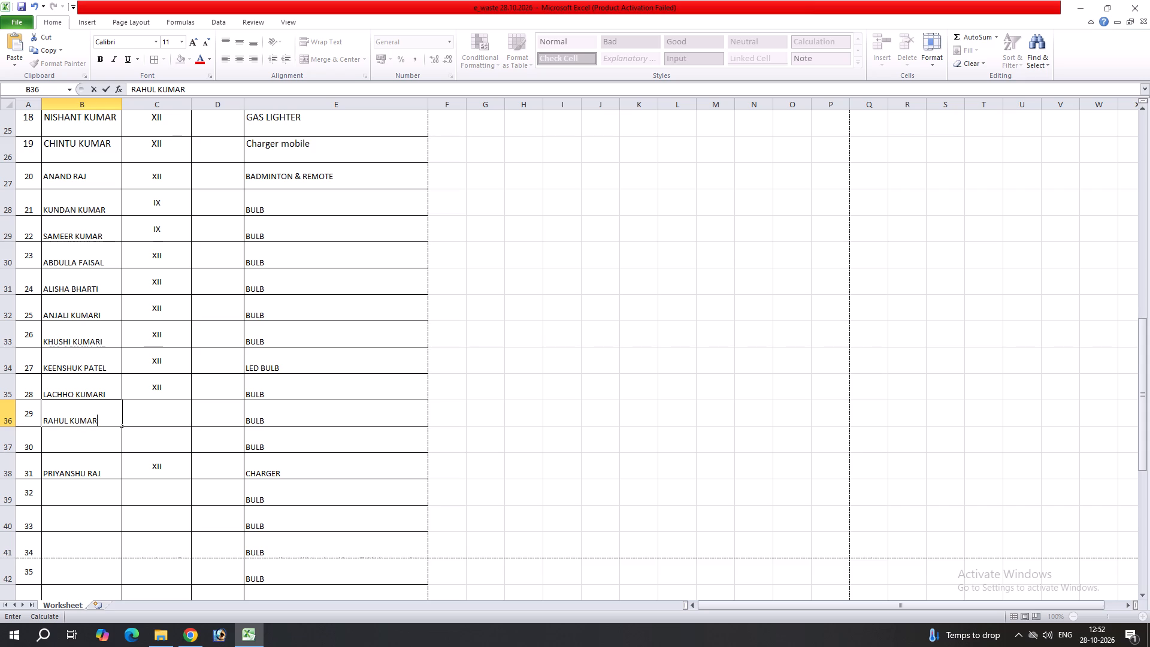
{"action": "scroll", "coordinate": [92, 343], "scroll_direction": "up", "scroll_amount": 3}
{"action": "scroll", "coordinate": [92, 343], "scroll_direction": "down", "scroll_amount": 3}
{"action": "left_click", "coordinate": [145, 416]}
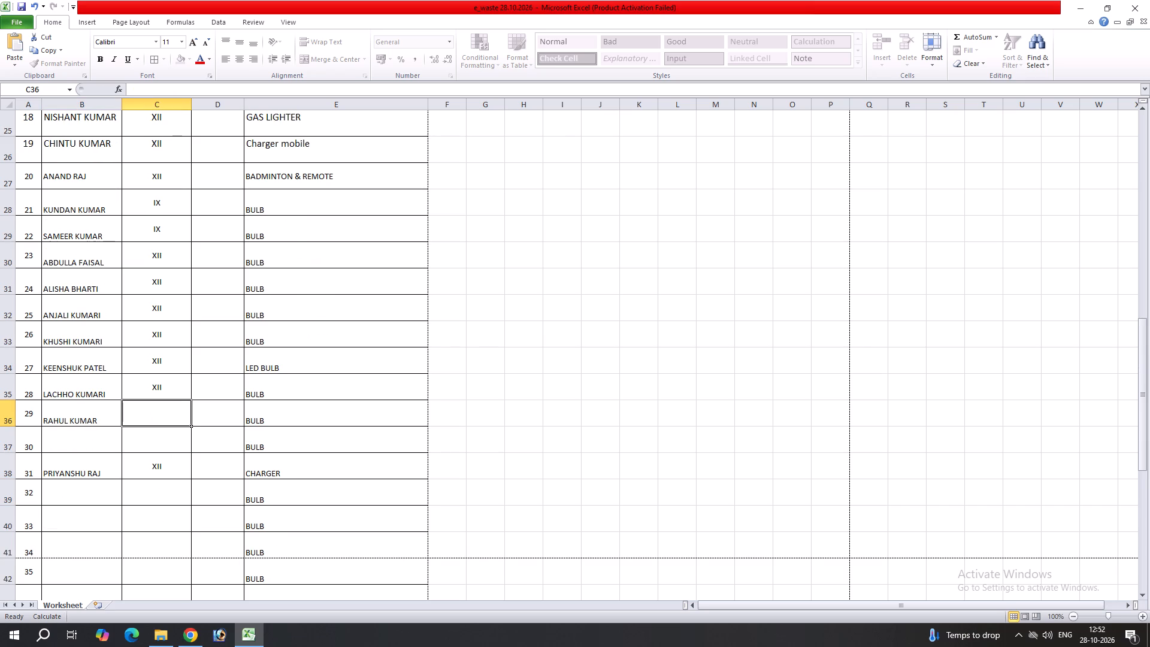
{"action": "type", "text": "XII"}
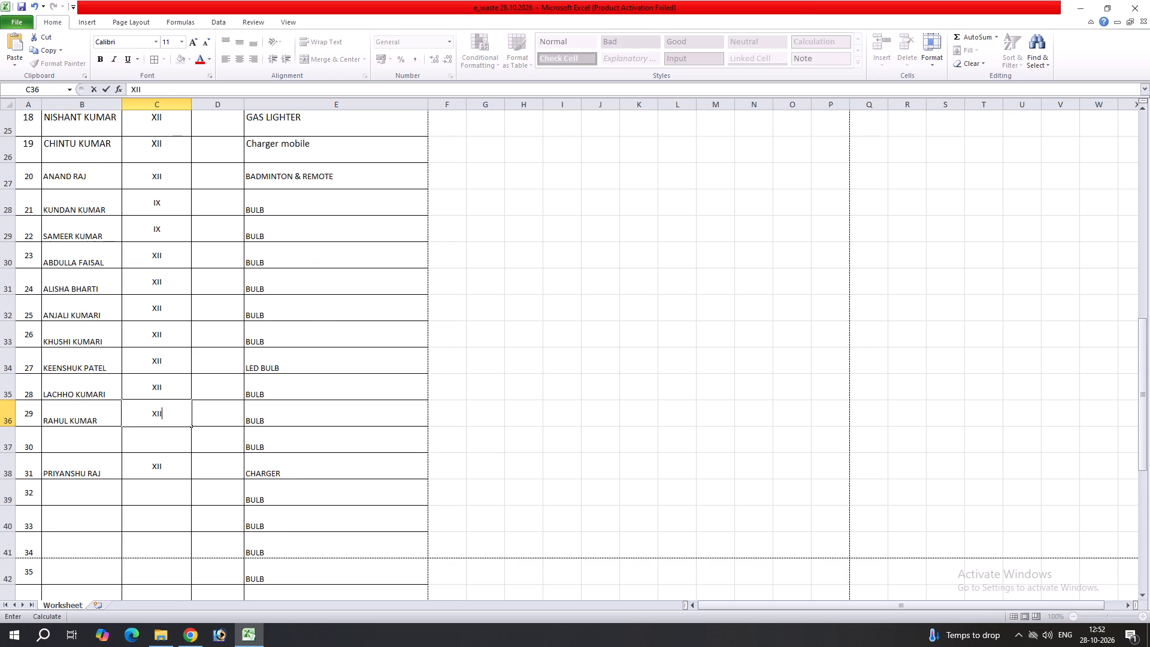
{"action": "left_click", "coordinate": [308, 456]}
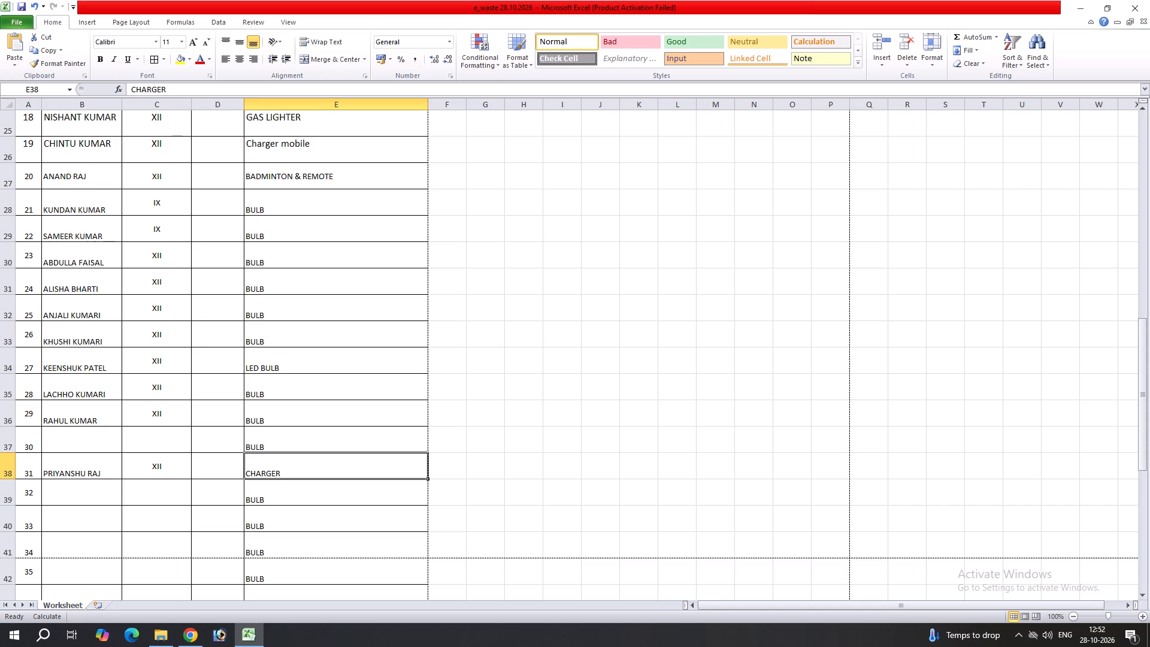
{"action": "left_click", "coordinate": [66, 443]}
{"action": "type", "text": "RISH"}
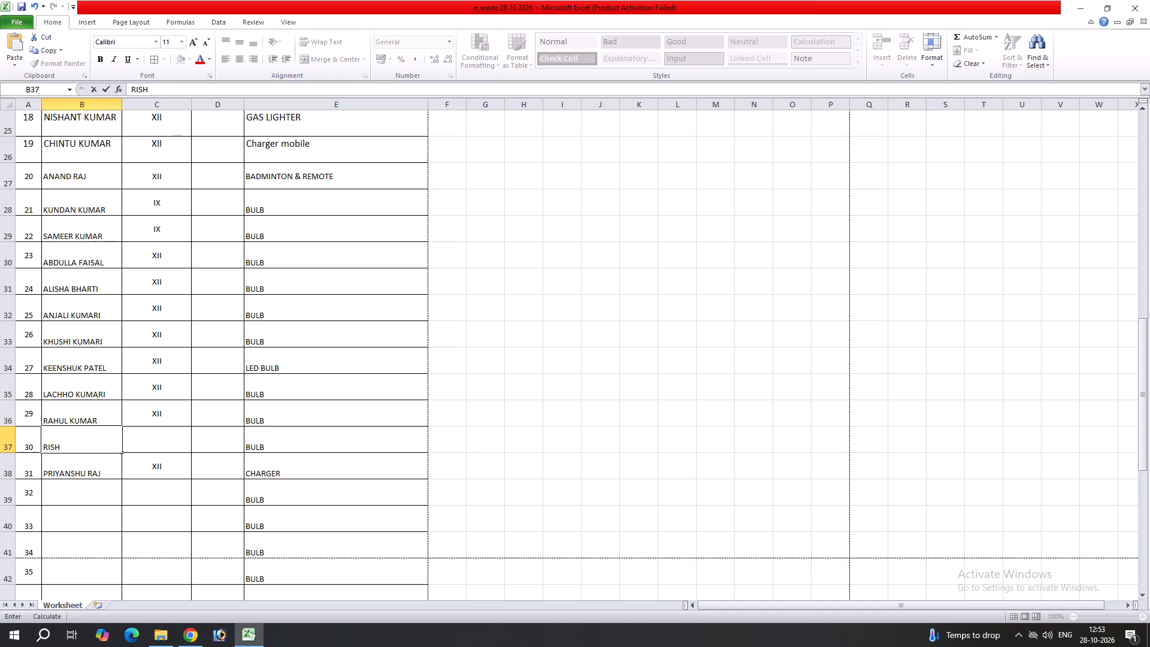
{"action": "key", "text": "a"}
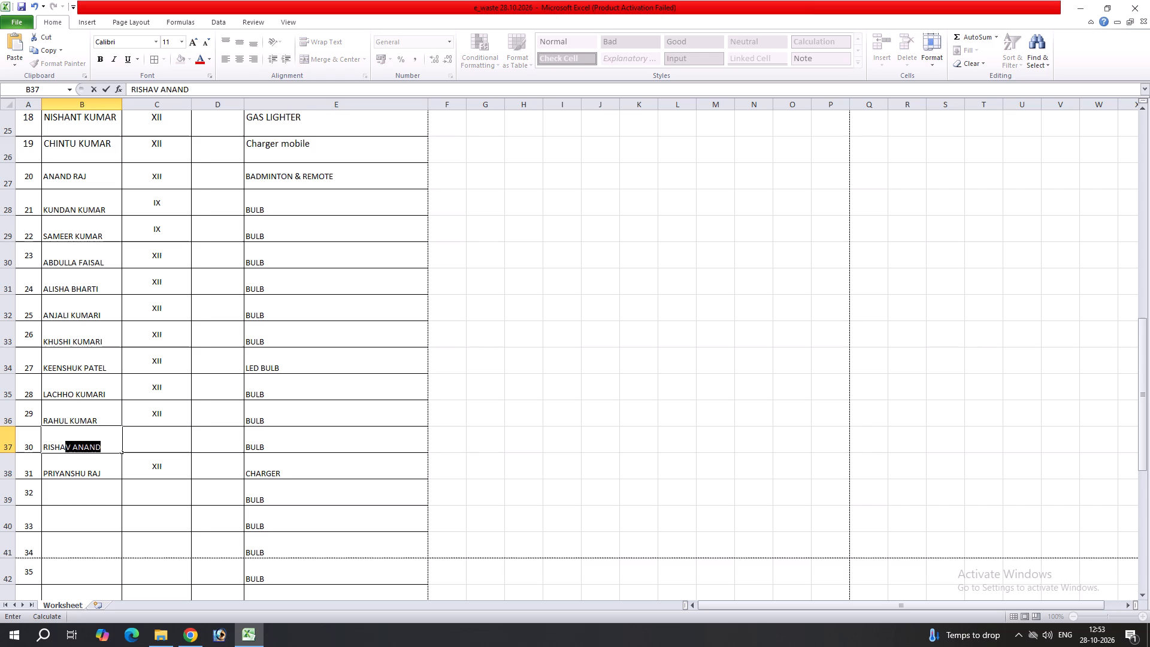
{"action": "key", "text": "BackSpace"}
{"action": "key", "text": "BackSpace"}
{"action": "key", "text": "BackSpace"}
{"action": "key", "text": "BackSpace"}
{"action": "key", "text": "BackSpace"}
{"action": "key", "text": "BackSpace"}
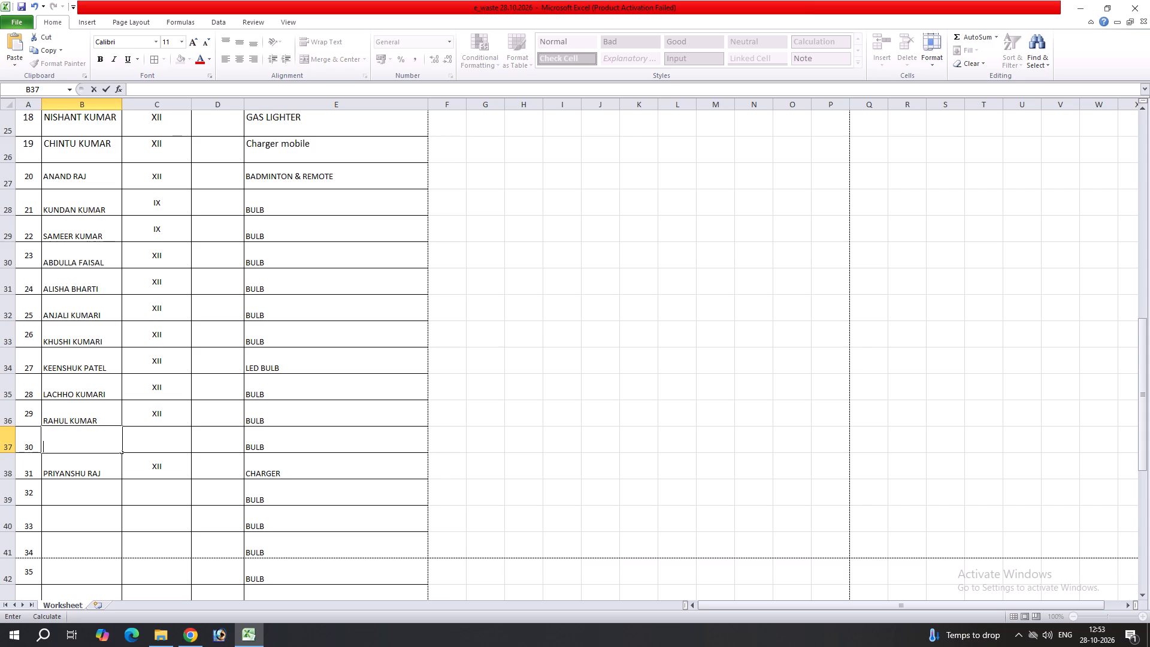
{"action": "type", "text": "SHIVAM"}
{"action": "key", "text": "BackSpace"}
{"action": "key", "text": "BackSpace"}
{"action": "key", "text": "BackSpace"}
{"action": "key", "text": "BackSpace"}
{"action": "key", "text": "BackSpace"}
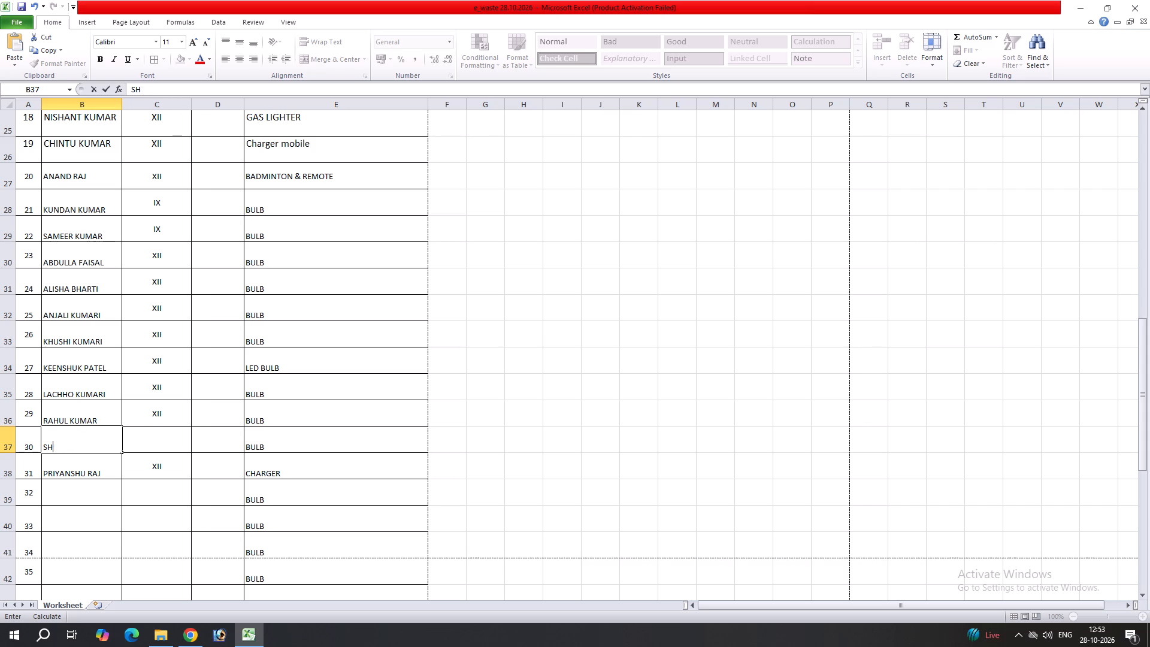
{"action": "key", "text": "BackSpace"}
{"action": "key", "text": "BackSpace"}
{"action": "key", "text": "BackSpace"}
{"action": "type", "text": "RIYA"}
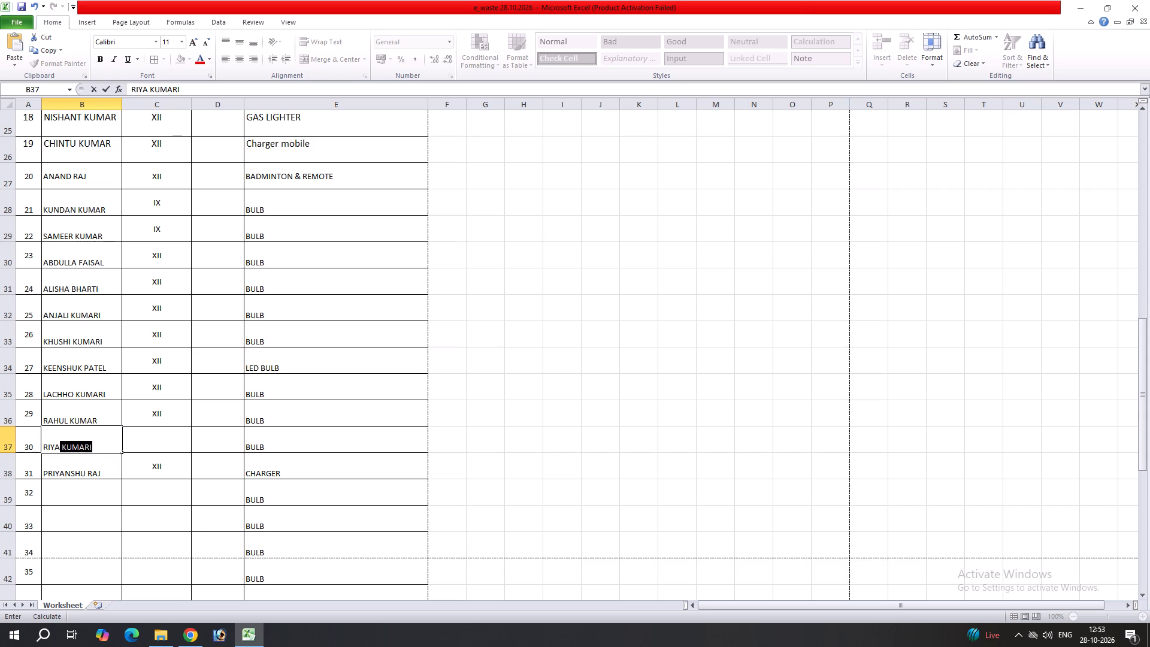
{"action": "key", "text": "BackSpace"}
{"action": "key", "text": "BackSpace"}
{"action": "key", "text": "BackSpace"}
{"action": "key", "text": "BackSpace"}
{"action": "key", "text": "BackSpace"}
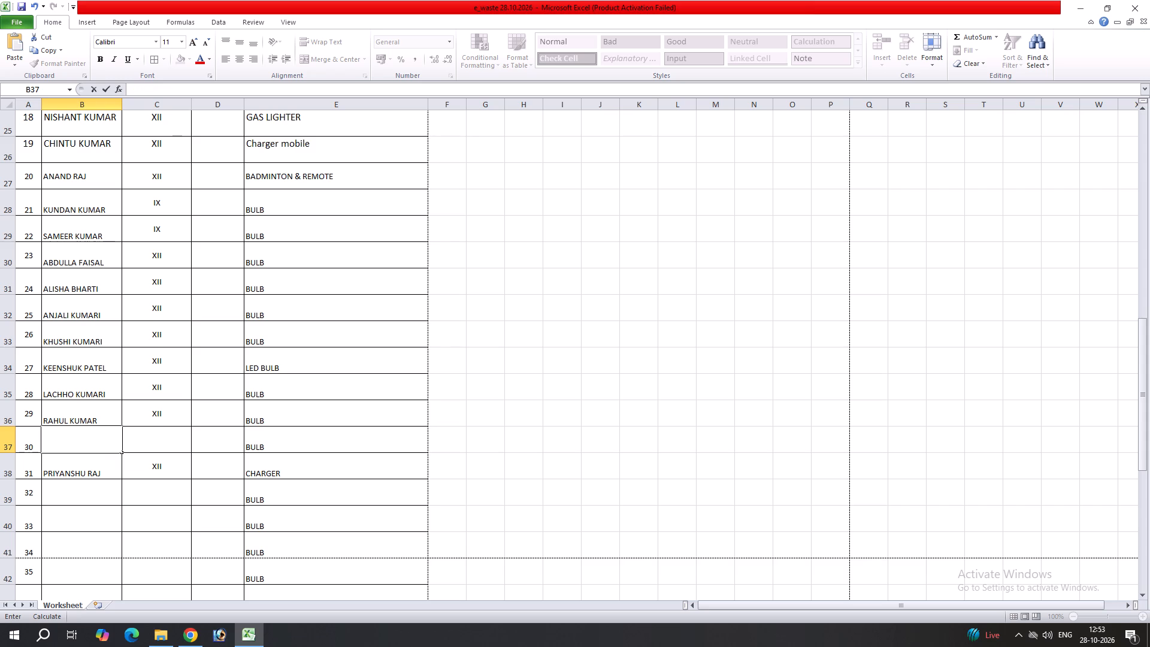
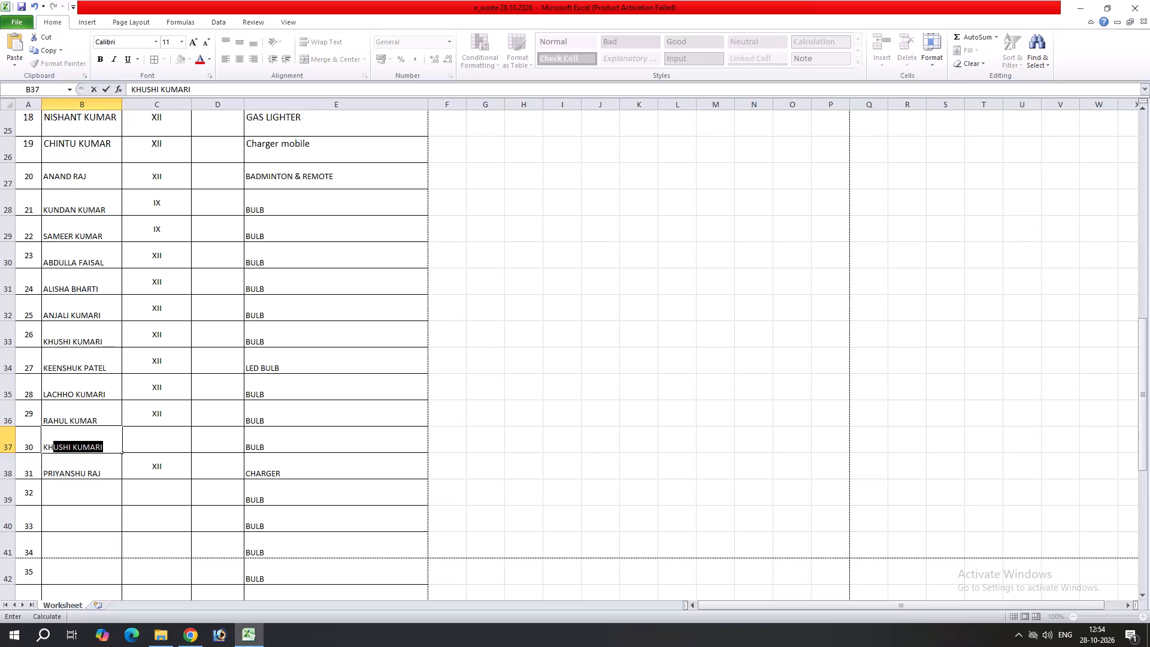
Correct the student's surname in B37 and enter class XI in C37, for the BULB item with serial number 30.
{"action": "key", "text": "Right"}
{"action": "key", "text": "Left"}
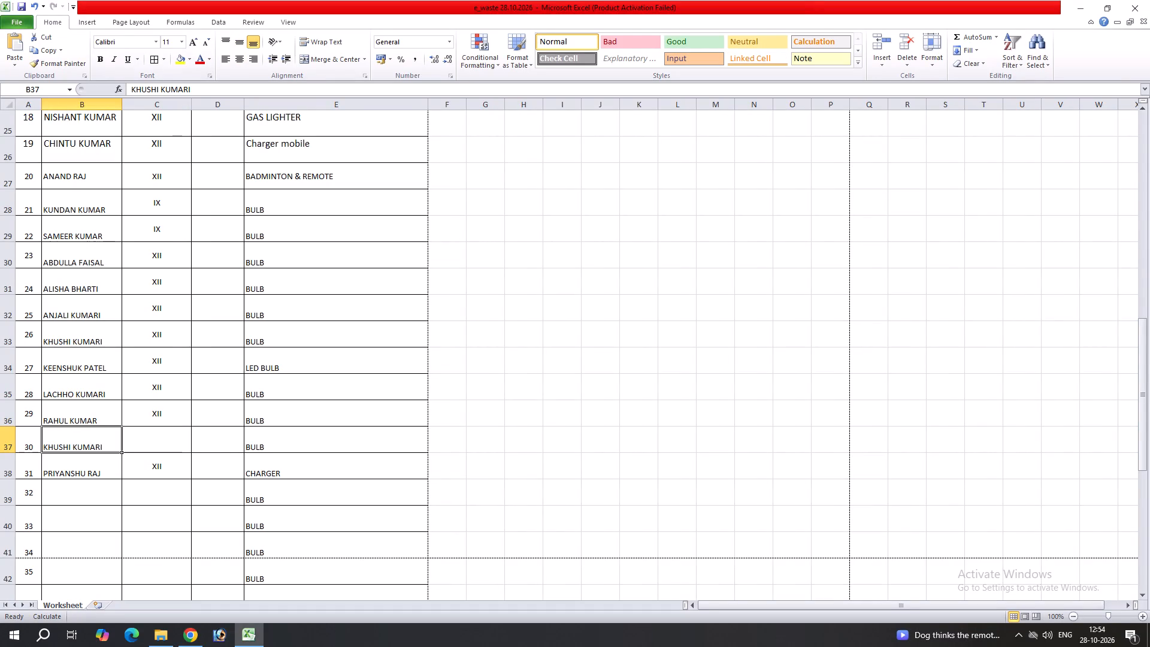
{"action": "left_click_drag", "start_coordinate": [161, 89], "coordinate": [326, 76]}
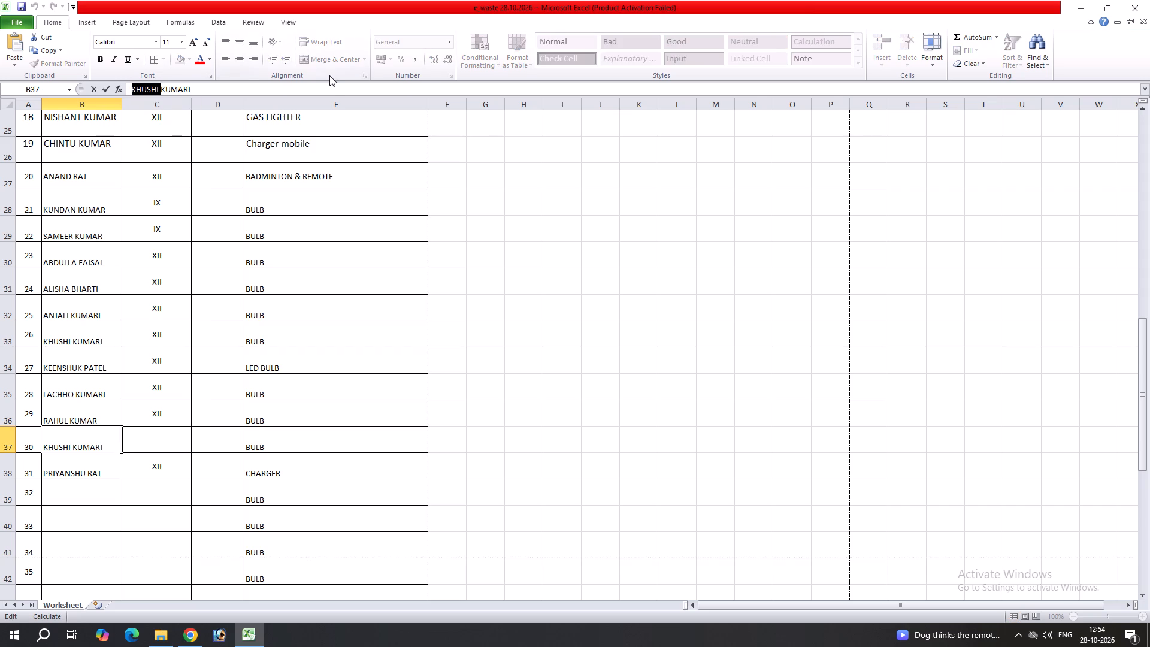
{"action": "left_click", "coordinate": [210, 94]}
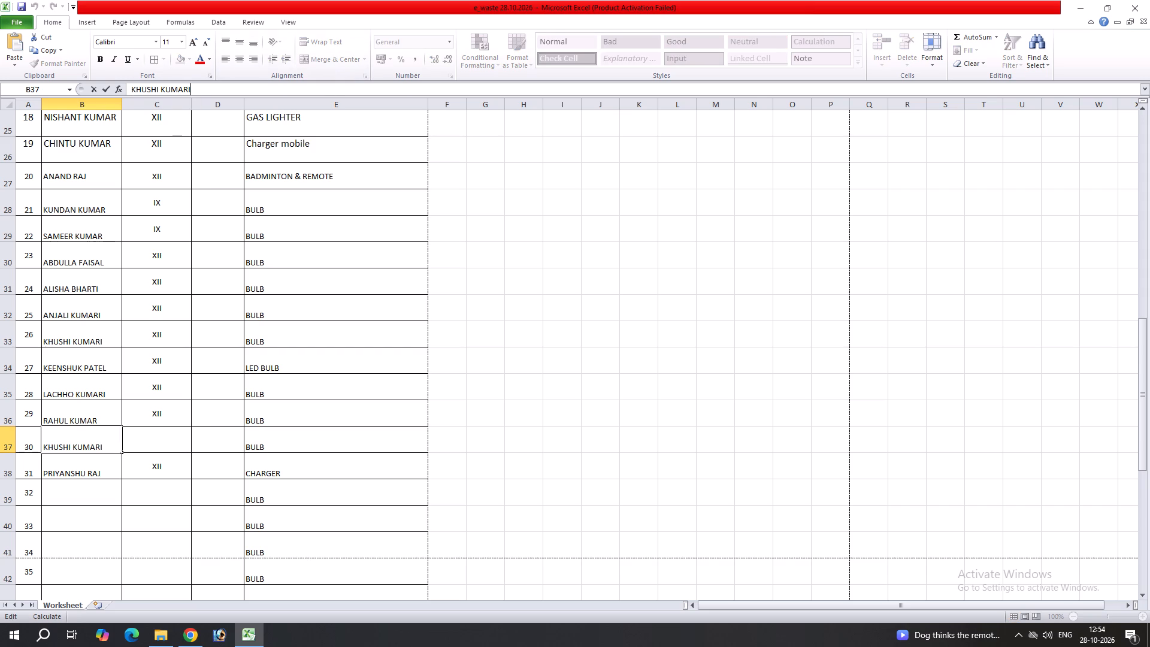
{"action": "left_click_drag", "start_coordinate": [205, 89], "coordinate": [161, 93]}
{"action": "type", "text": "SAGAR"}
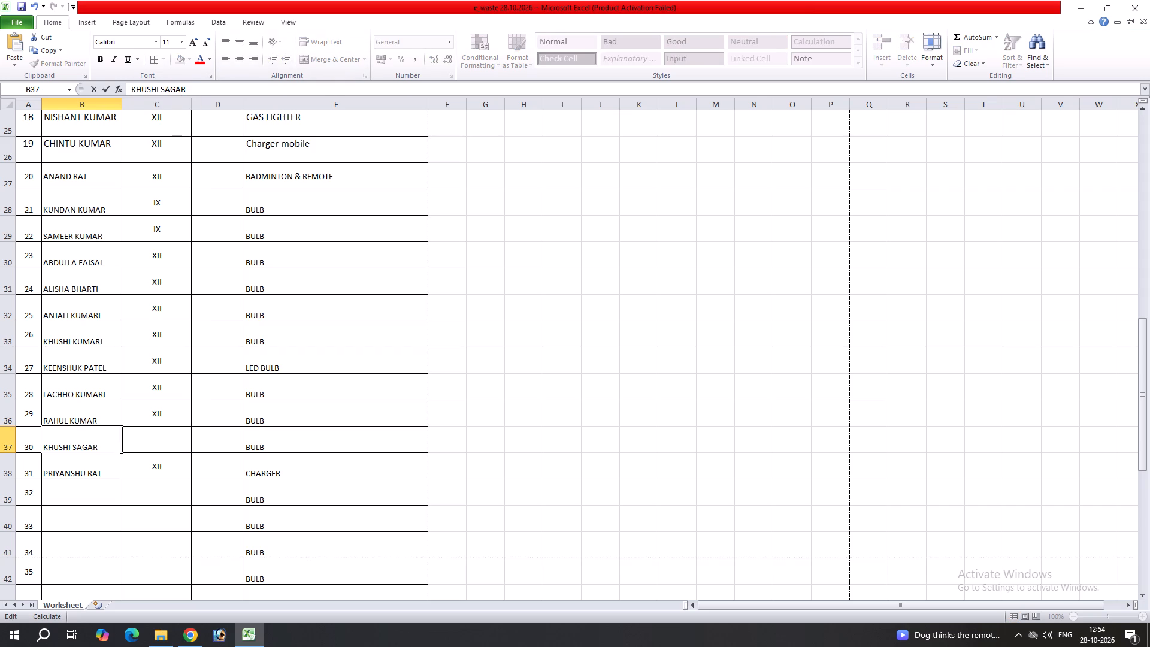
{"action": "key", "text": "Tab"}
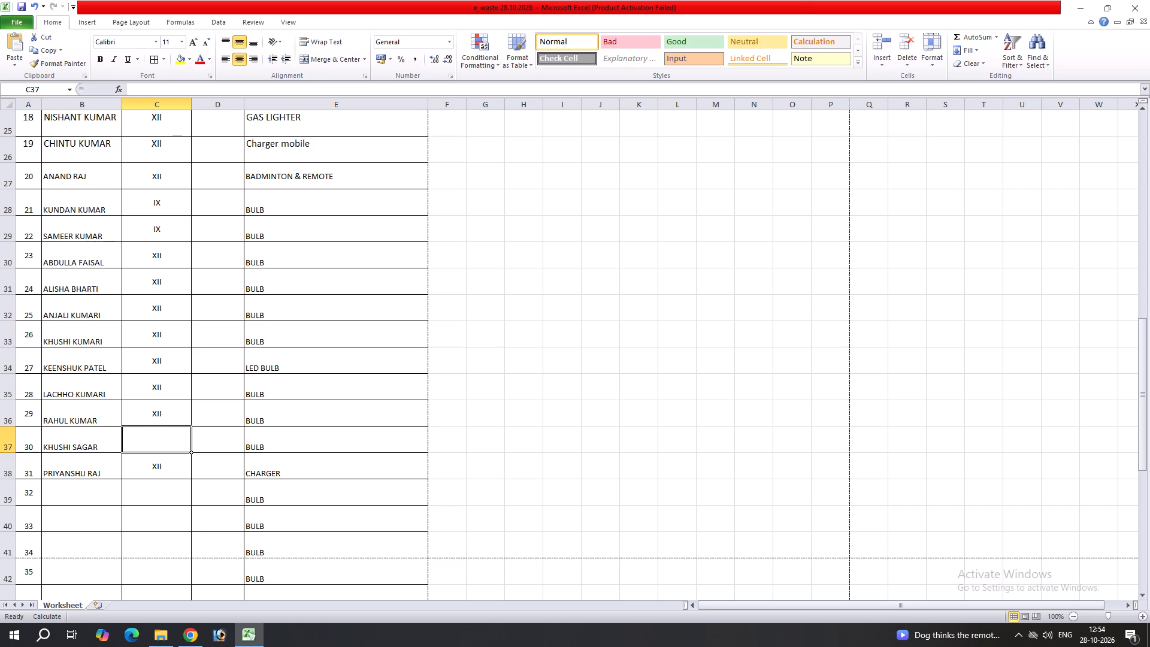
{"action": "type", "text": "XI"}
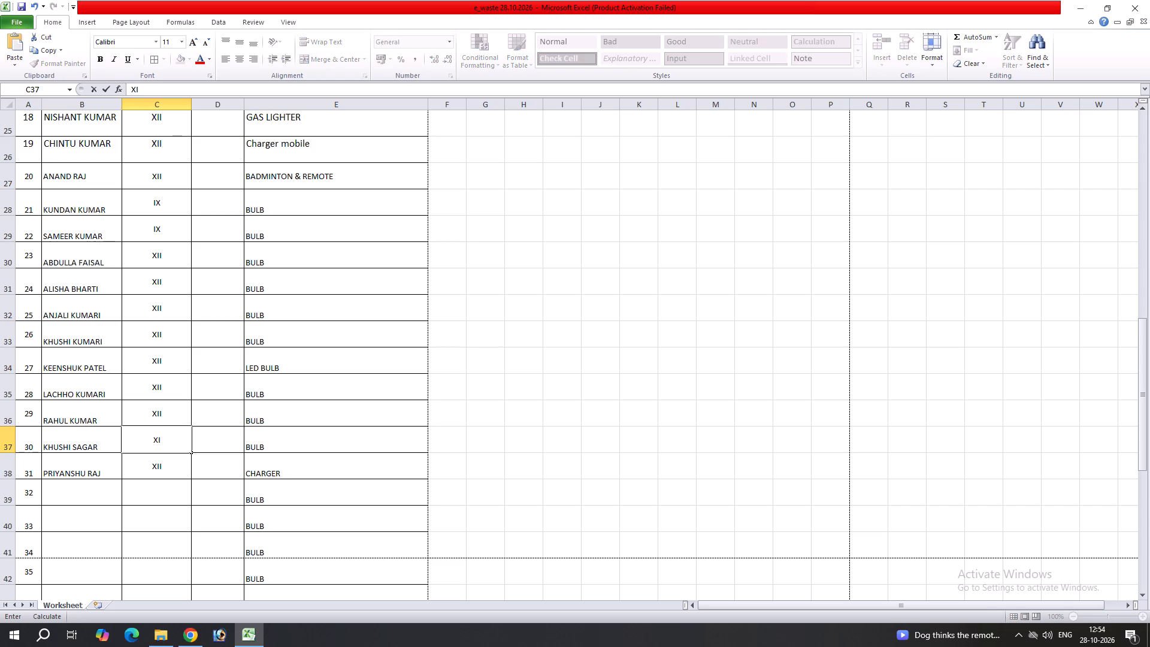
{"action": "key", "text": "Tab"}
Set the font size of all student list rows, A8 through E56, to 13.
{"action": "scroll", "coordinate": [261, 299], "scroll_direction": "down", "scroll_amount": 1}
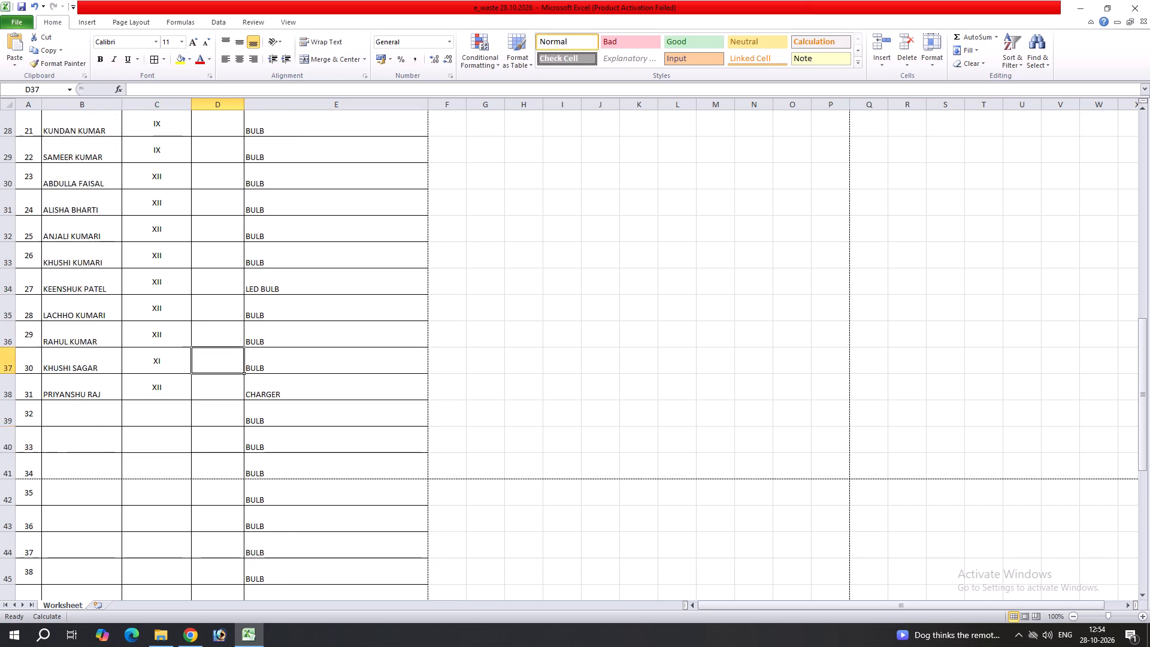
{"action": "scroll", "coordinate": [261, 299], "scroll_direction": "down", "scroll_amount": 5}
{"action": "scroll", "coordinate": [319, 313], "scroll_direction": "up", "scroll_amount": 1}
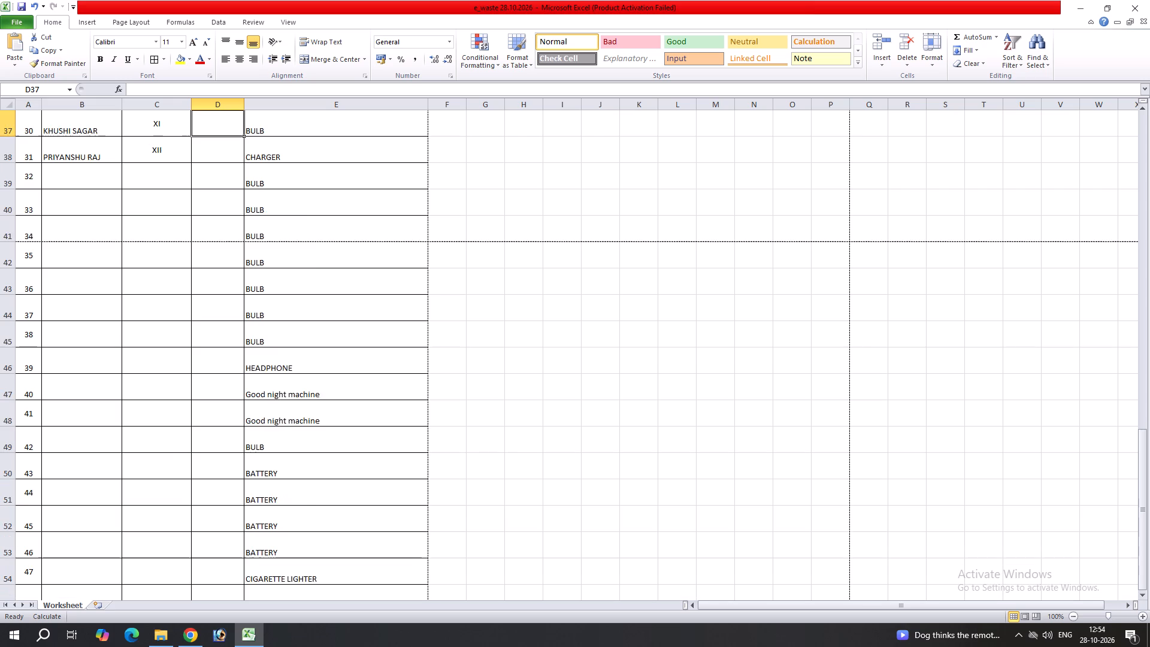
{"action": "scroll", "coordinate": [319, 313], "scroll_direction": "up", "scroll_amount": 2}
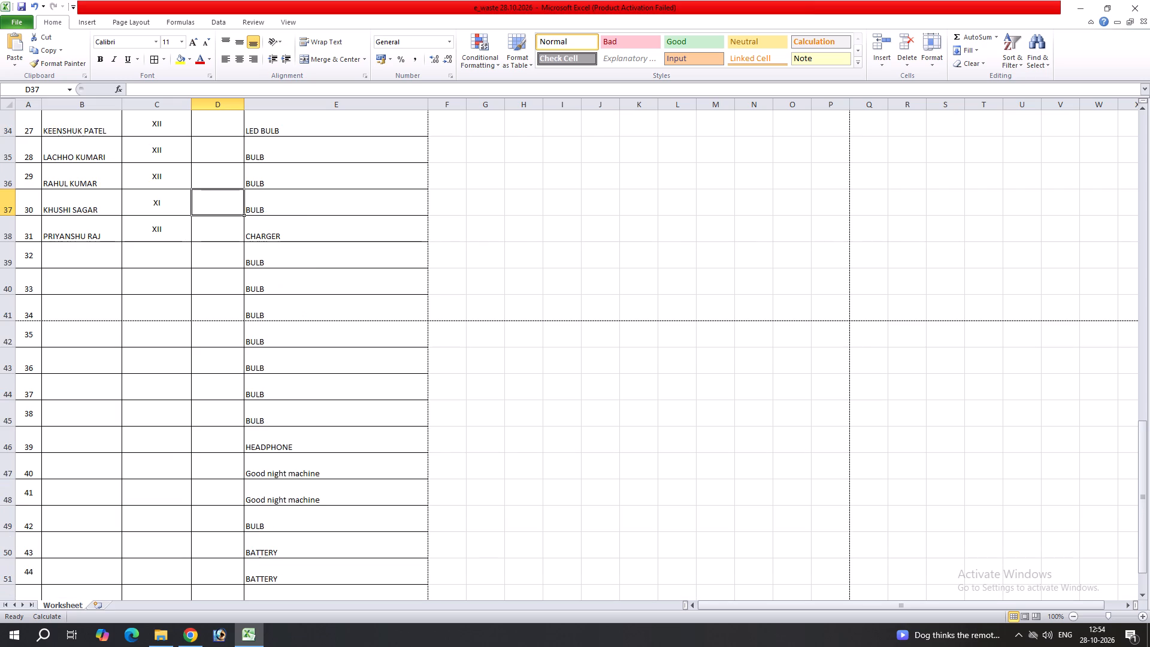
{"action": "scroll", "coordinate": [419, 228], "scroll_direction": "down", "scroll_amount": 2}
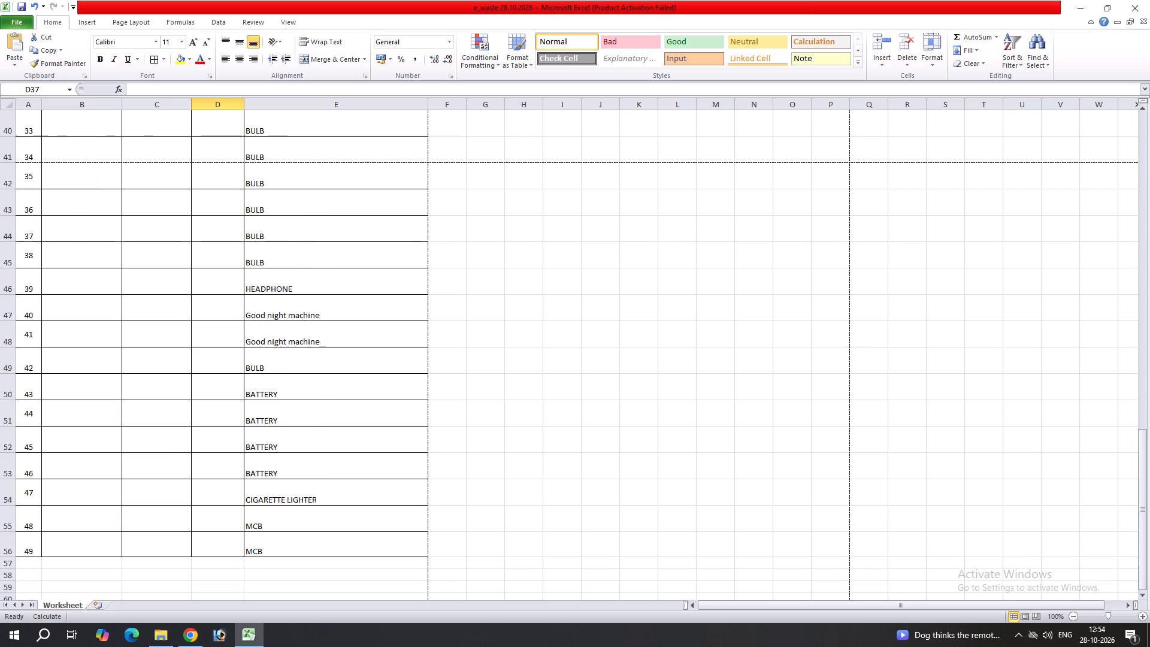
{"action": "scroll", "coordinate": [419, 228], "scroll_direction": "down", "scroll_amount": 1}
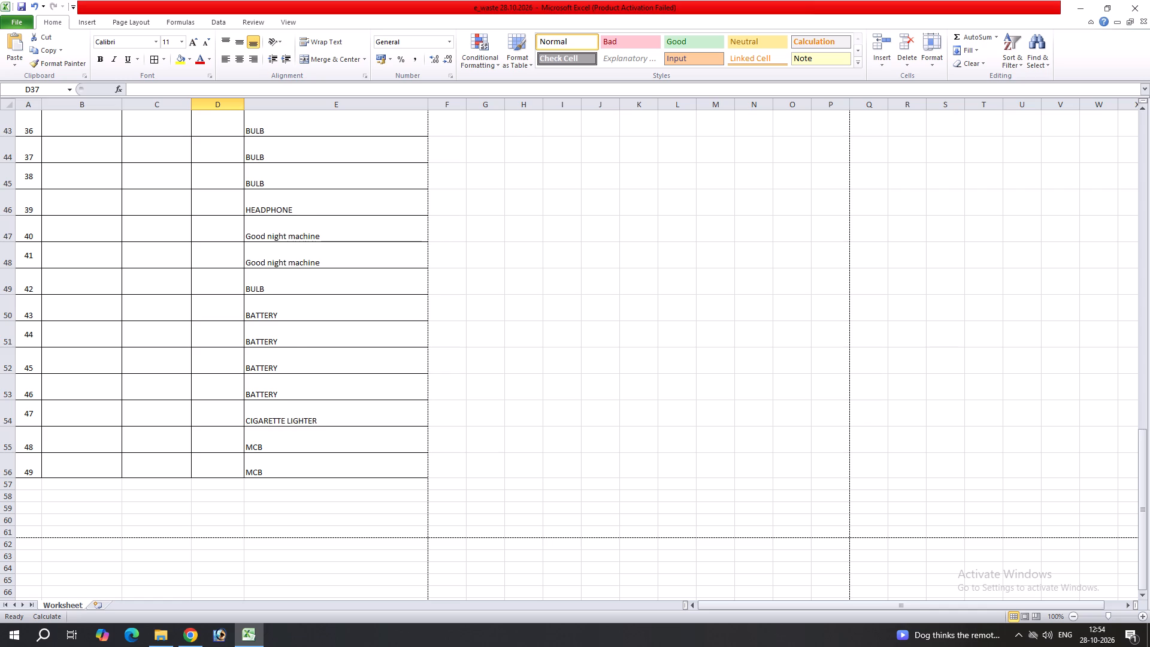
{"action": "scroll", "coordinate": [380, 406], "scroll_direction": "up", "scroll_amount": 9}
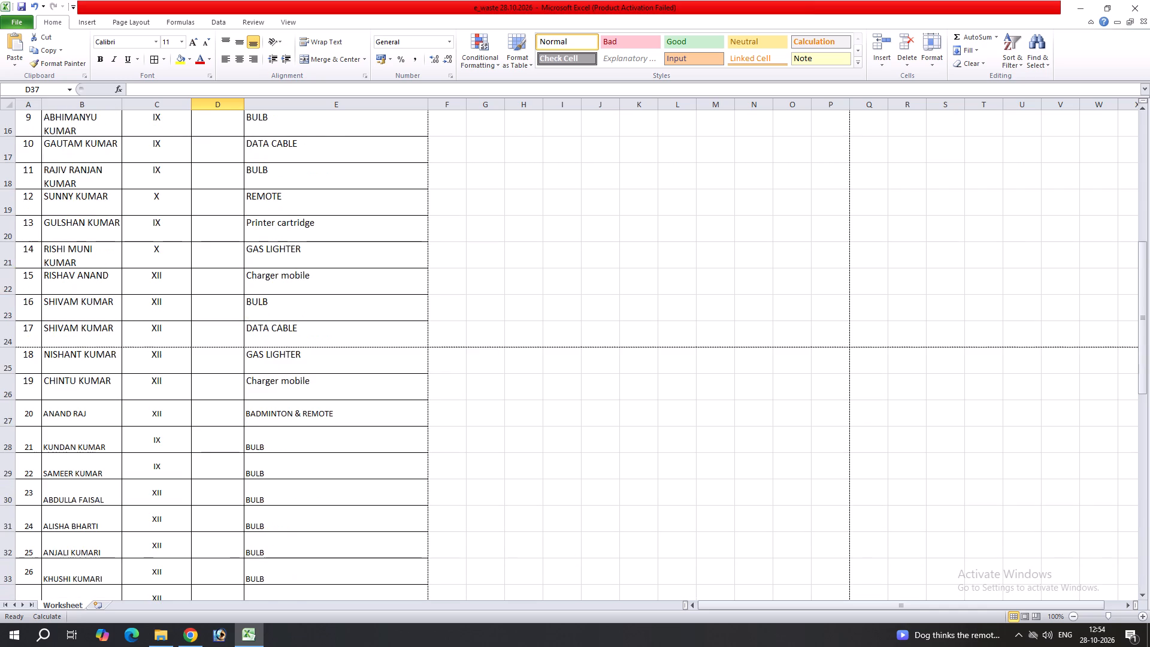
{"action": "scroll", "coordinate": [377, 406], "scroll_direction": "up", "scroll_amount": 4}
{"action": "left_click_drag", "start_coordinate": [25, 180], "coordinate": [76, 183]}
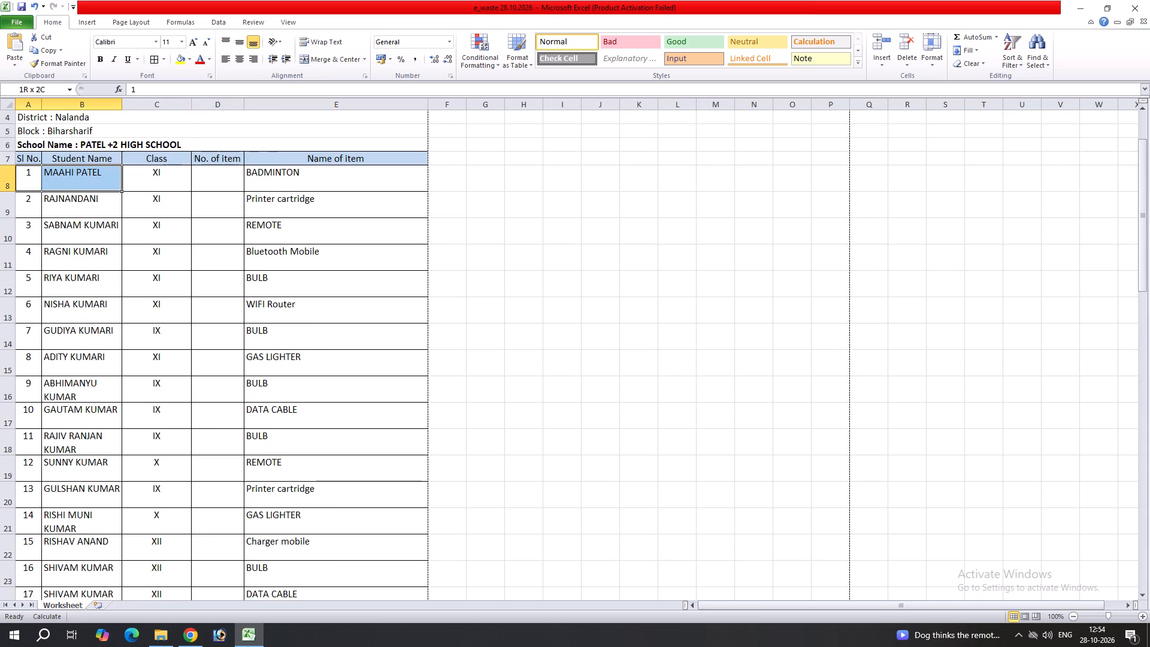
{"action": "left_click_drag", "start_coordinate": [76, 183], "coordinate": [347, 634]}
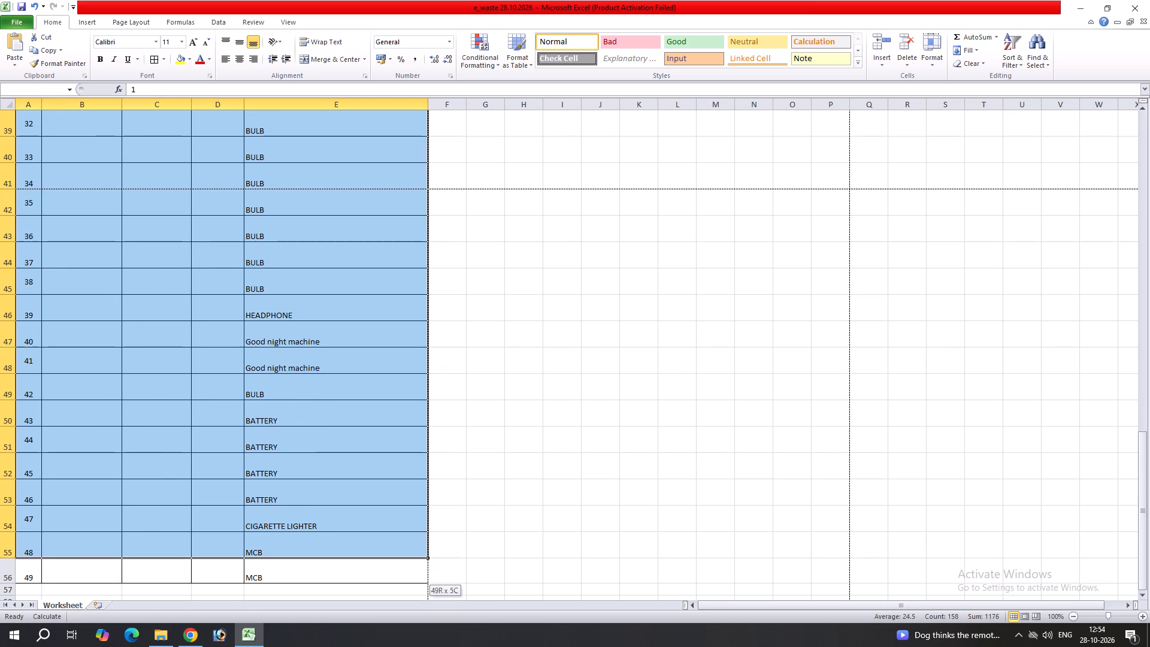
{"action": "left_click_drag", "start_coordinate": [347, 634], "coordinate": [326, 564]}
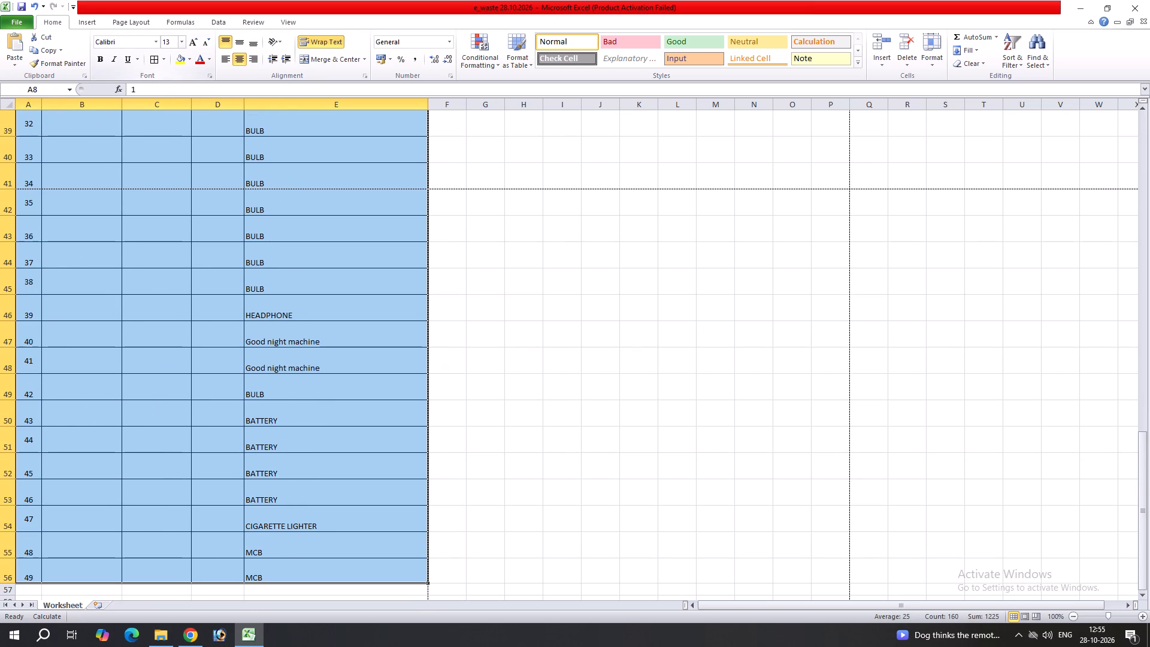
{"action": "left_click", "coordinate": [180, 40]}
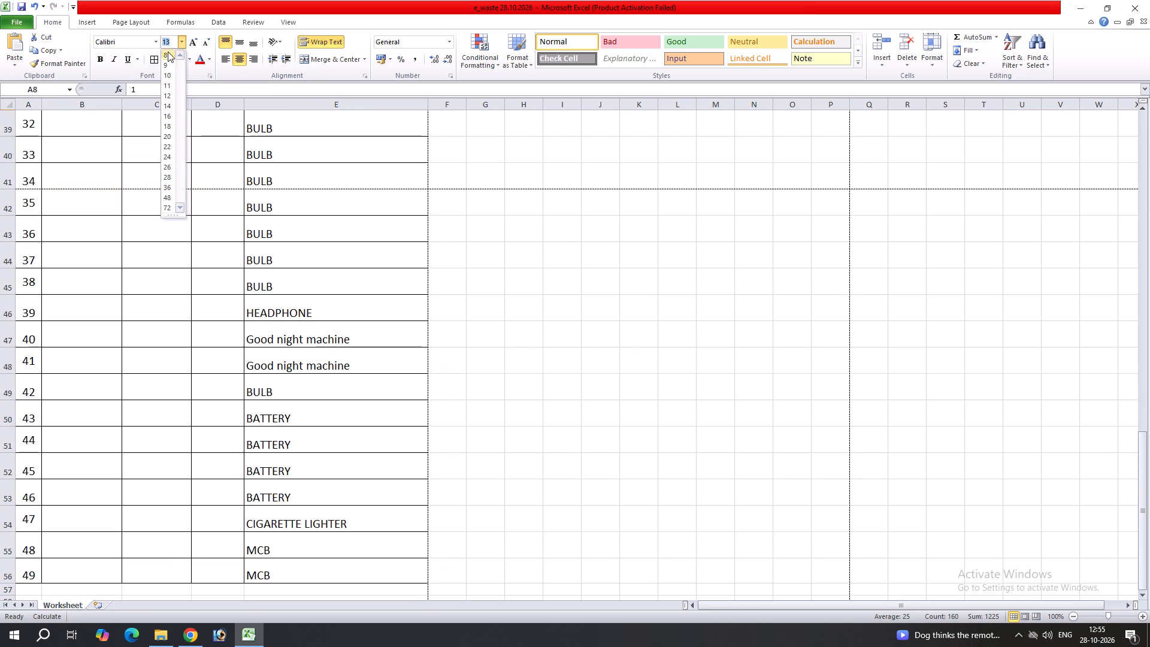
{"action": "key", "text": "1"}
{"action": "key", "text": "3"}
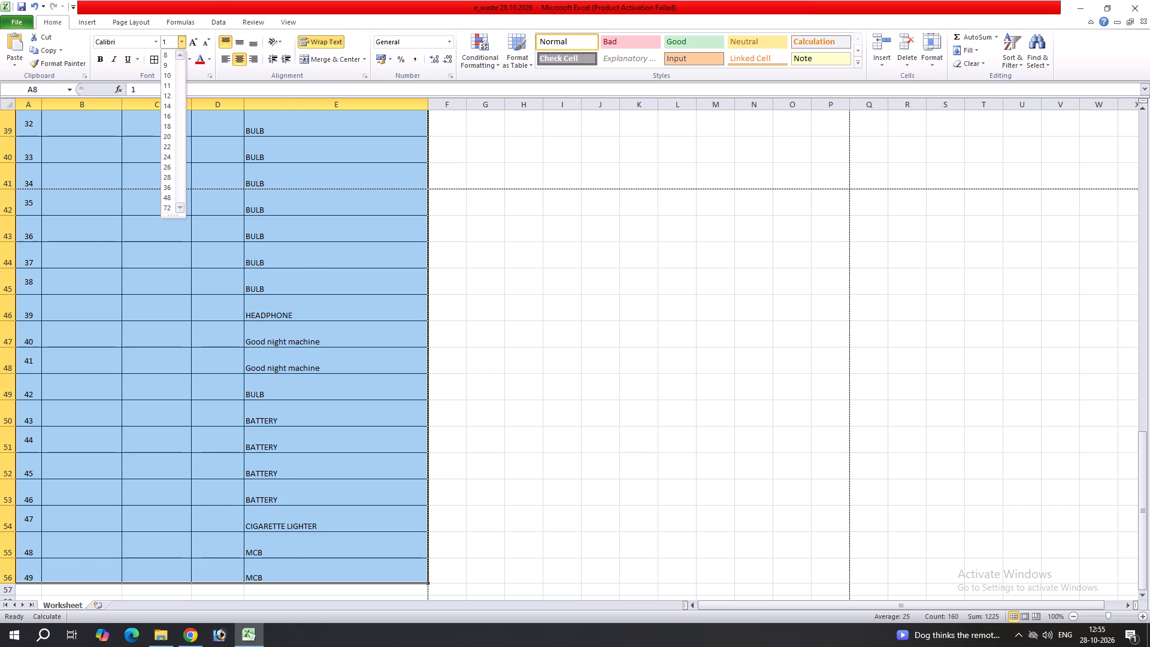
{"action": "key", "text": "Return"}
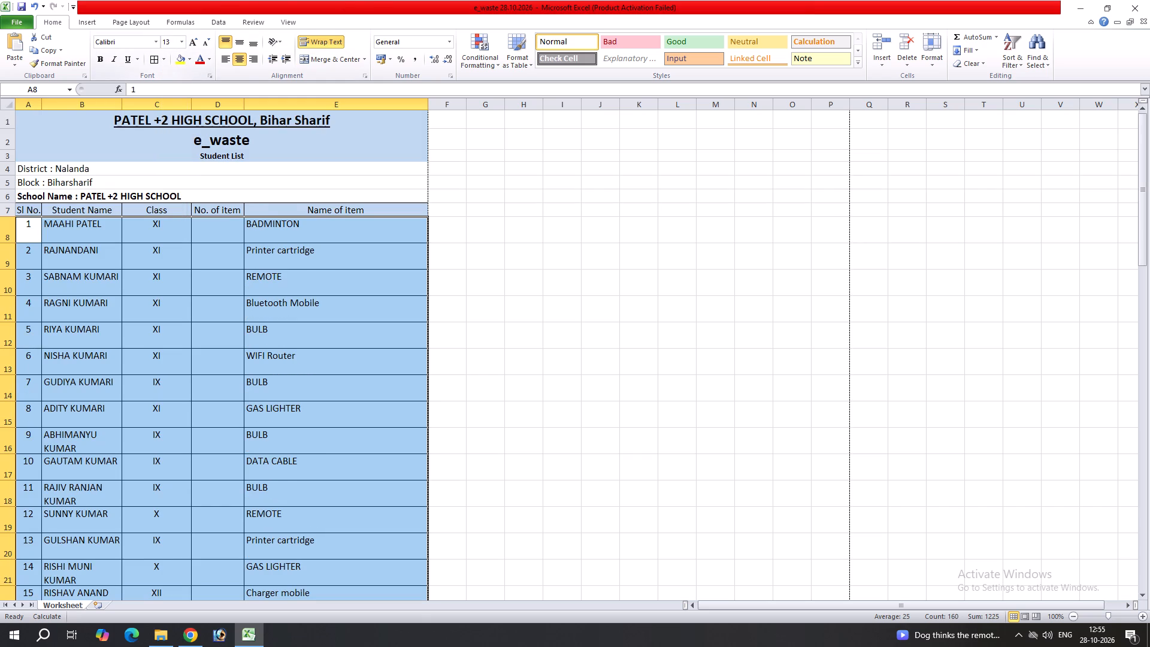
Look through the whole student list to check the text formatting and the rows still missing names and classes.
{"action": "scroll", "coordinate": [182, 296], "scroll_direction": "down", "scroll_amount": 9}
{"action": "scroll", "coordinate": [274, 354], "scroll_direction": "down", "scroll_amount": 2}
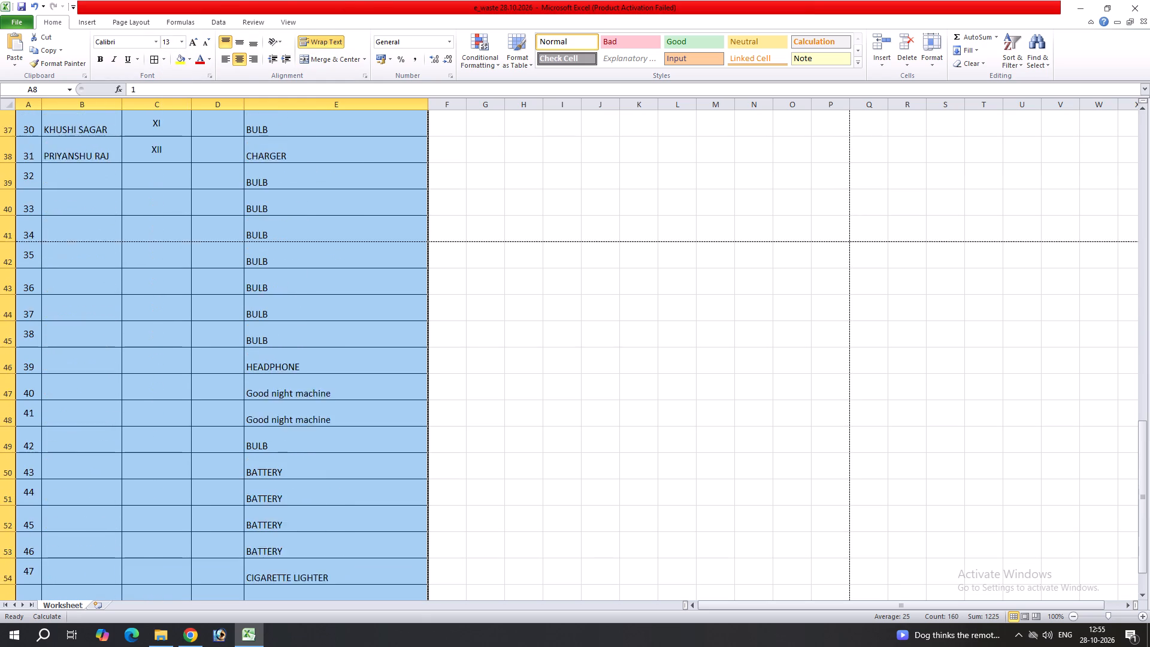
{"action": "scroll", "coordinate": [274, 354], "scroll_direction": "down", "scroll_amount": 2}
{"action": "left_click", "coordinate": [385, 471]}
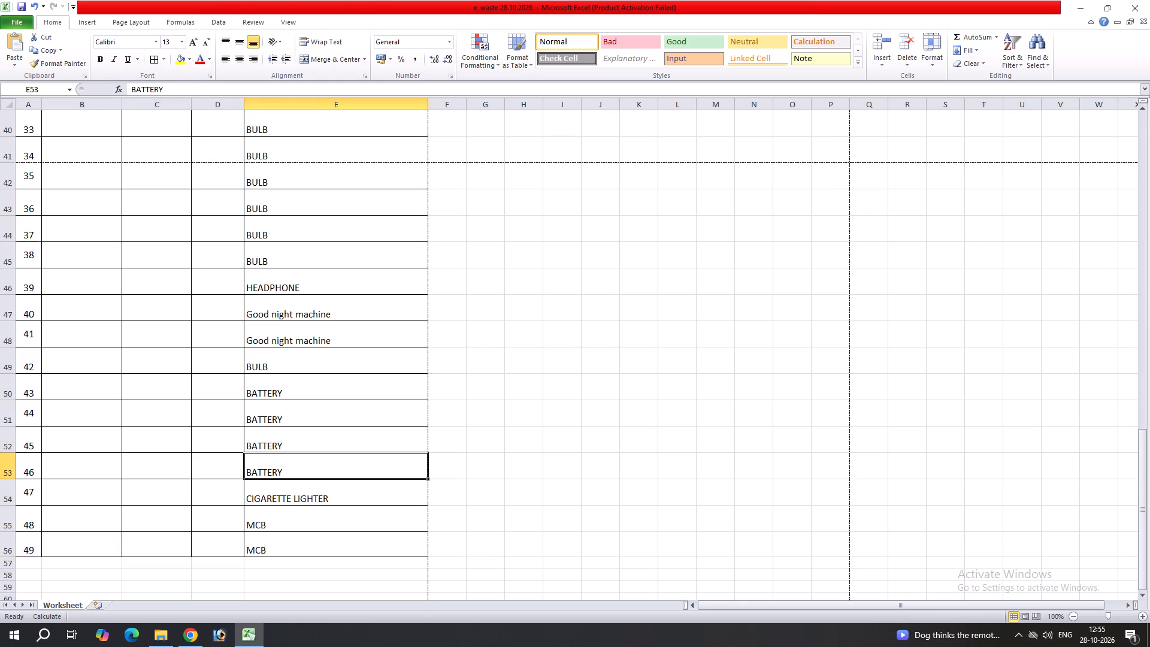
{"action": "scroll", "coordinate": [363, 445], "scroll_direction": "down", "scroll_amount": 3}
{"action": "scroll", "coordinate": [363, 445], "scroll_direction": "up", "scroll_amount": 9}
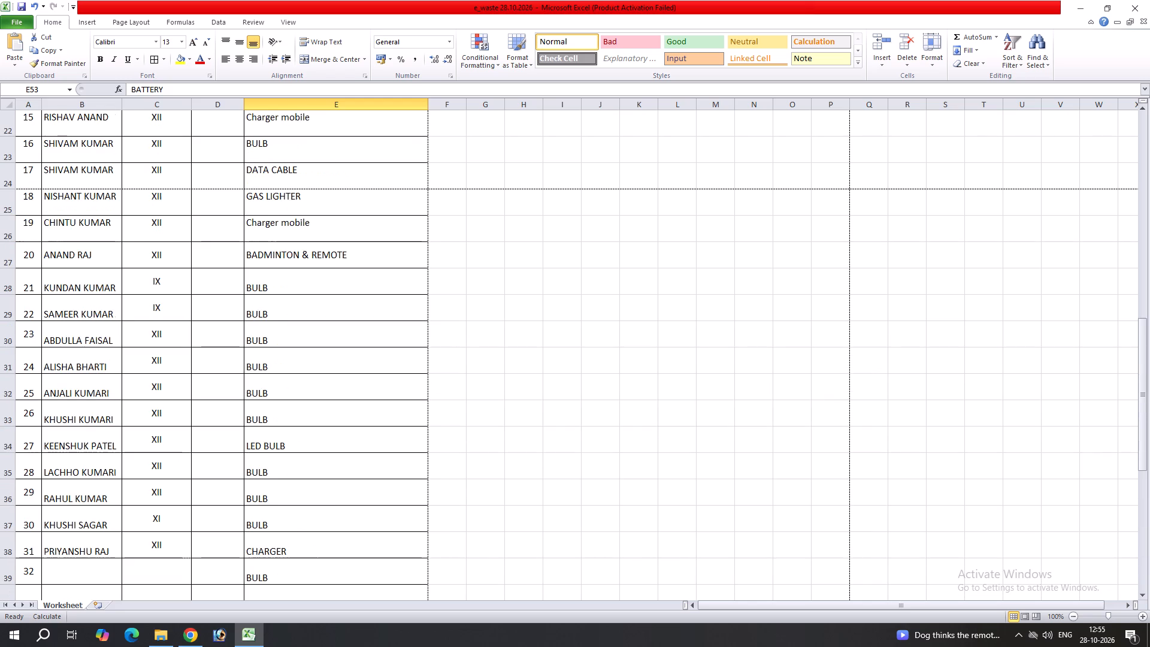
{"action": "scroll", "coordinate": [281, 373], "scroll_direction": "down", "scroll_amount": 3}
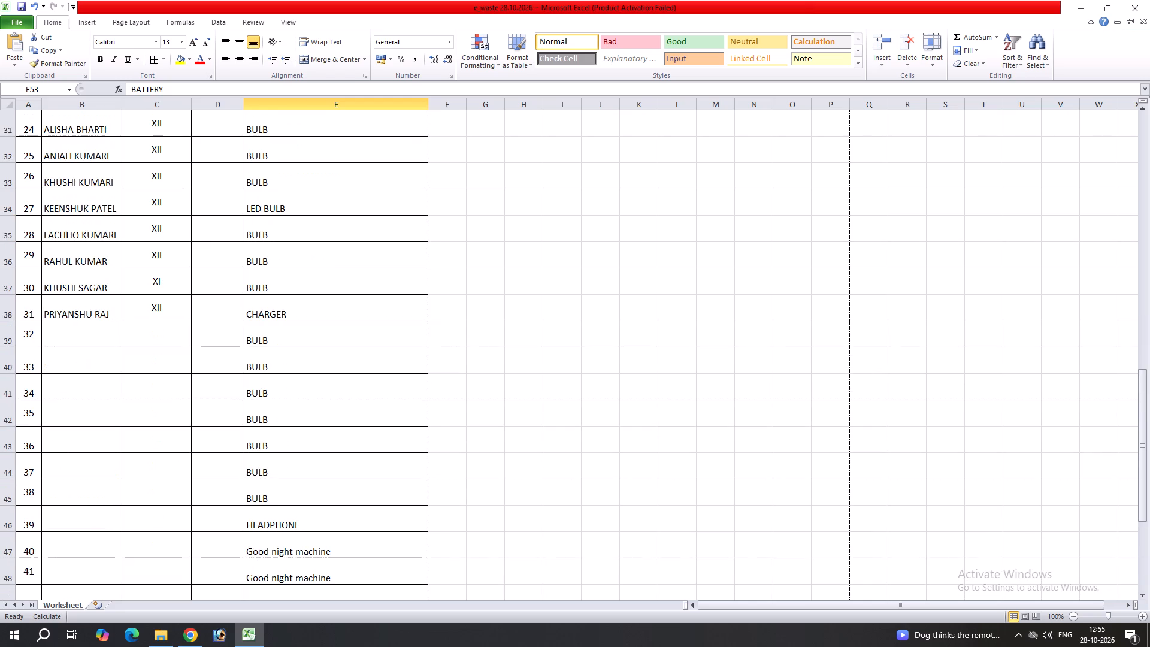
{"action": "scroll", "coordinate": [146, 376], "scroll_direction": "up", "scroll_amount": 6}
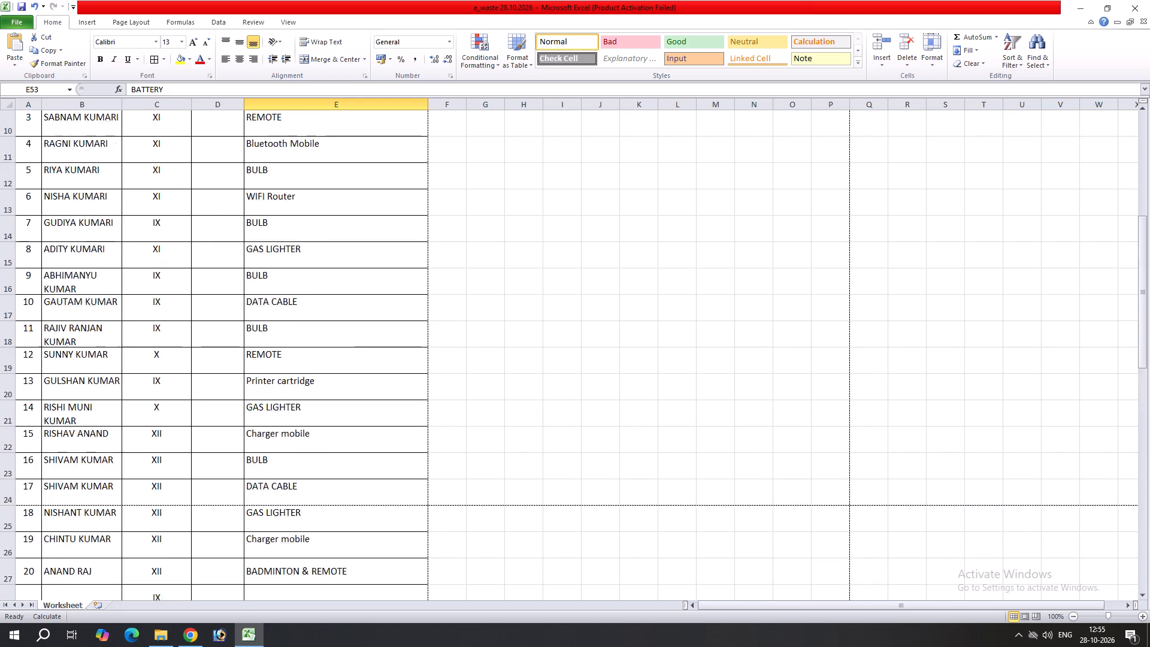
{"action": "scroll", "coordinate": [146, 376], "scroll_direction": "up", "scroll_amount": 3}
{"action": "scroll", "coordinate": [146, 376], "scroll_direction": "down", "scroll_amount": 8}
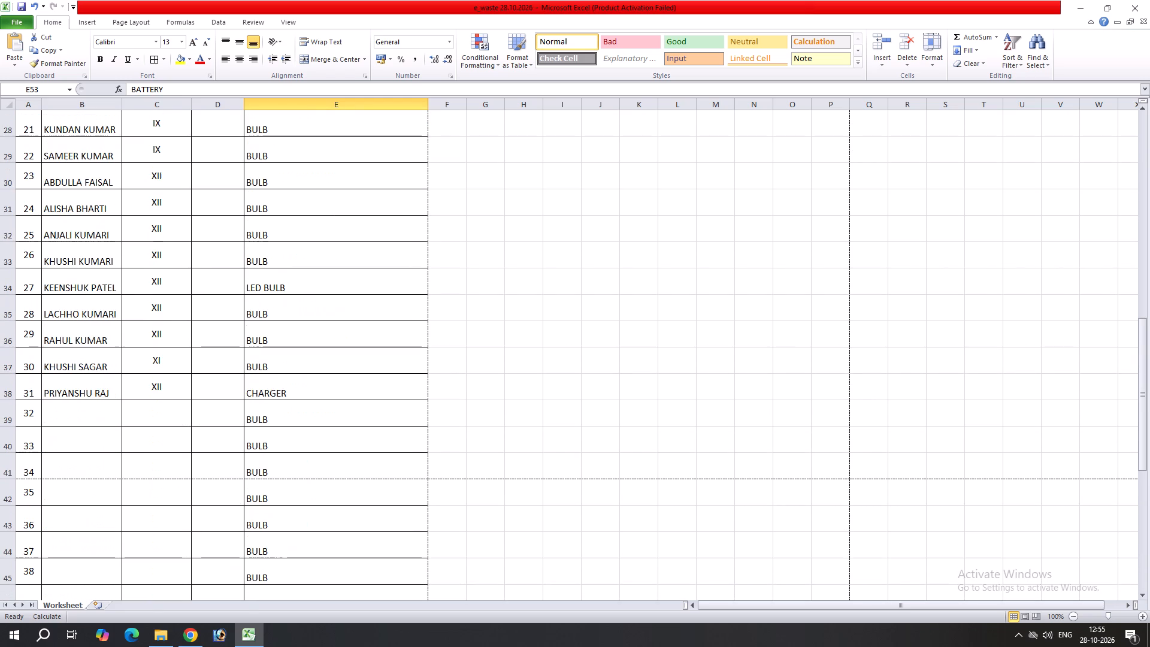
Enter the student's name in B39 and class XI in C39, for the BULB item with serial number 32.
{"action": "left_click", "coordinate": [92, 414]}
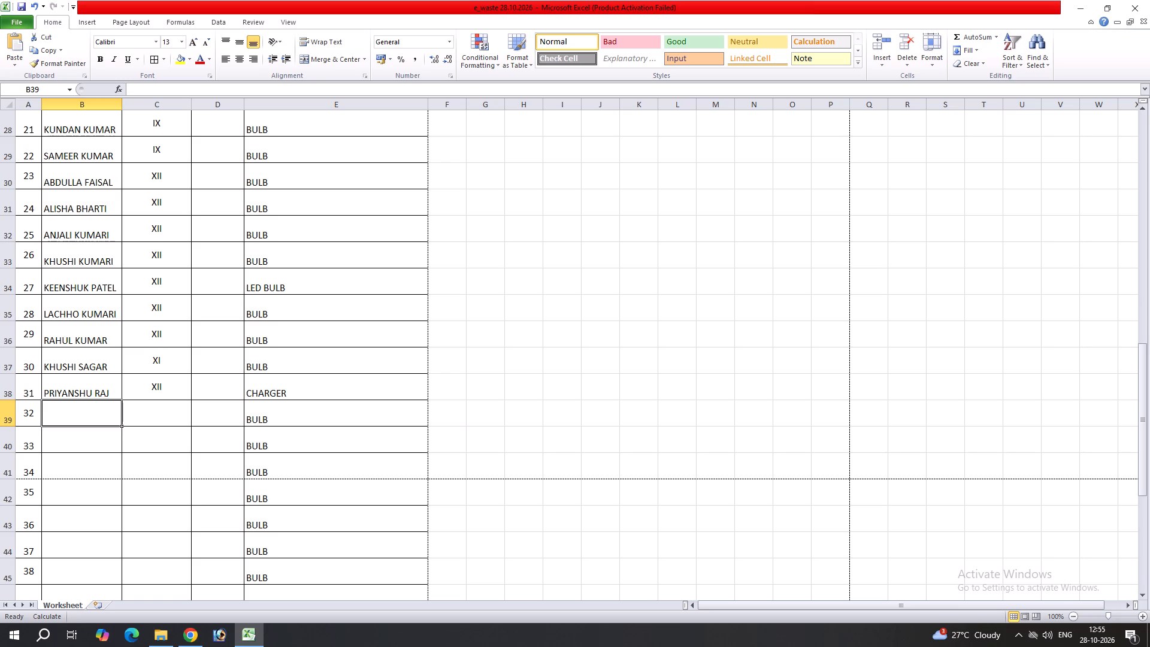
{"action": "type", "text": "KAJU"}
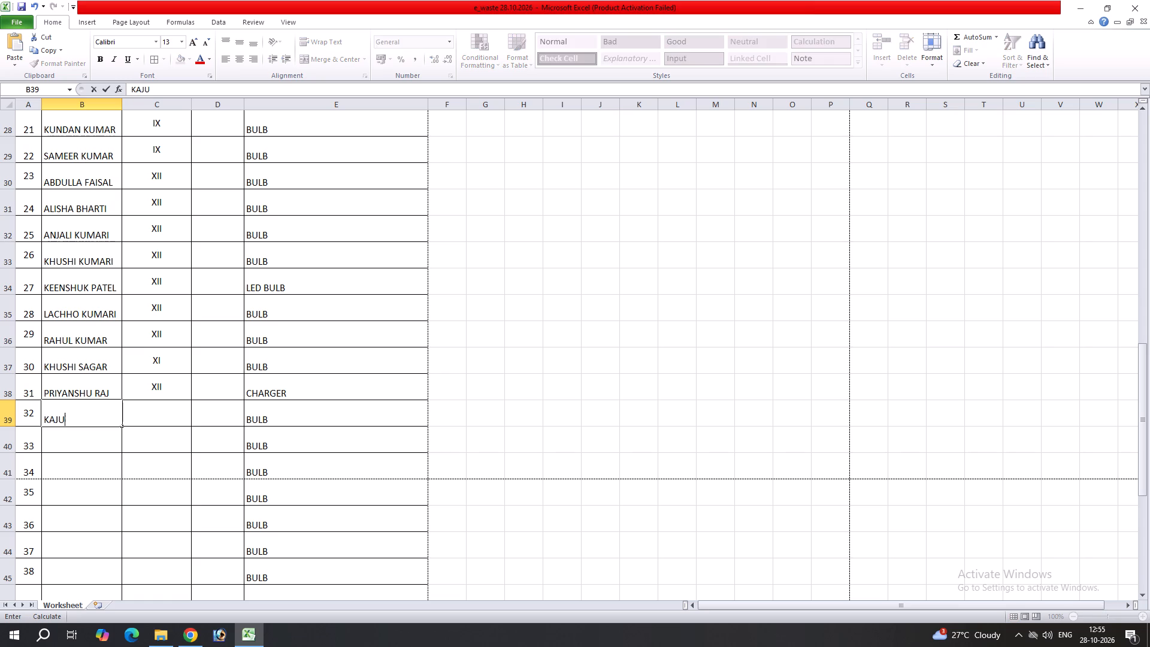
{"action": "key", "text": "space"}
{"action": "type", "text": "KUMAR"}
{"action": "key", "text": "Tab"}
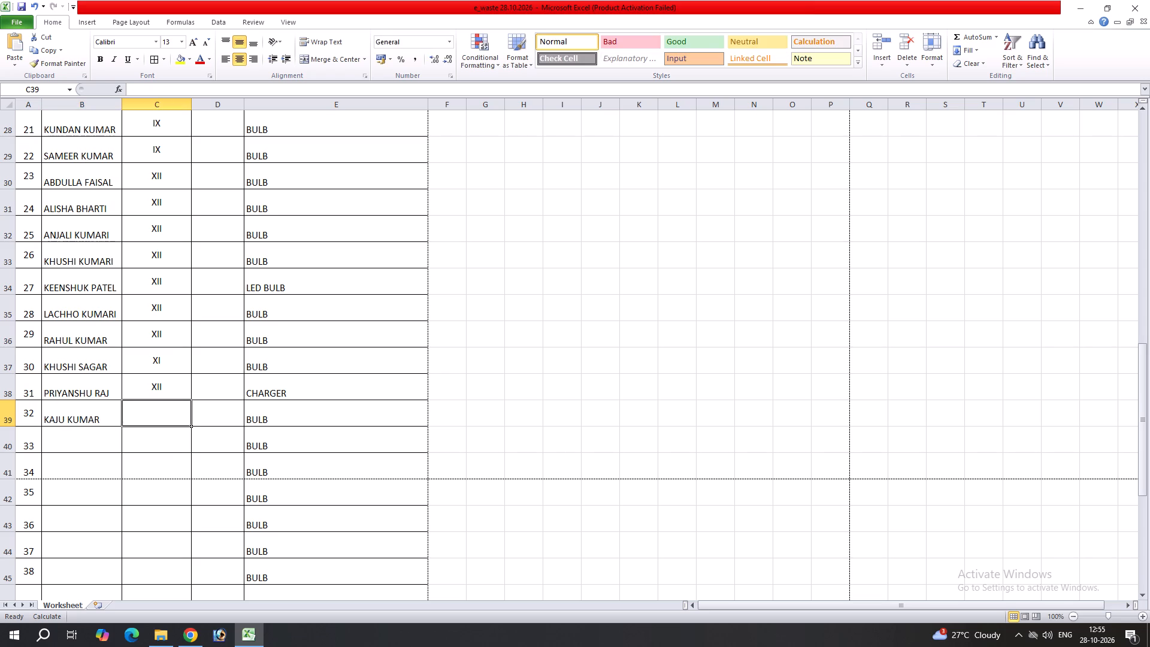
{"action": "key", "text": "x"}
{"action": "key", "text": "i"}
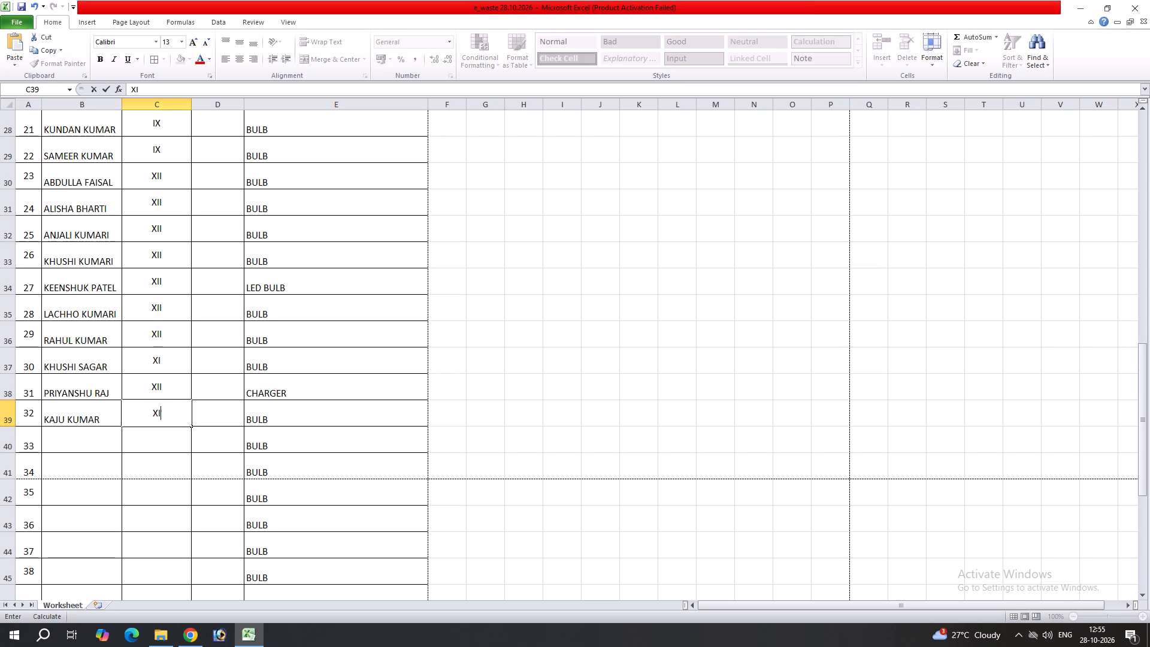
Enter the student's name in B40 and class XI in C40, for the BULB item with serial number 33.
{"action": "left_click", "coordinate": [95, 439]}
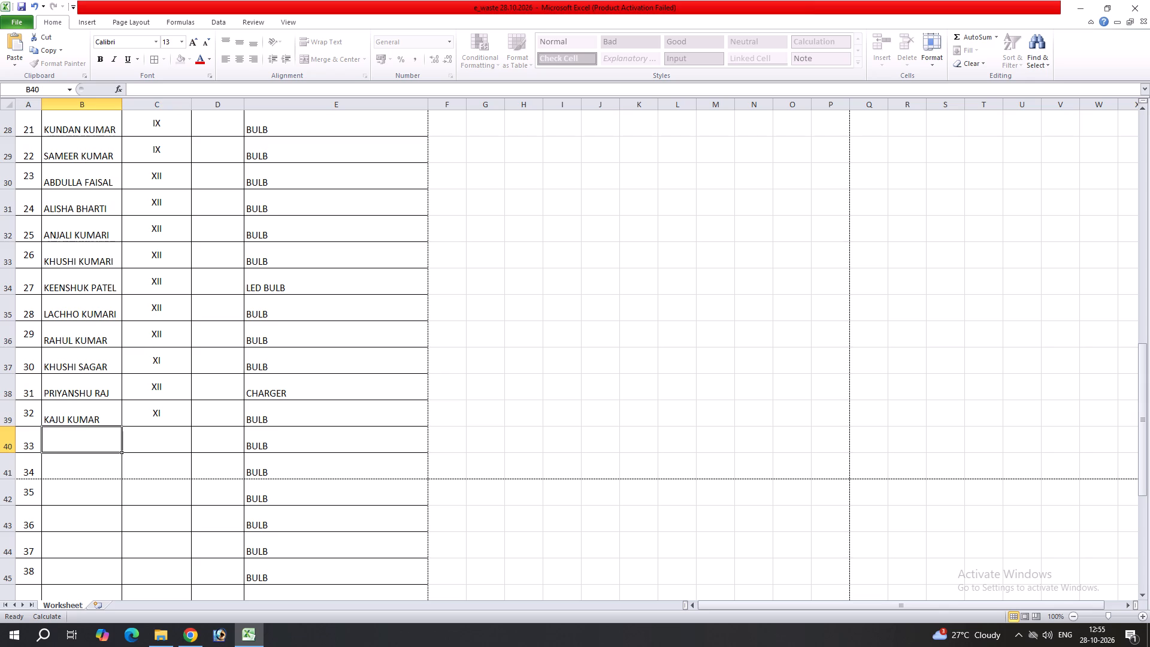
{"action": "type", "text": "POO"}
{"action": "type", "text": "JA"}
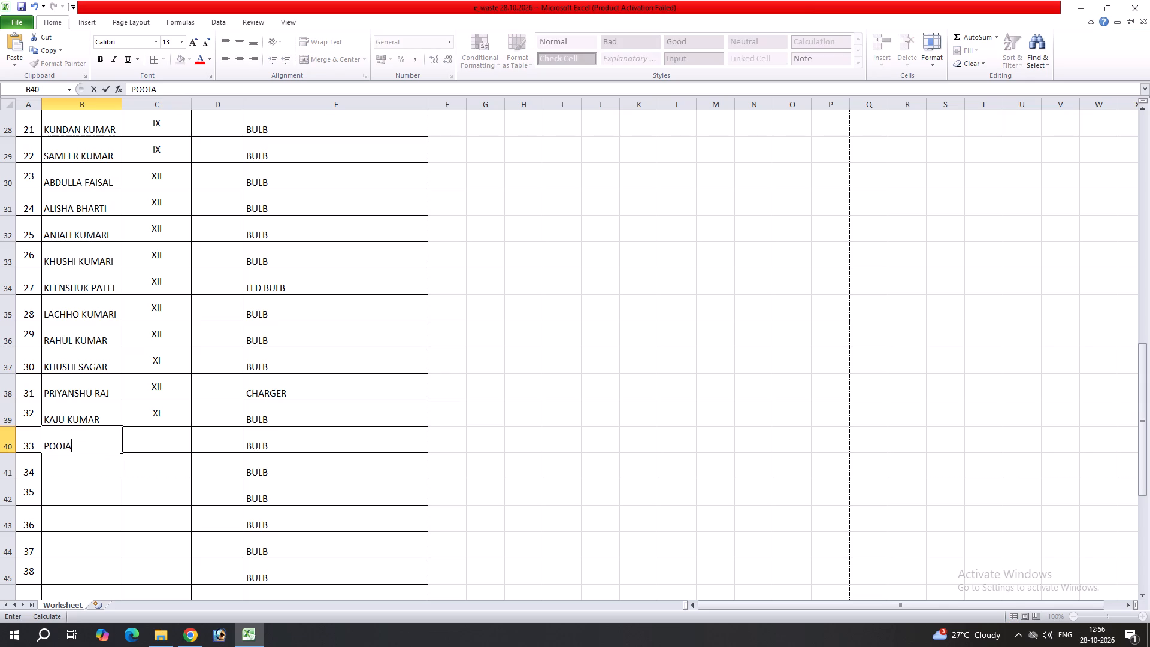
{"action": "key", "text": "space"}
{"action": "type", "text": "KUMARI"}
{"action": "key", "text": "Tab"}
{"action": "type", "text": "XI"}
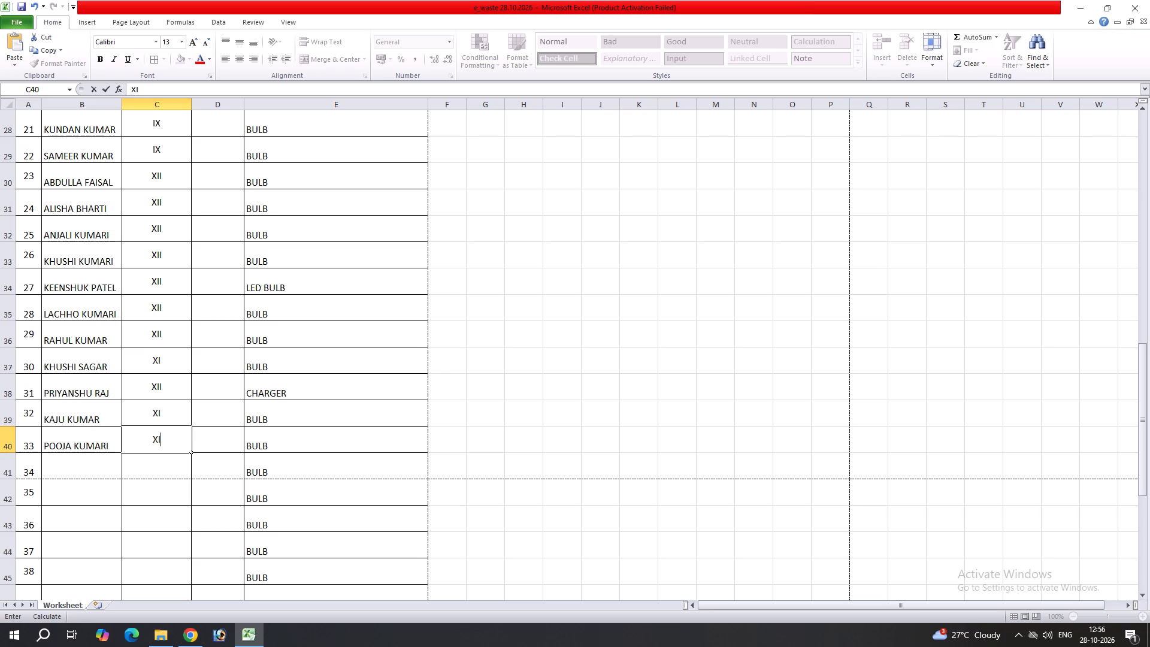
Enter the student's name in B46, beside the HEADPHONE item with serial number 39.
{"action": "scroll", "coordinate": [304, 497], "scroll_direction": "down", "scroll_amount": 4}
{"action": "scroll", "coordinate": [304, 497], "scroll_direction": "up", "scroll_amount": 1}
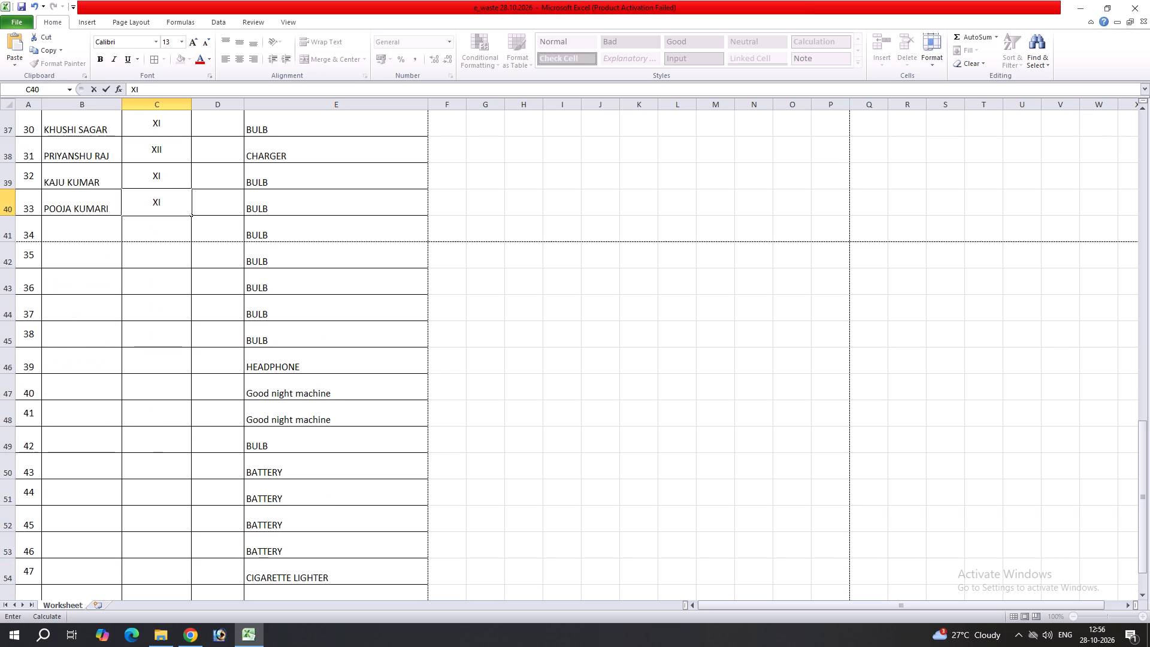
{"action": "left_click", "coordinate": [72, 369]}
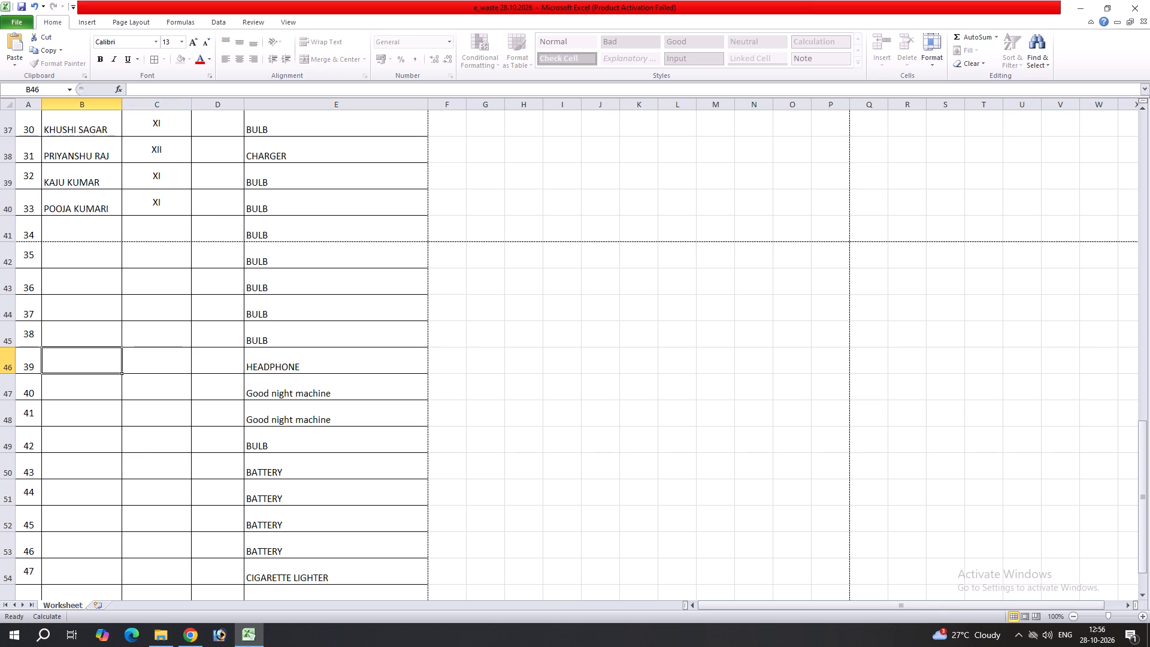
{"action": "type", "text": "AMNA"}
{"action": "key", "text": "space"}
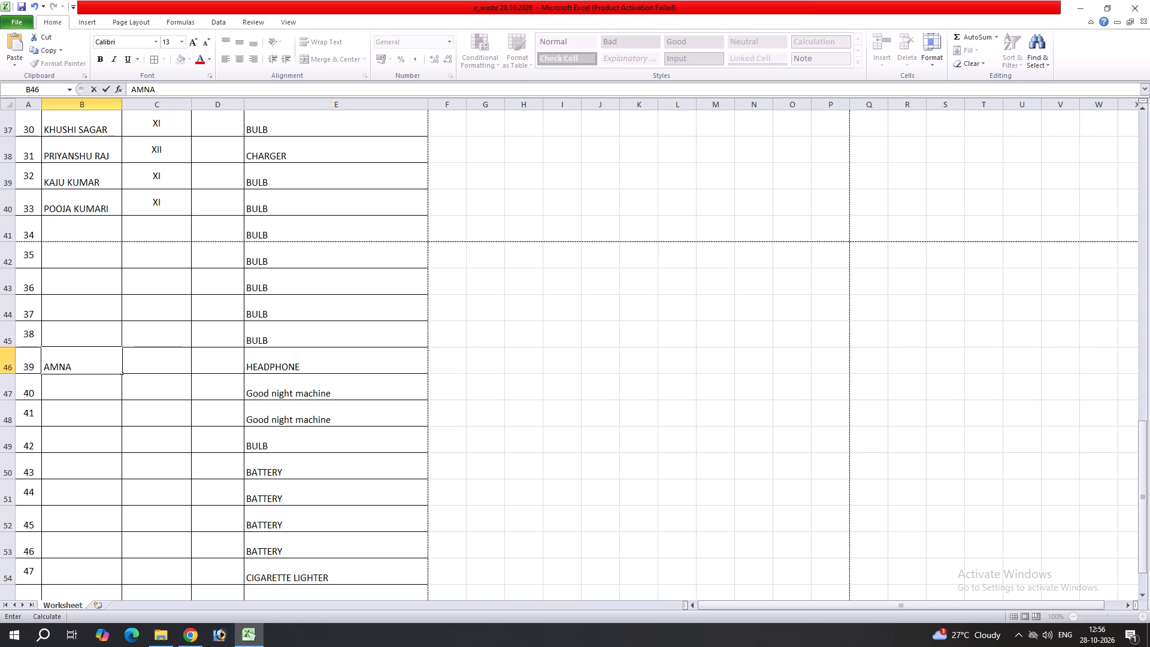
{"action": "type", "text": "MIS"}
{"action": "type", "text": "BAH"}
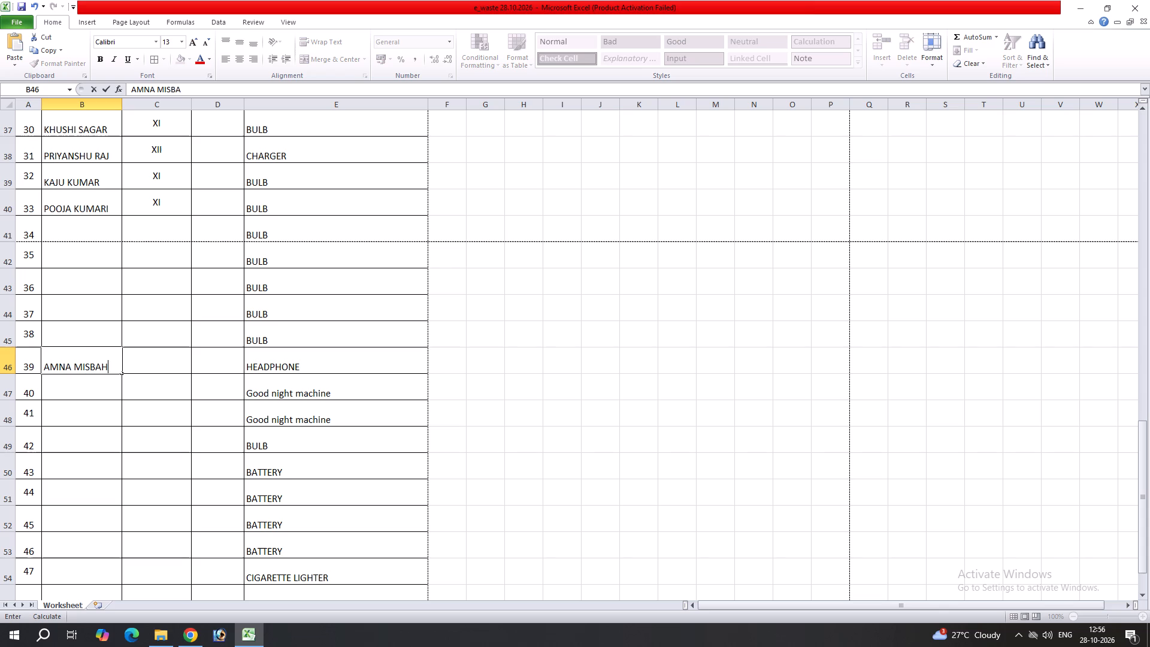
{"action": "left_click", "coordinate": [56, 222]}
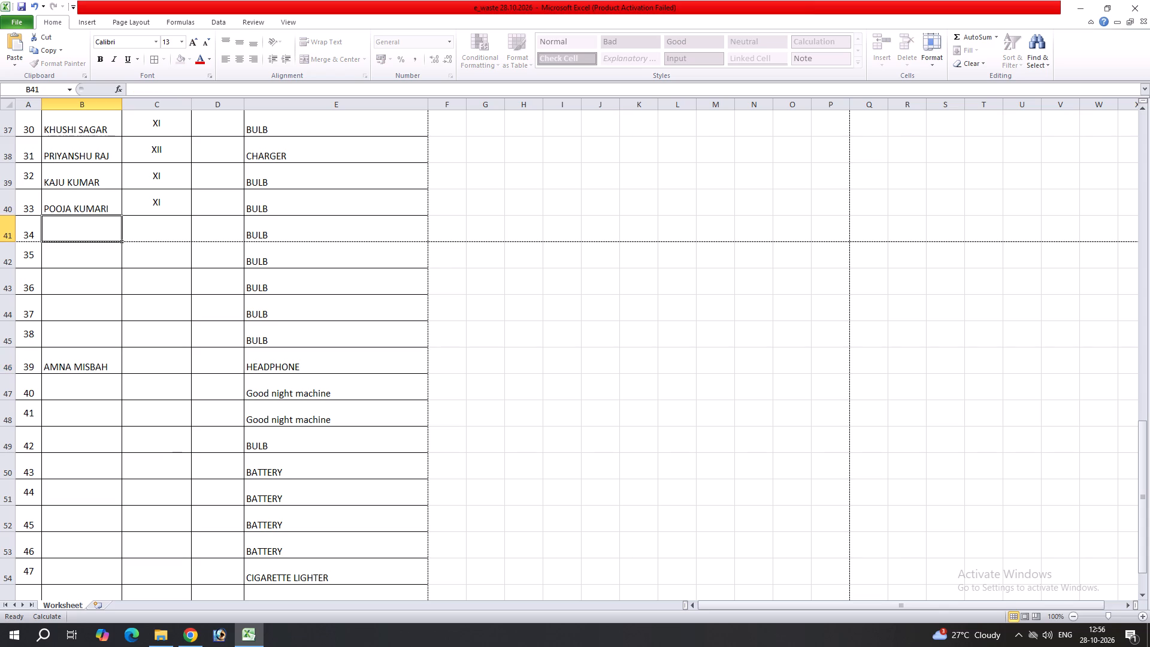
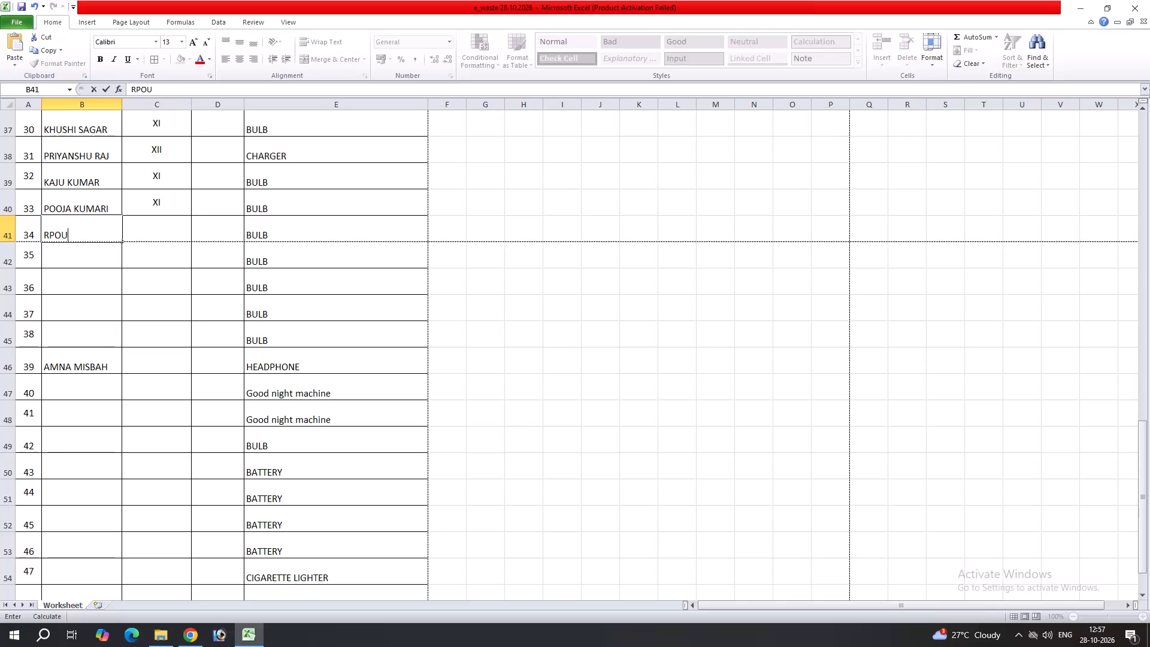
Finish entering the student's name in B41 and enter class XI in C41, for the BULB item with serial number 34.
{"action": "key", "text": "BackSpace"}
{"action": "key", "text": "BackSpace"}
{"action": "key", "text": "BackSpace"}
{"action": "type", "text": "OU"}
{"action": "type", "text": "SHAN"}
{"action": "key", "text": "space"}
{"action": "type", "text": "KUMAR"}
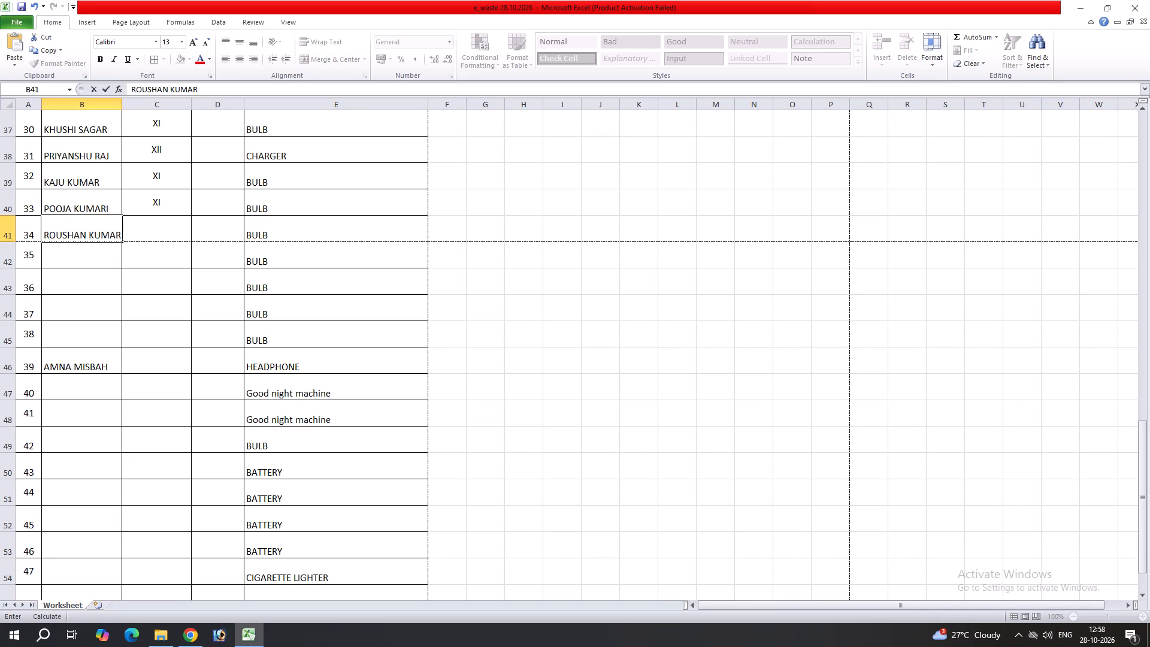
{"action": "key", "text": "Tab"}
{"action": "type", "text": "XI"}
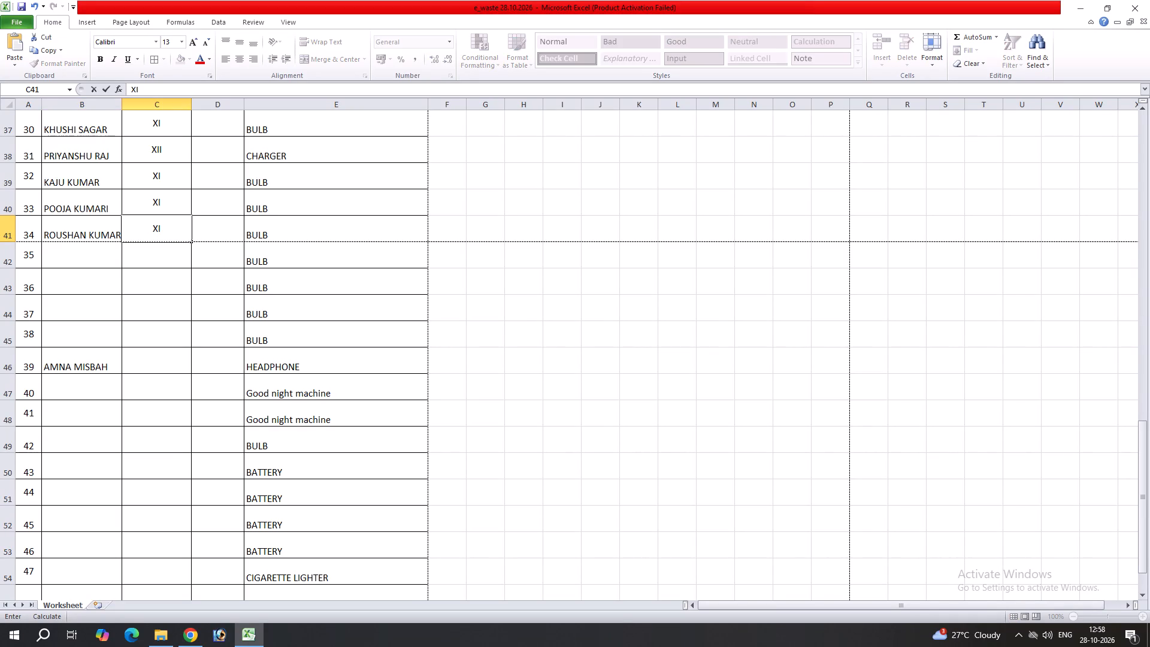
Enter the student's name in B42 and class XI in C42, for the BULB item with serial number 35.
{"action": "left_click", "coordinate": [84, 252]}
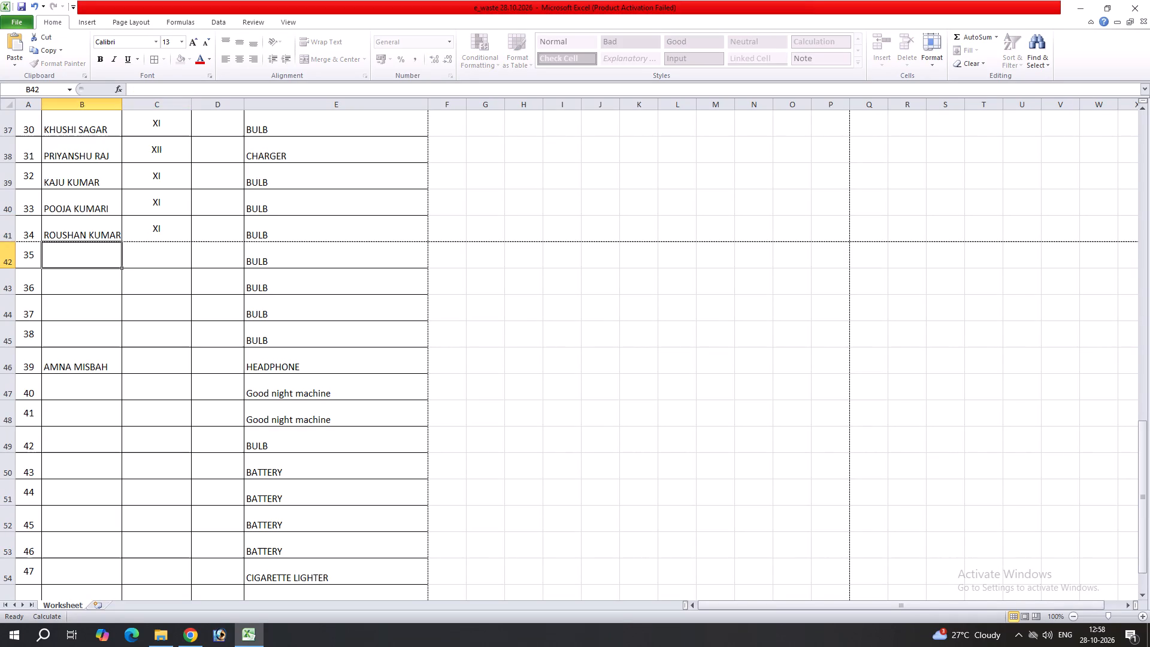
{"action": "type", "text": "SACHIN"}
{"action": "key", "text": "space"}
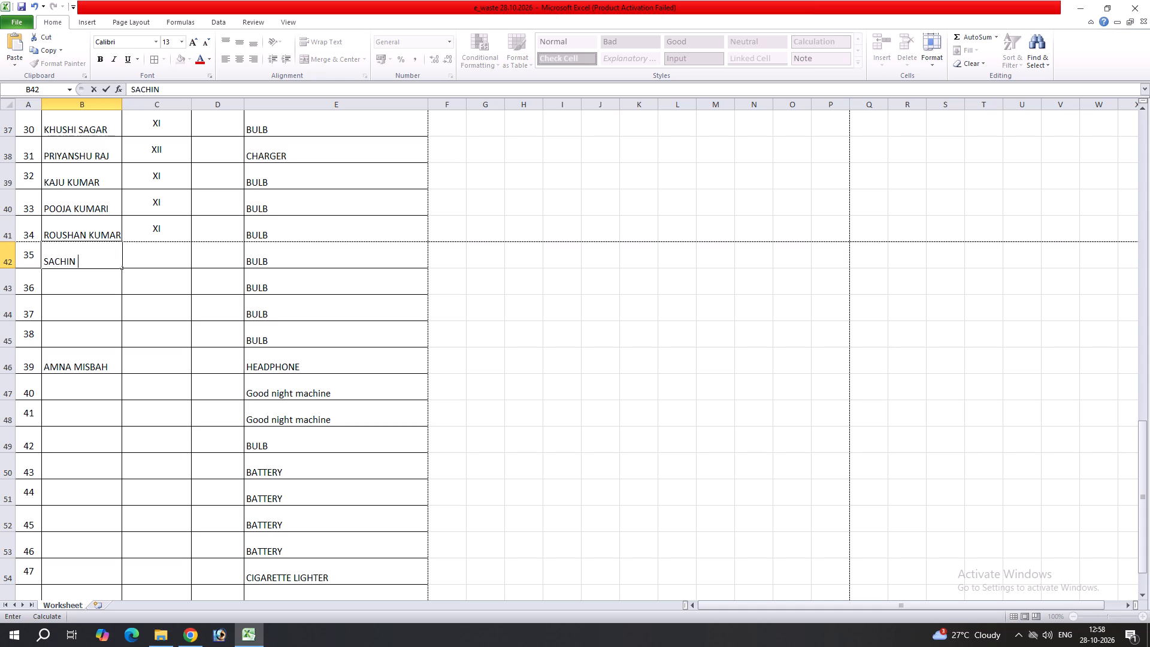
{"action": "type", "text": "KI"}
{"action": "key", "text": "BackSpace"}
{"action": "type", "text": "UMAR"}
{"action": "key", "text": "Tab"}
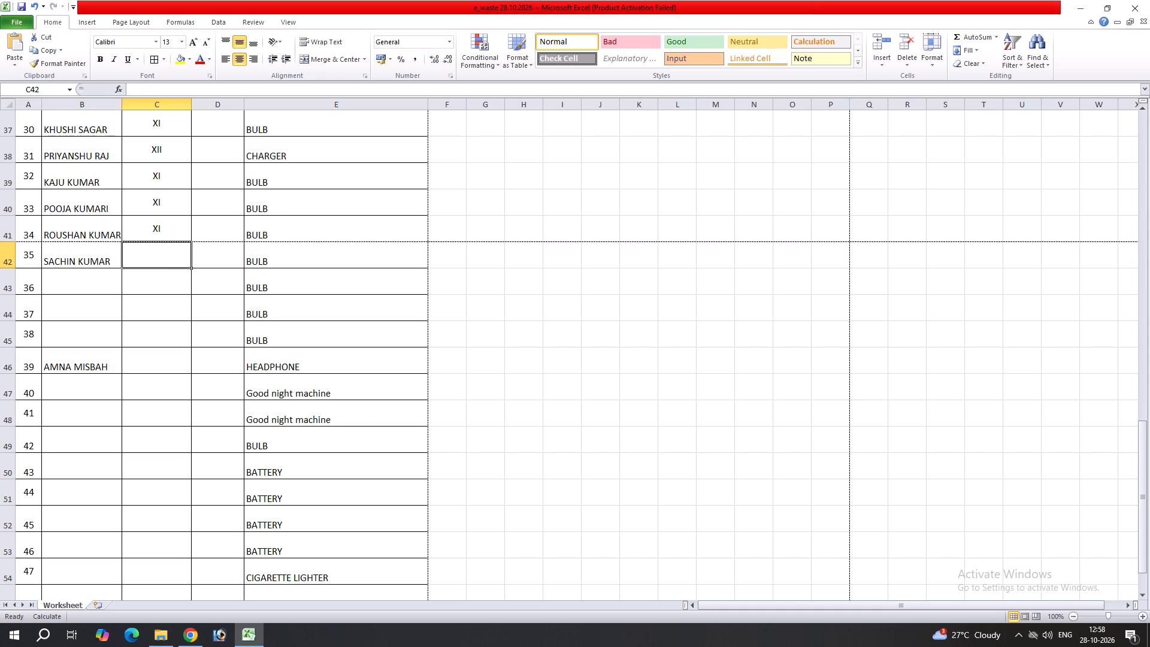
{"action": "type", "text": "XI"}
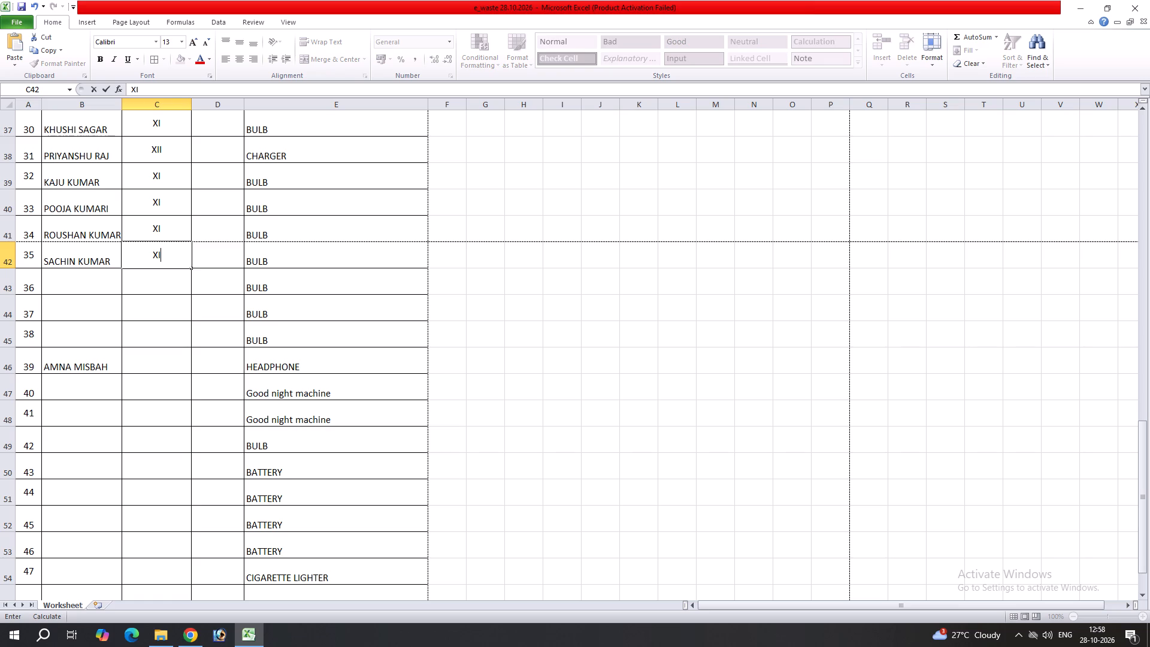
Enter the student's name in B43 and class XI in C43, for the BULB item with serial number 36.
{"action": "left_click", "coordinate": [90, 283]}
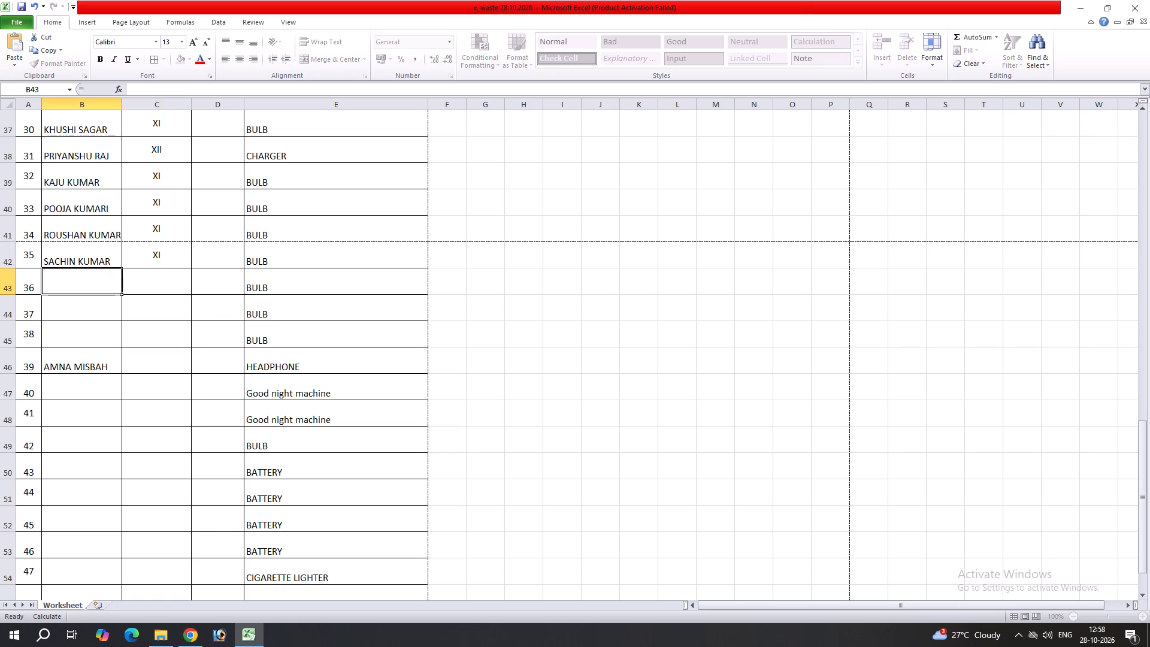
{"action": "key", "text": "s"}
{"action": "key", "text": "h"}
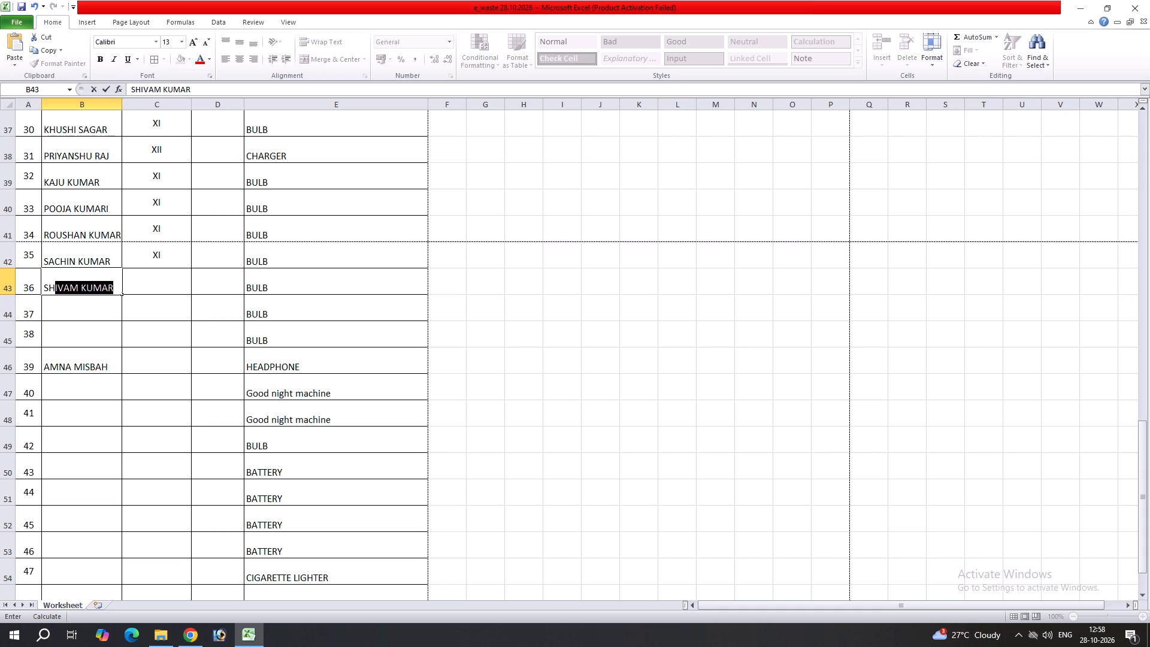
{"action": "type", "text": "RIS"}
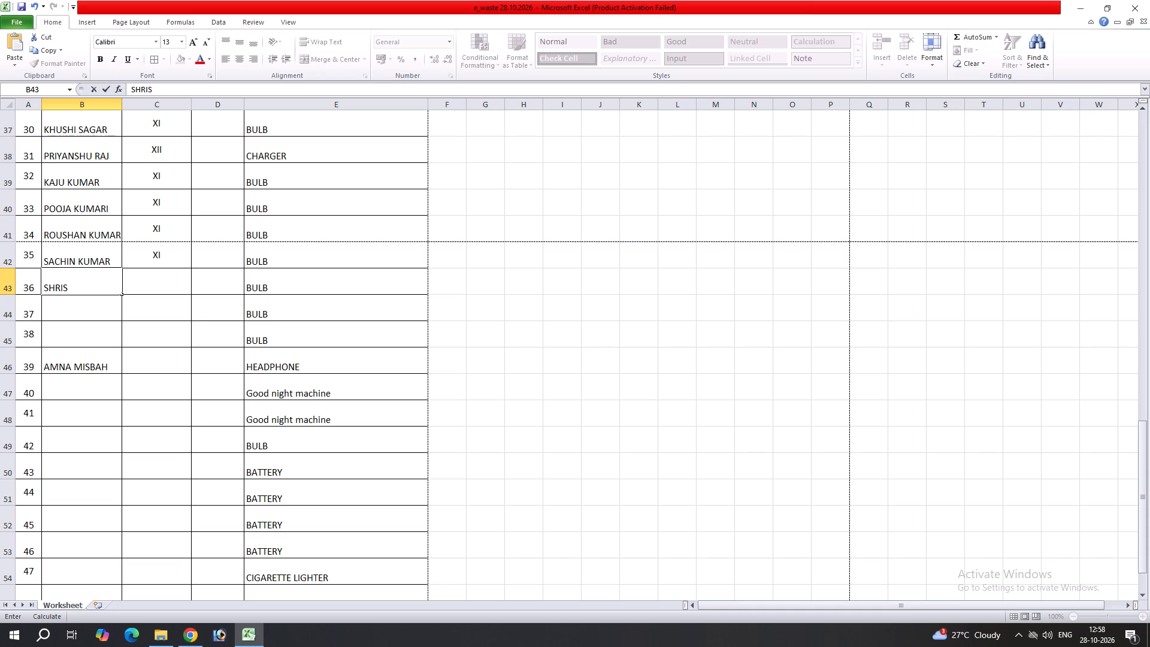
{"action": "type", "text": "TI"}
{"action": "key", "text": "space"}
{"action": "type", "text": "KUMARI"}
{"action": "left_click", "coordinate": [101, 315]}
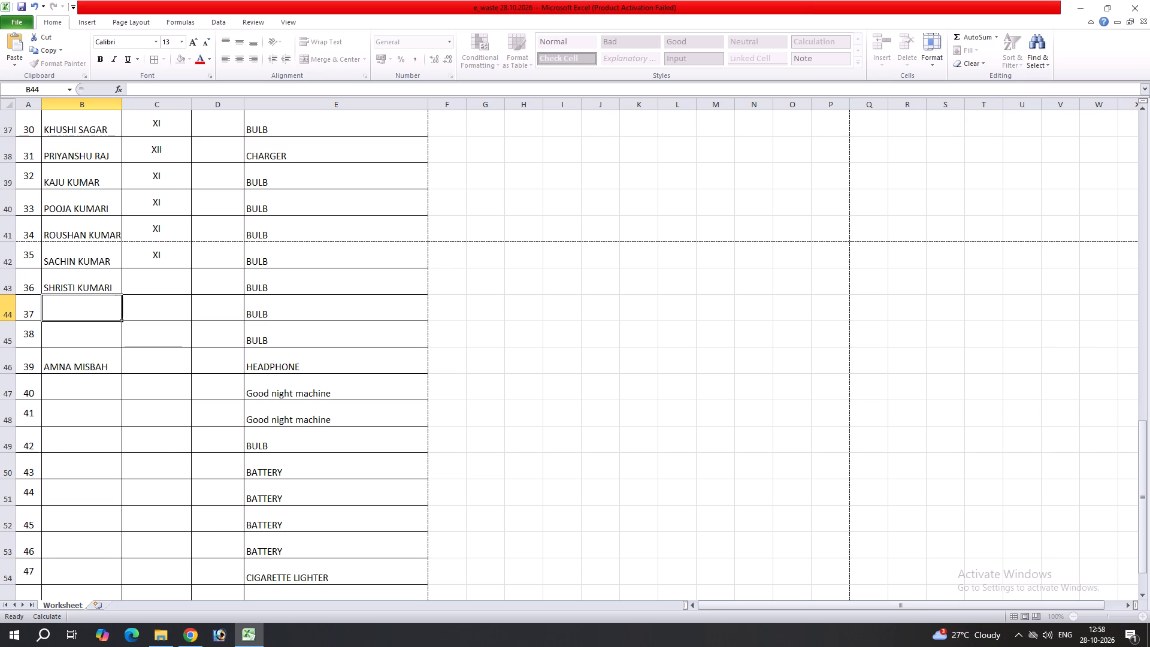
{"action": "left_click", "coordinate": [152, 283]}
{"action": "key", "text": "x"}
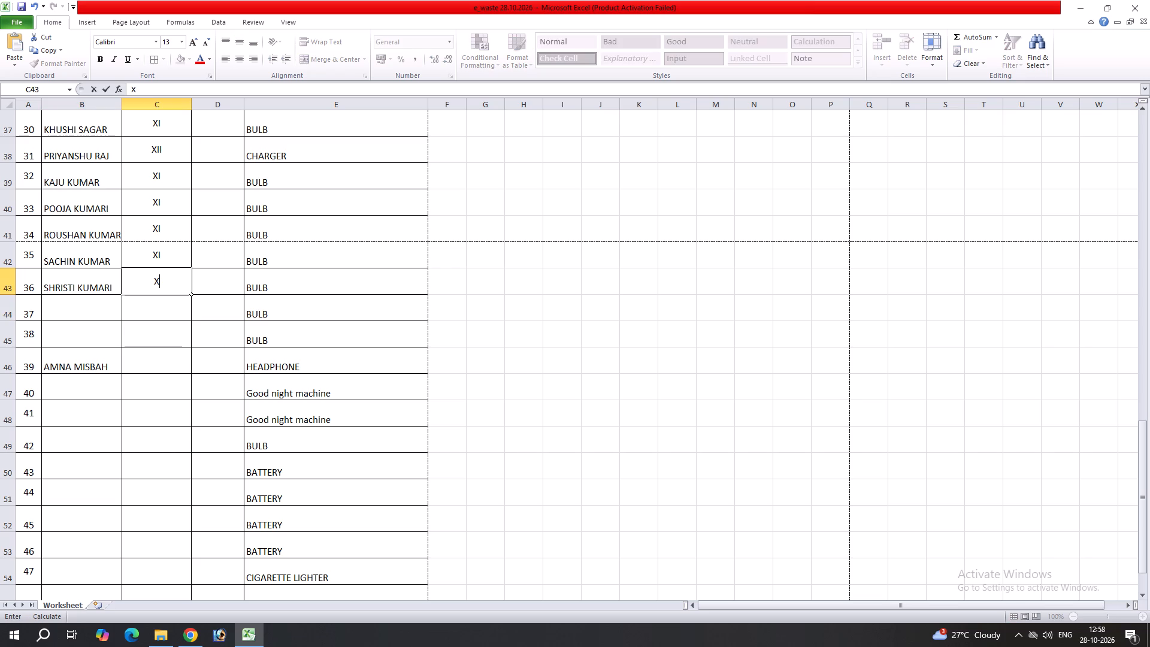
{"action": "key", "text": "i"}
{"action": "left_click", "coordinate": [350, 300]}
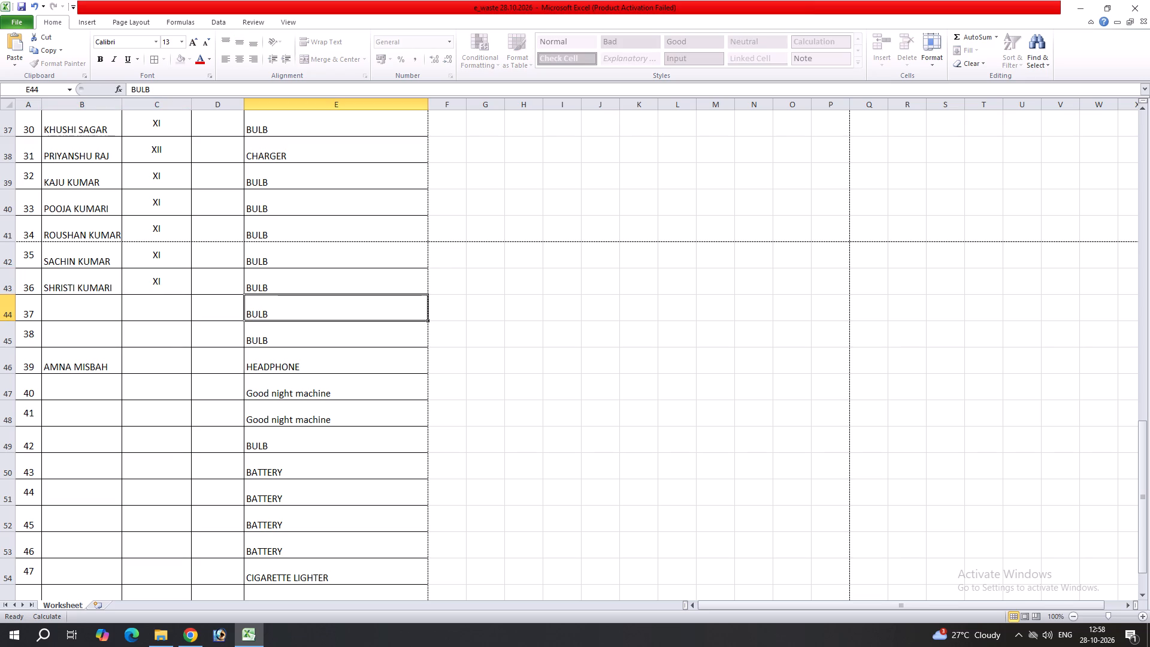
Save the workbook in its current file format, continuing past the compatibility check.
{"action": "left_click", "coordinate": [74, 316]}
{"action": "scroll", "coordinate": [329, 368], "scroll_direction": "up", "scroll_amount": 6}
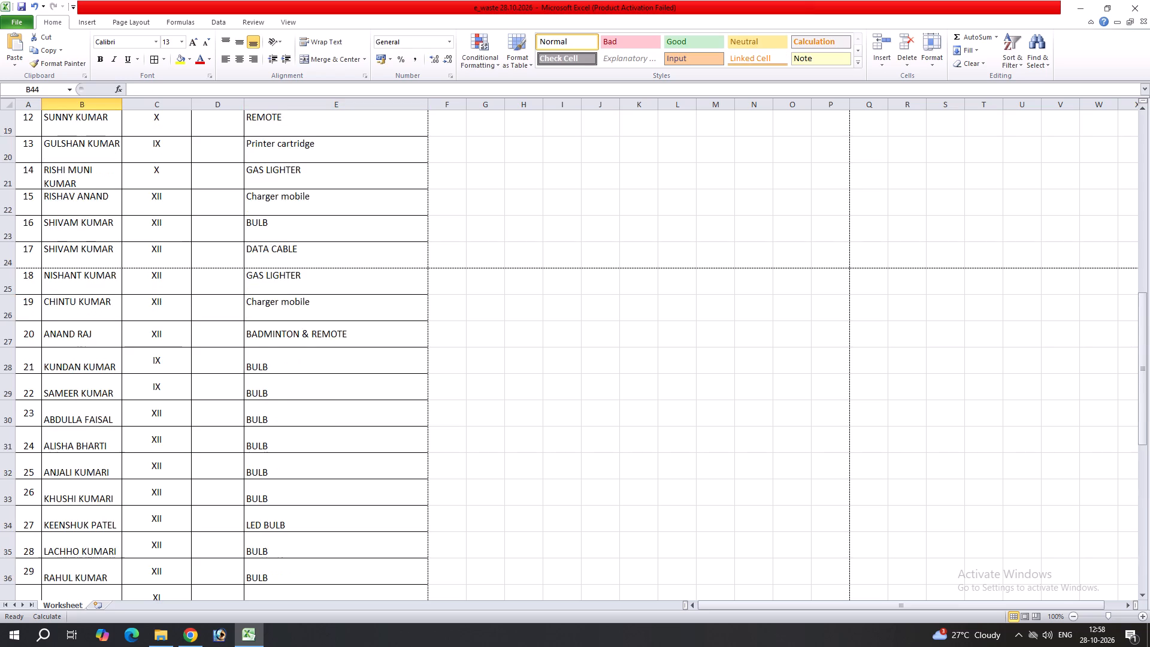
{"action": "scroll", "coordinate": [329, 367], "scroll_direction": "up", "scroll_amount": 6}
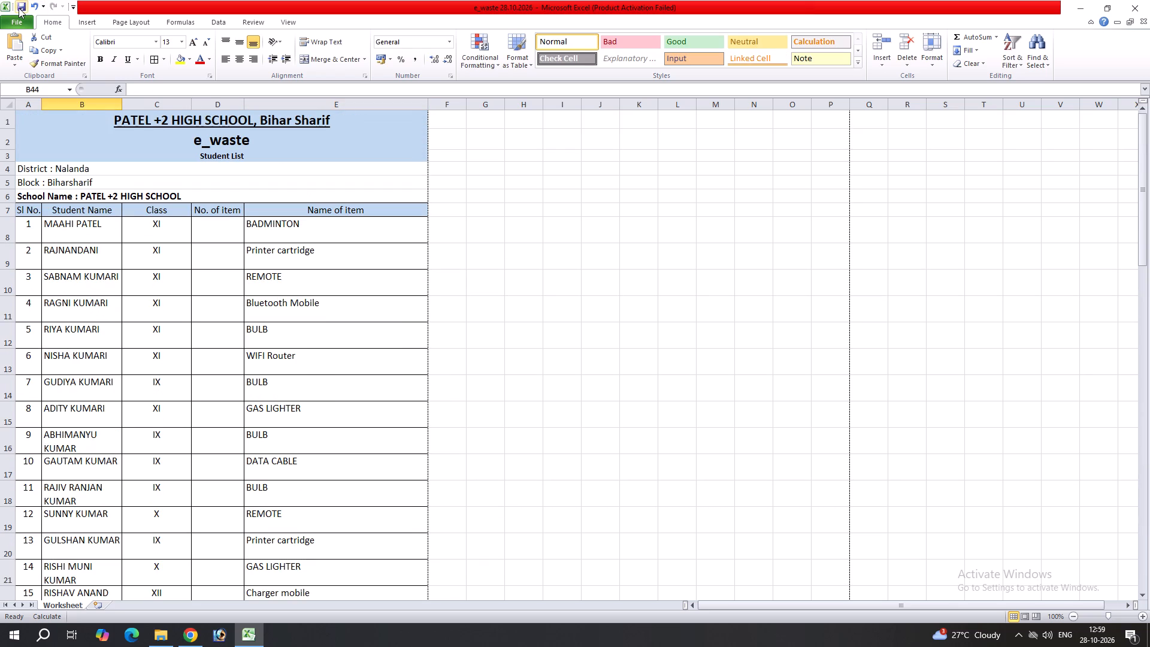
{"action": "left_click", "coordinate": [19, 8]}
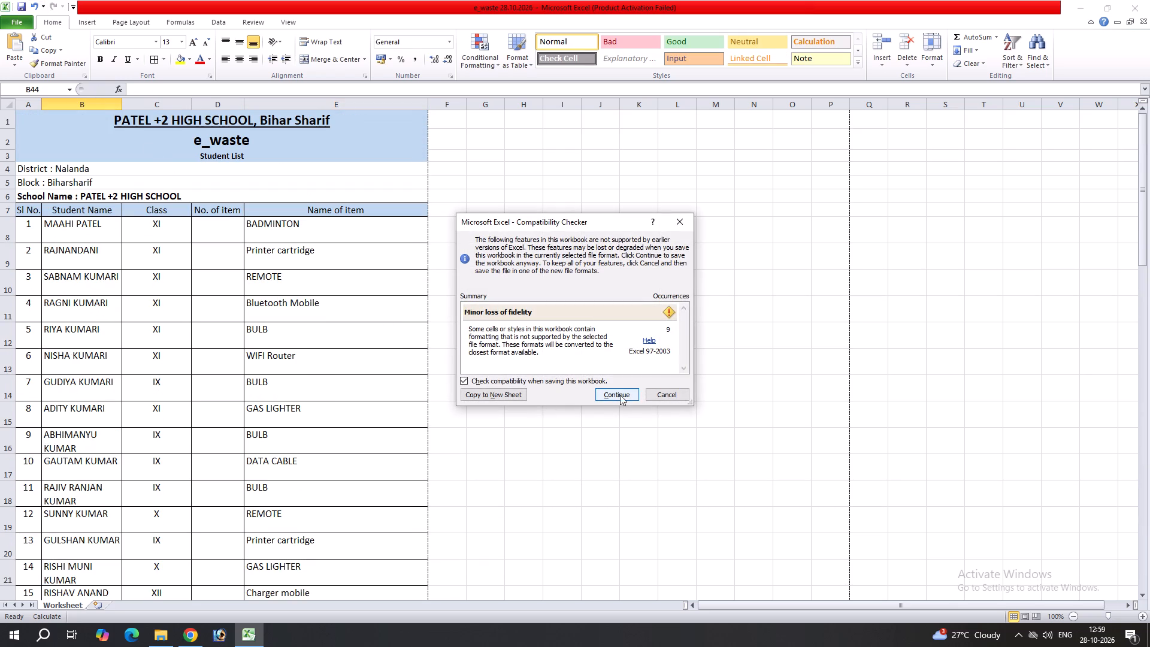
{"action": "left_click", "coordinate": [620, 395]}
Enter the student's name in B44 and class XI in C44, for the BULB item with serial number 37.
{"action": "scroll", "coordinate": [324, 405], "scroll_direction": "down", "scroll_amount": 5}
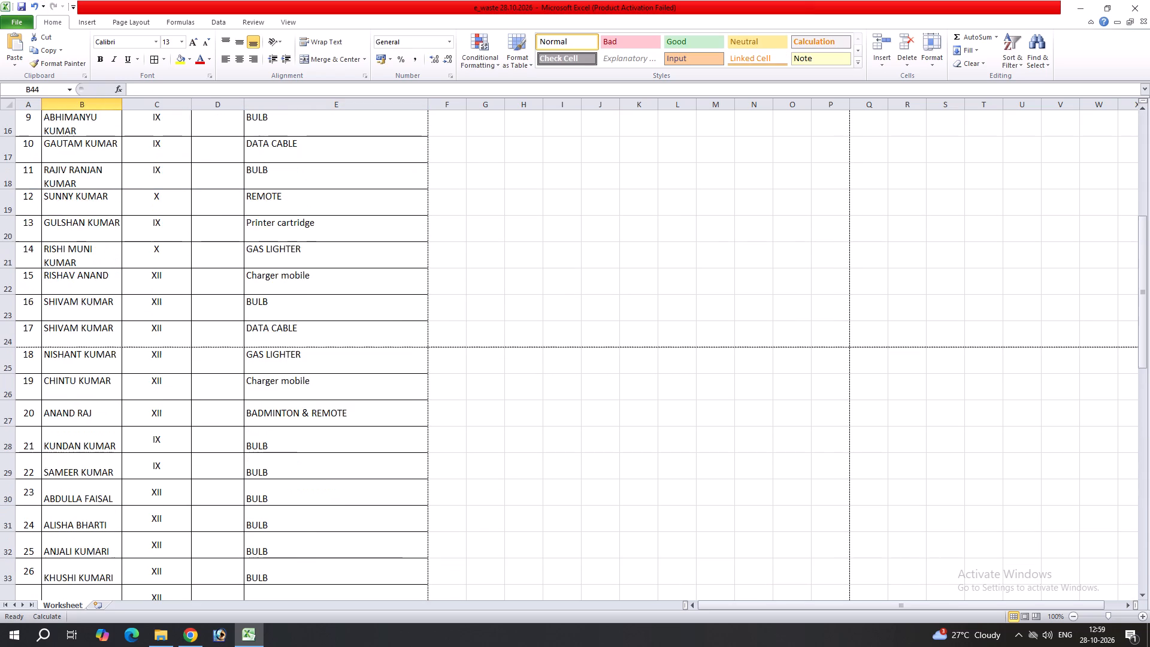
{"action": "scroll", "coordinate": [322, 402], "scroll_direction": "down", "scroll_amount": 5}
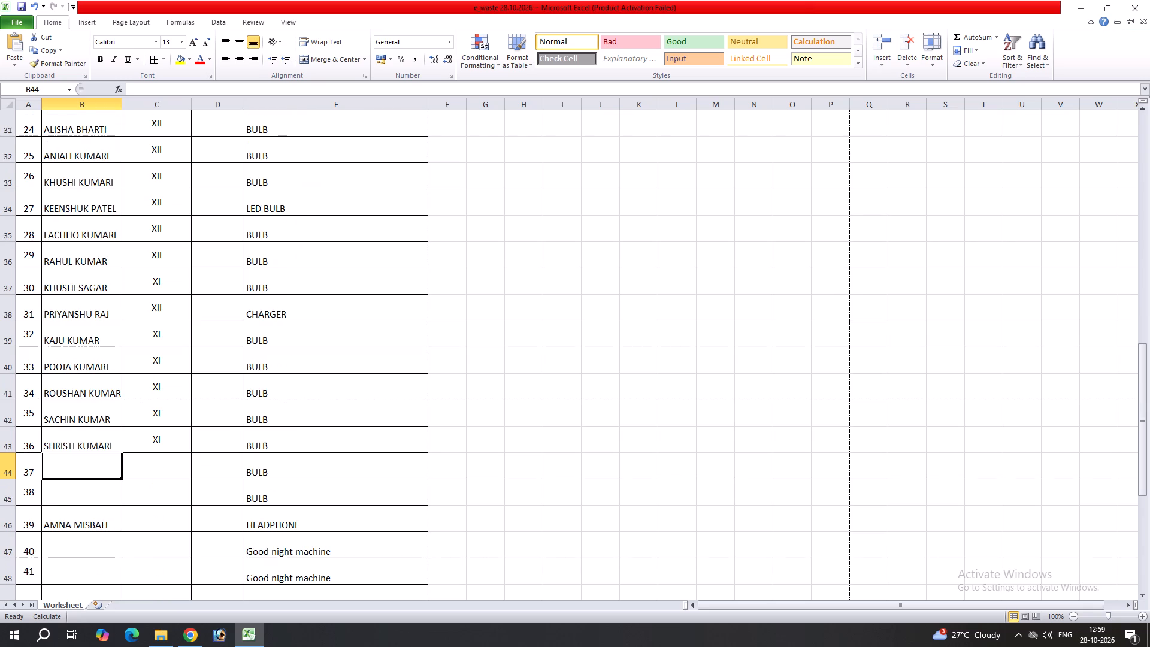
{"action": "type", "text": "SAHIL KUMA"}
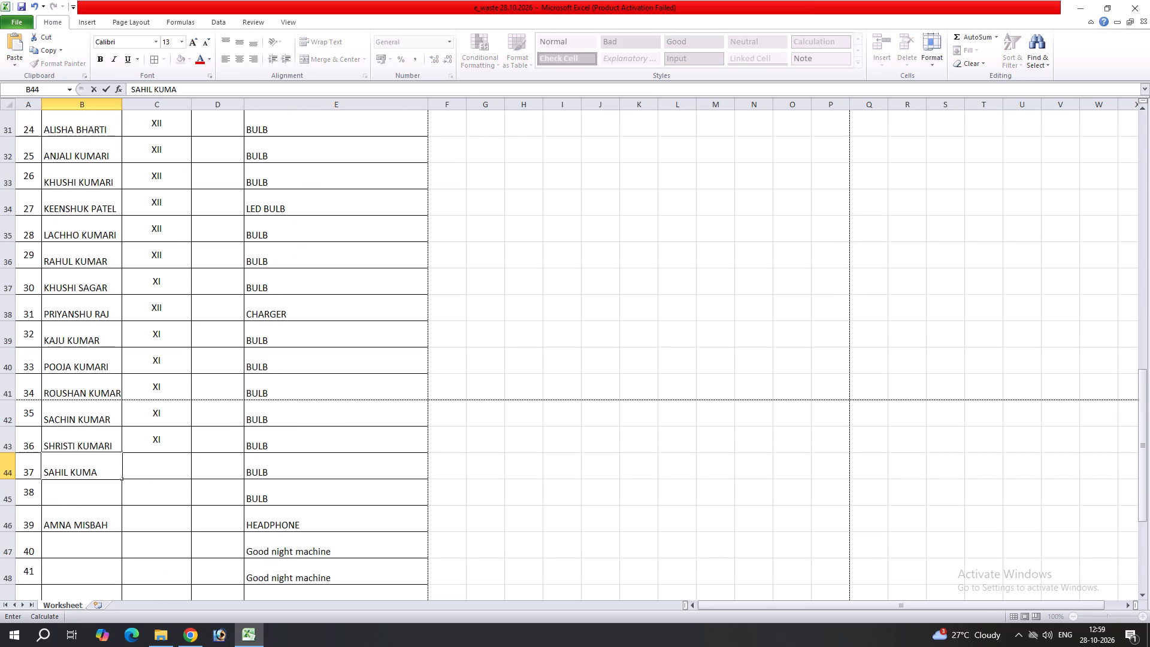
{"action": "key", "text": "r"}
{"action": "left_click", "coordinate": [152, 462]}
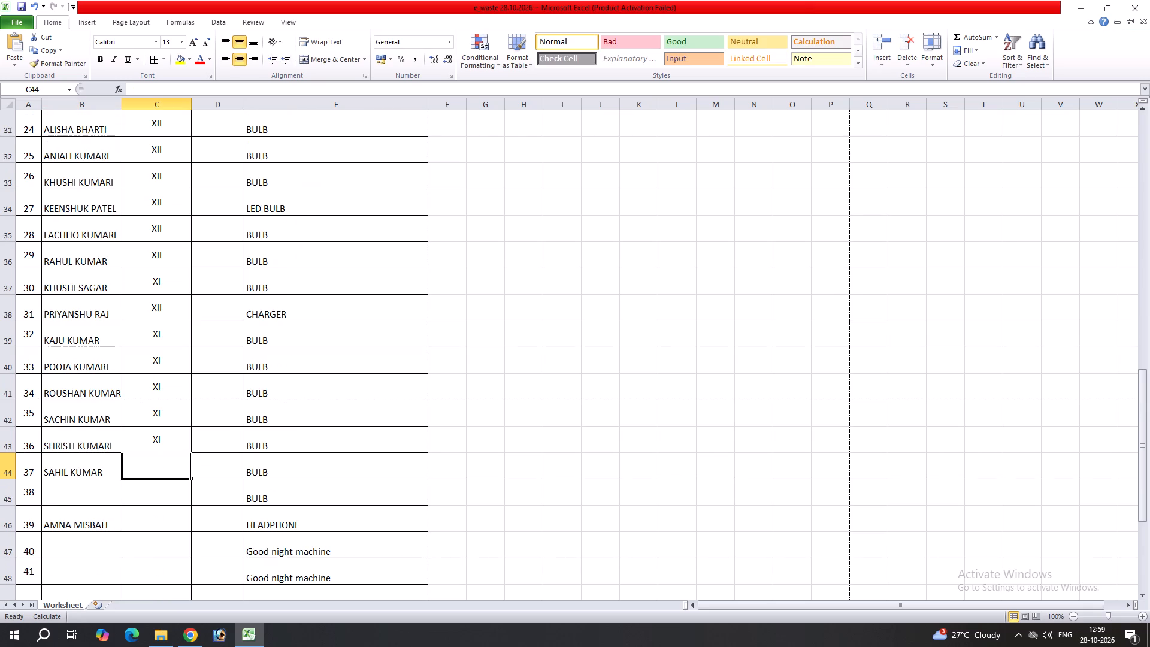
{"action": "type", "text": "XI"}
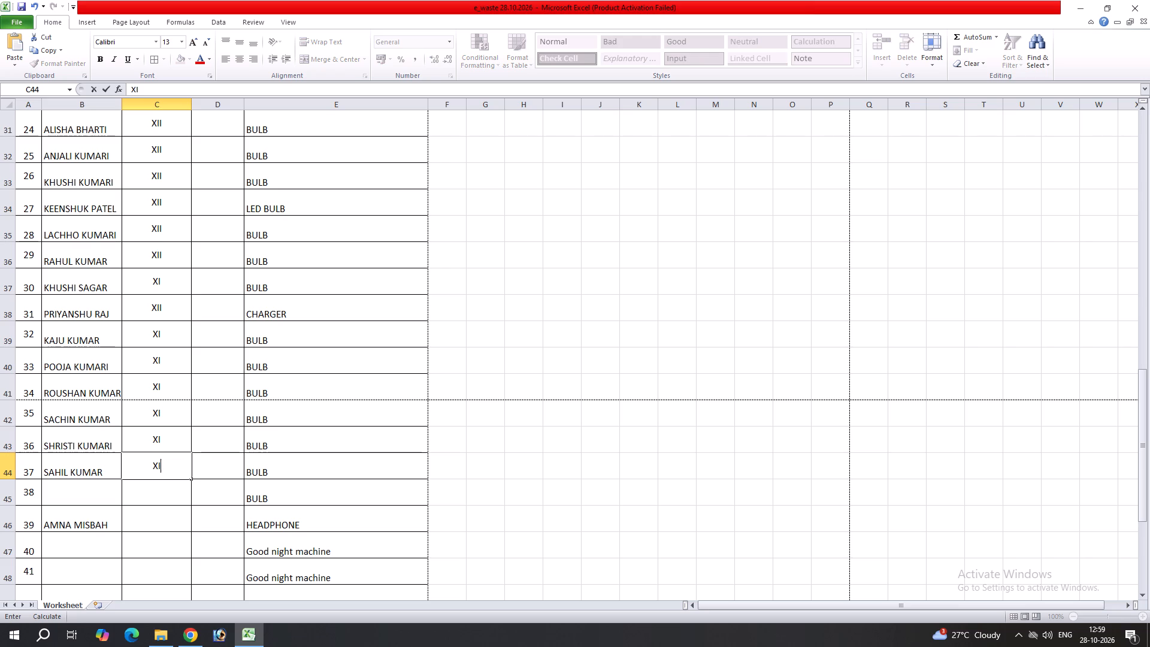
Enter class XI in C45, for the BULB item with serial number 38.
{"action": "scroll", "coordinate": [173, 506], "scroll_direction": "up", "scroll_amount": 5}
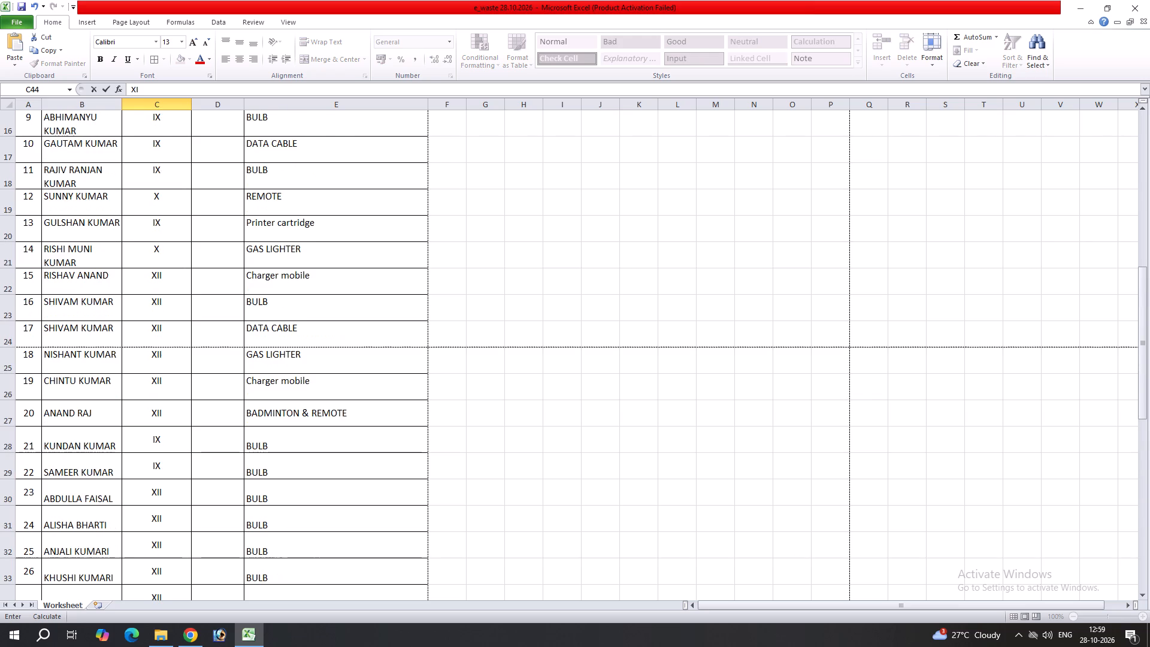
{"action": "scroll", "coordinate": [173, 506], "scroll_direction": "up", "scroll_amount": 4}
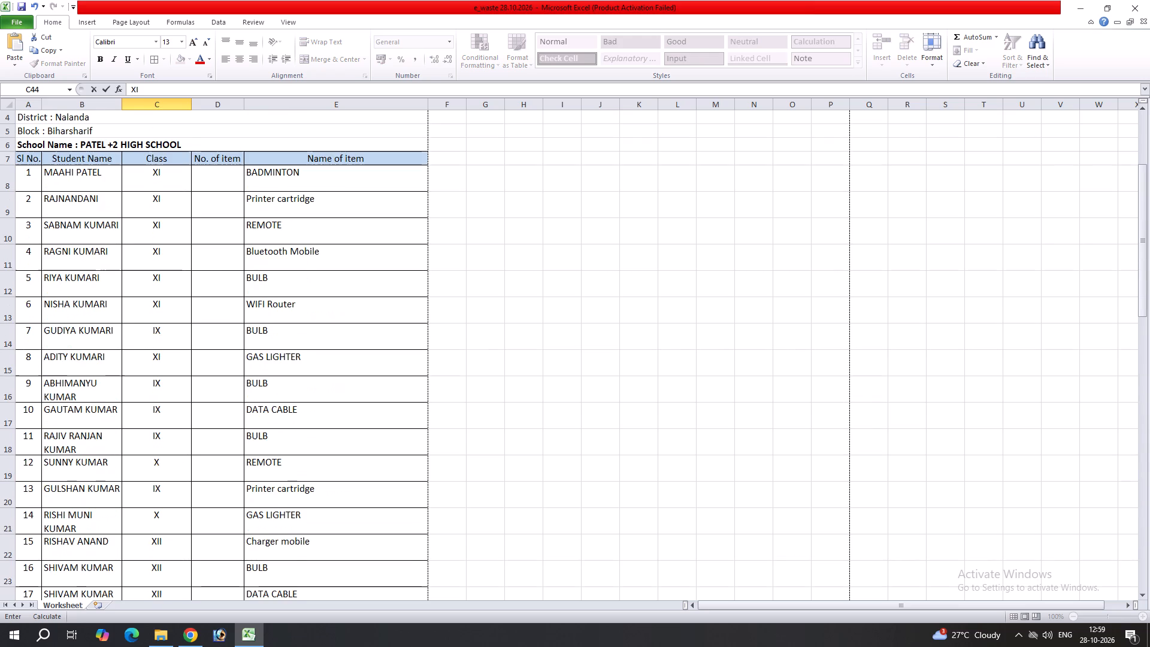
{"action": "scroll", "coordinate": [173, 506], "scroll_direction": "down", "scroll_amount": 10}
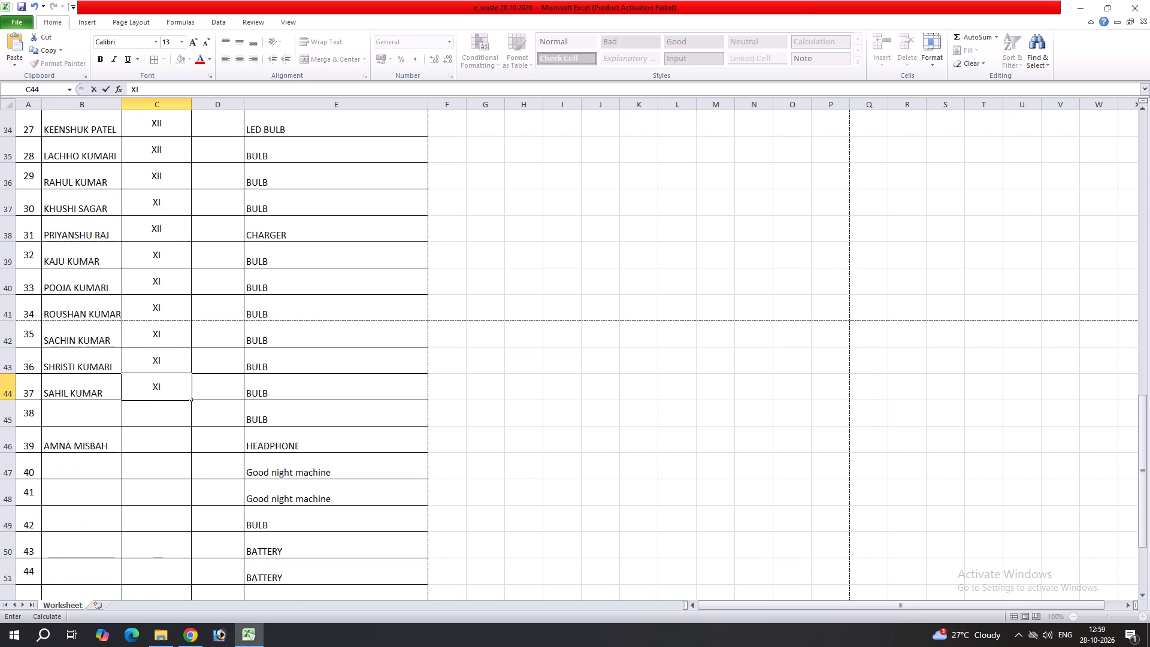
{"action": "left_click", "coordinate": [82, 416]}
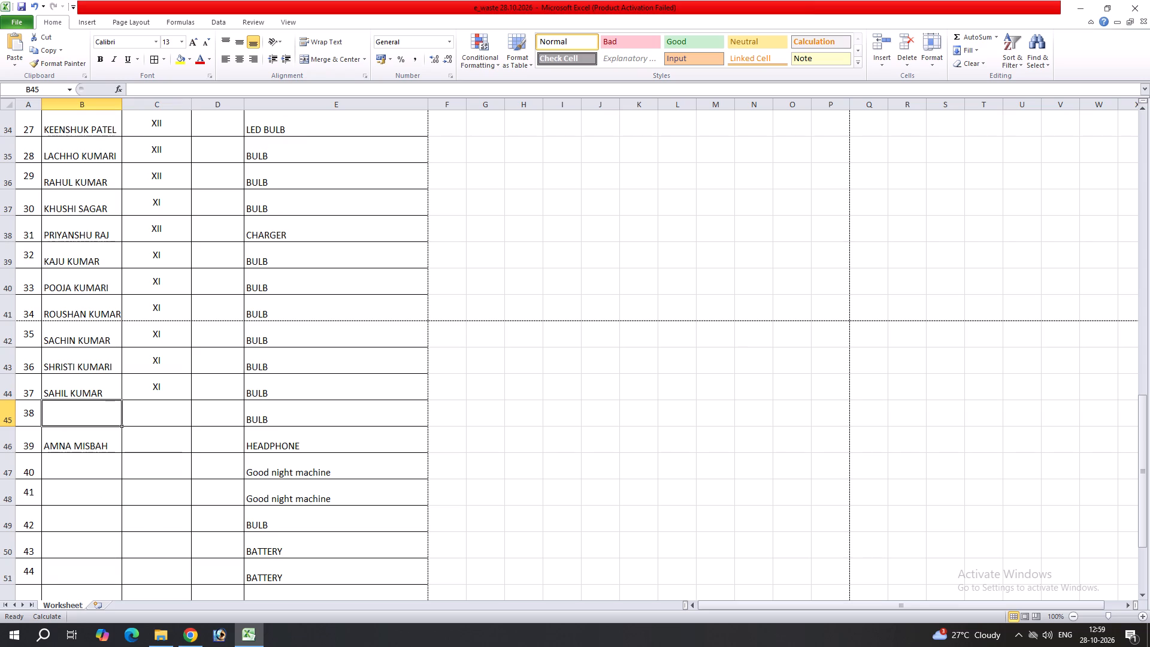
{"action": "left_click", "coordinate": [136, 411]}
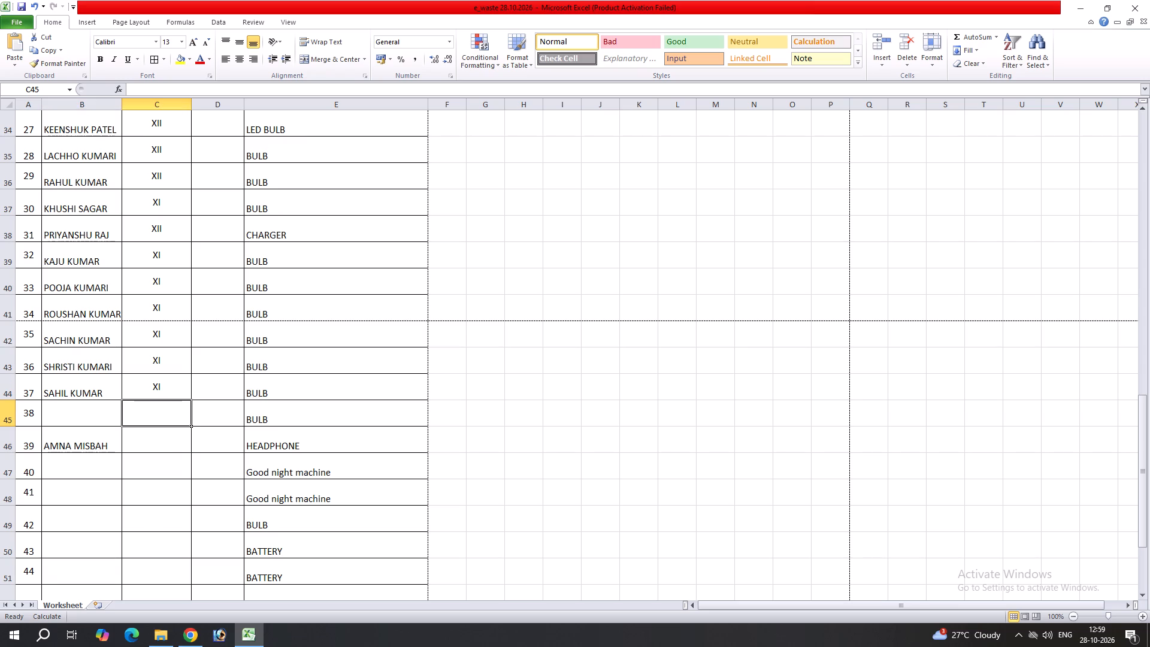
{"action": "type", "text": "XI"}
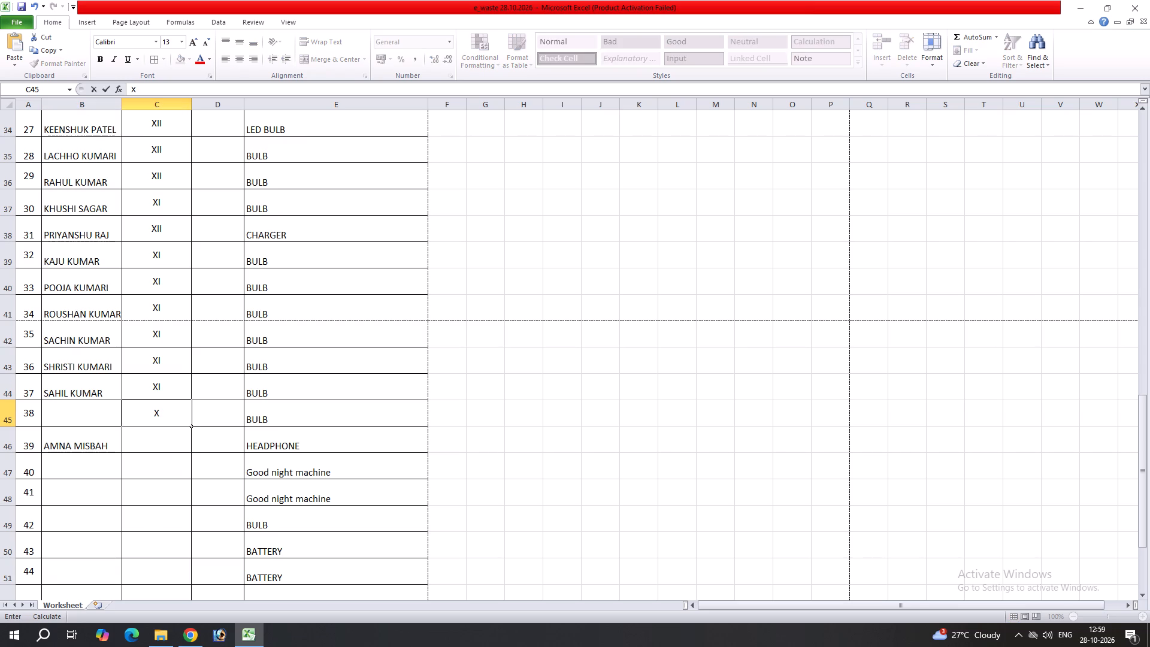
{"action": "left_click", "coordinate": [316, 401]}
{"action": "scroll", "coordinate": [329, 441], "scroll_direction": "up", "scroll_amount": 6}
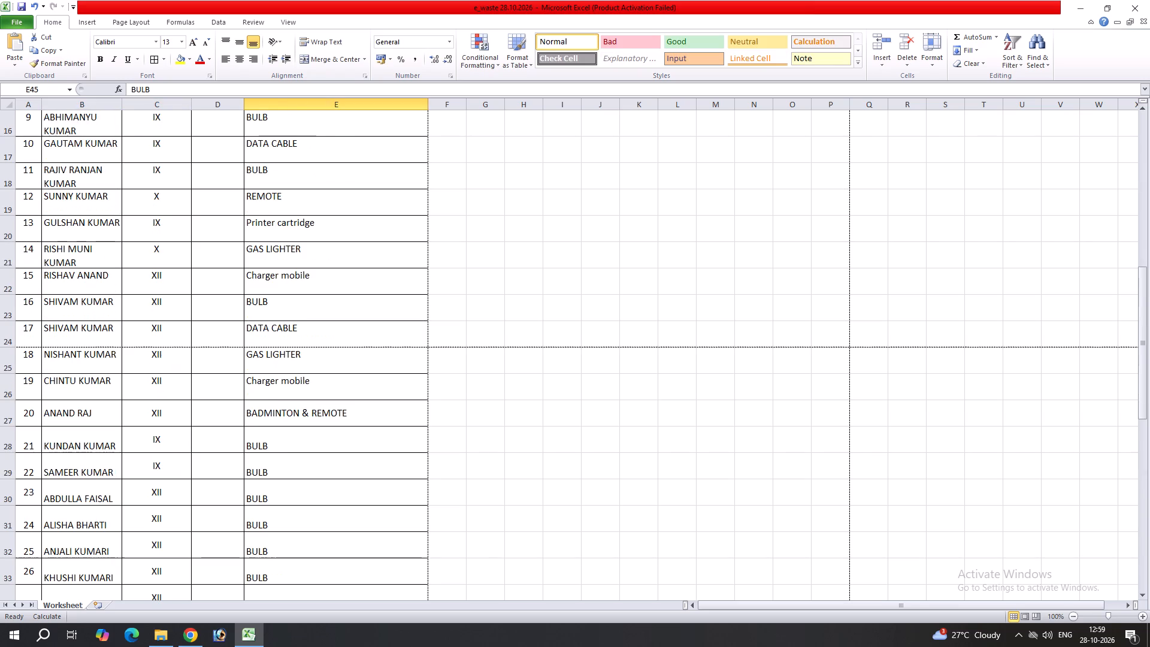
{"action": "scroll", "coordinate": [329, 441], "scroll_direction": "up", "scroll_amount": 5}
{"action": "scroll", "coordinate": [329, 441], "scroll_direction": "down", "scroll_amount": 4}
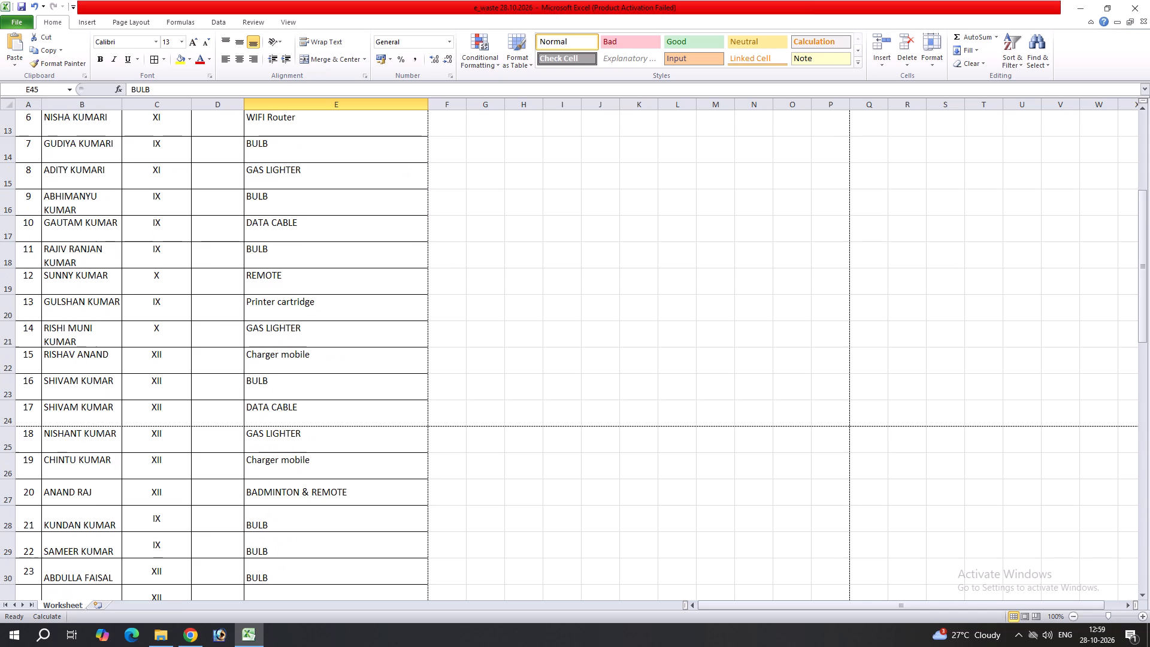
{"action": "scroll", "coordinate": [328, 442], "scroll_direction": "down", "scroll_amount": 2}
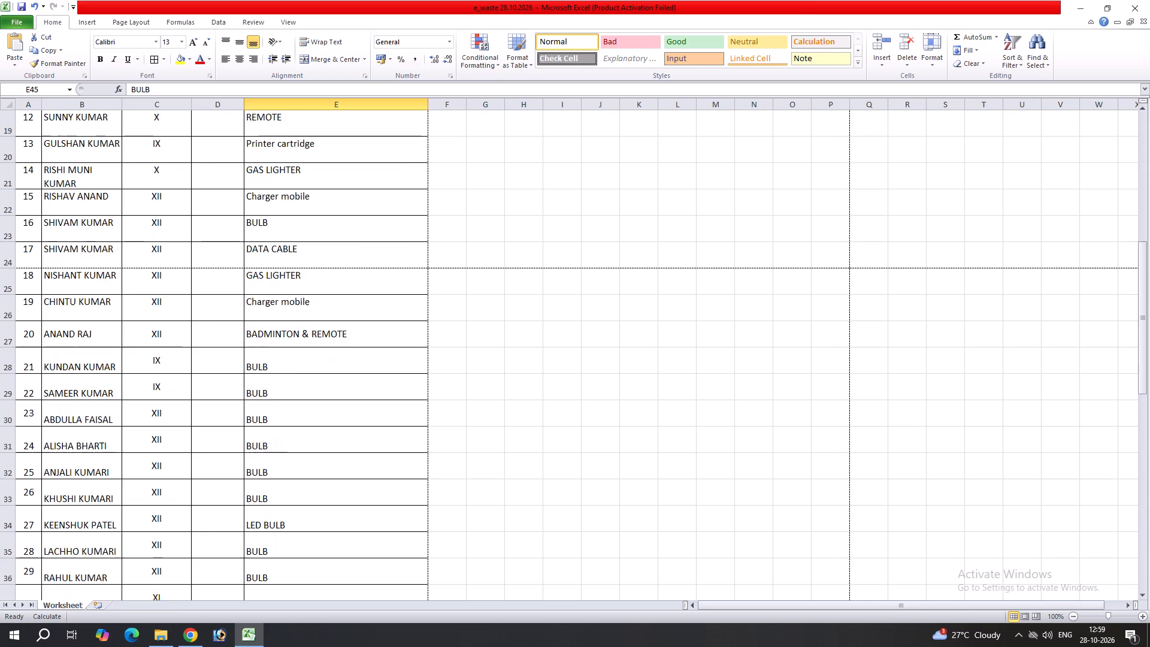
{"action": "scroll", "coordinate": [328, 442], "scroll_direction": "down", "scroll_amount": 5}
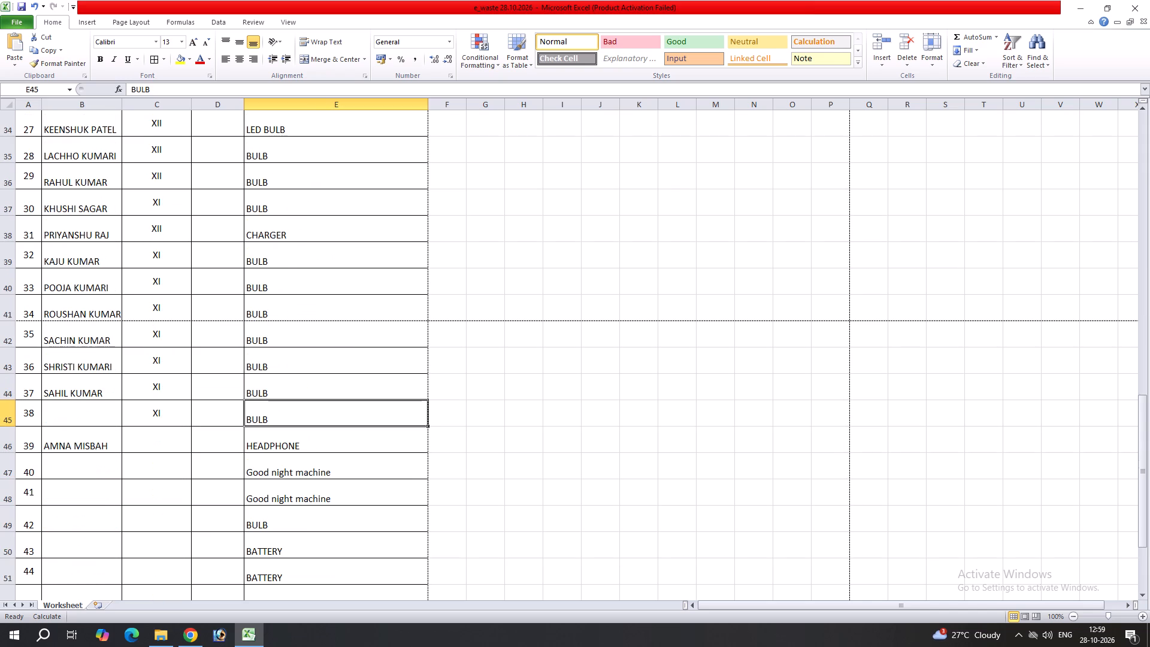
Review the student names, classes and items already entered, from serial number 1 through serial number 41.
{"action": "scroll", "coordinate": [328, 442], "scroll_direction": "up", "scroll_amount": 4}
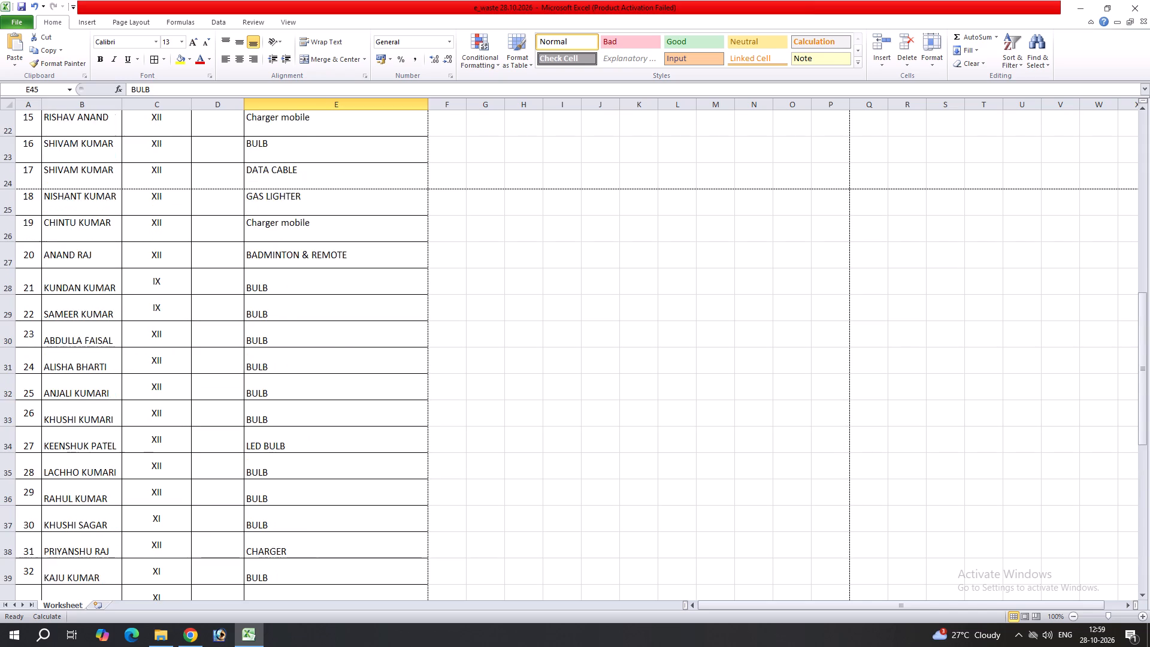
{"action": "scroll", "coordinate": [328, 442], "scroll_direction": "up", "scroll_amount": 2}
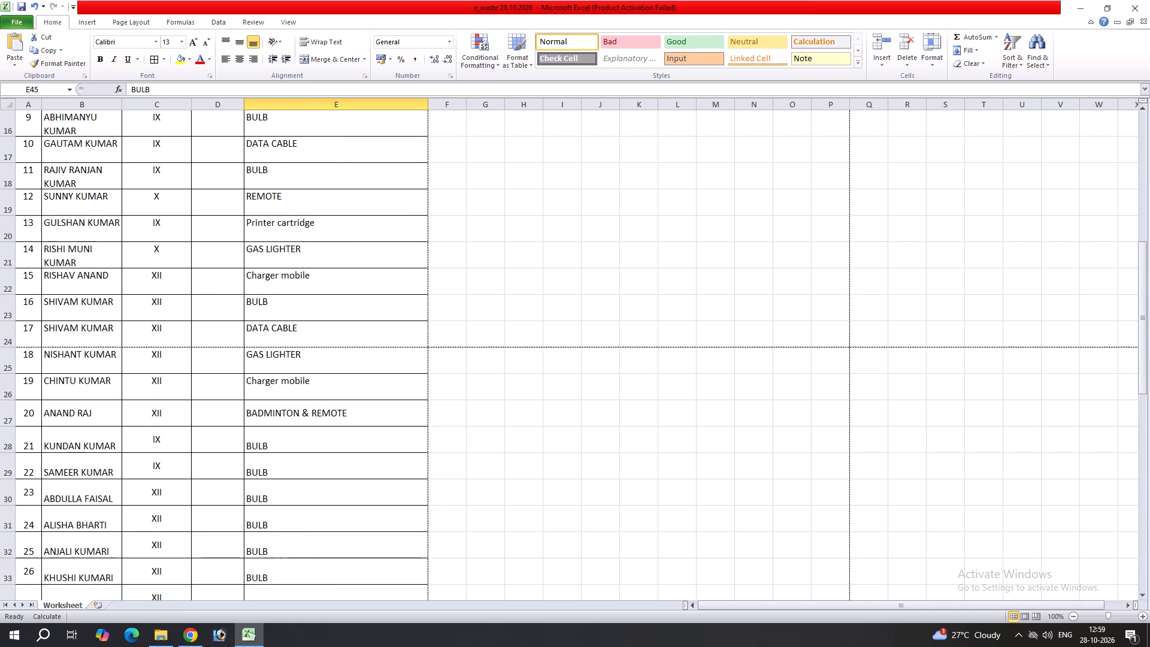
{"action": "scroll", "coordinate": [328, 442], "scroll_direction": "up", "scroll_amount": 2}
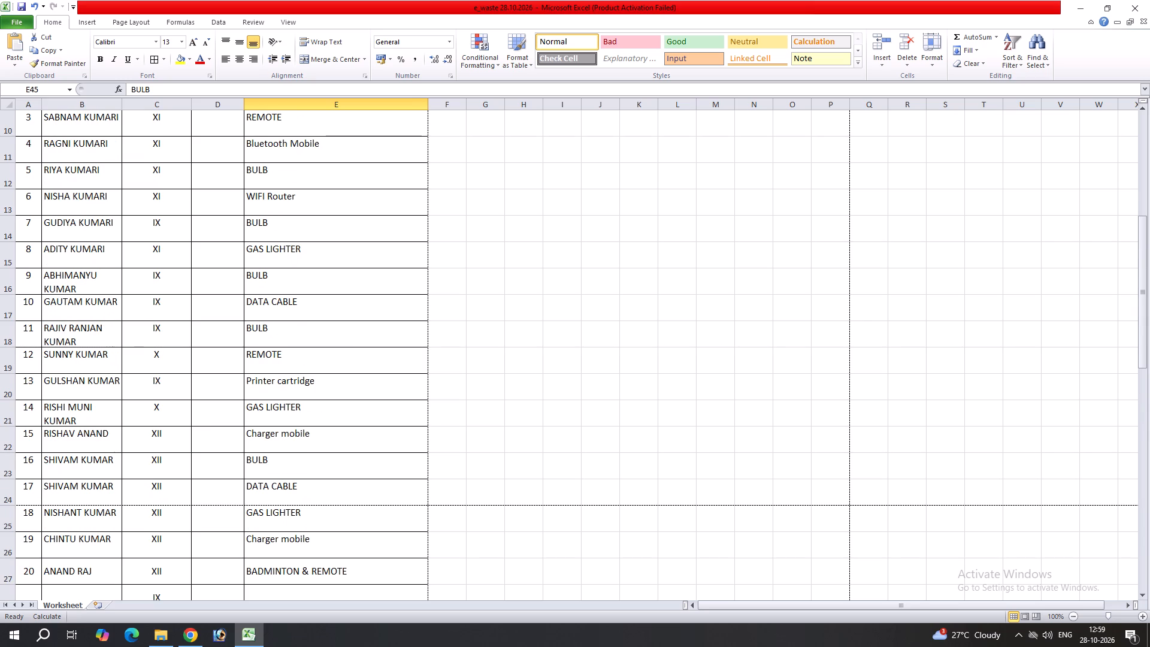
{"action": "scroll", "coordinate": [307, 439], "scroll_direction": "down", "scroll_amount": 2}
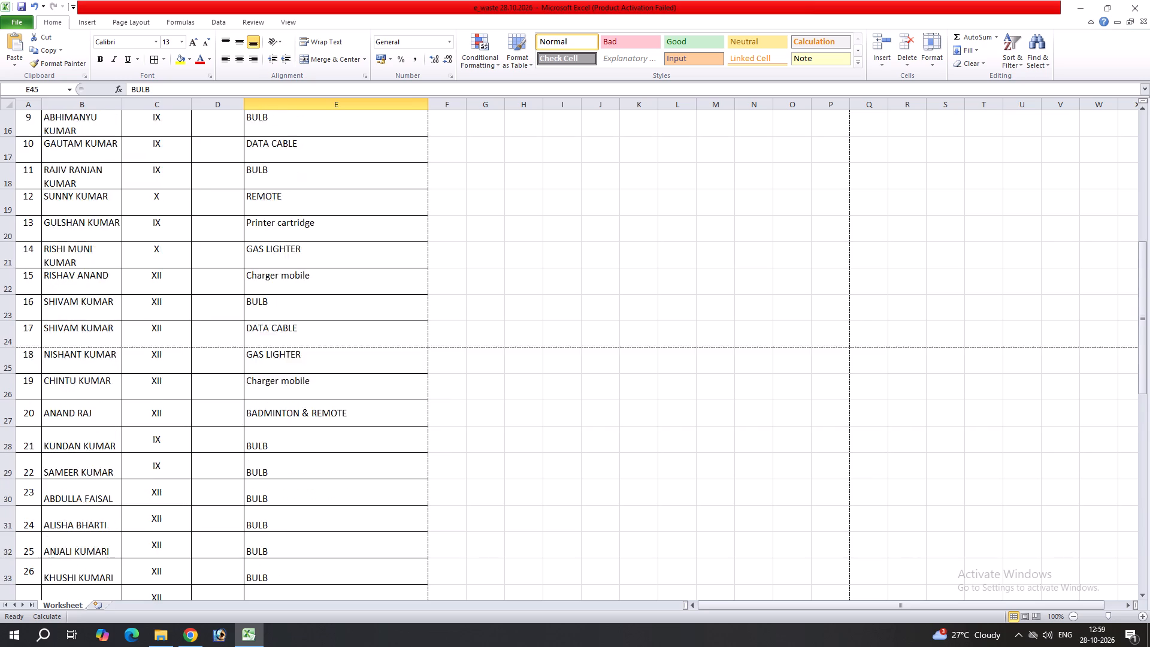
{"action": "scroll", "coordinate": [307, 439], "scroll_direction": "down", "scroll_amount": 4}
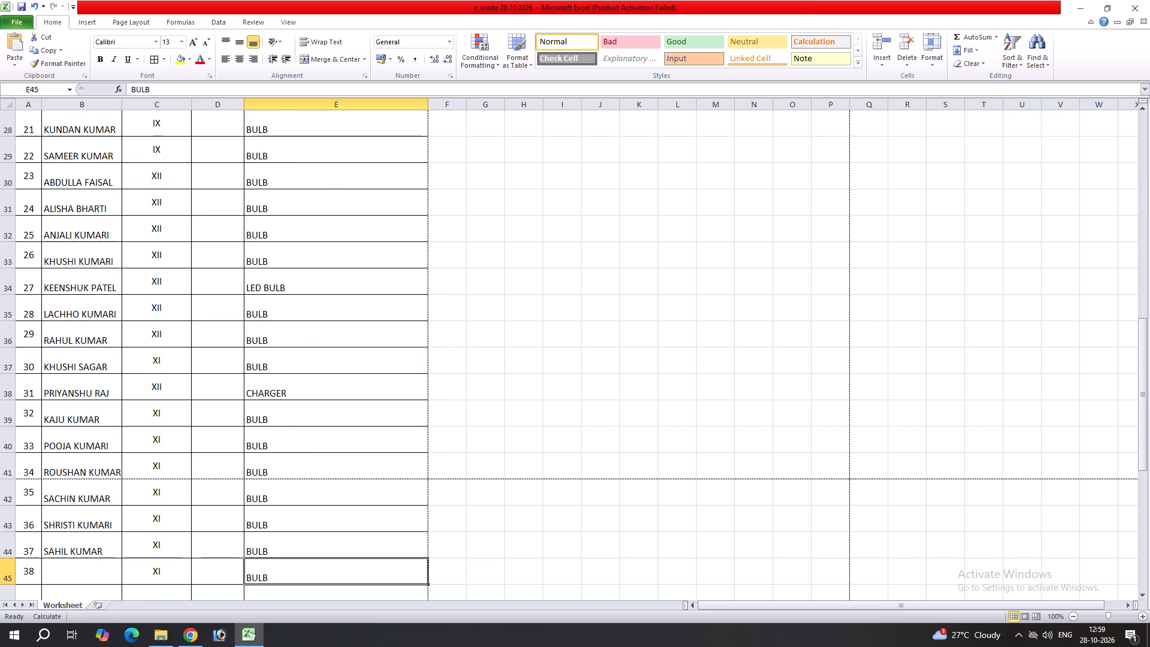
{"action": "scroll", "coordinate": [141, 535], "scroll_direction": "down", "scroll_amount": 1}
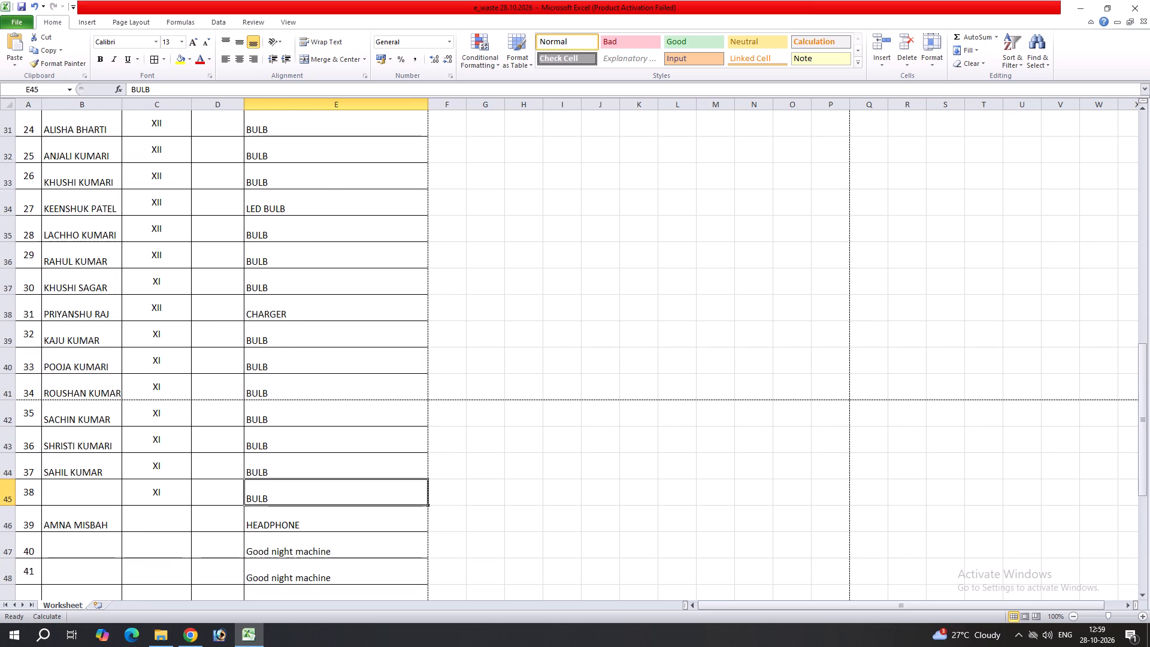
{"action": "left_click", "coordinate": [83, 492]}
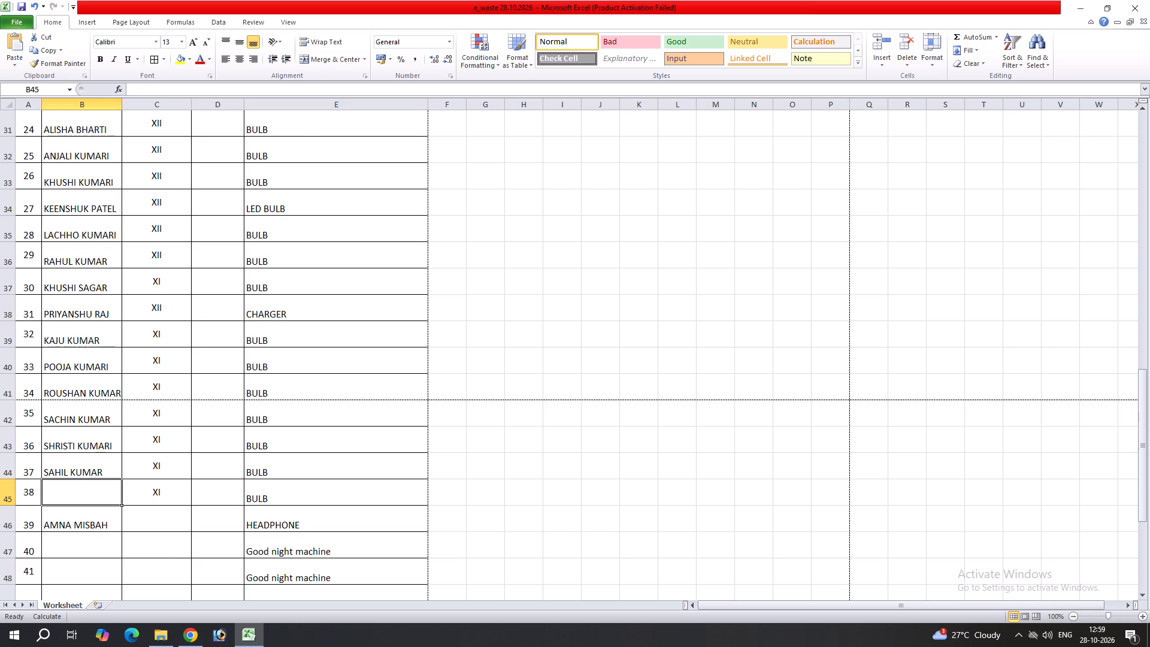
{"action": "scroll", "coordinate": [203, 494], "scroll_direction": "up", "scroll_amount": 8}
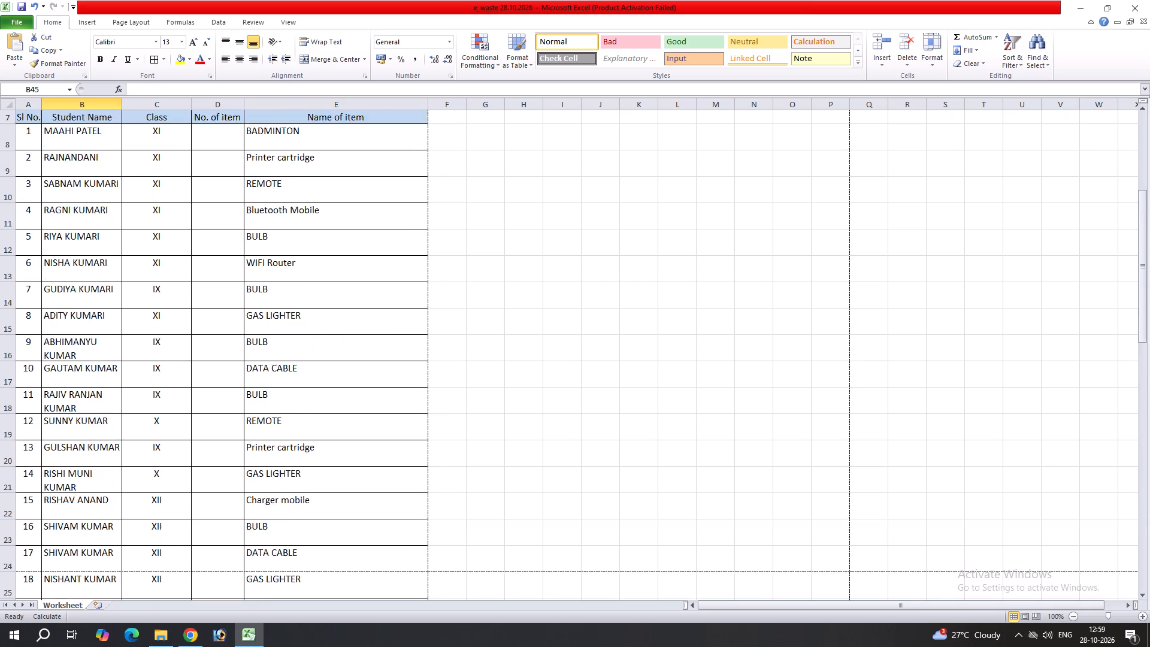
{"action": "scroll", "coordinate": [203, 494], "scroll_direction": "up", "scroll_amount": 1}
{"action": "scroll", "coordinate": [203, 494], "scroll_direction": "down", "scroll_amount": 1}
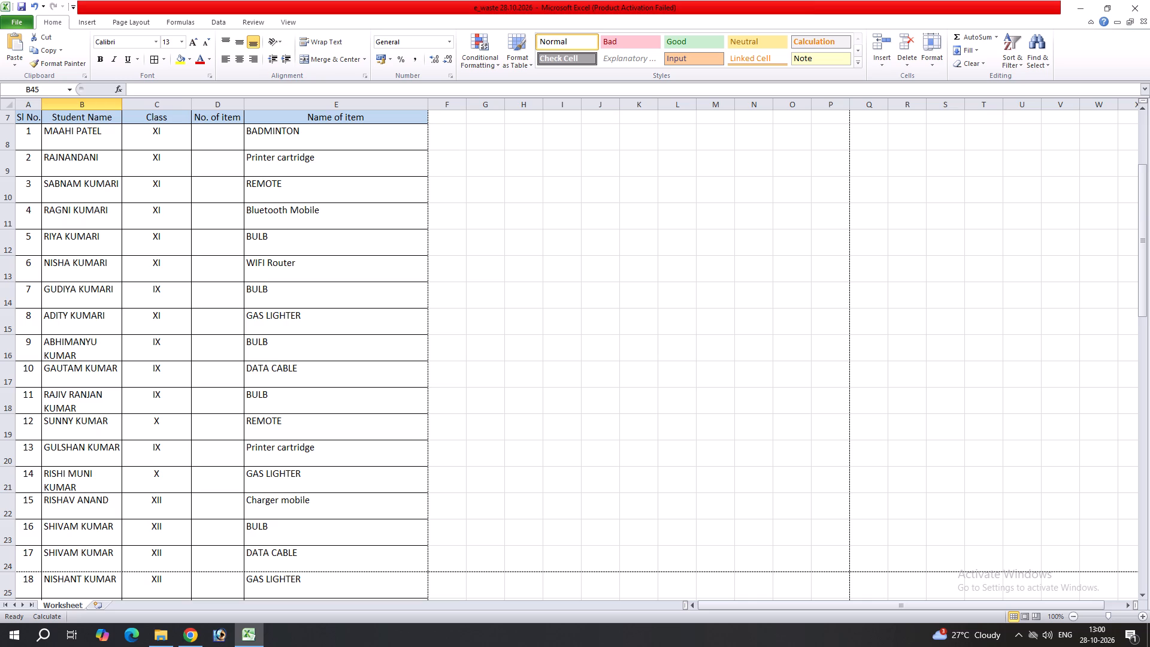
Change the class to X in C28 and C29, for the BULB items with serial numbers 21 and 22.
{"action": "scroll", "coordinate": [196, 435], "scroll_direction": "down", "scroll_amount": 2}
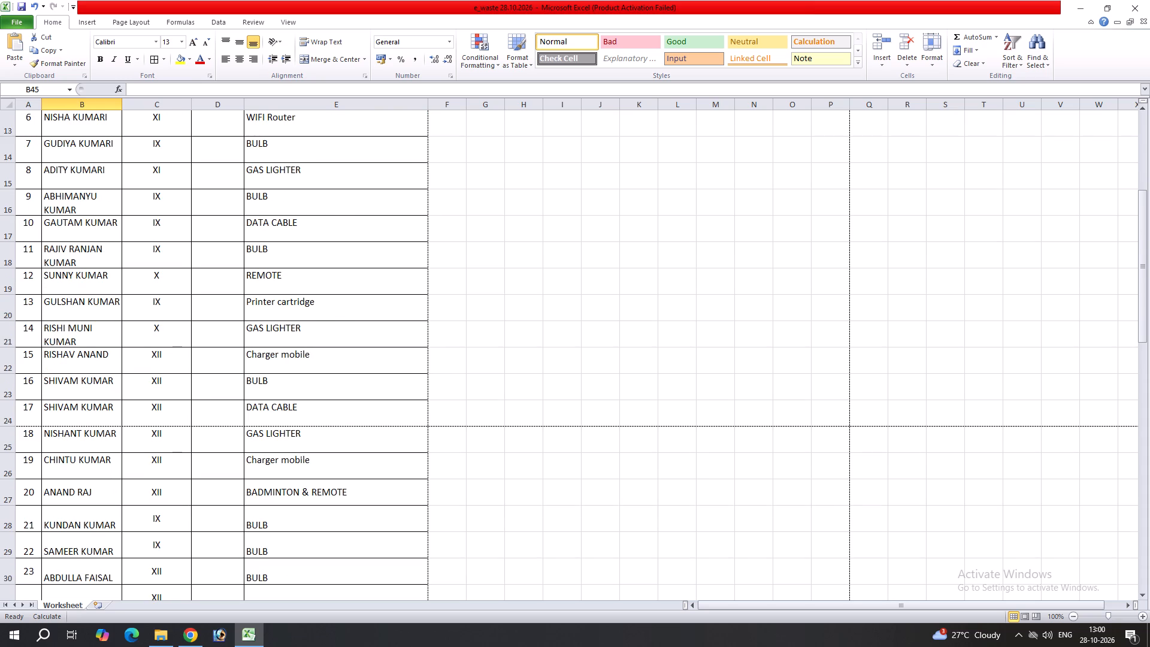
{"action": "double_click", "coordinate": [156, 519]}
{"action": "key", "text": "BackSpace"}
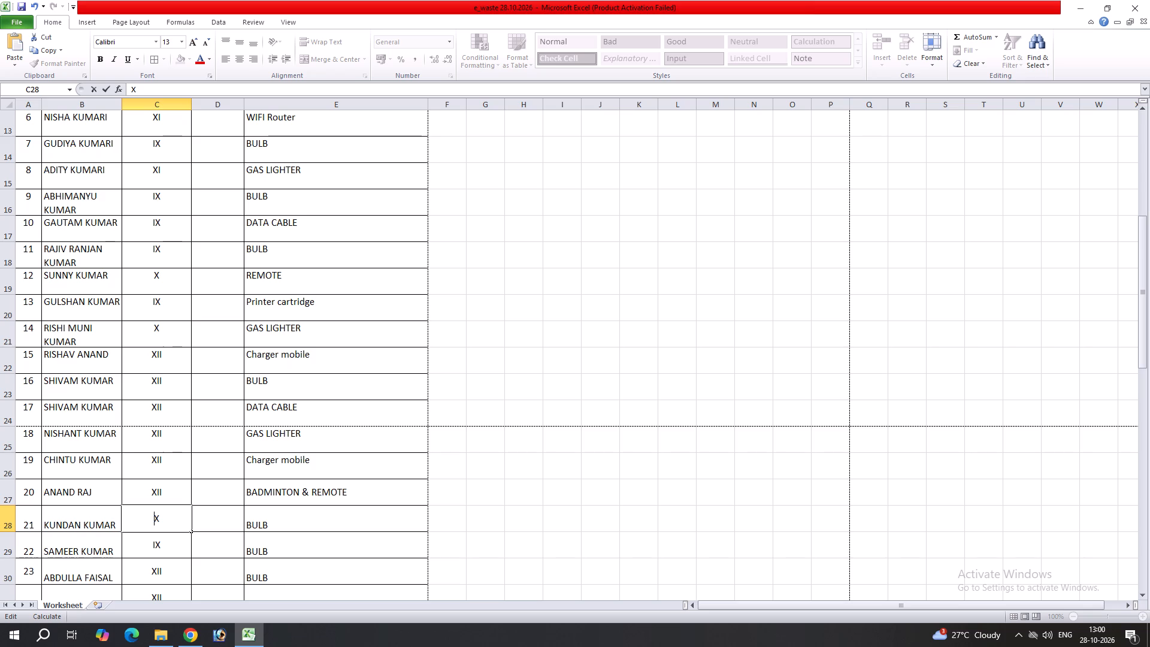
{"action": "left_click", "coordinate": [167, 279]}
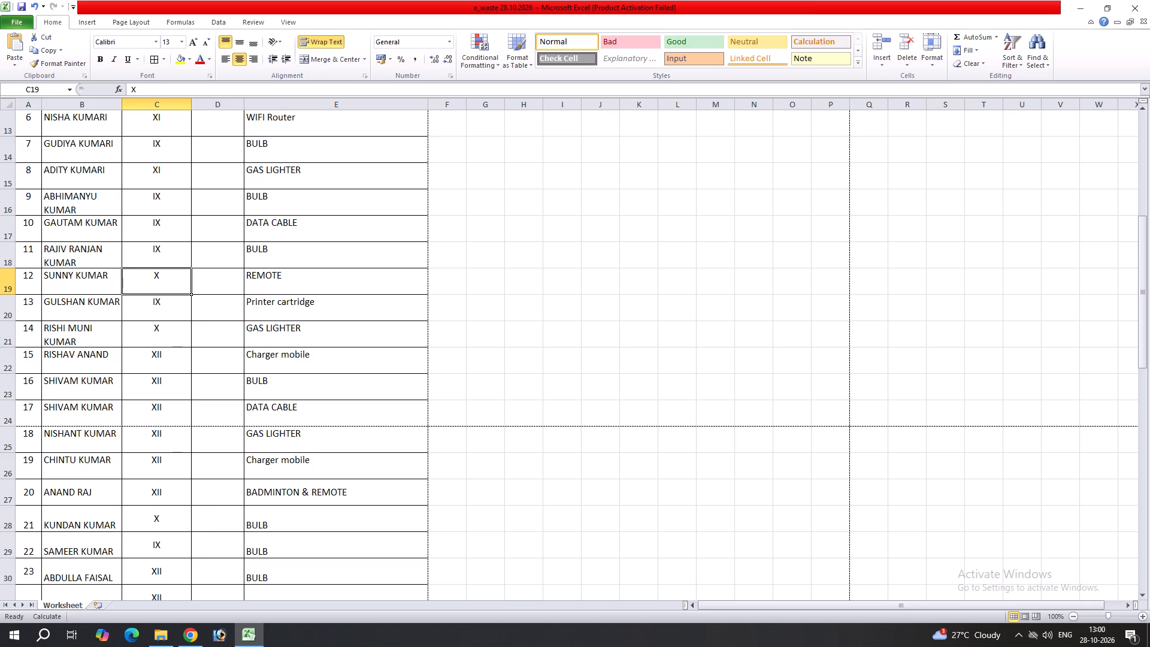
{"action": "left_click", "coordinate": [168, 332]}
{"action": "left_click", "coordinate": [170, 516]}
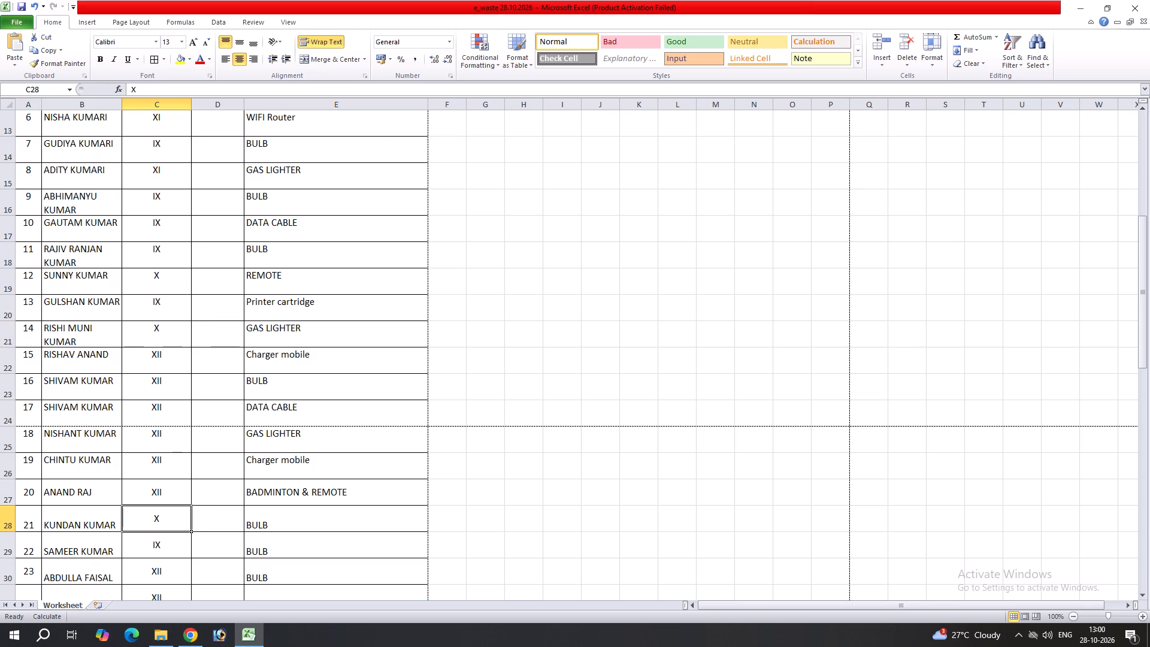
{"action": "double_click", "coordinate": [156, 548]}
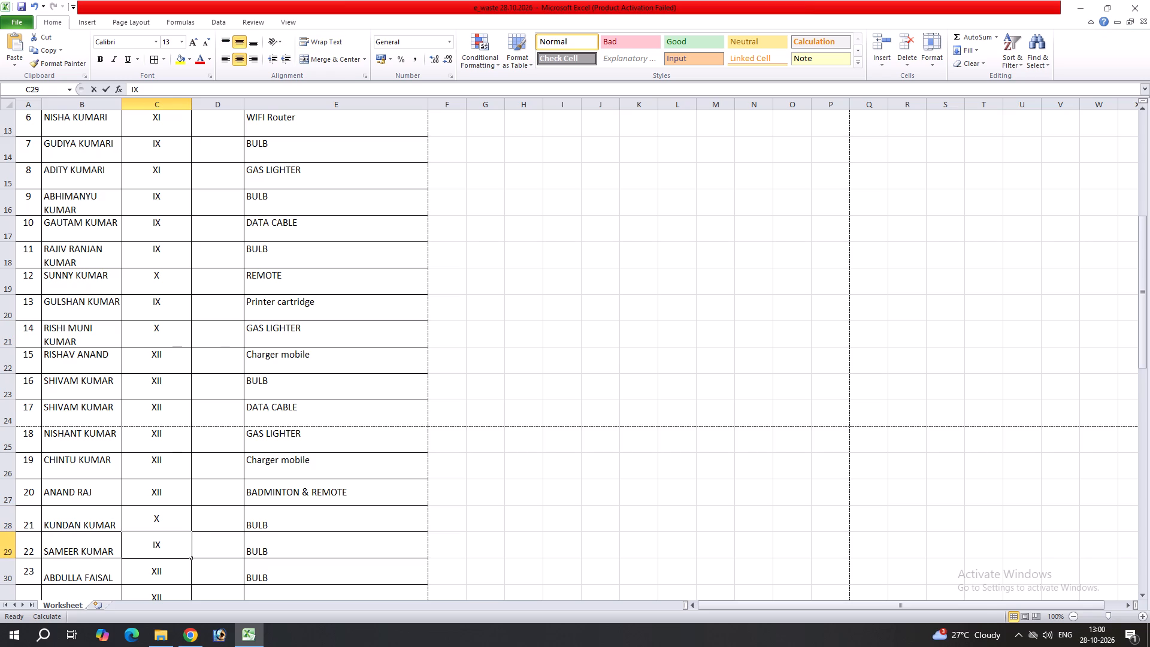
{"action": "key", "text": "BackSpace"}
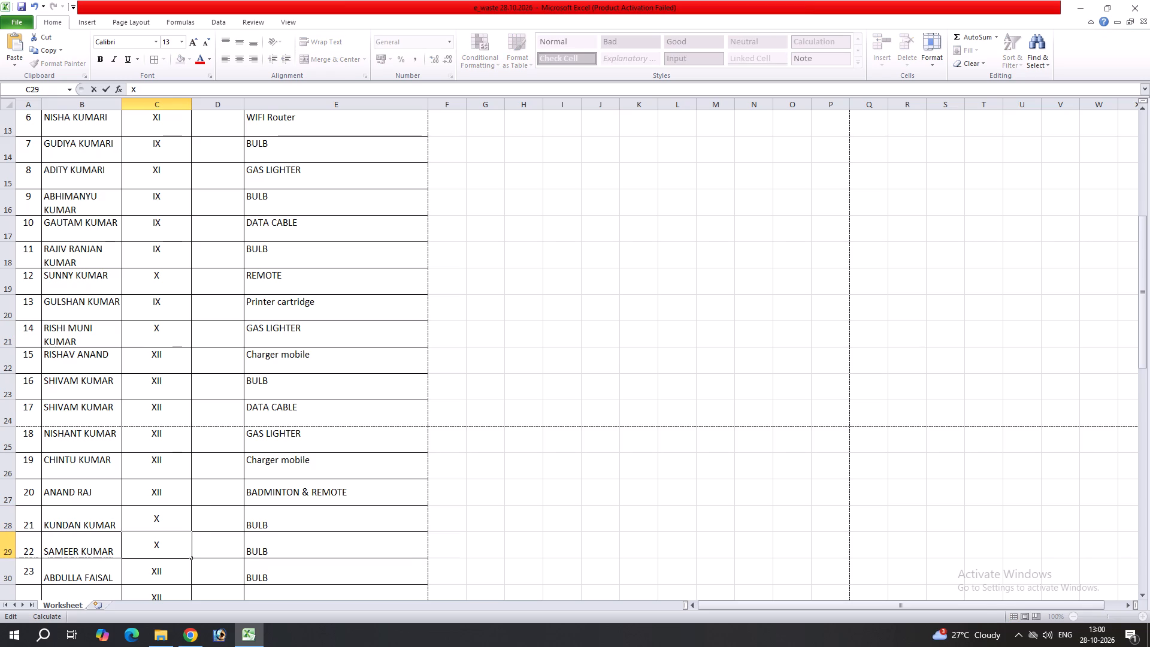
{"action": "left_click", "coordinate": [279, 543]}
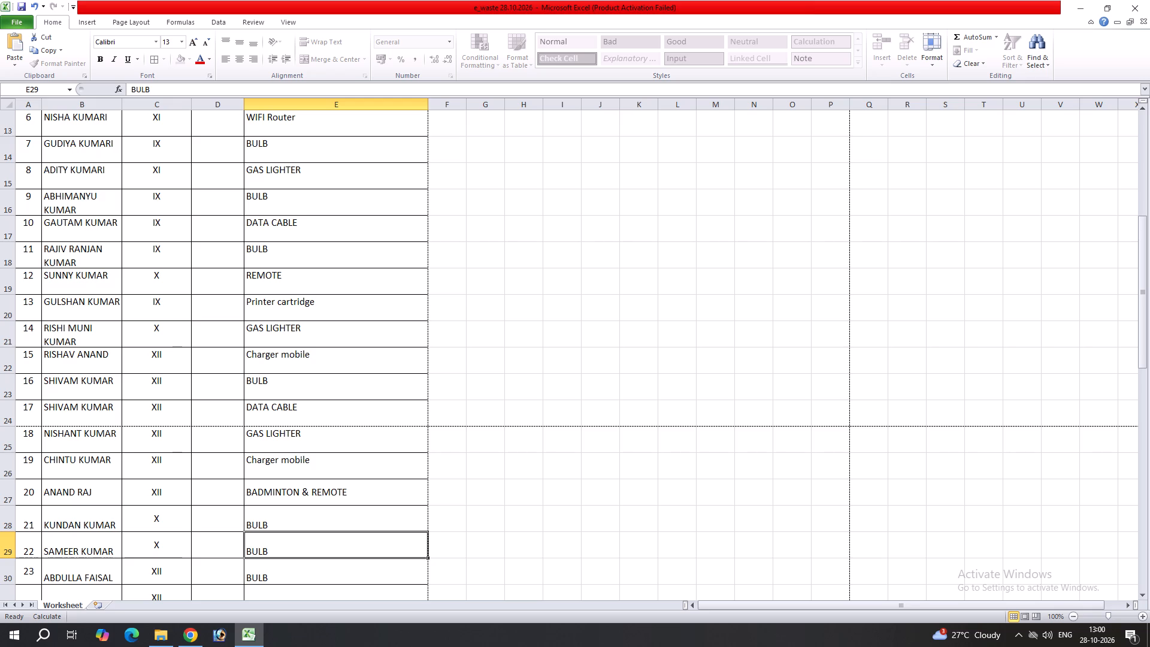
{"action": "left_click", "coordinate": [386, 461]}
Change the class in C45 to X and enter the student's first name in B45, for the BULB item with serial number 38.
{"action": "scroll", "coordinate": [386, 461], "scroll_direction": "down", "scroll_amount": 6}
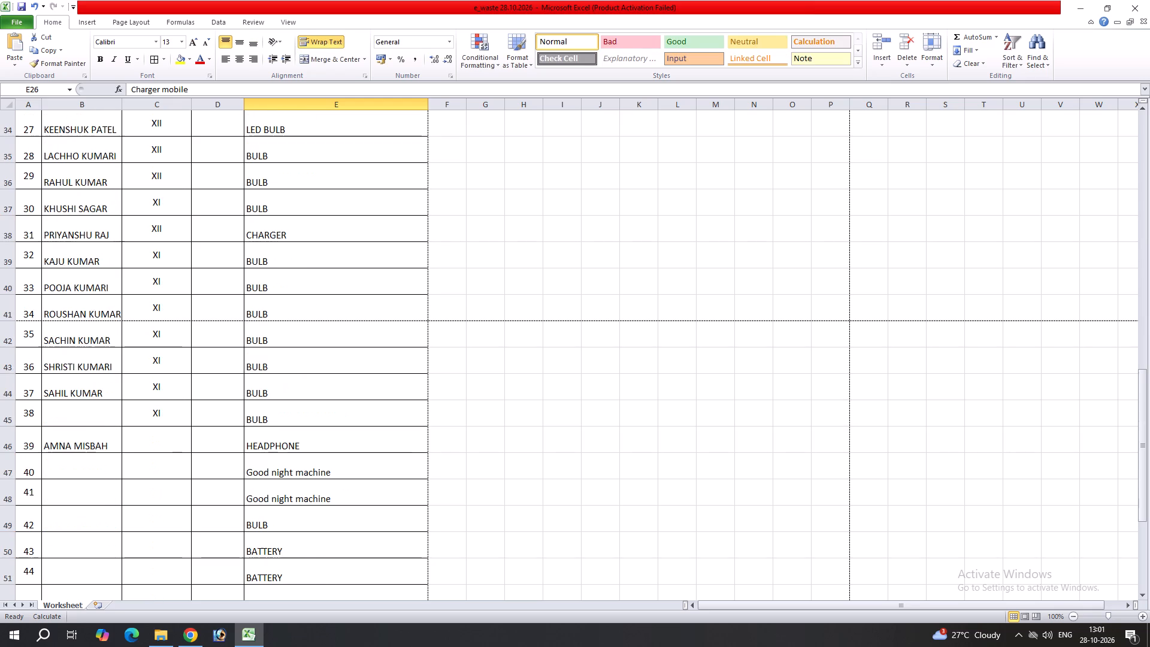
{"action": "scroll", "coordinate": [386, 461], "scroll_direction": "down", "scroll_amount": 1}
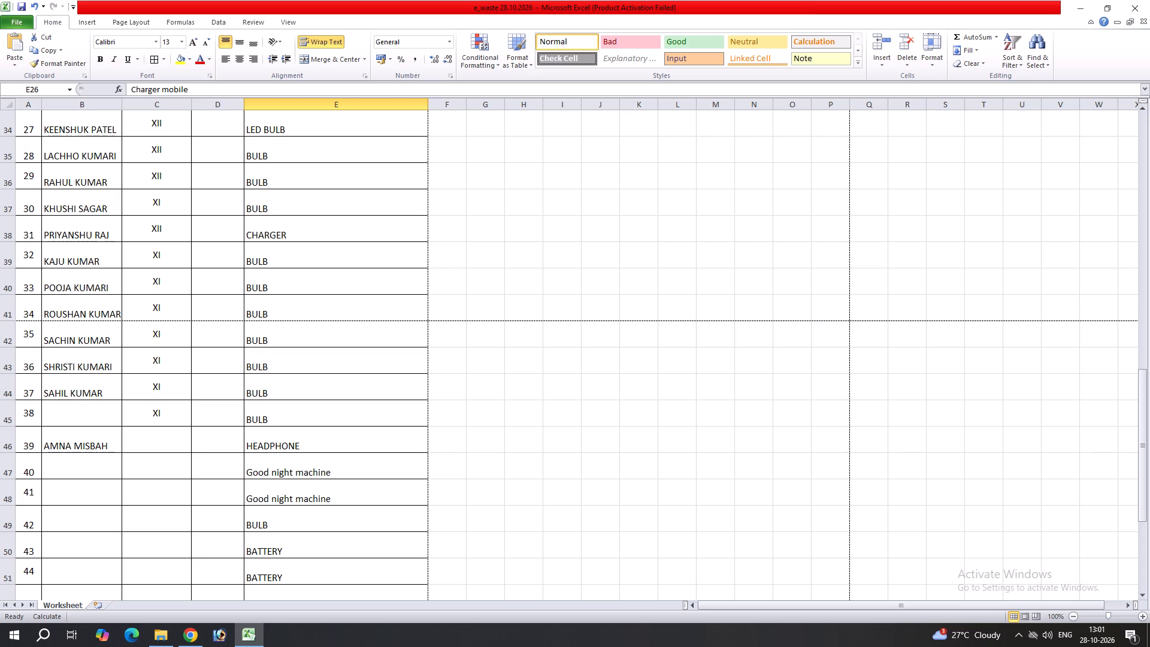
{"action": "double_click", "coordinate": [162, 416]}
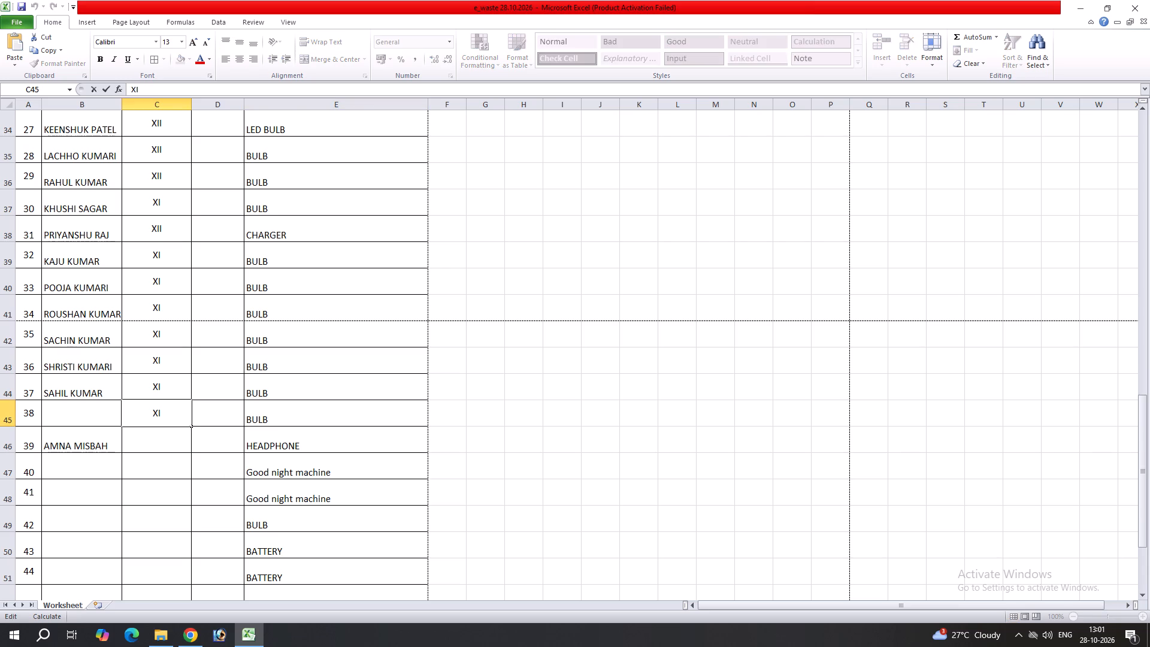
{"action": "key", "text": "BackSpace"}
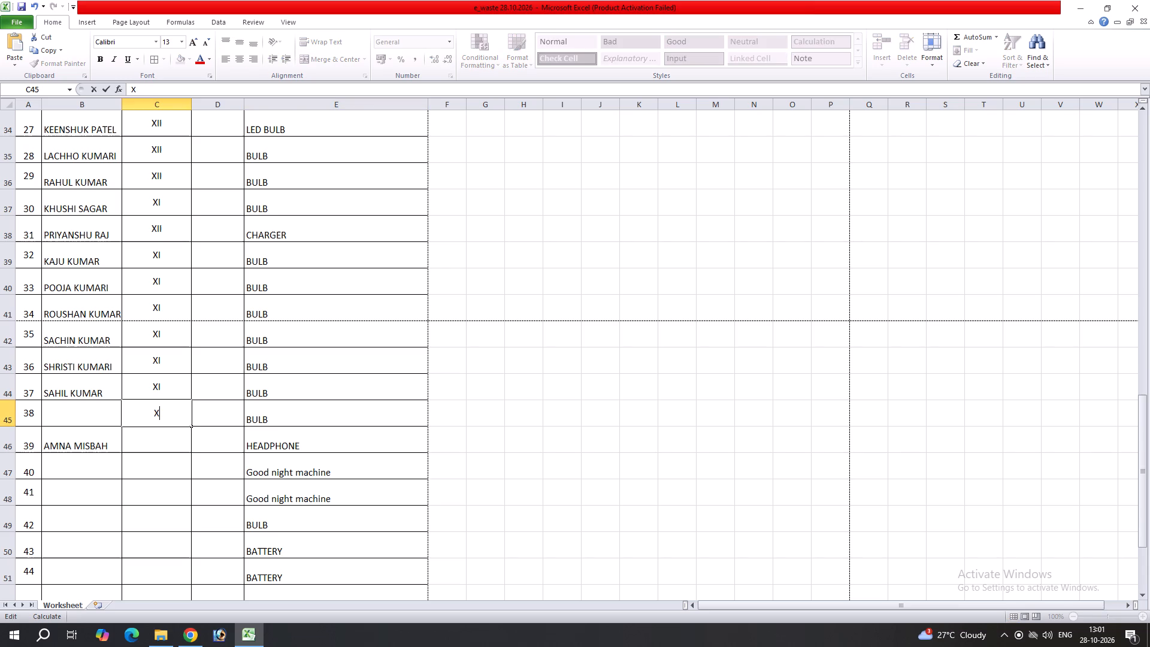
{"action": "left_click", "coordinate": [67, 417]}
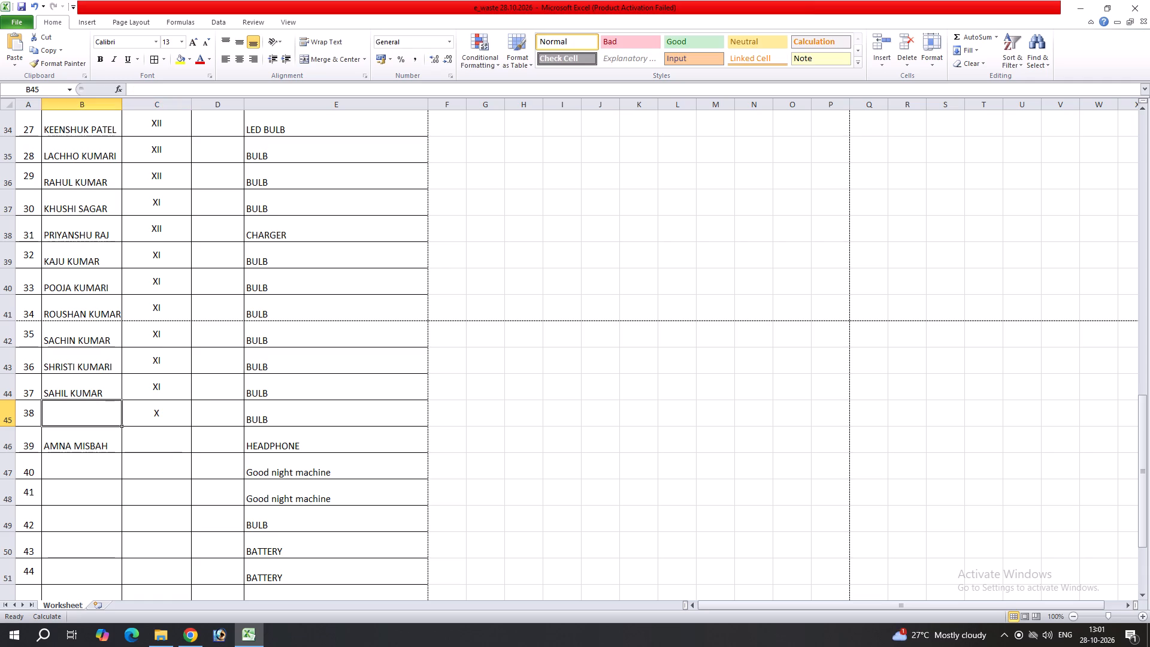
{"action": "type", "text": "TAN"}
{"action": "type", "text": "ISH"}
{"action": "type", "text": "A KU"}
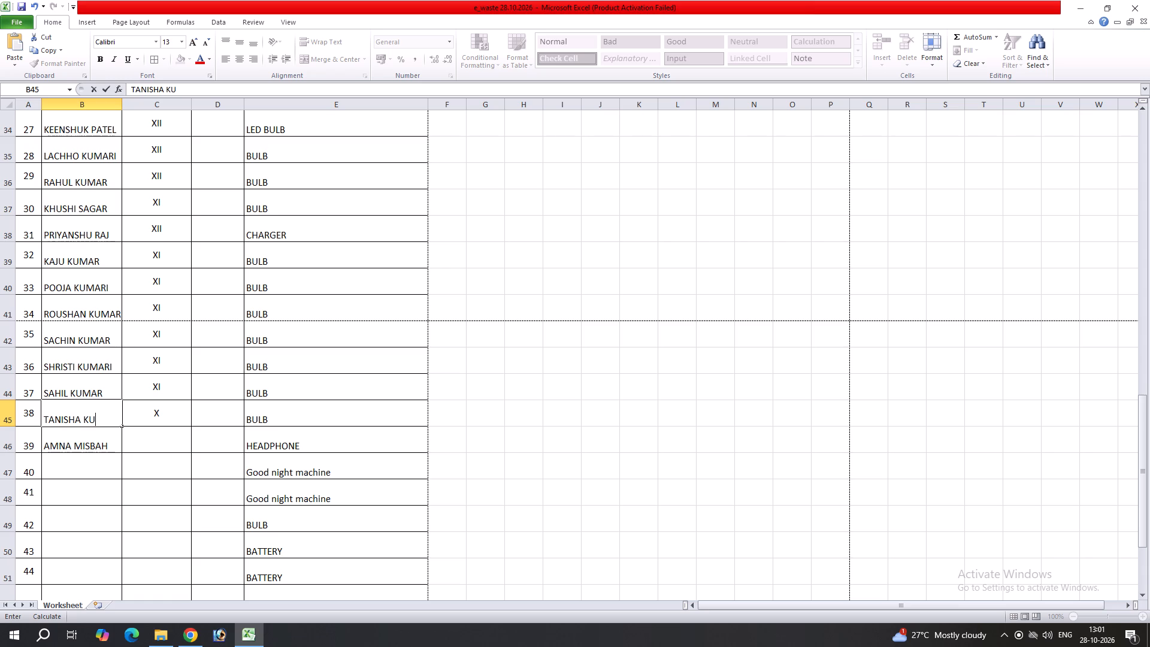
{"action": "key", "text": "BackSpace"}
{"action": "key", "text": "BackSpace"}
Enter the student's name in B47, for the Good night machine item with serial number 40.
{"action": "left_click", "coordinate": [56, 471]}
{"action": "scroll", "coordinate": [184, 431], "scroll_direction": "down", "scroll_amount": 3}
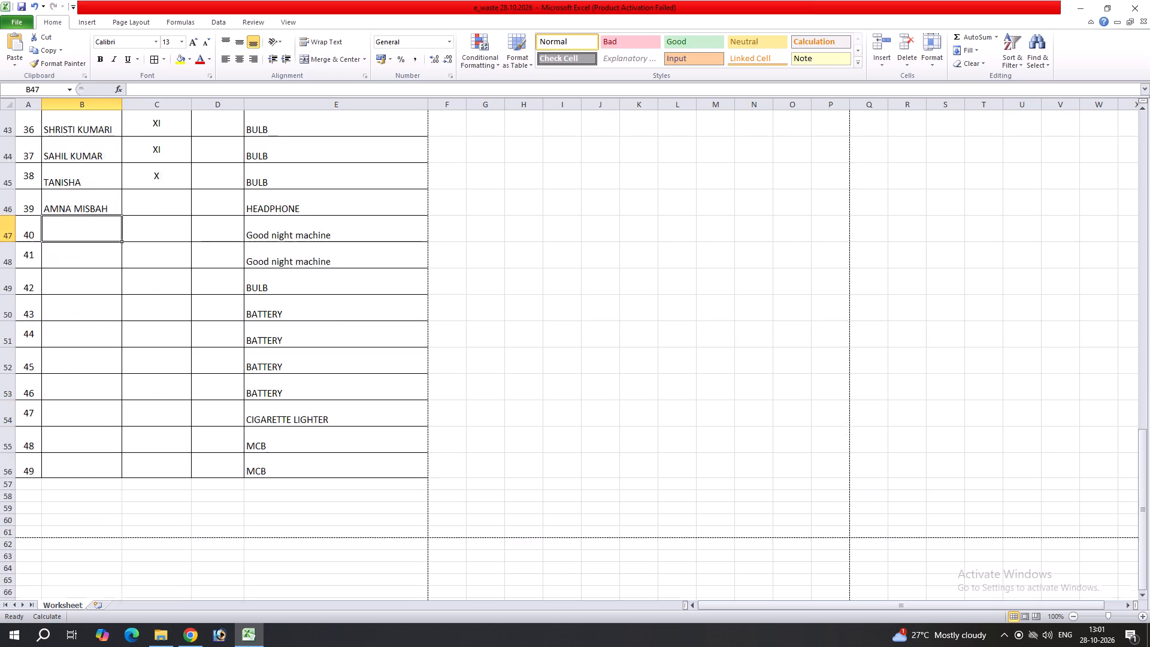
{"action": "scroll", "coordinate": [184, 431], "scroll_direction": "down", "scroll_amount": 2}
{"action": "scroll", "coordinate": [183, 430], "scroll_direction": "up", "scroll_amount": 2}
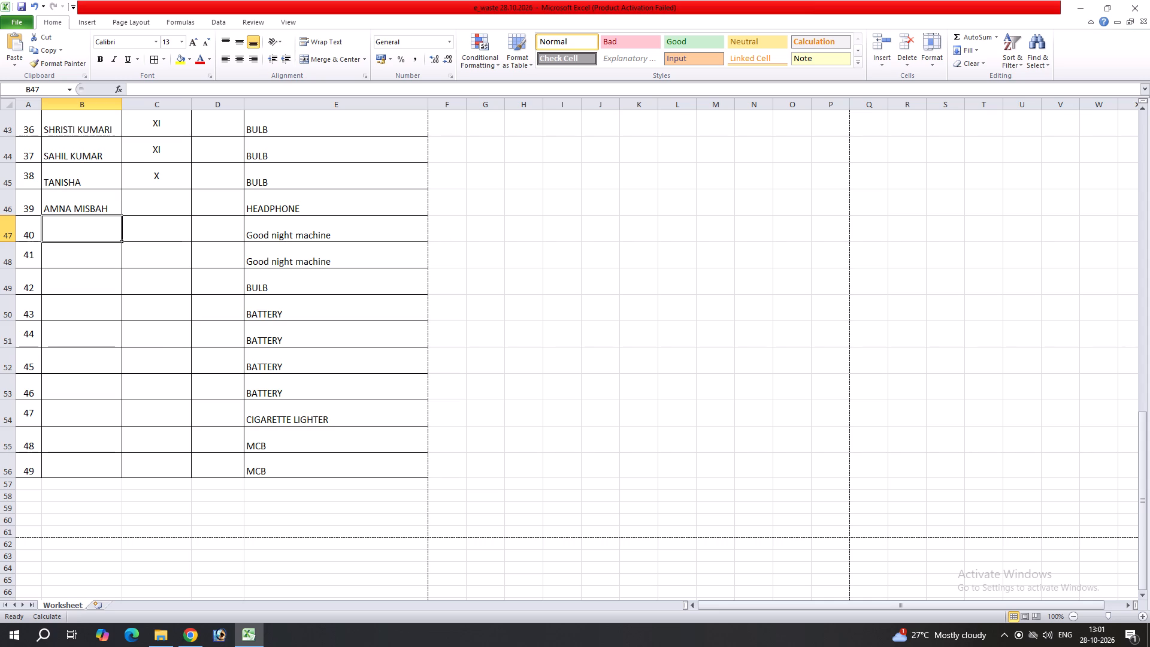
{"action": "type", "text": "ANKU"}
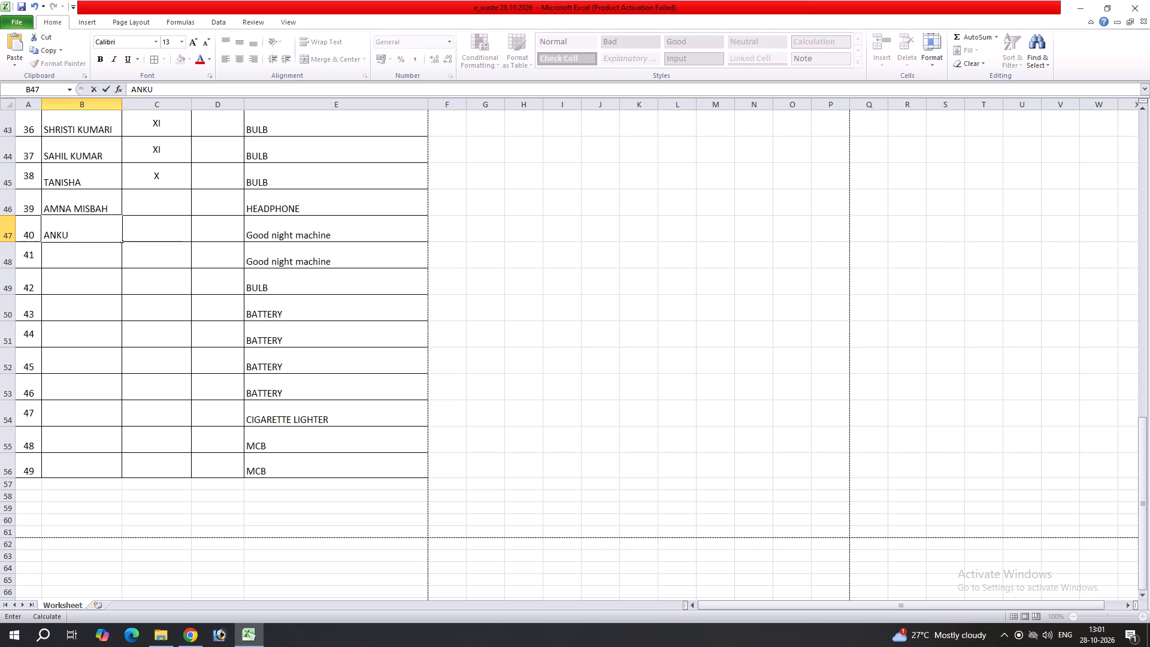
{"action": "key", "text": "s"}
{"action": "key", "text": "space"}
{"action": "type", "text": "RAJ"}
Enter class XI in C46 for the HEADPHONE item and class IX in C47 for the Good night machine item with serial number 40.
{"action": "left_click", "coordinate": [165, 205]}
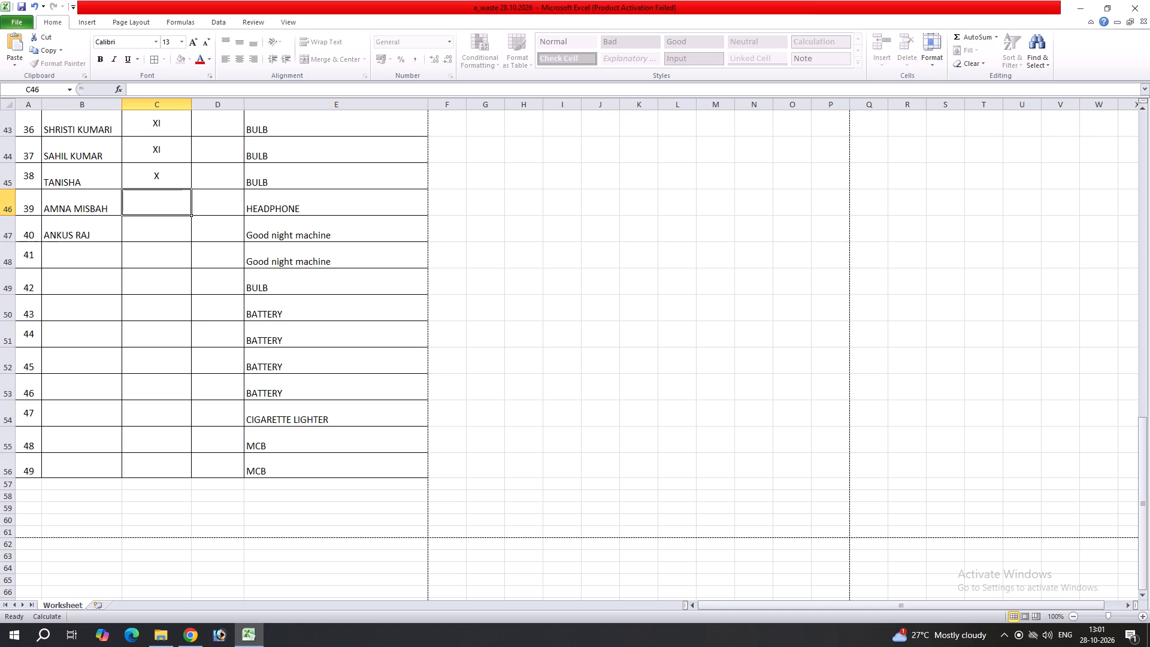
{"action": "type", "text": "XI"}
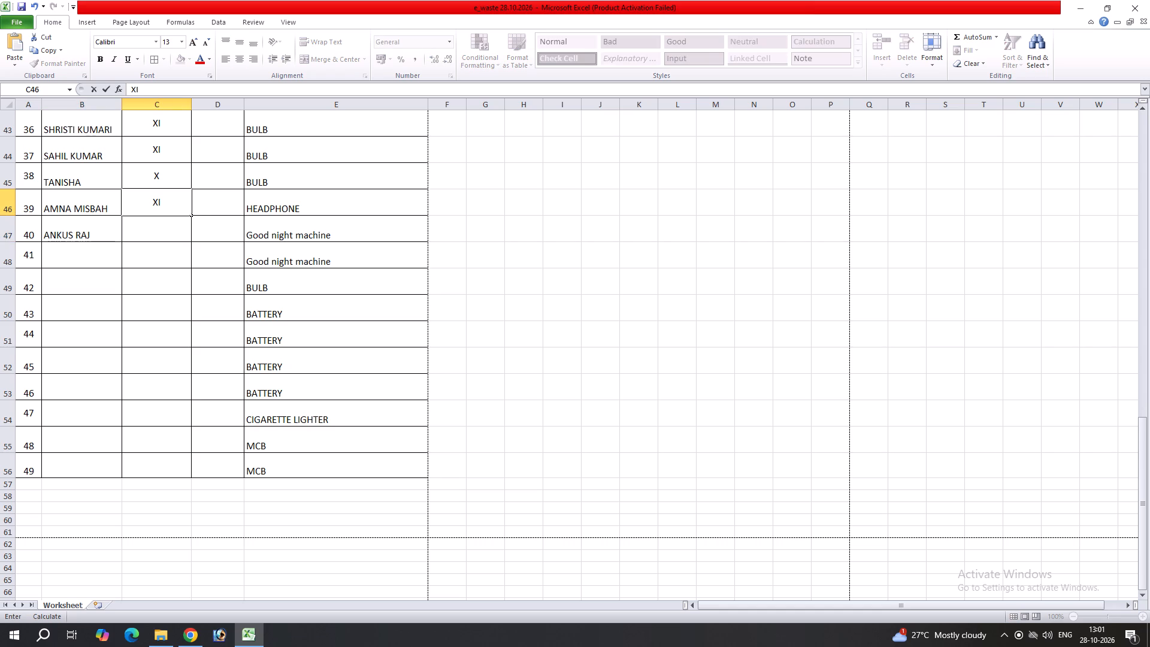
{"action": "left_click", "coordinate": [168, 295]}
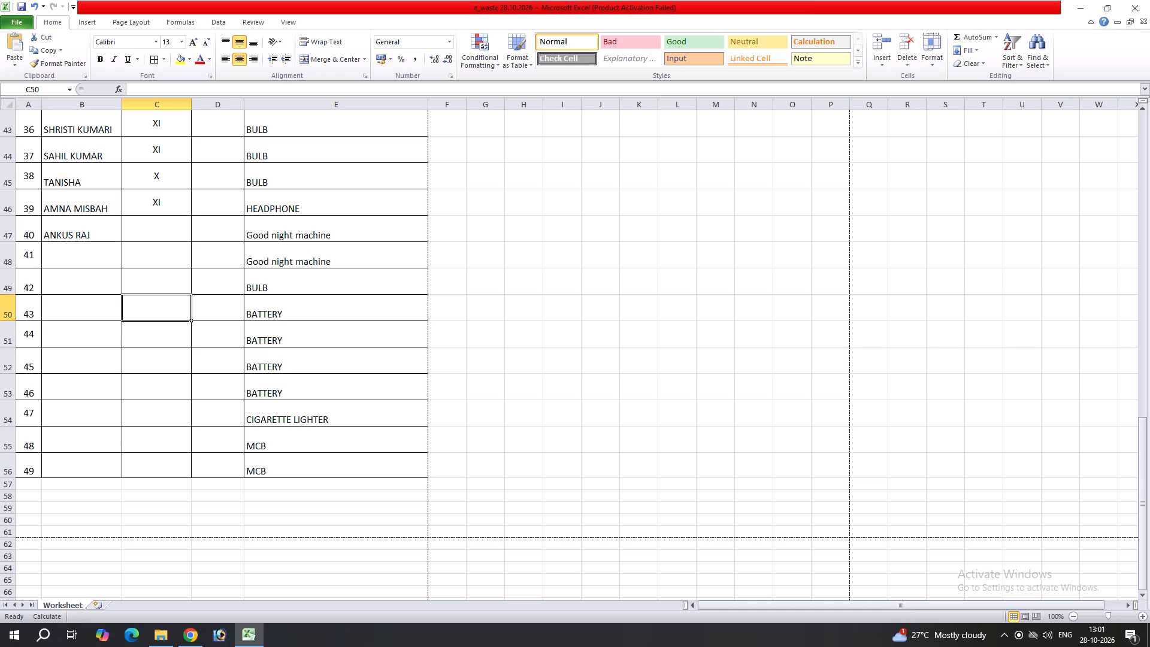
{"action": "left_click", "coordinate": [148, 232]}
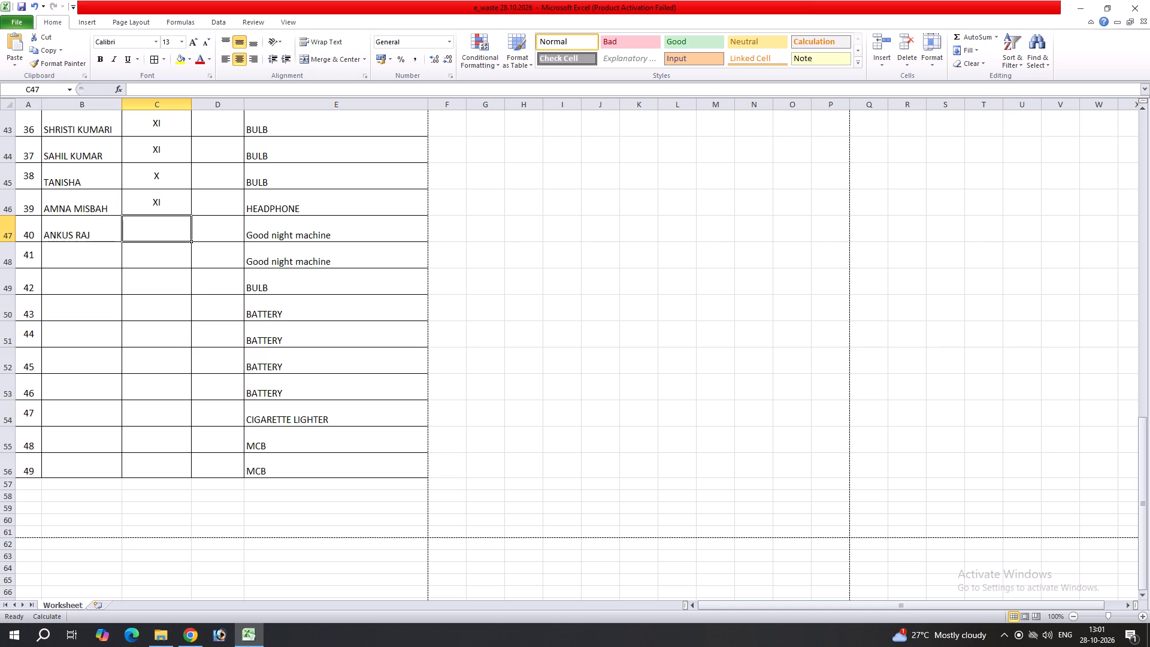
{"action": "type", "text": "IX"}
{"action": "left_click", "coordinate": [92, 252]}
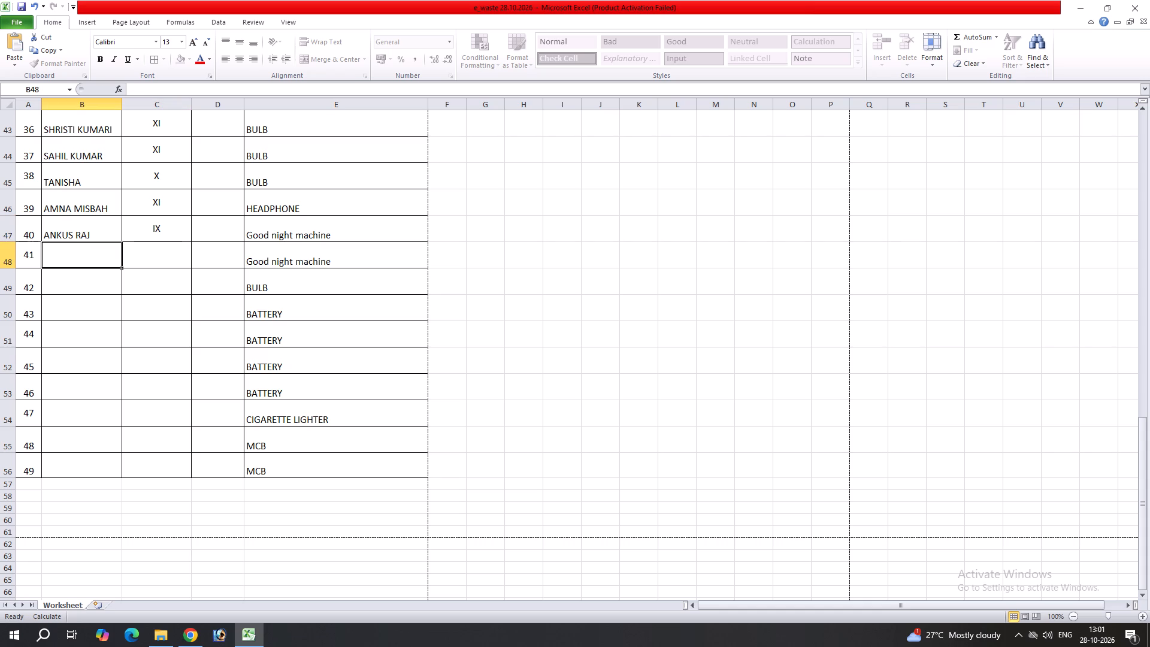
Correct the student's first name in B47 by adding the missing H at its end.
{"action": "left_click", "coordinate": [77, 234]}
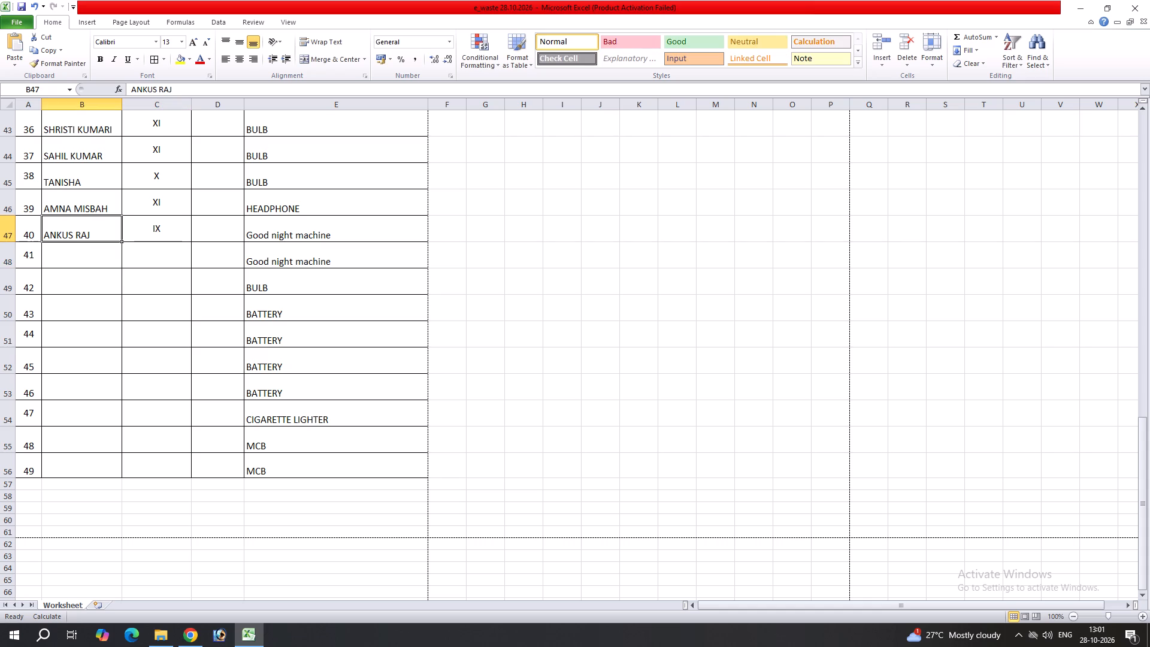
{"action": "double_click", "coordinate": [74, 233]}
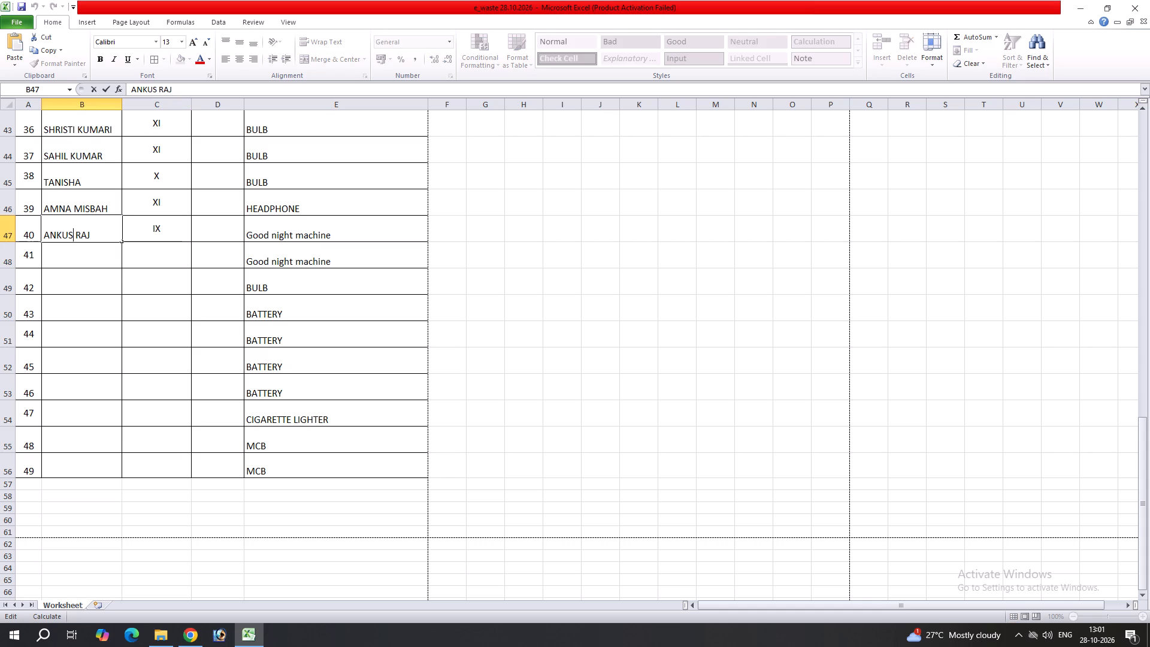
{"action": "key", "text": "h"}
{"action": "left_click", "coordinate": [113, 276]}
Enter the student's name in B48 and class XI in C48 for the Good night machine item with serial number 41.
{"action": "scroll", "coordinate": [177, 289], "scroll_direction": "up", "scroll_amount": 11}
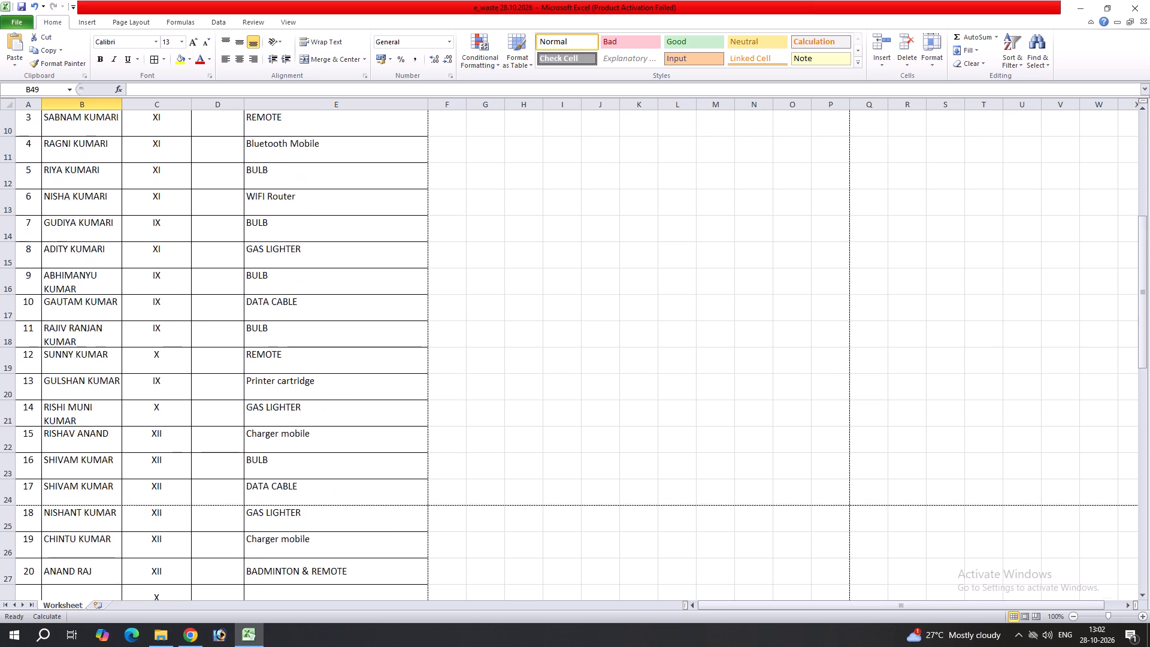
{"action": "scroll", "coordinate": [177, 289], "scroll_direction": "up", "scroll_amount": 1}
{"action": "scroll", "coordinate": [177, 289], "scroll_direction": "down", "scroll_amount": 8}
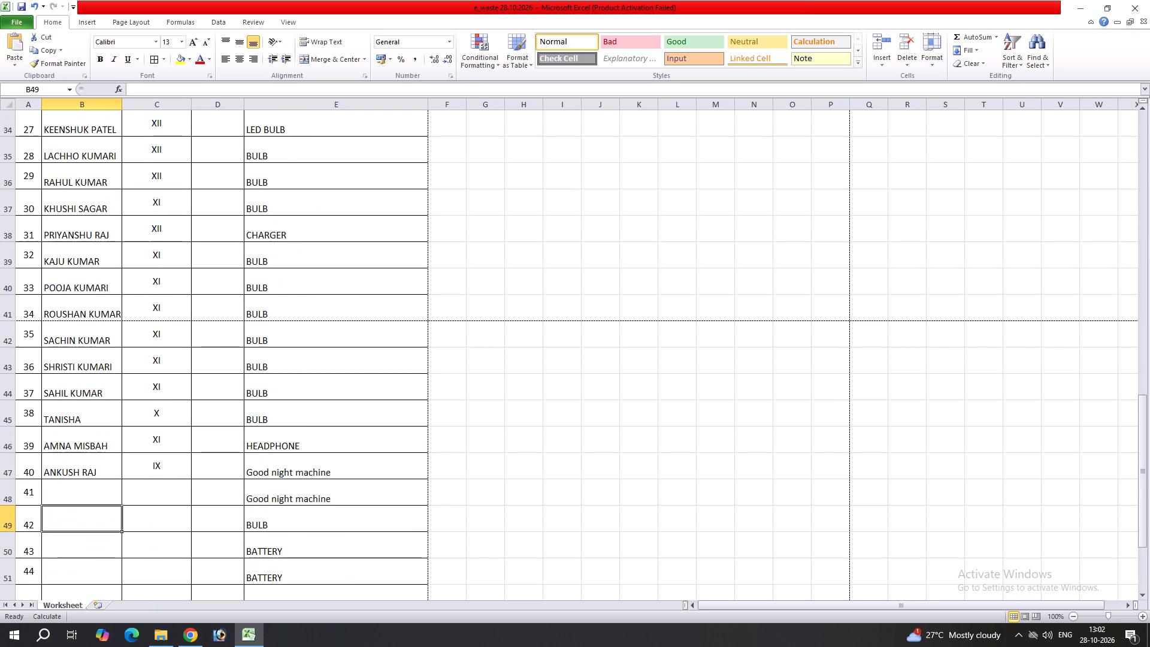
{"action": "scroll", "coordinate": [177, 289], "scroll_direction": "down", "scroll_amount": 2}
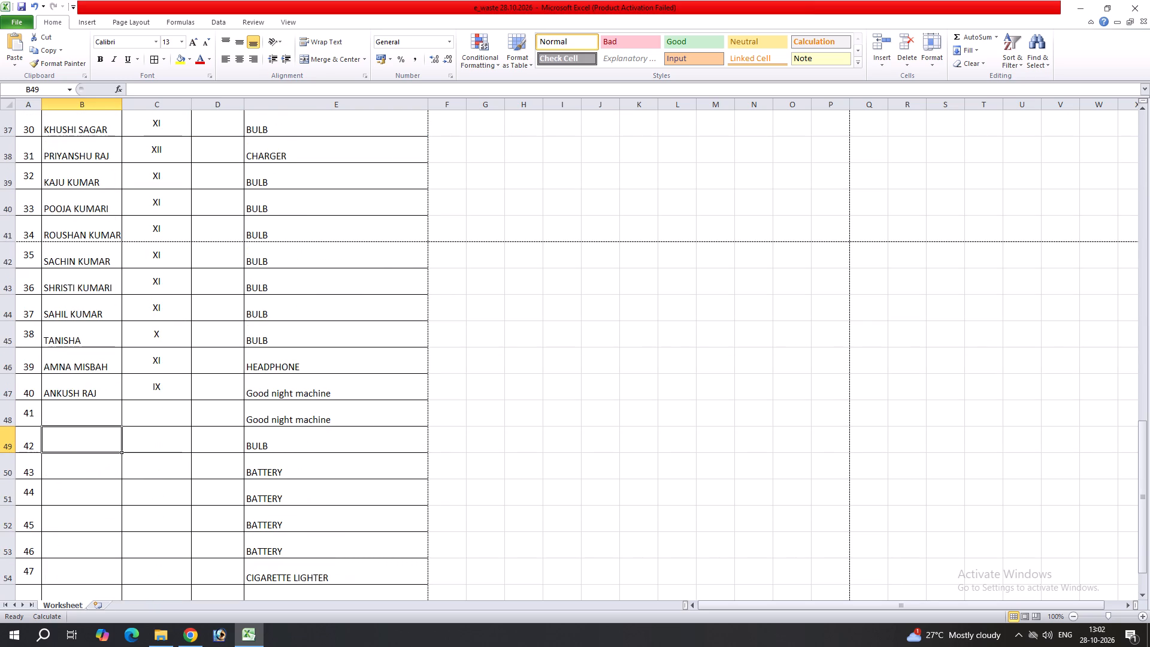
{"action": "left_click", "coordinate": [84, 412]}
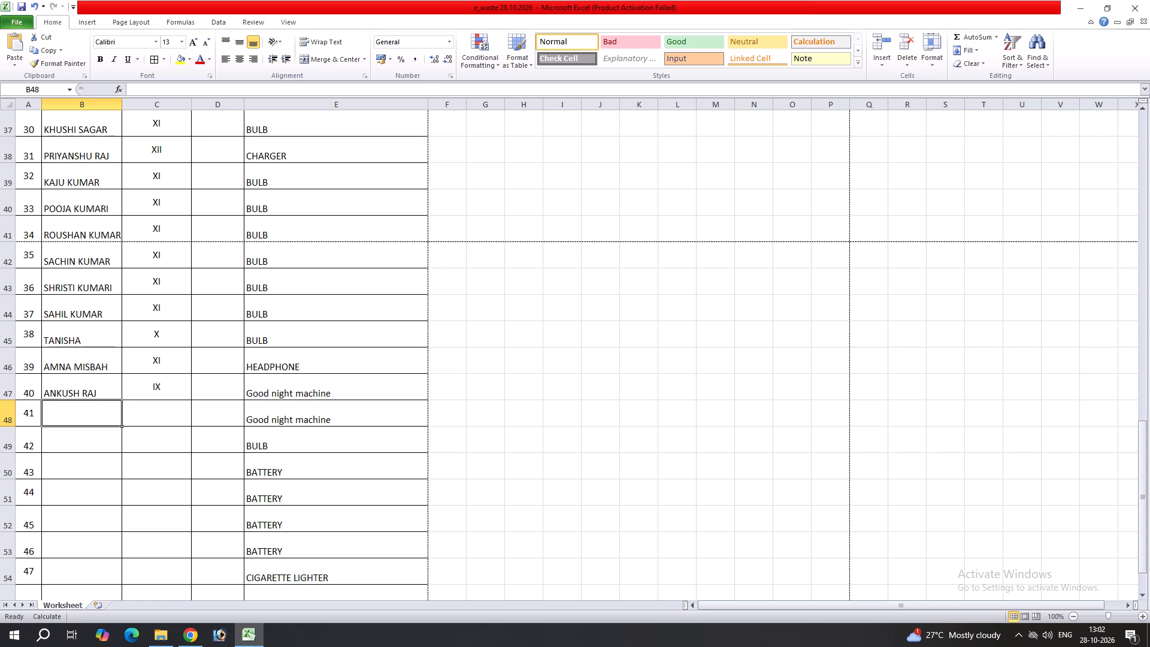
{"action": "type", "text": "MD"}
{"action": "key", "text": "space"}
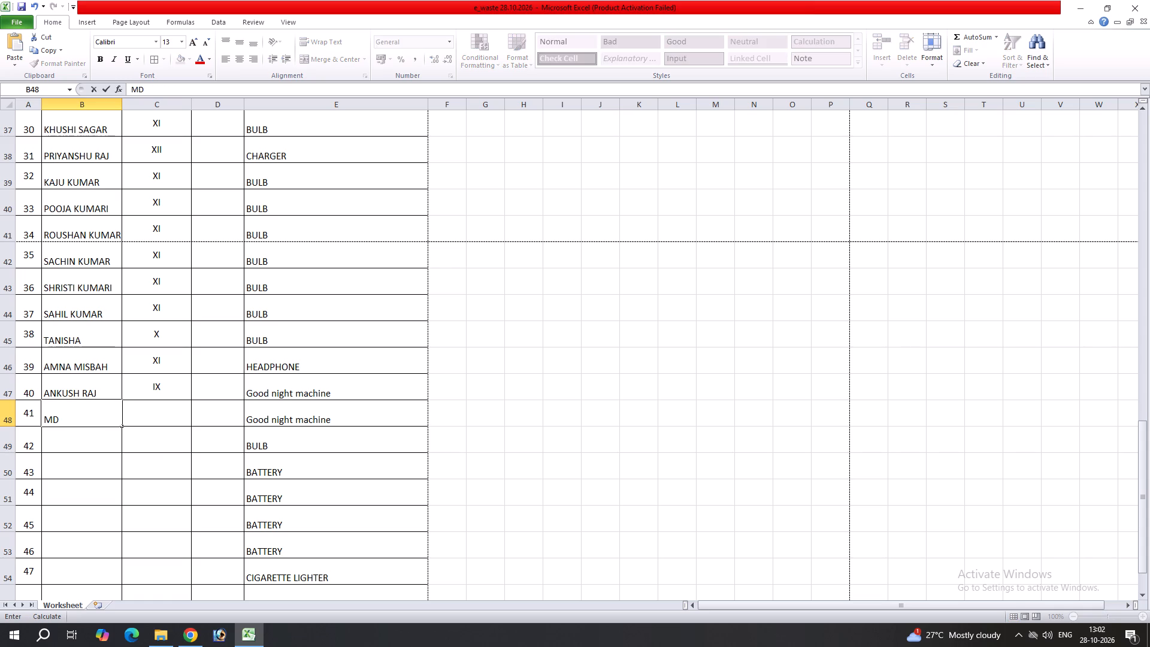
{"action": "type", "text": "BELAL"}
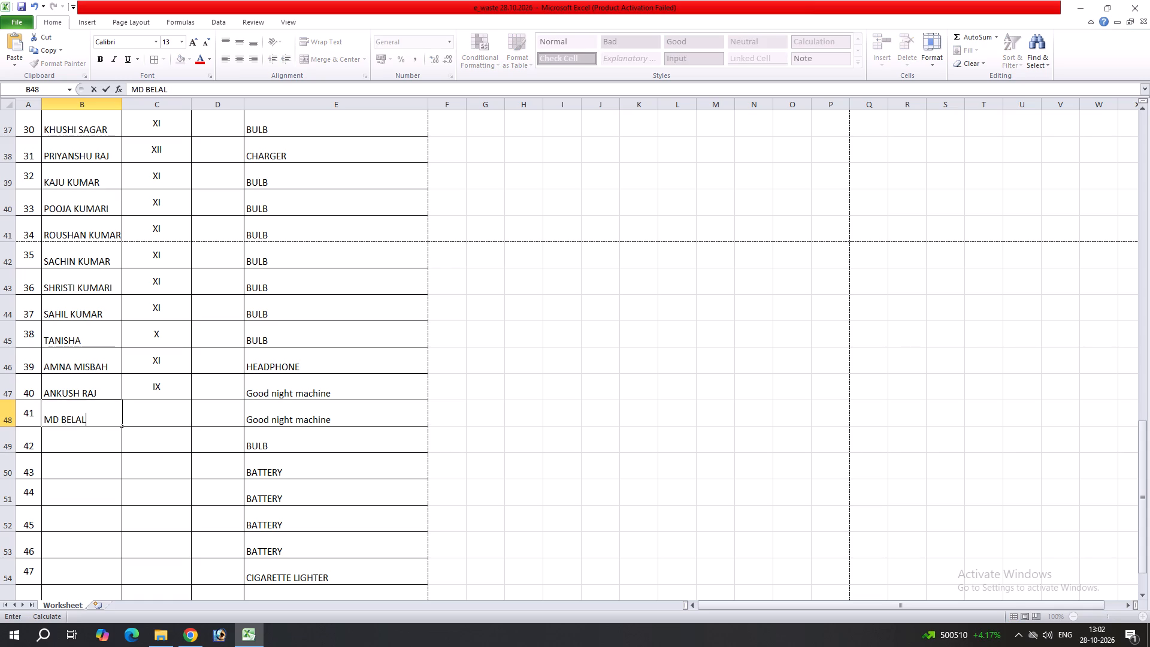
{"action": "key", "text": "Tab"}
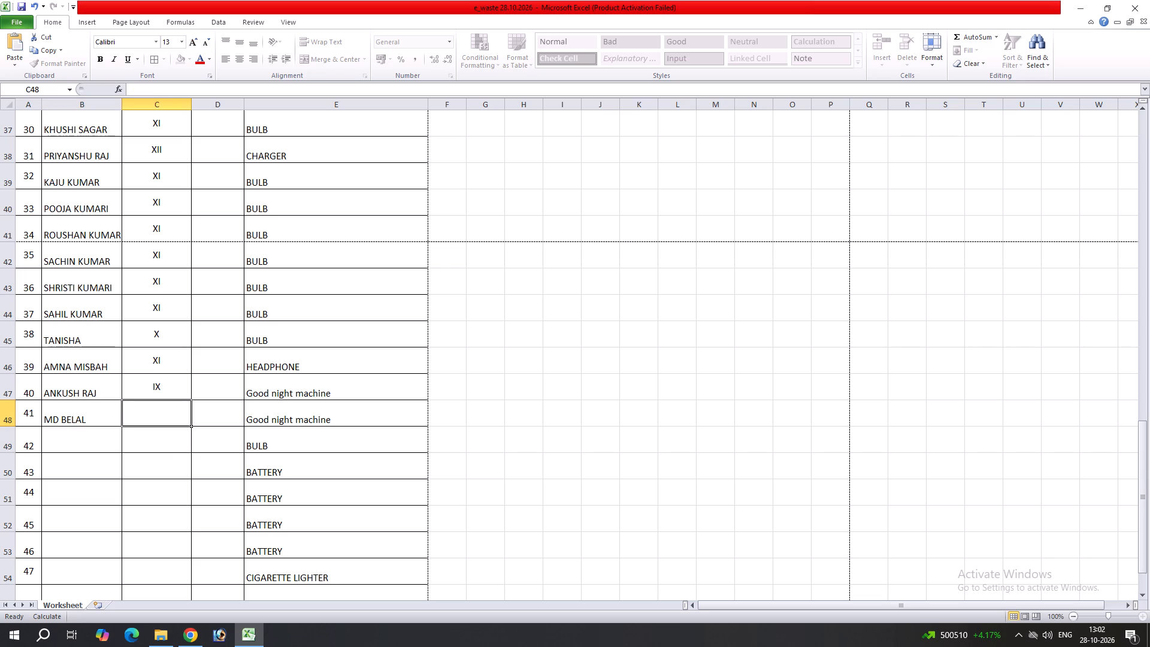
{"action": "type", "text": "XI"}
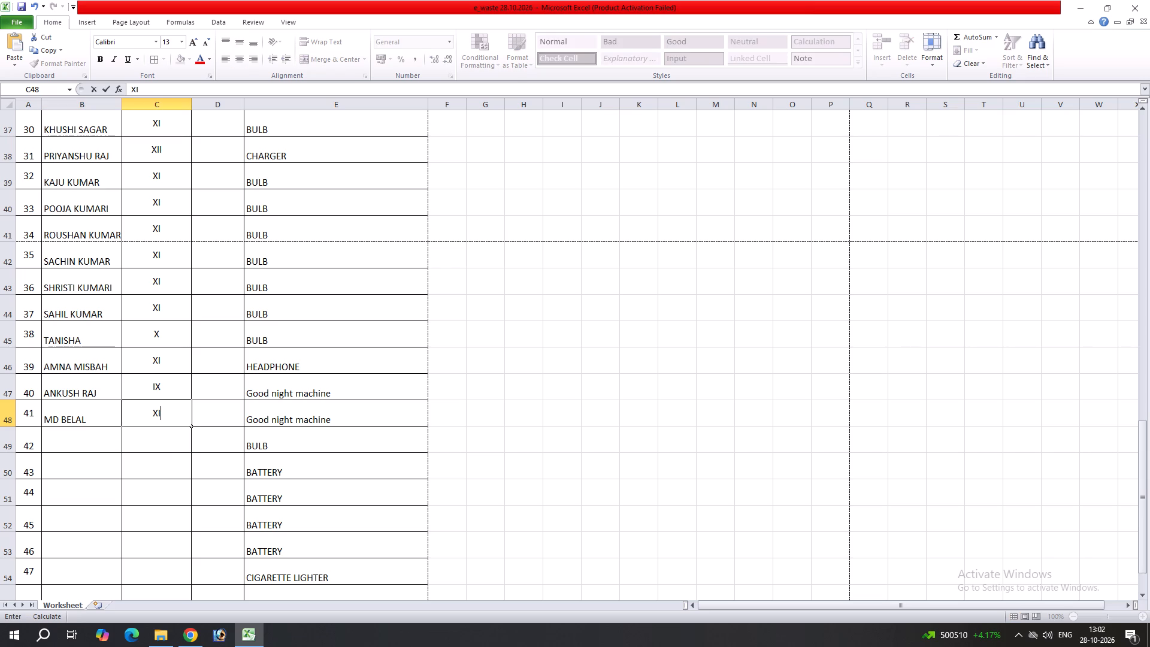
Enter the student's name in B49 and class XII in C49 for the BULB item with serial number 42.
{"action": "left_click", "coordinate": [99, 436]}
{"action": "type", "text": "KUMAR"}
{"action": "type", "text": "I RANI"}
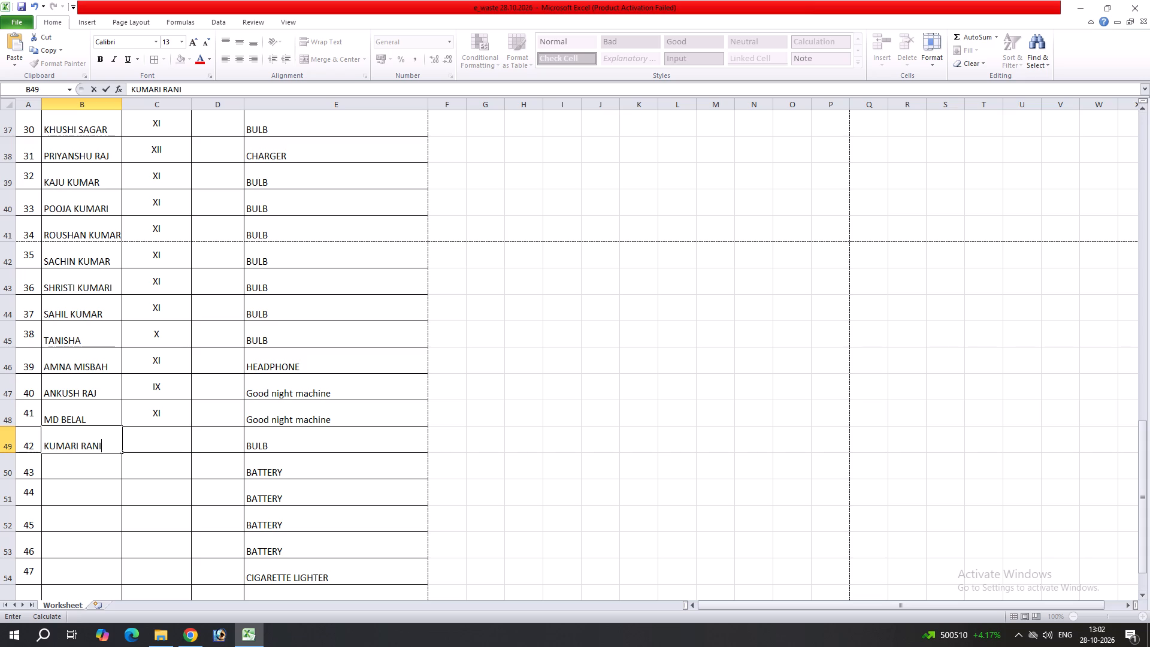
{"action": "left_click", "coordinate": [148, 436]}
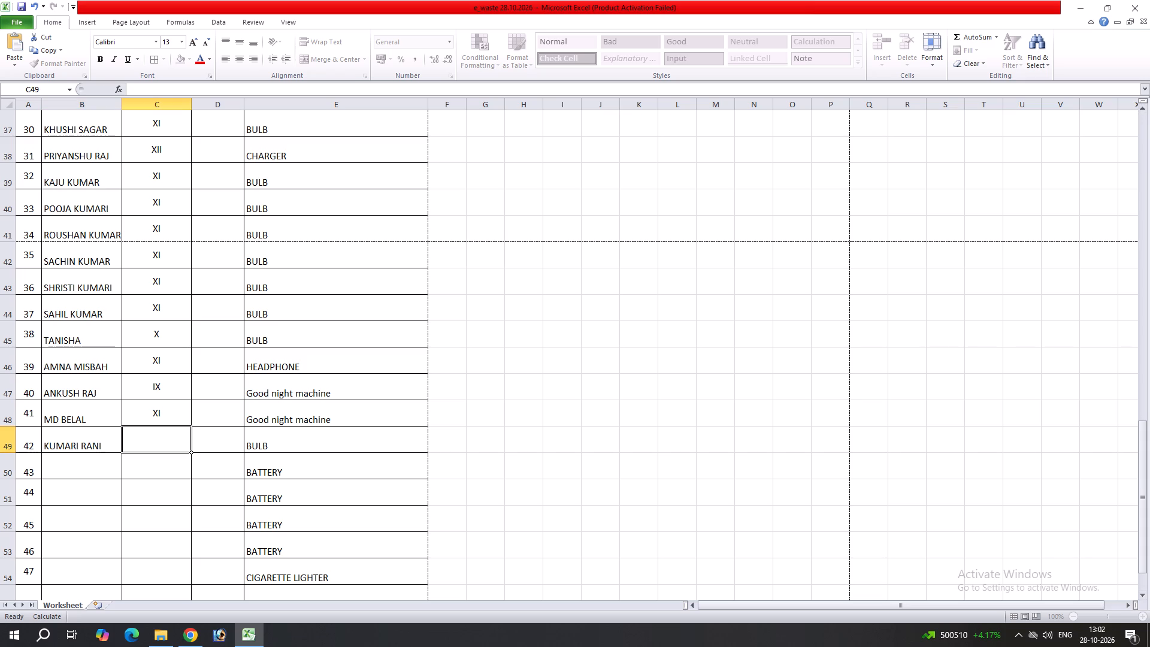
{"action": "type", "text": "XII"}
Enter the student's name in B50 and class XI in C50 for the BATTERY item with serial number 43.
{"action": "left_click", "coordinate": [100, 470]}
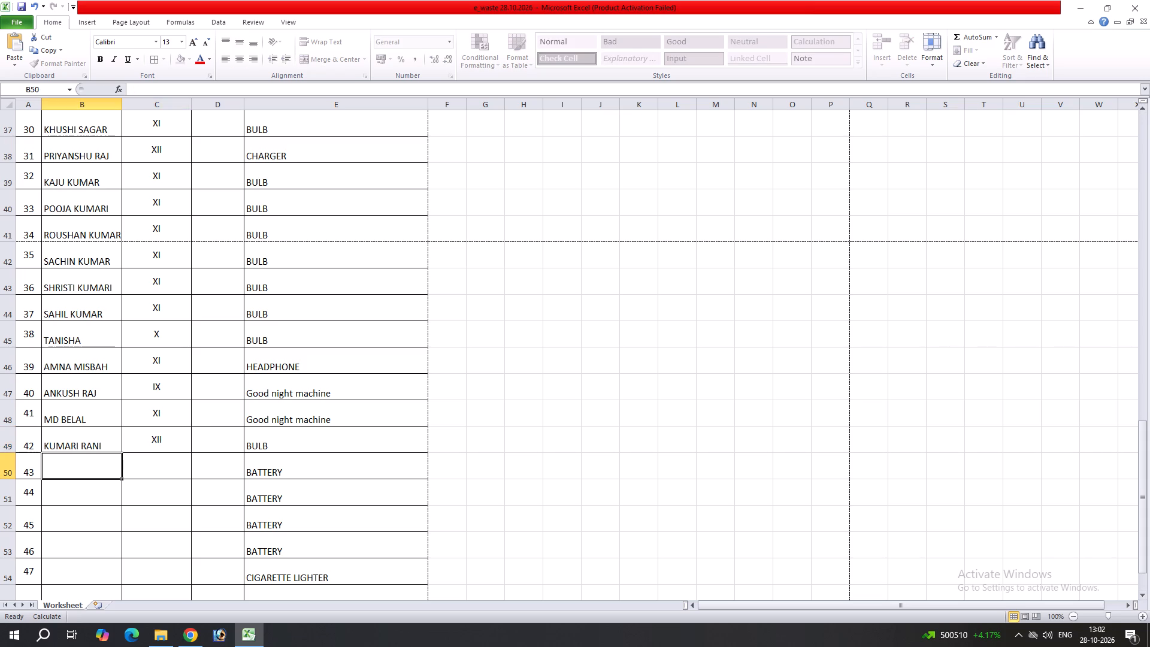
{"action": "scroll", "coordinate": [515, 469], "scroll_direction": "down", "scroll_amount": 2}
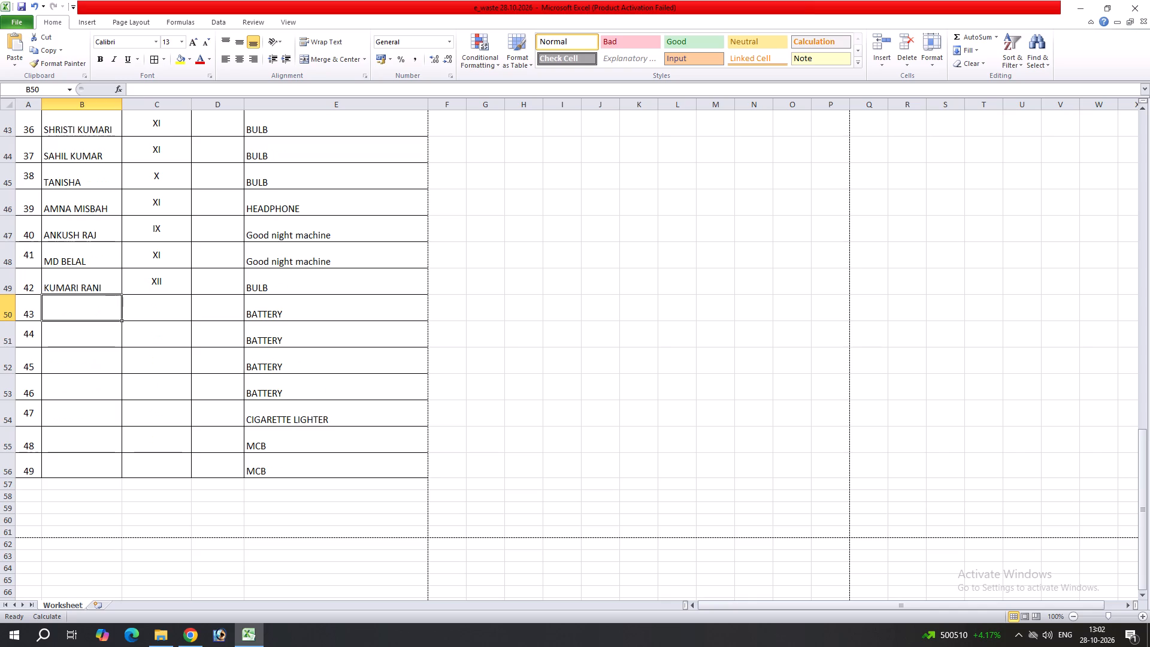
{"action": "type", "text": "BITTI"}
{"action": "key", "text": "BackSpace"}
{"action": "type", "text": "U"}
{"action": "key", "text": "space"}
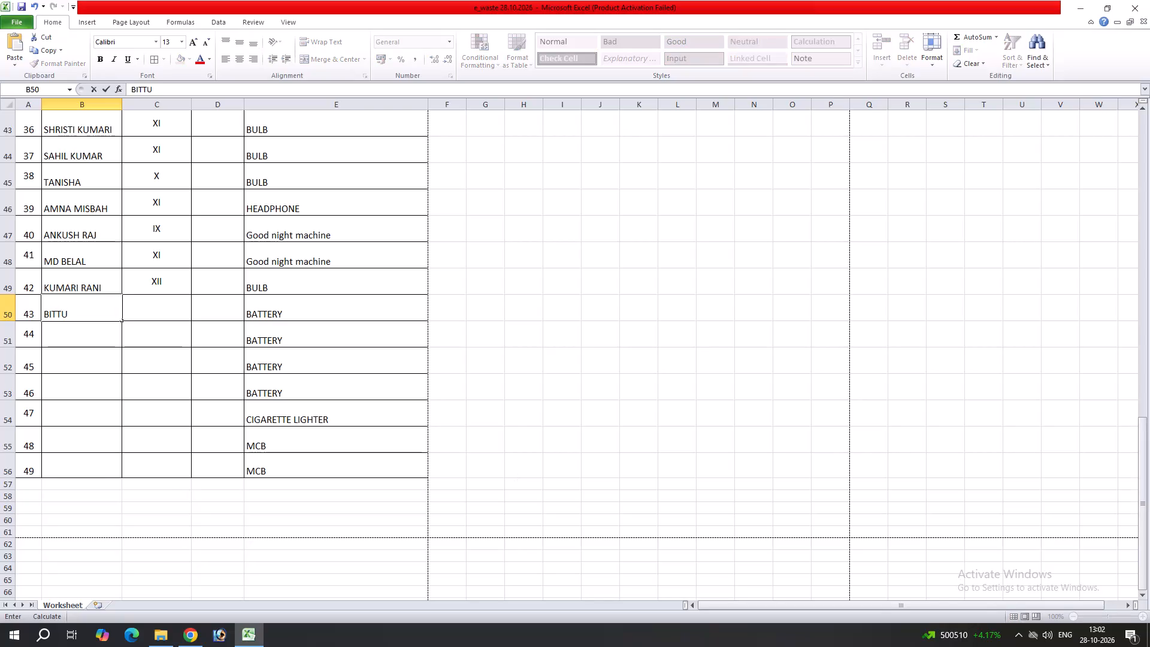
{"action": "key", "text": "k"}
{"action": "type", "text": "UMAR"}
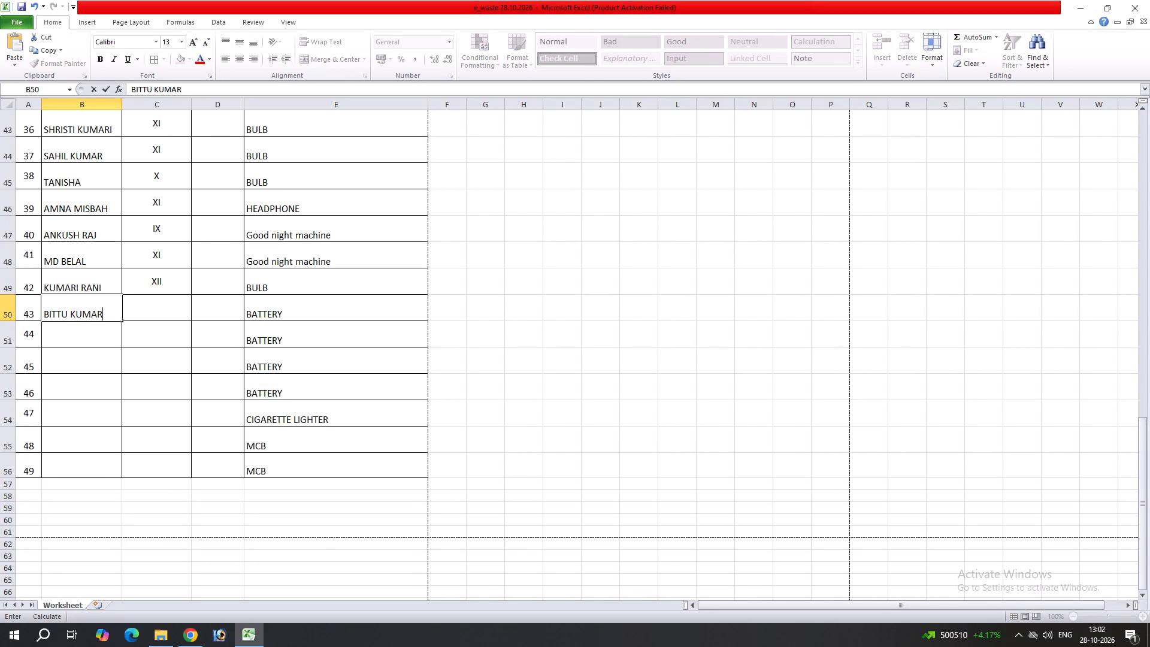
{"action": "left_click", "coordinate": [129, 309]}
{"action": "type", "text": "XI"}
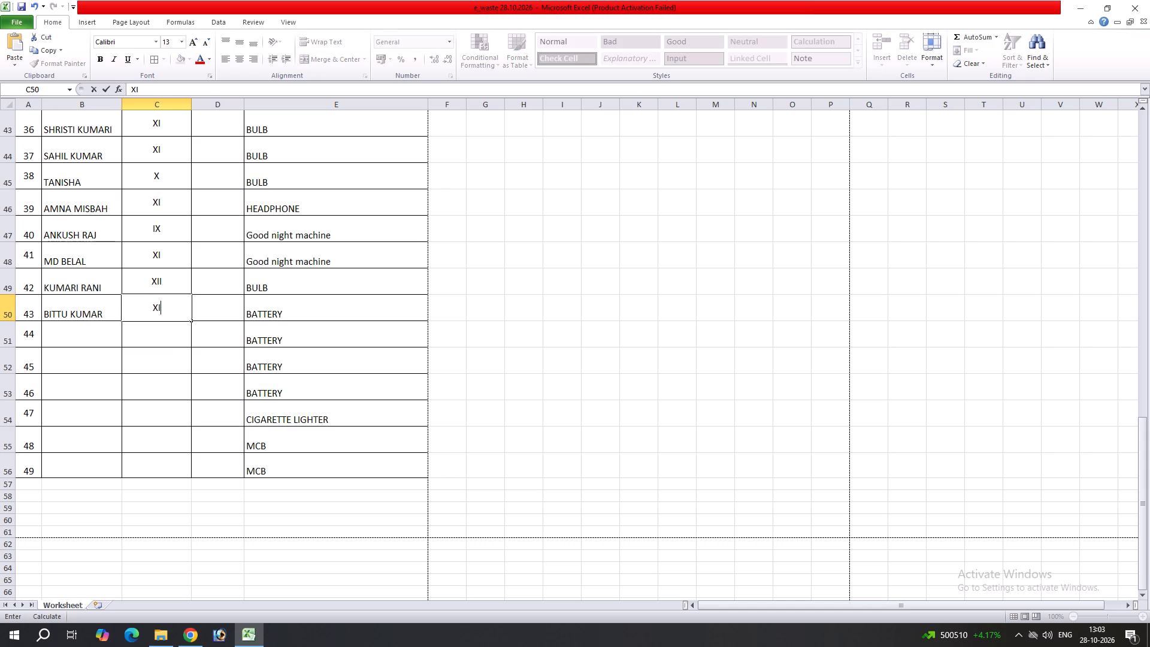
Enter the student's name in B51 and class XI in C51 for the BATTERY item with serial number 44.
{"action": "left_click", "coordinate": [98, 334]}
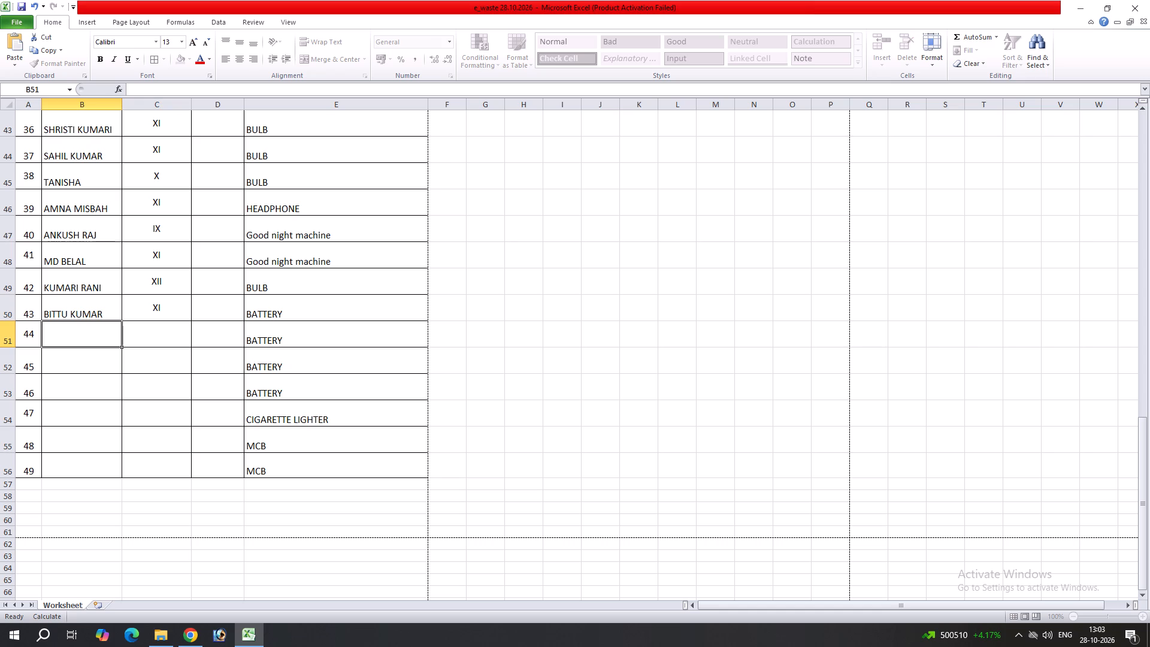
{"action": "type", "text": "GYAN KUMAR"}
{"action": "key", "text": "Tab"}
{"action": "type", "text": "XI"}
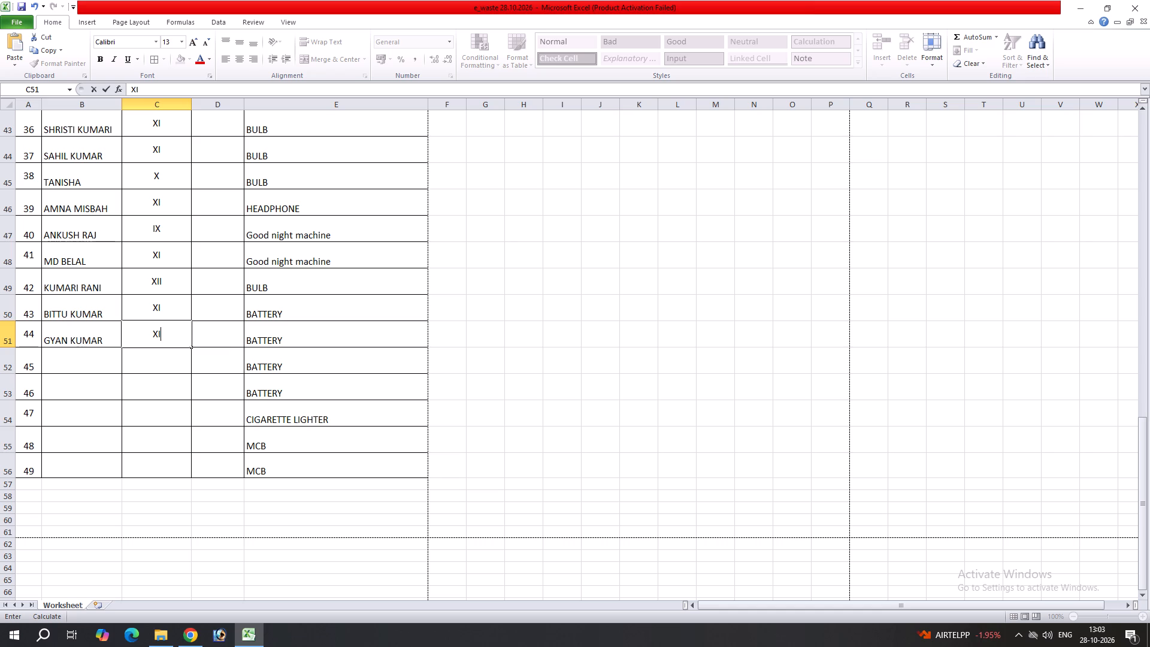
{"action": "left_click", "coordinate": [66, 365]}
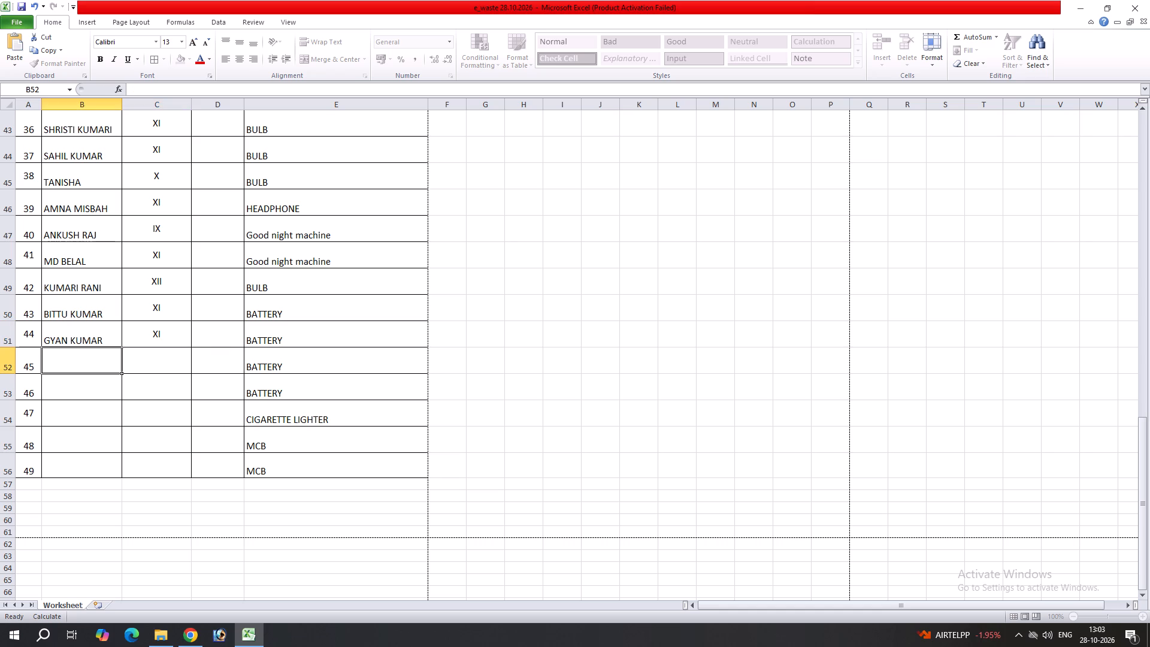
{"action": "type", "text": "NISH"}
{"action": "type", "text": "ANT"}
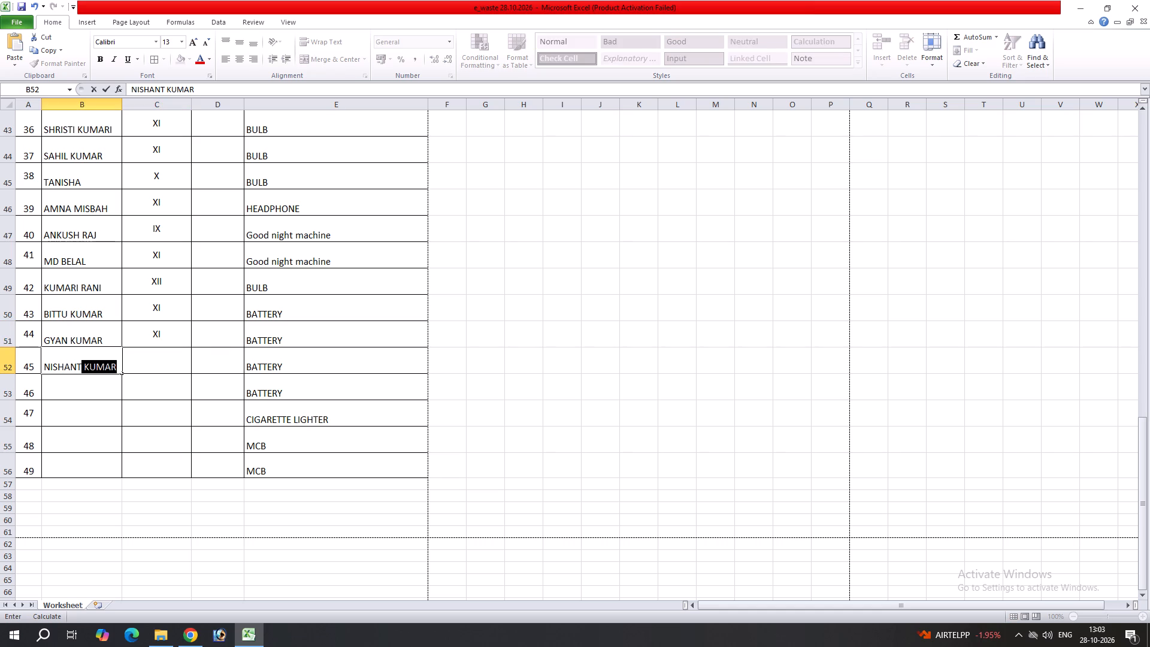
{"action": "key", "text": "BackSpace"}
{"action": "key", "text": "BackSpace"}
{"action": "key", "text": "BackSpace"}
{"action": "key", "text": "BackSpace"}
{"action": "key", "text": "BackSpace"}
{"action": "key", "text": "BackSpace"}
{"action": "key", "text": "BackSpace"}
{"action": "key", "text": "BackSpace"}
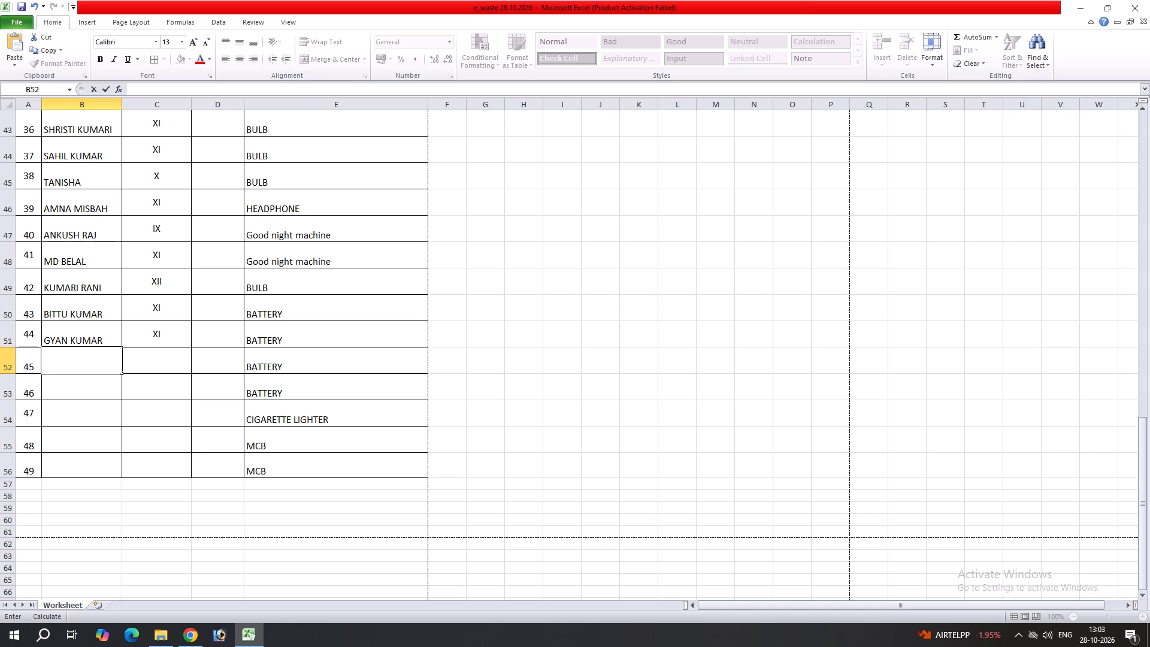
Enter the student's name in B52 and class XI in C52 for the BATTERY item with serial number 45.
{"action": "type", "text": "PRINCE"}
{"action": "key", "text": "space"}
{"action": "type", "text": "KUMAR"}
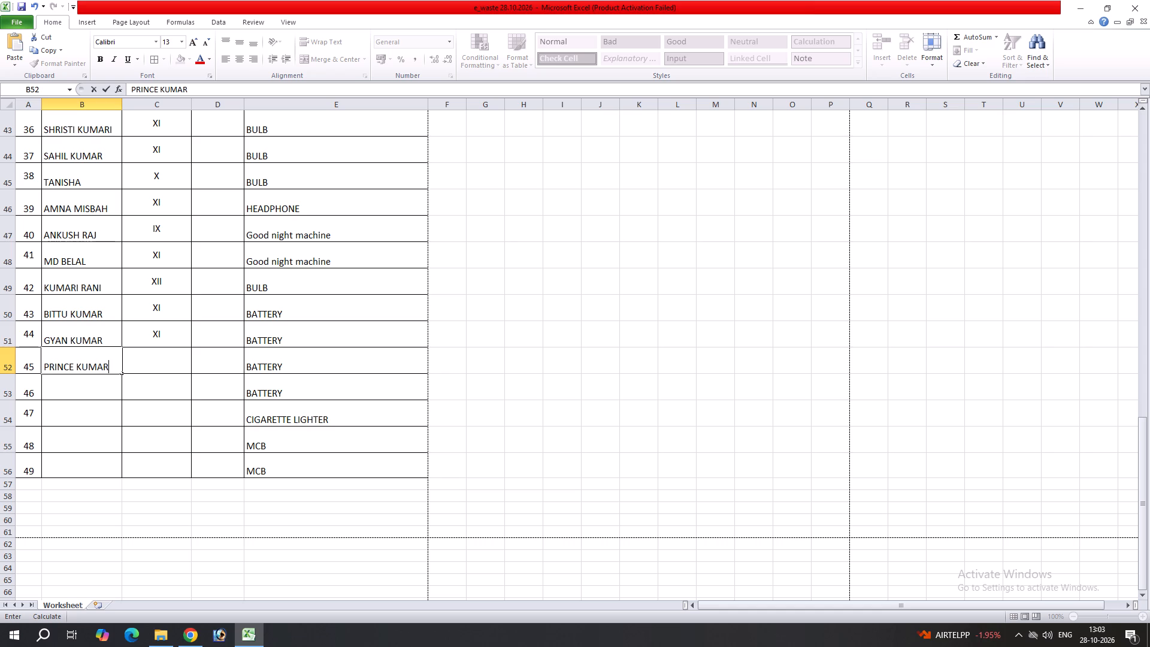
{"action": "left_click", "coordinate": [170, 368]}
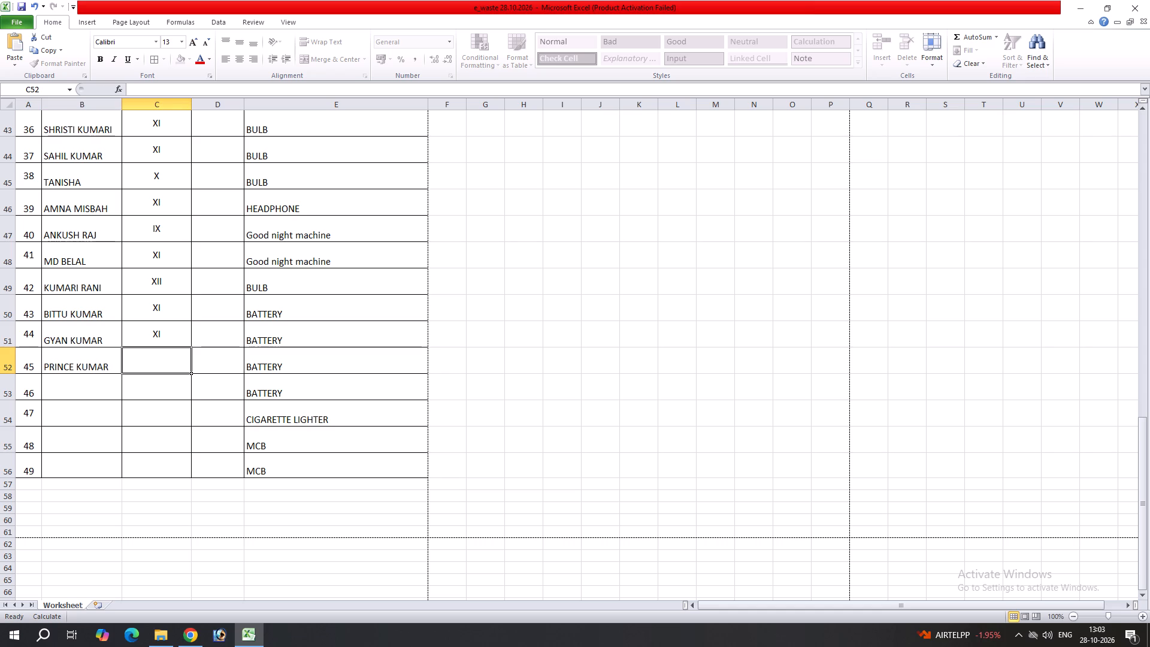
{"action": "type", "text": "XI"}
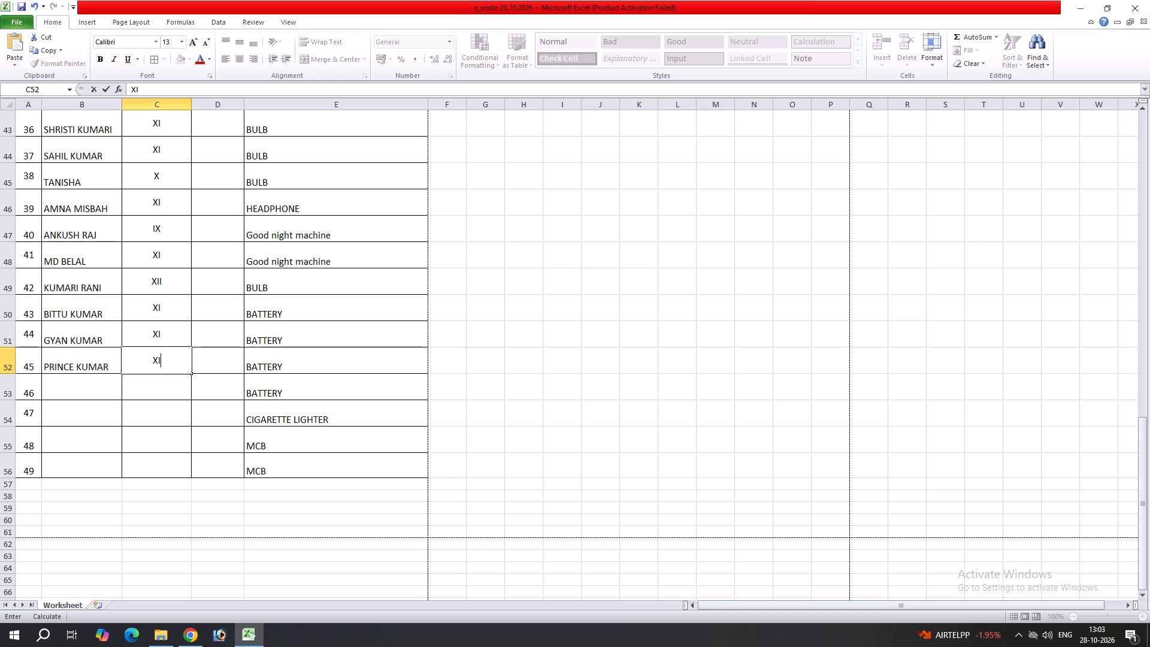
Enter the student's name in B53 and class XII in C53 for the BATTERY item with serial number 46.
{"action": "left_click", "coordinate": [90, 395]}
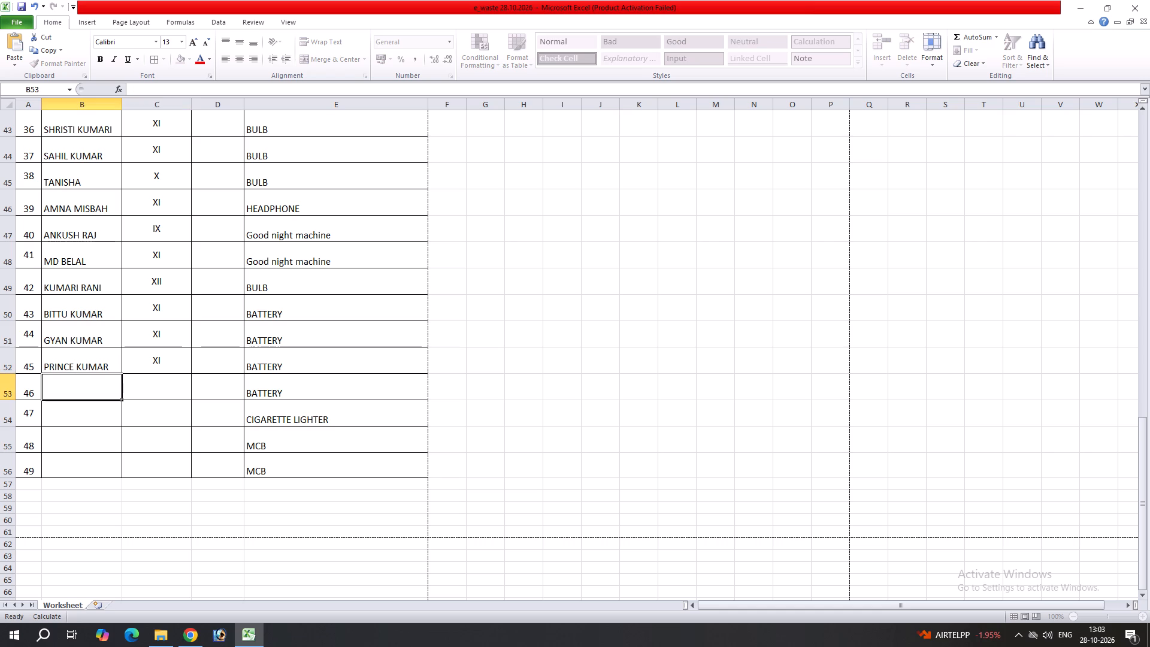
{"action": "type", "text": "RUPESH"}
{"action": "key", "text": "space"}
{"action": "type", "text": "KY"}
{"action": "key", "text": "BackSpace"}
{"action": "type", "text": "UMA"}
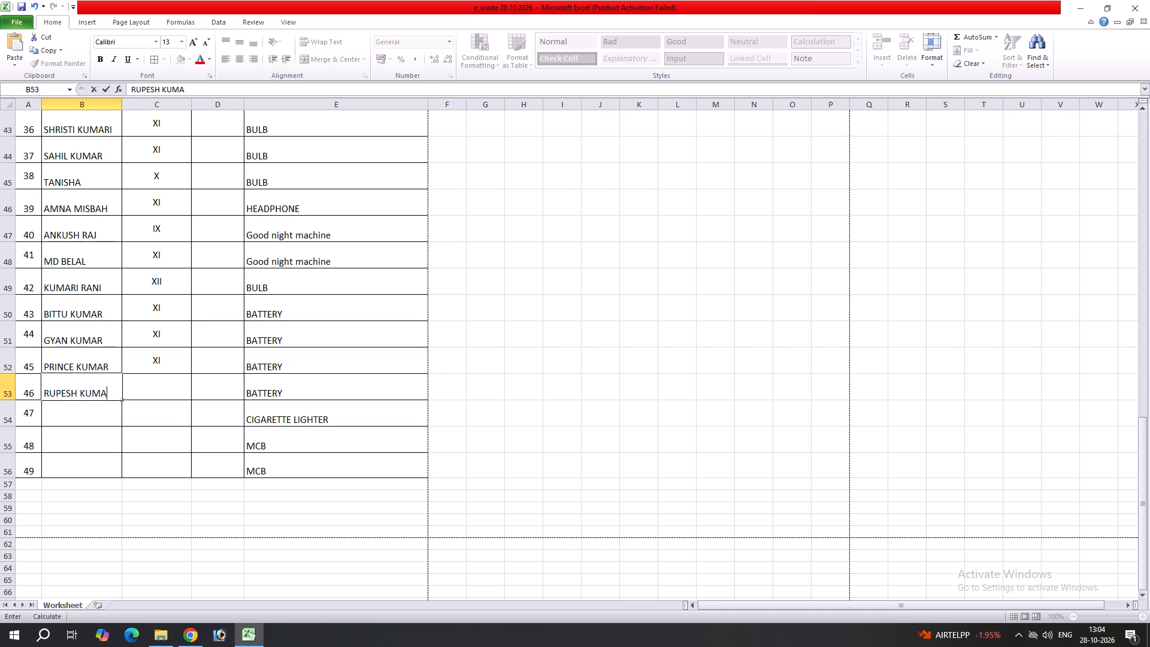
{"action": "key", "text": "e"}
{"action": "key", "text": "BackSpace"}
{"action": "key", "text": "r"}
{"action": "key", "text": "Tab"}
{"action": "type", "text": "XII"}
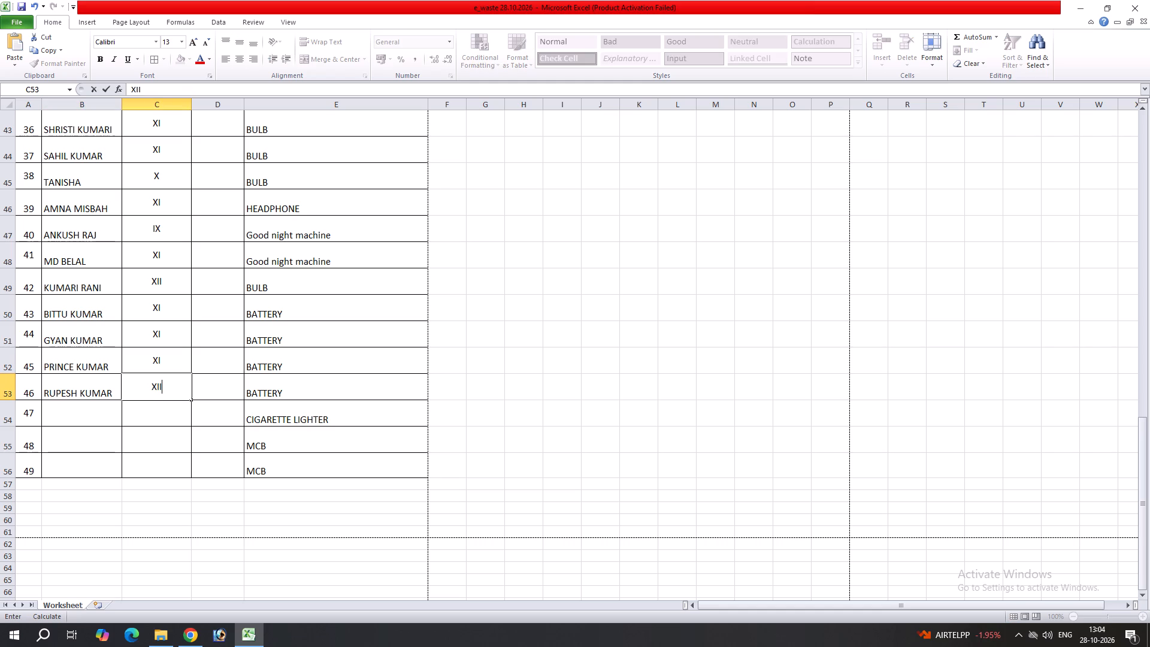
Change the class in C53 to XI for the BATTERY item with serial number 46.
{"action": "left_click", "coordinate": [64, 420]}
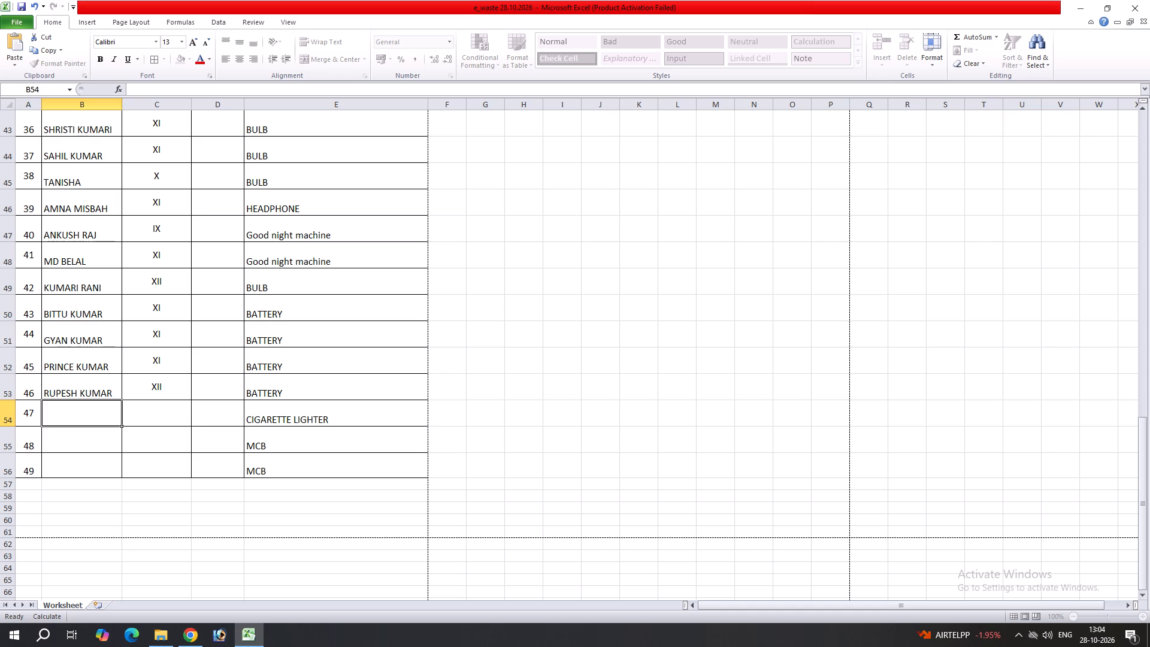
{"action": "double_click", "coordinate": [164, 388]}
{"action": "key", "text": "BackSpace"}
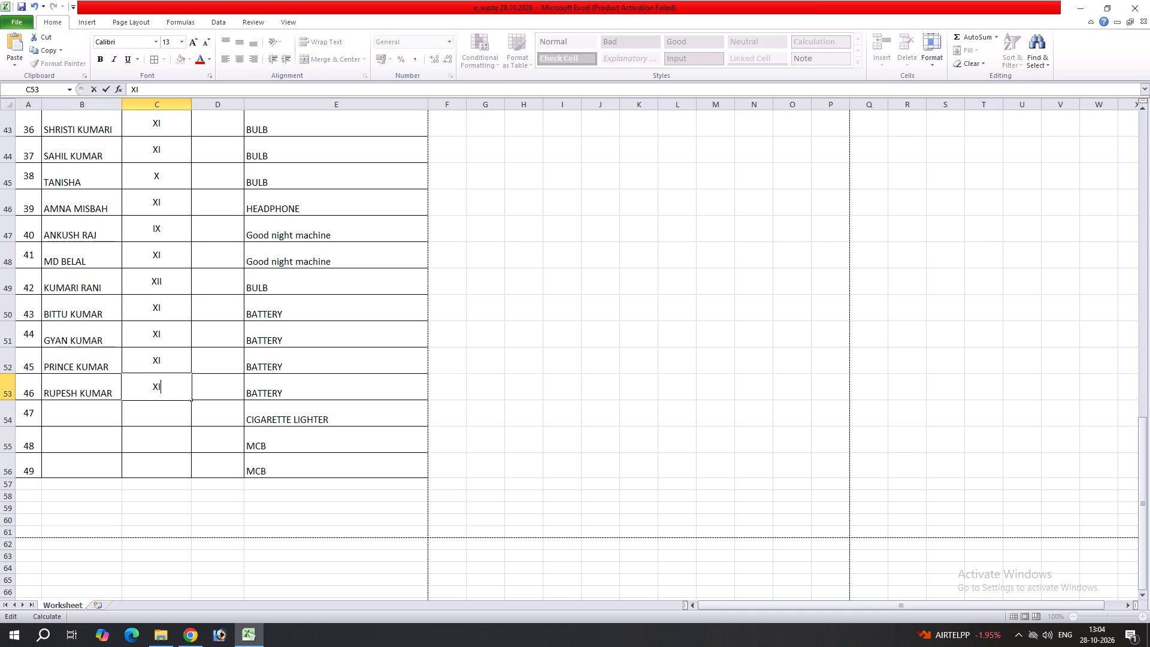
{"action": "left_click", "coordinate": [63, 413]}
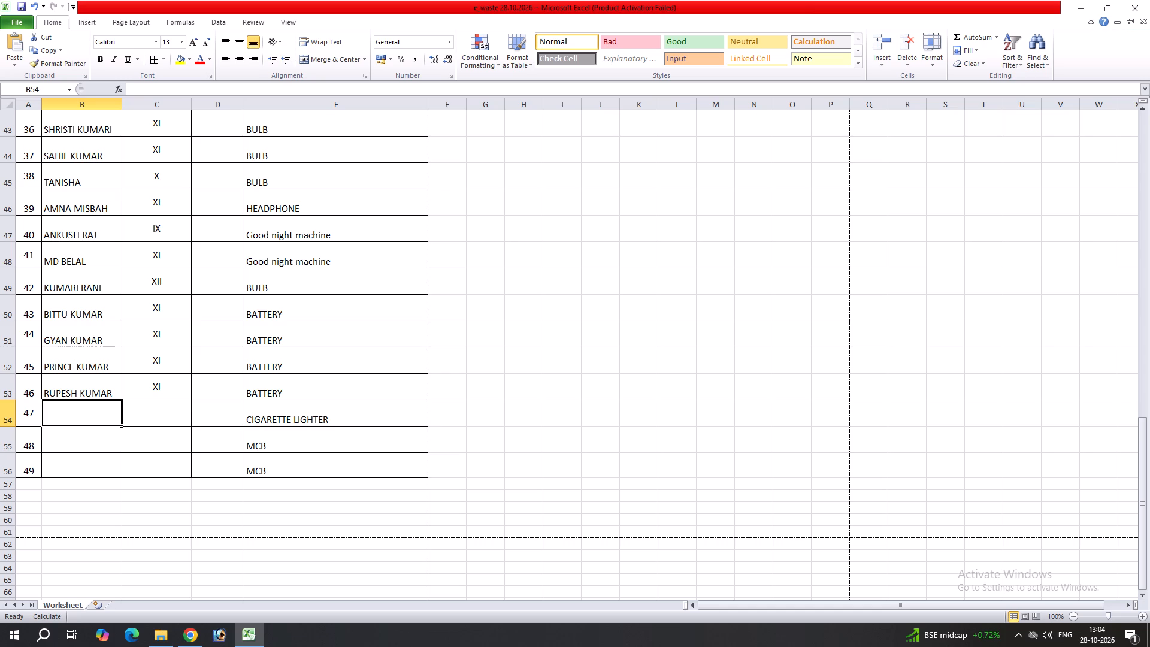
Enter the student's name in B55 and class XI in C55 for the MCB item with serial number 48.
{"action": "left_click", "coordinate": [89, 441]}
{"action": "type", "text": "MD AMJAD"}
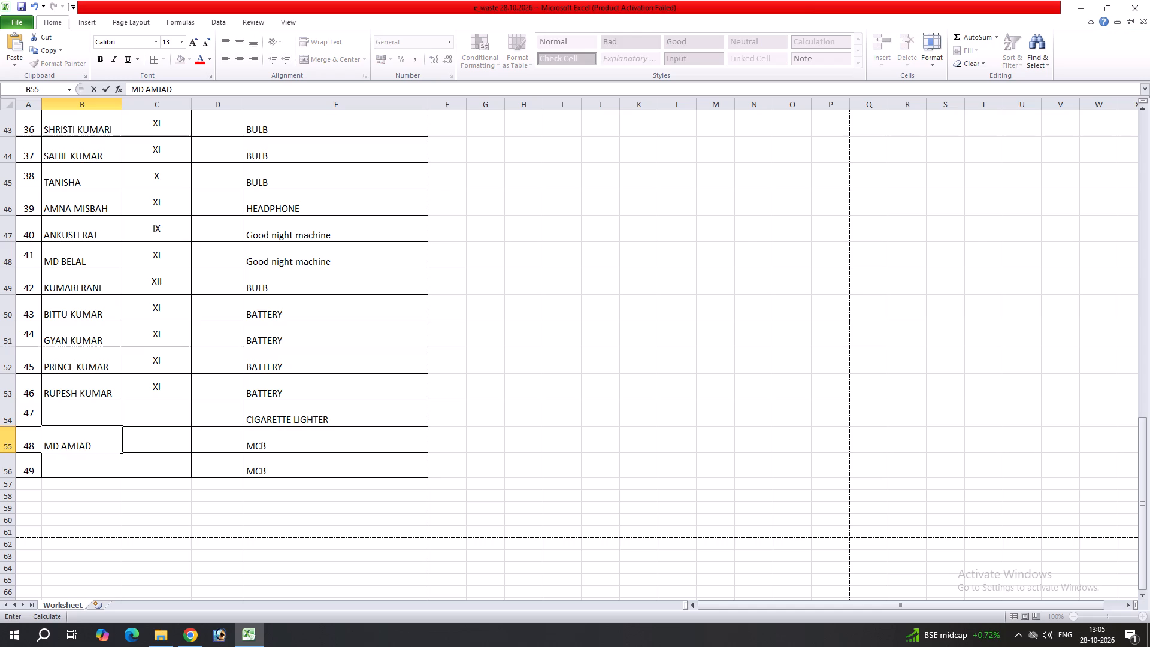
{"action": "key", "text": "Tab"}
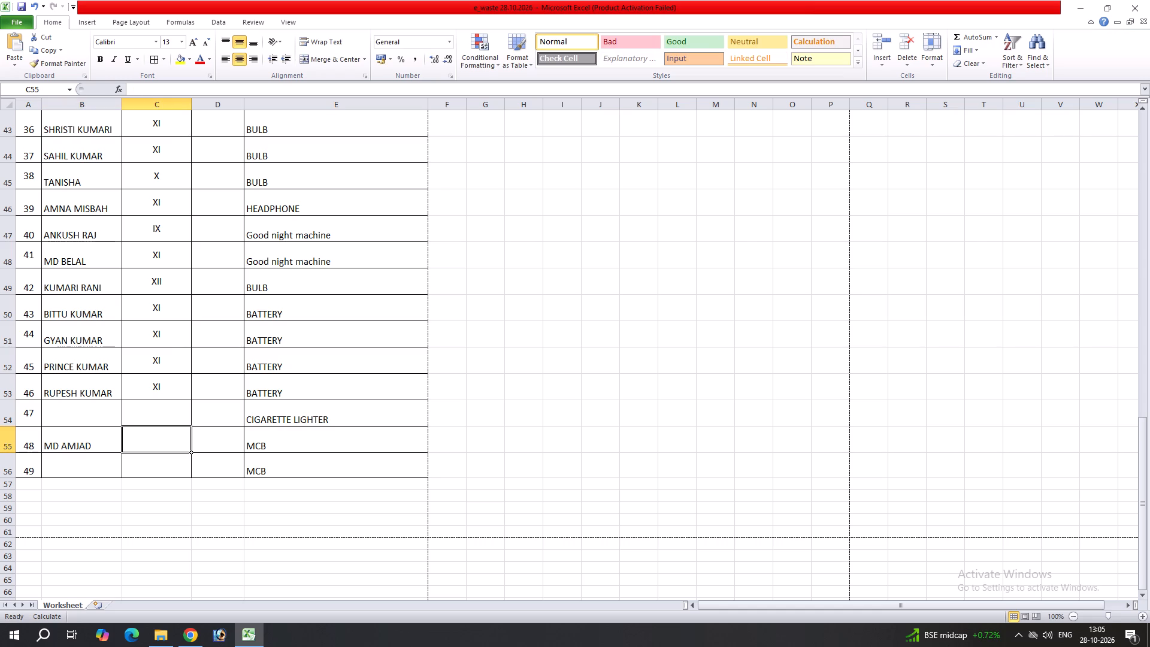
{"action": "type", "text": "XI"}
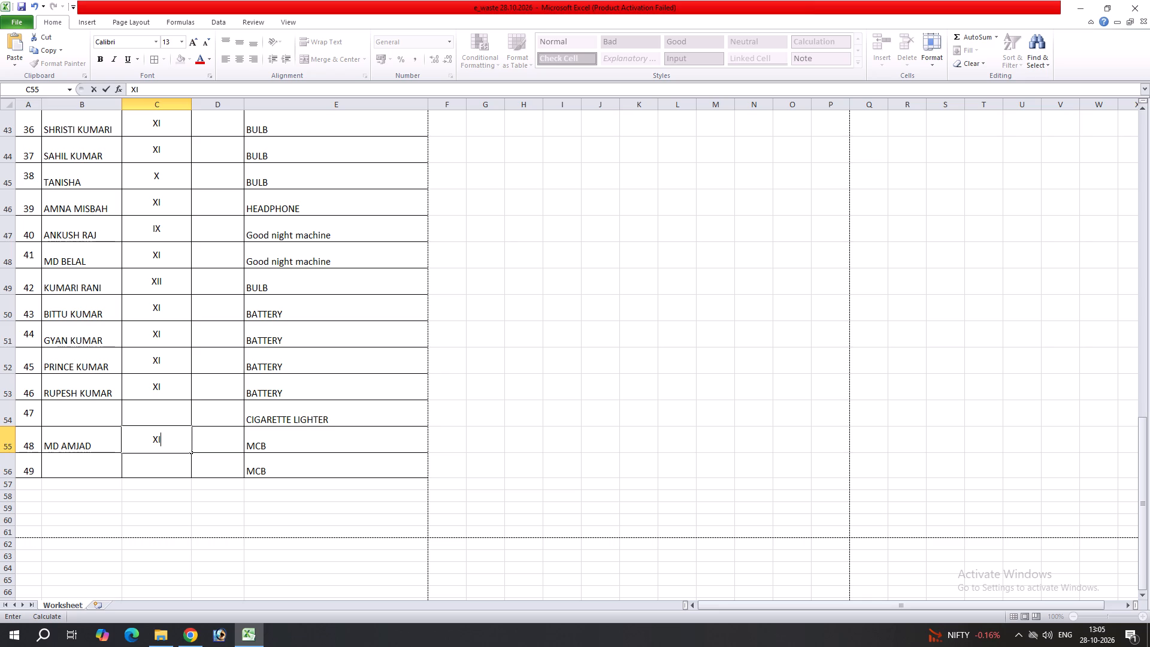
Enter the student's name in B54 with wrapped text and class XII in C54 for the CIGARETTE LIGHTER item with serial number 47.
{"action": "left_click", "coordinate": [107, 410]}
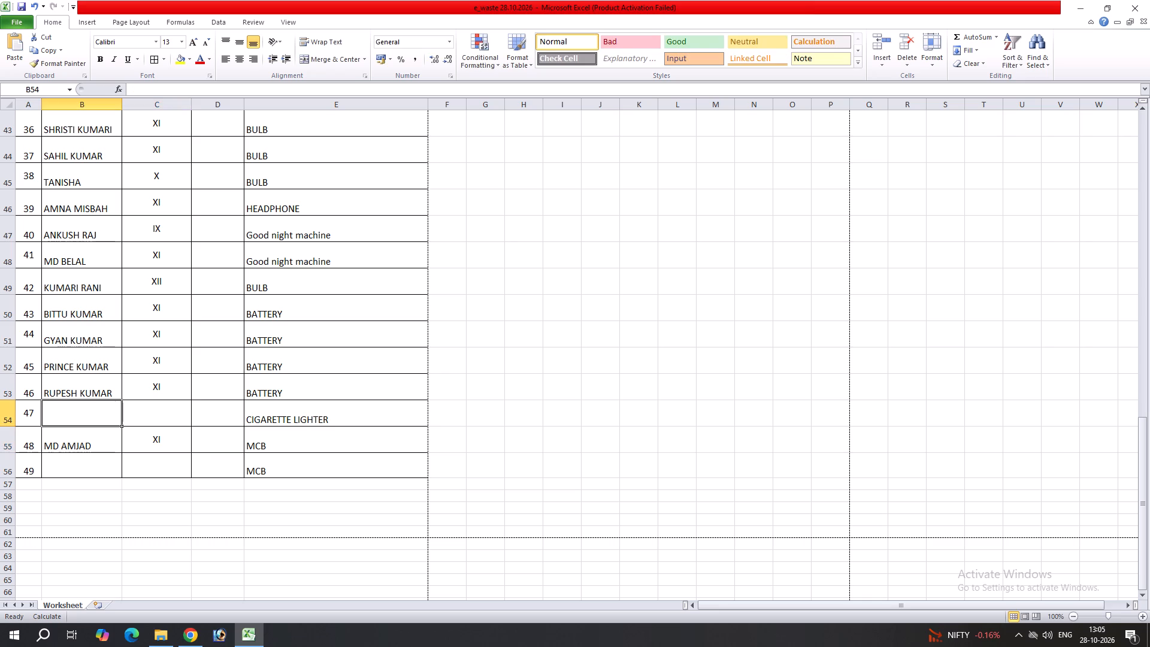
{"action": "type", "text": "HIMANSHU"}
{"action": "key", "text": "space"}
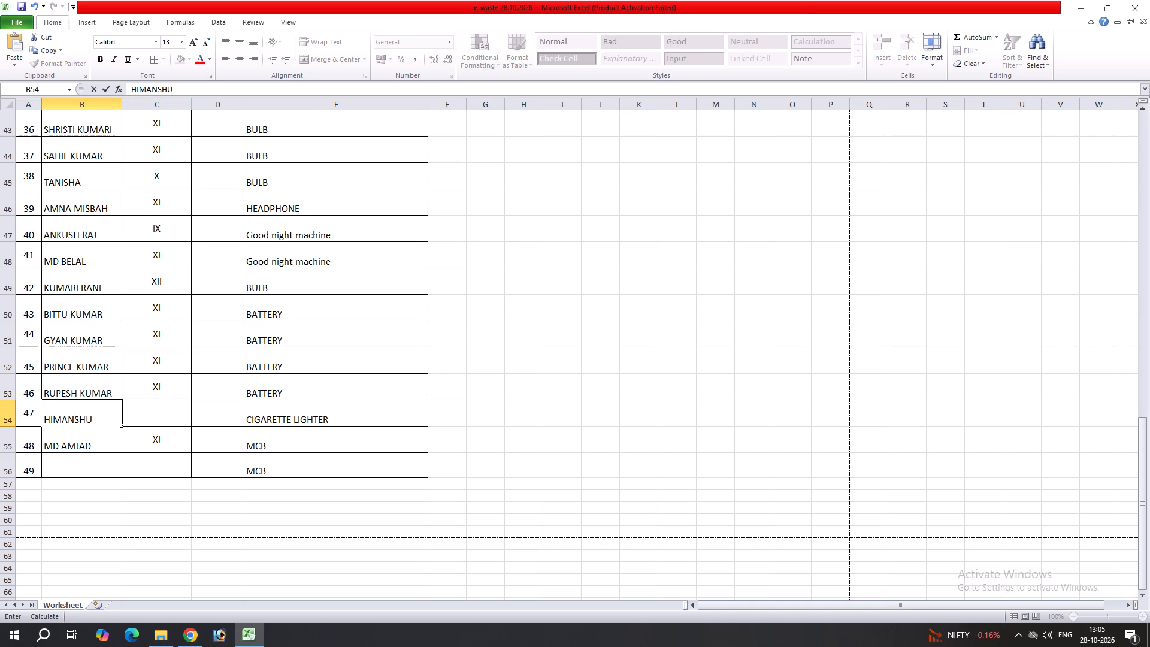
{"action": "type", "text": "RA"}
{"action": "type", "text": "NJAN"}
{"action": "left_click", "coordinate": [146, 448]}
{"action": "left_click", "coordinate": [71, 417]}
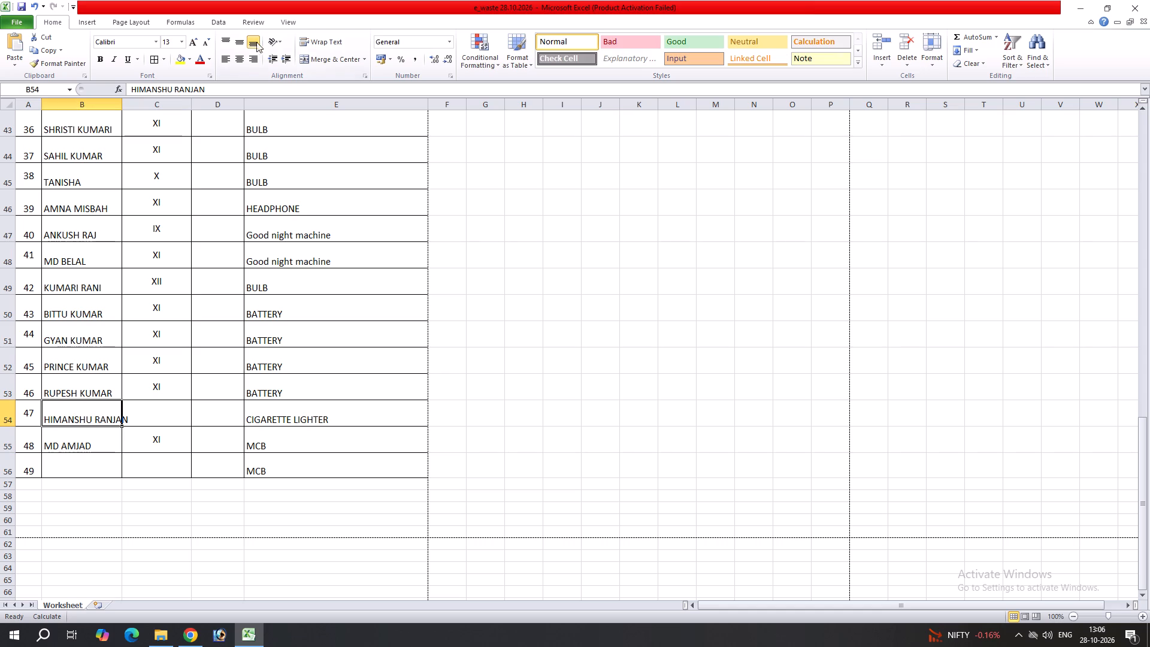
{"action": "left_click", "coordinate": [314, 42]}
{"action": "left_click", "coordinate": [159, 416]}
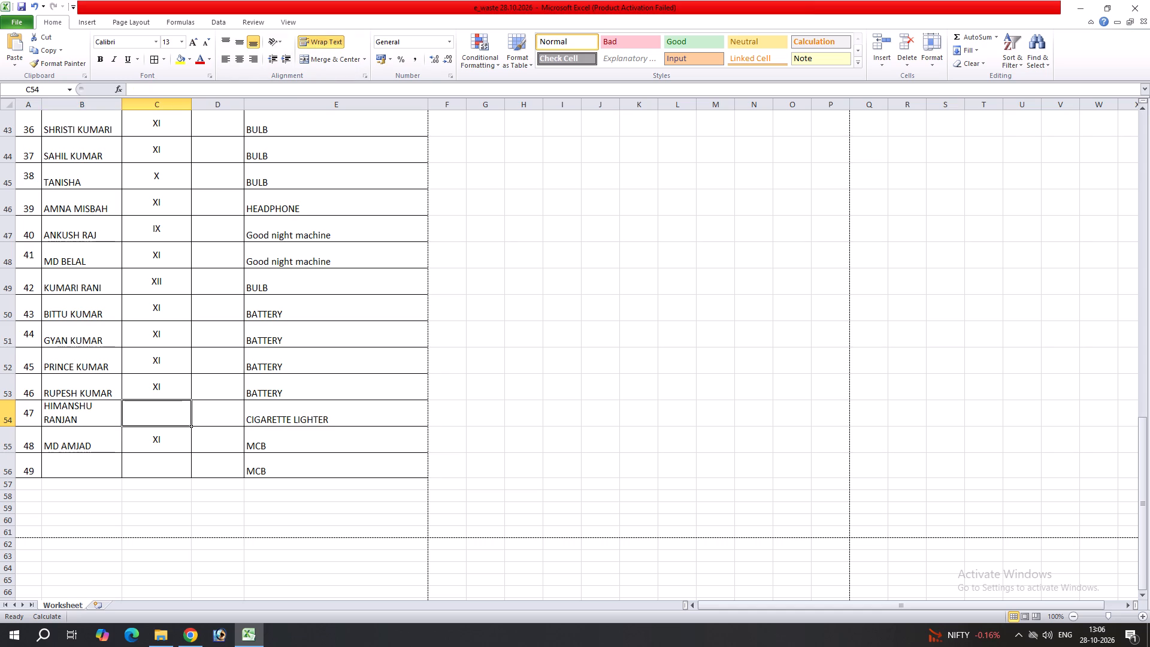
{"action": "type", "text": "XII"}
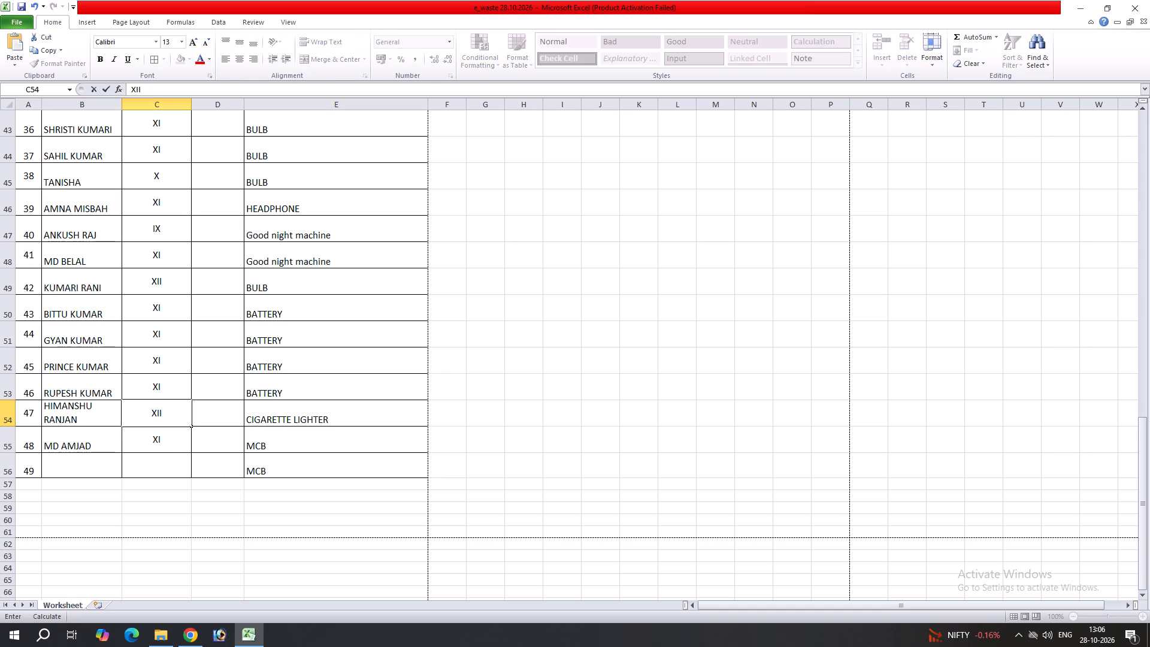
{"action": "left_click", "coordinate": [59, 470]}
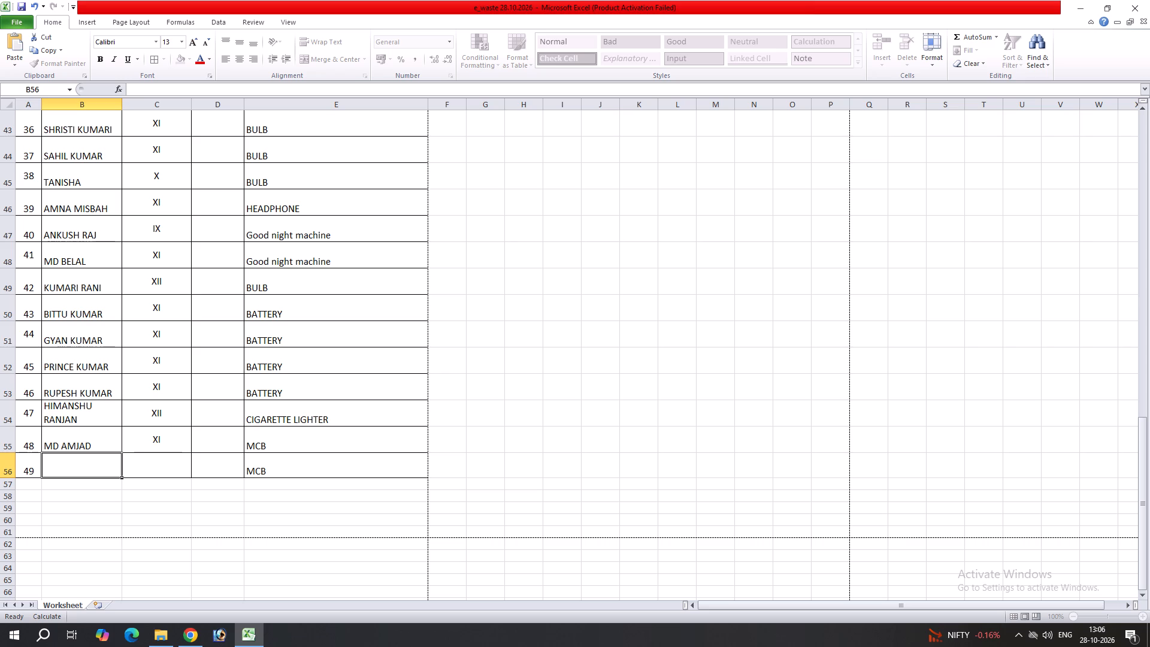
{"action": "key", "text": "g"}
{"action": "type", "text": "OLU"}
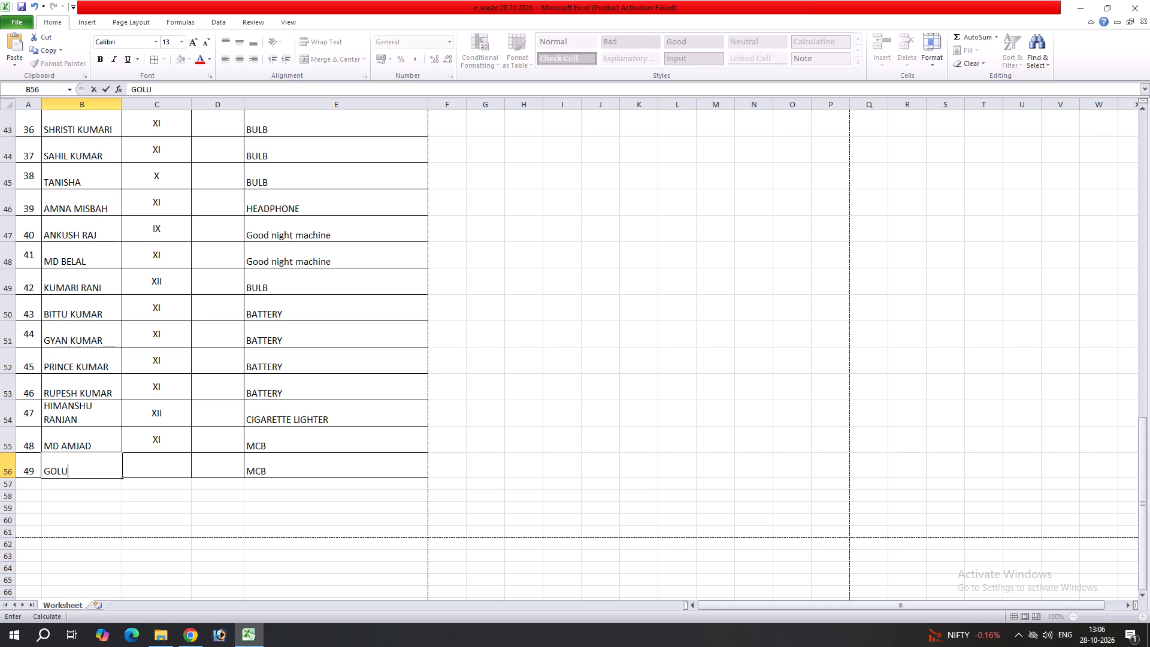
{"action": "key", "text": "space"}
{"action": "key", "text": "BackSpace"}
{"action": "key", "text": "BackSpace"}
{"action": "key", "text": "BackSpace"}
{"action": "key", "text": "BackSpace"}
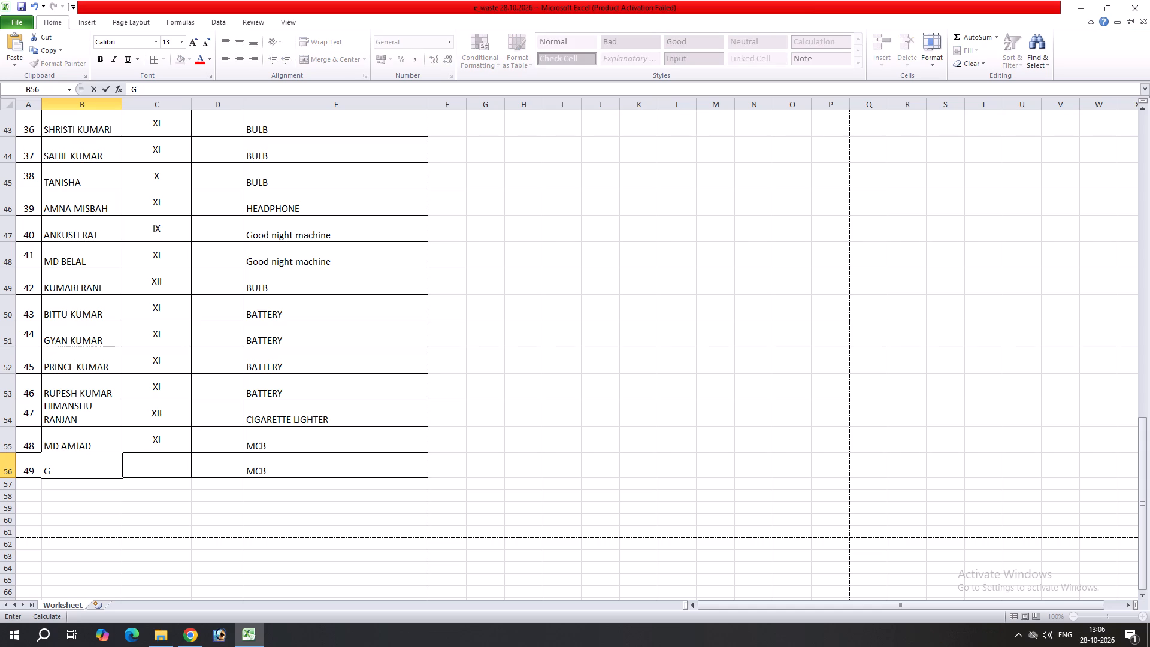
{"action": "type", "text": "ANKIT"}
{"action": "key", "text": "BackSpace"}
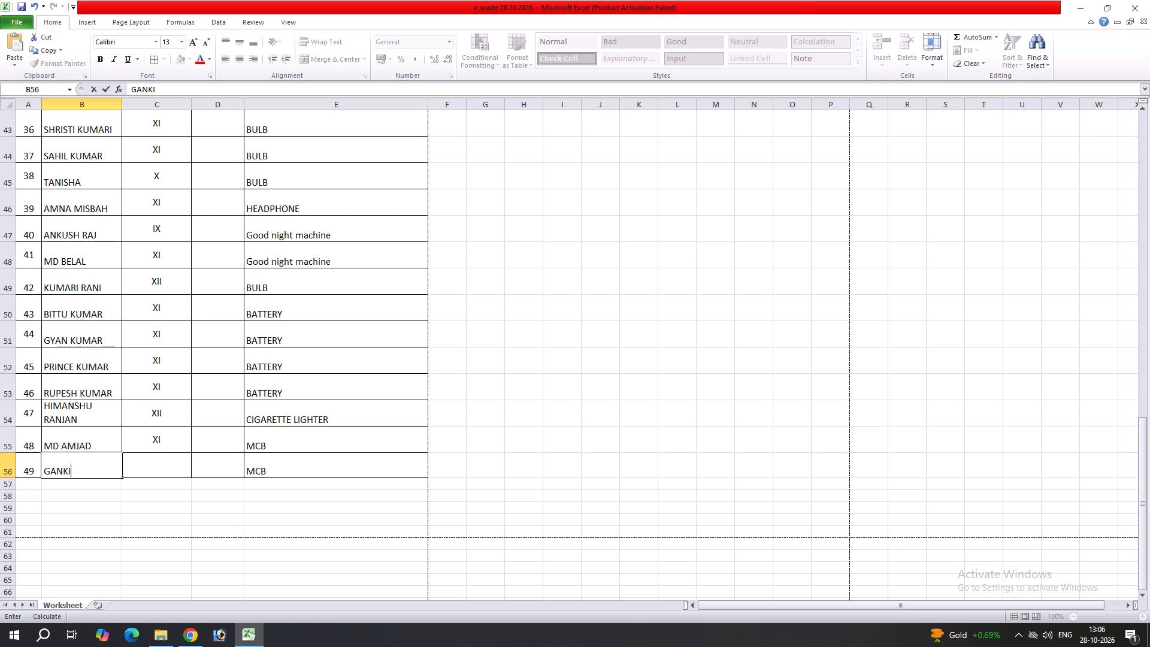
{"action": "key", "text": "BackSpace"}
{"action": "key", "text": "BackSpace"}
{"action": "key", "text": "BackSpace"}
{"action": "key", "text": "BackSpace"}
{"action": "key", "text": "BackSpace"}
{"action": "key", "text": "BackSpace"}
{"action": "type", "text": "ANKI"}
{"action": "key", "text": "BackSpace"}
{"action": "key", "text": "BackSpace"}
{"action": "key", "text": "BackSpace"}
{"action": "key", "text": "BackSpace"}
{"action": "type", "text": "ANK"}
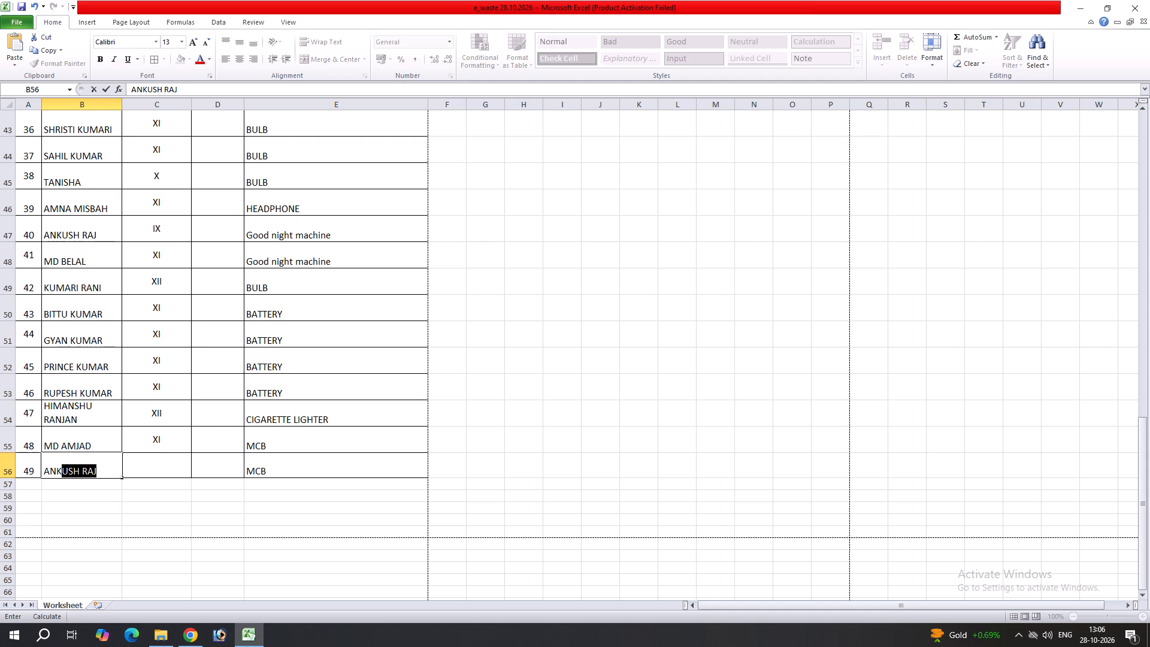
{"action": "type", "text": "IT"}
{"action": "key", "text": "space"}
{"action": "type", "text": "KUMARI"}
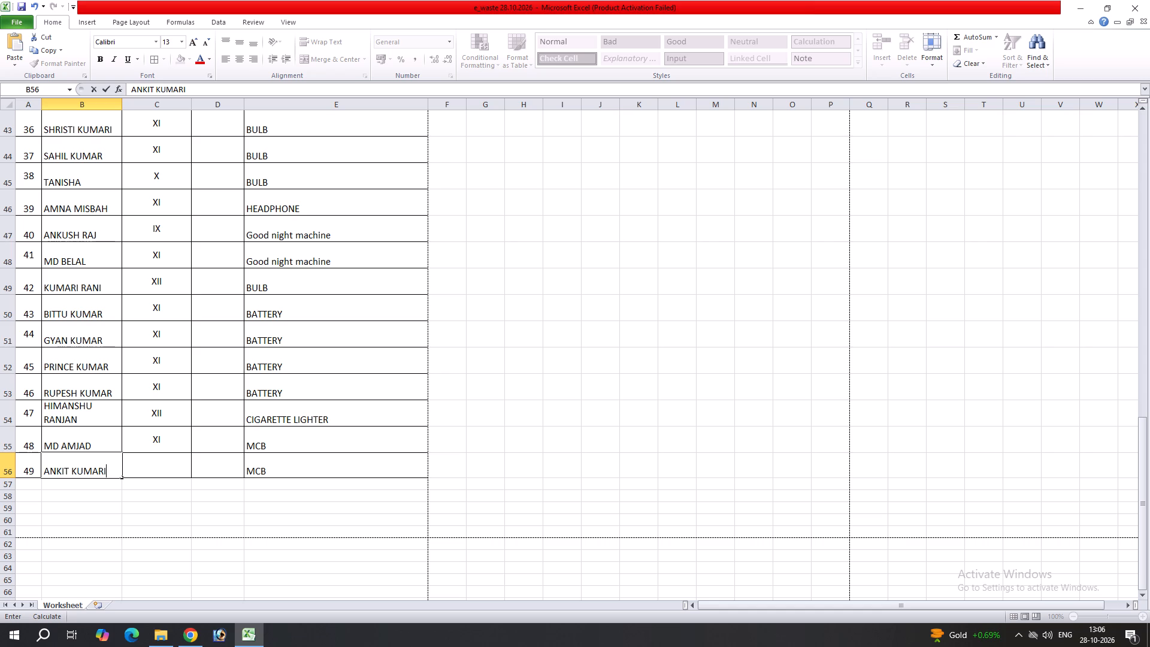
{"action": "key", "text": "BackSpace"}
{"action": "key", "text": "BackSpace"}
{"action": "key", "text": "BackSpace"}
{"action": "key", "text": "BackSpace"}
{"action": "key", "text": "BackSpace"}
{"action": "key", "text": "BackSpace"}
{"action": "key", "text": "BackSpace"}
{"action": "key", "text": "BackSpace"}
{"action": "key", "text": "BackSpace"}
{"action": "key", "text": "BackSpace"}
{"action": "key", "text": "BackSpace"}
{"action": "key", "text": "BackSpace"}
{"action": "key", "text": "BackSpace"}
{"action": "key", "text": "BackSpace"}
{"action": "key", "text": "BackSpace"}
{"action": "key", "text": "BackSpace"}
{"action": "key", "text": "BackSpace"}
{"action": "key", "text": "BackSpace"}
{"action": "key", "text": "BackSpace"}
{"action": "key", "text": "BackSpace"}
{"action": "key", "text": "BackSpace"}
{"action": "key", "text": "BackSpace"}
Enter the student's name in B56 and class XI in C56 for the MCB item with serial number 49.
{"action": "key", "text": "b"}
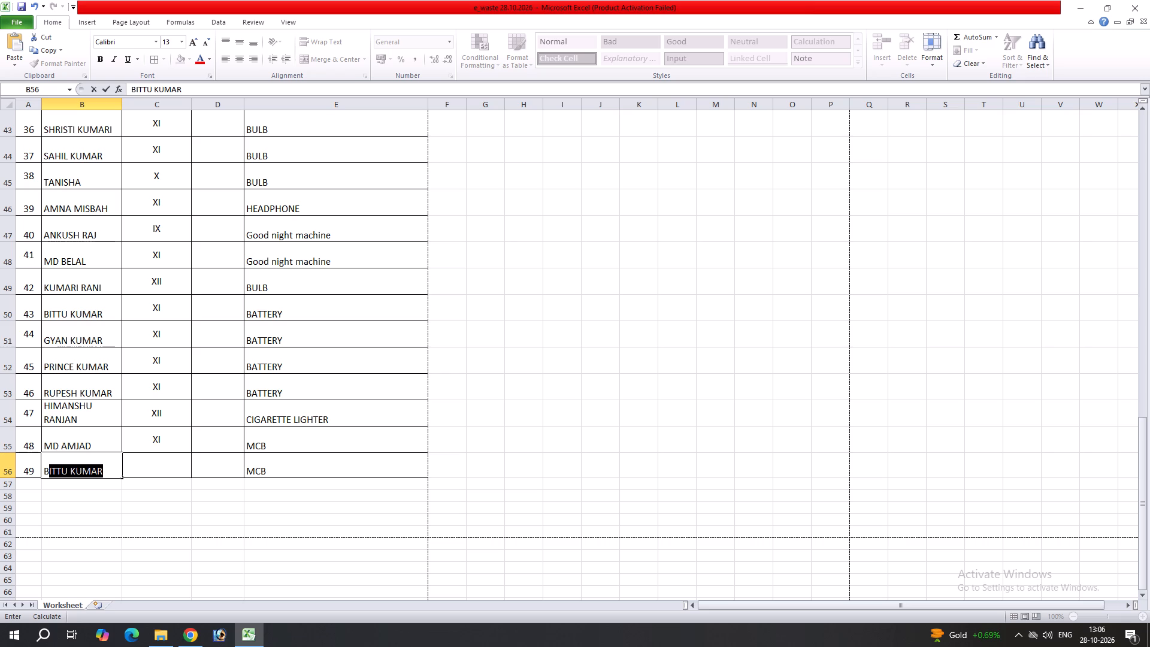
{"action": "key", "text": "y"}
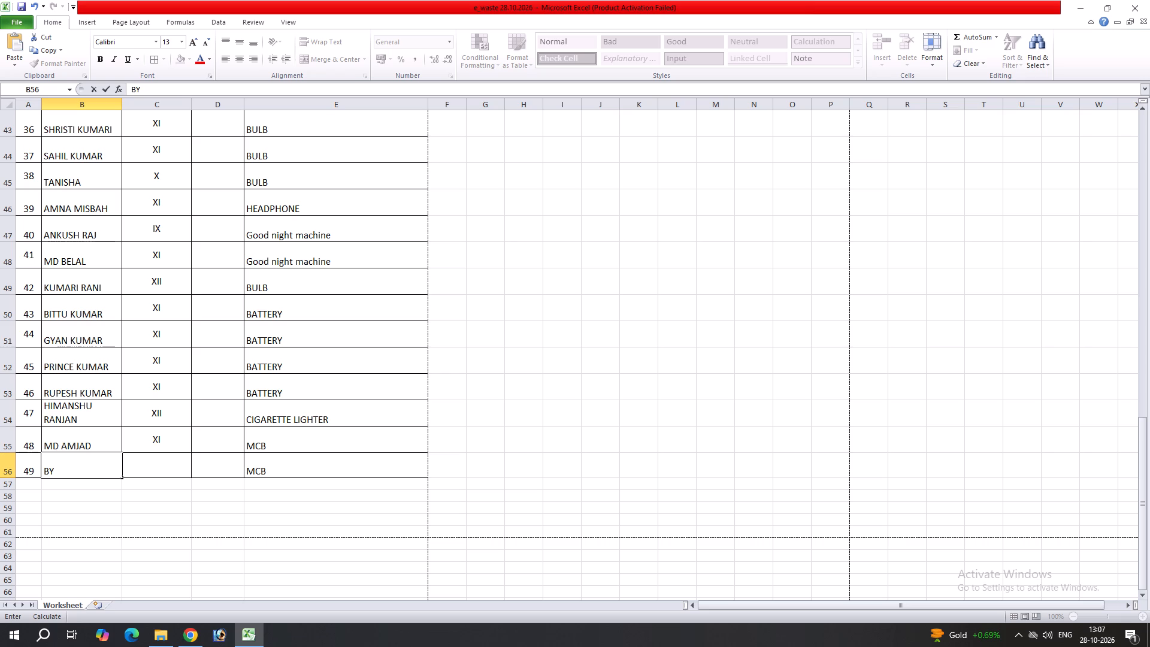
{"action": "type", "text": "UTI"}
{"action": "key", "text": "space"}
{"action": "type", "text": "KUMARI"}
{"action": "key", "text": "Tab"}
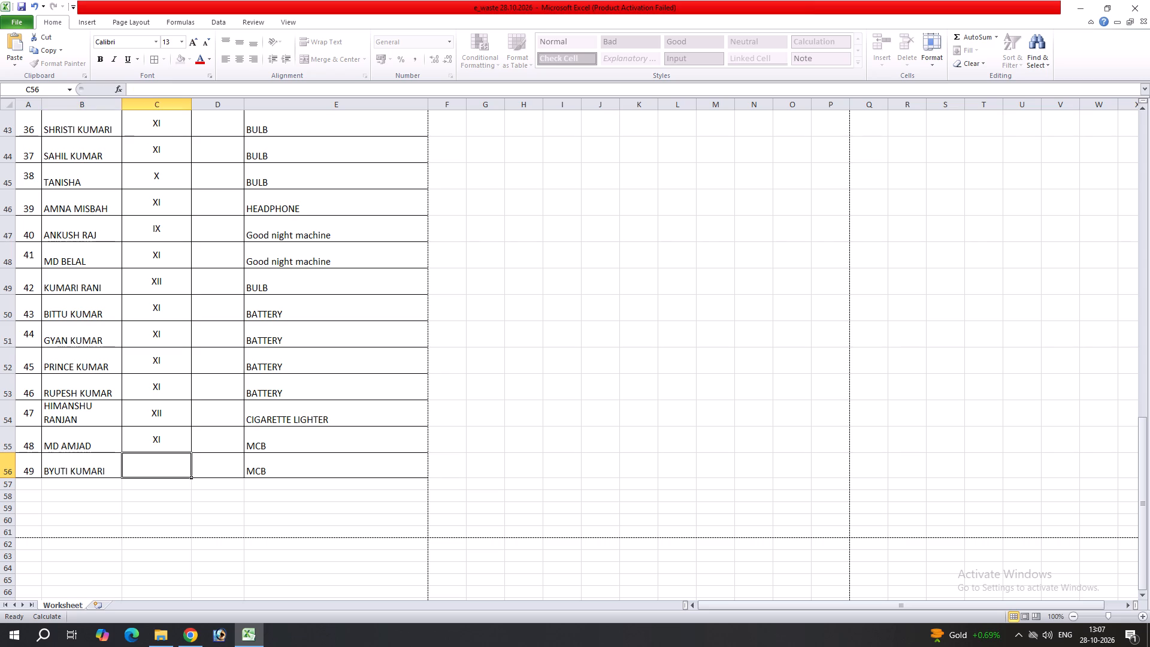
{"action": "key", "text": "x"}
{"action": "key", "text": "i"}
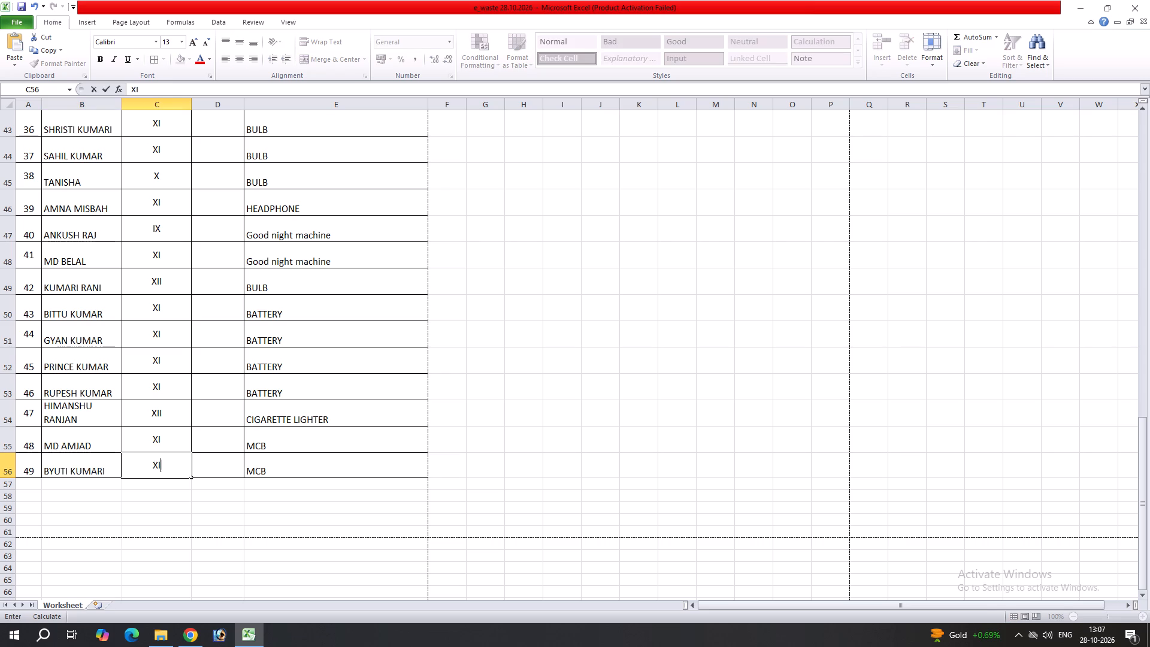
{"action": "left_click", "coordinate": [728, 468]}
Enter 1 as the No. of item in D8 and fill it down the column through D56.
{"action": "scroll", "coordinate": [571, 402], "scroll_direction": "up", "scroll_amount": 3}
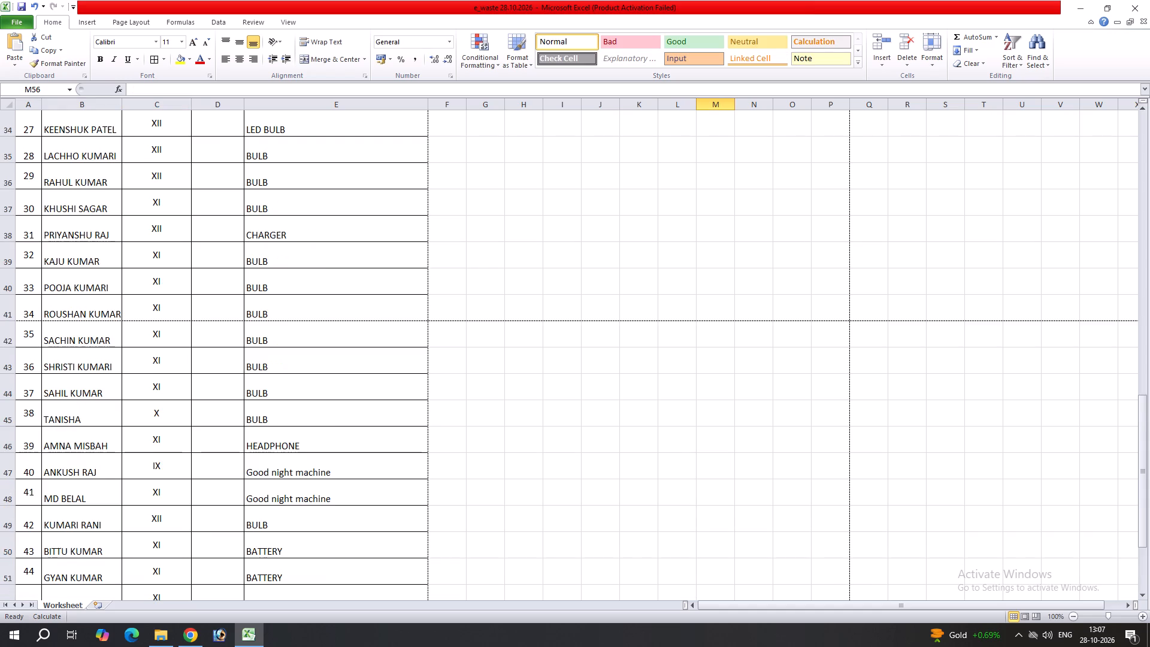
{"action": "scroll", "coordinate": [571, 399], "scroll_direction": "up", "scroll_amount": 12}
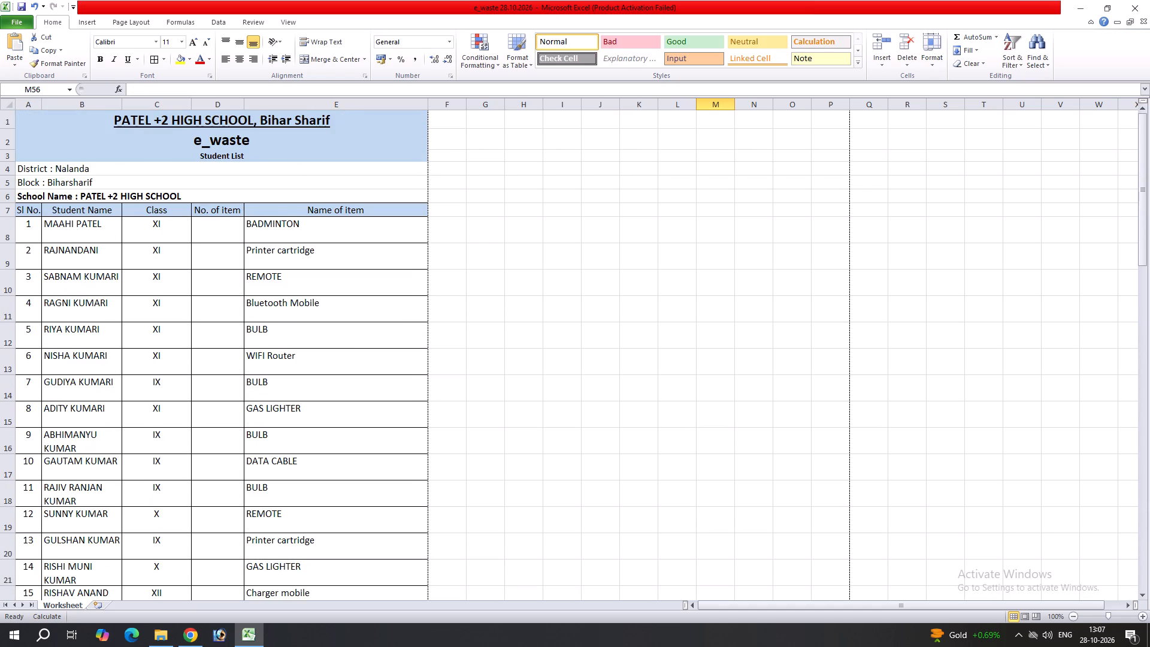
{"action": "left_click", "coordinate": [222, 232]}
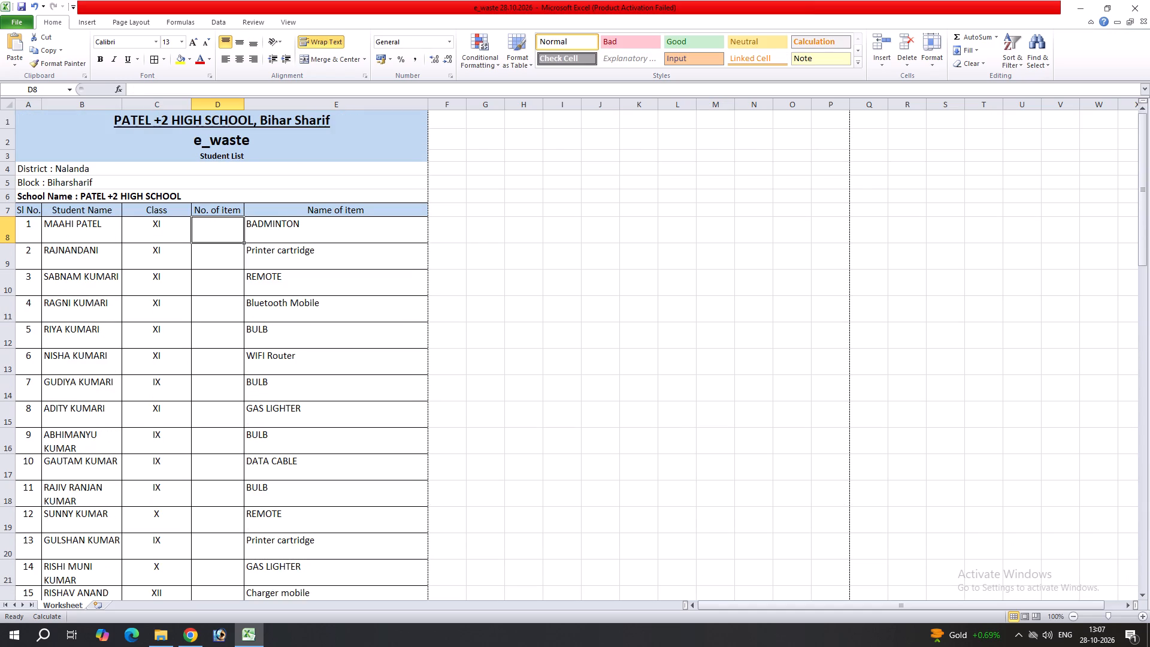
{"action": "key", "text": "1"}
{"action": "left_click", "coordinate": [267, 274]}
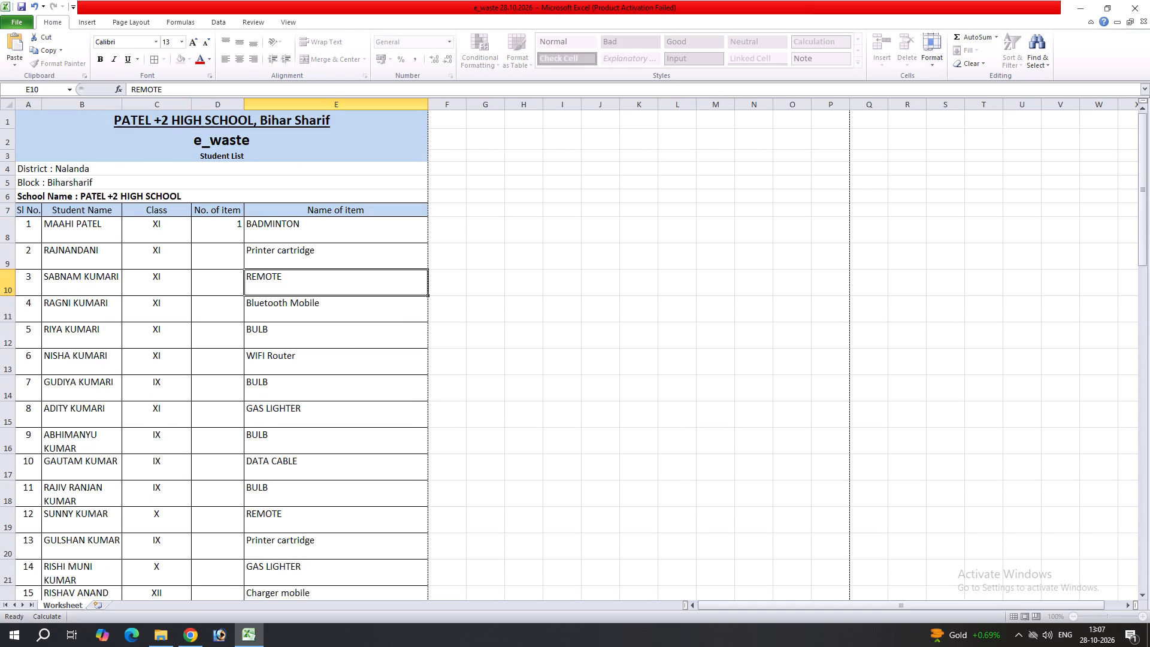
{"action": "left_click", "coordinate": [214, 228]}
{"action": "left_click_drag", "start_coordinate": [245, 241], "coordinate": [244, 304]}
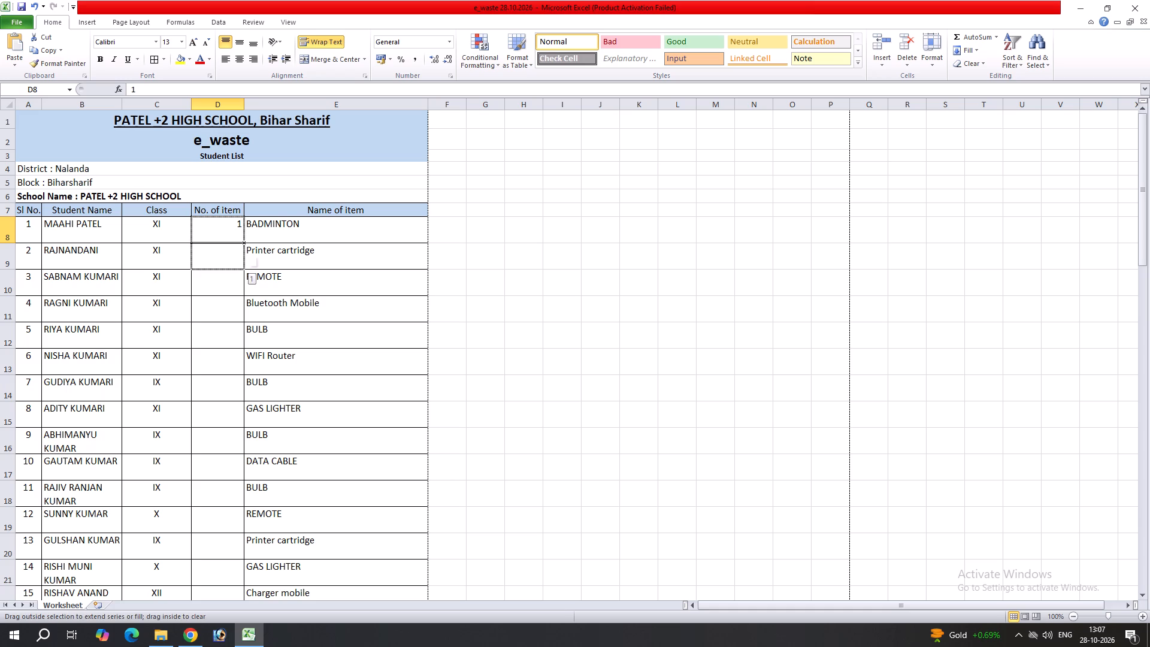
{"action": "left_click_drag", "start_coordinate": [244, 304], "coordinate": [247, 638]}
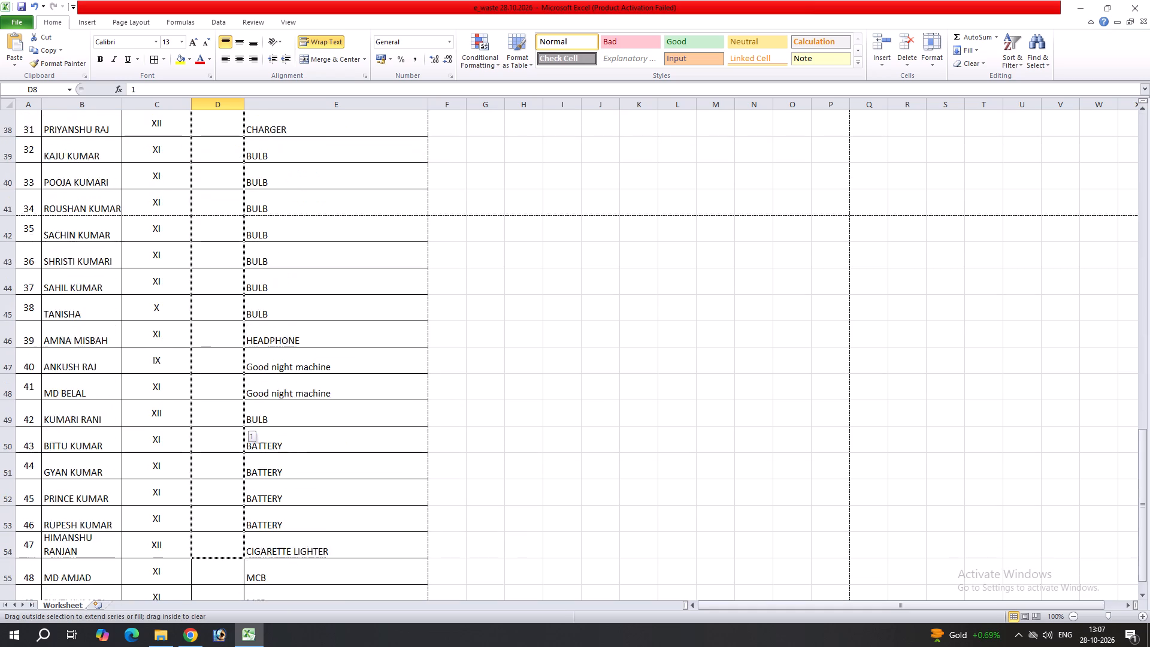
{"action": "left_click_drag", "start_coordinate": [247, 638], "coordinate": [241, 575]}
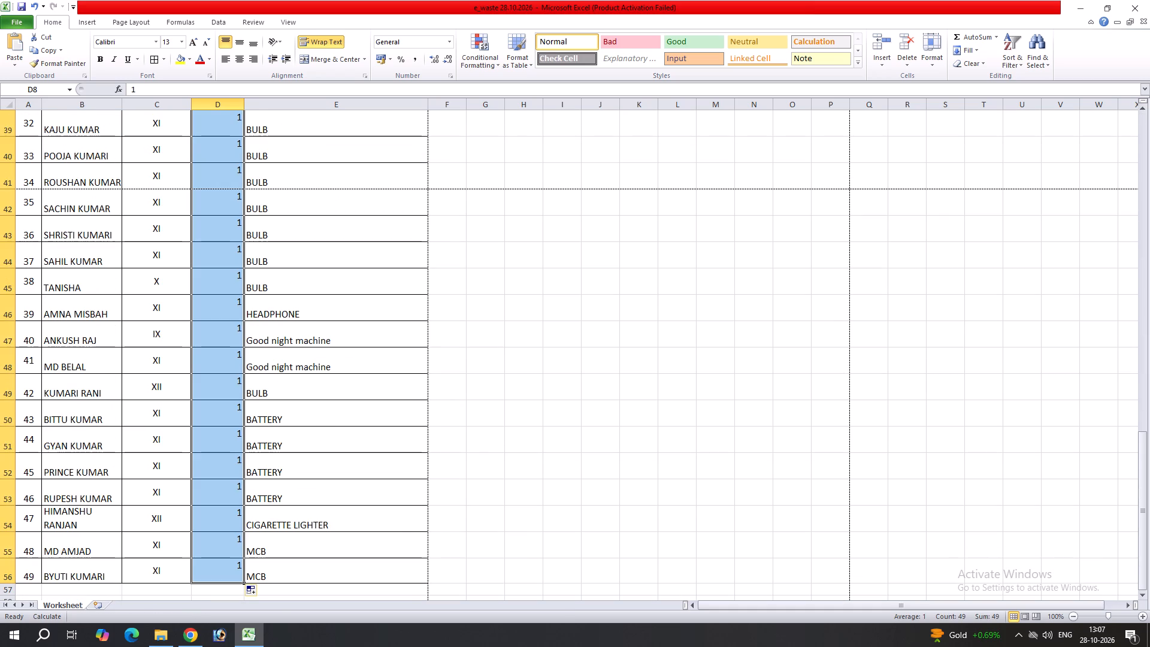
Set the No. of item in D27 to 2 for the BADMINTON & REMOTE entry.
{"action": "scroll", "coordinate": [298, 379], "scroll_direction": "up", "scroll_amount": 3}
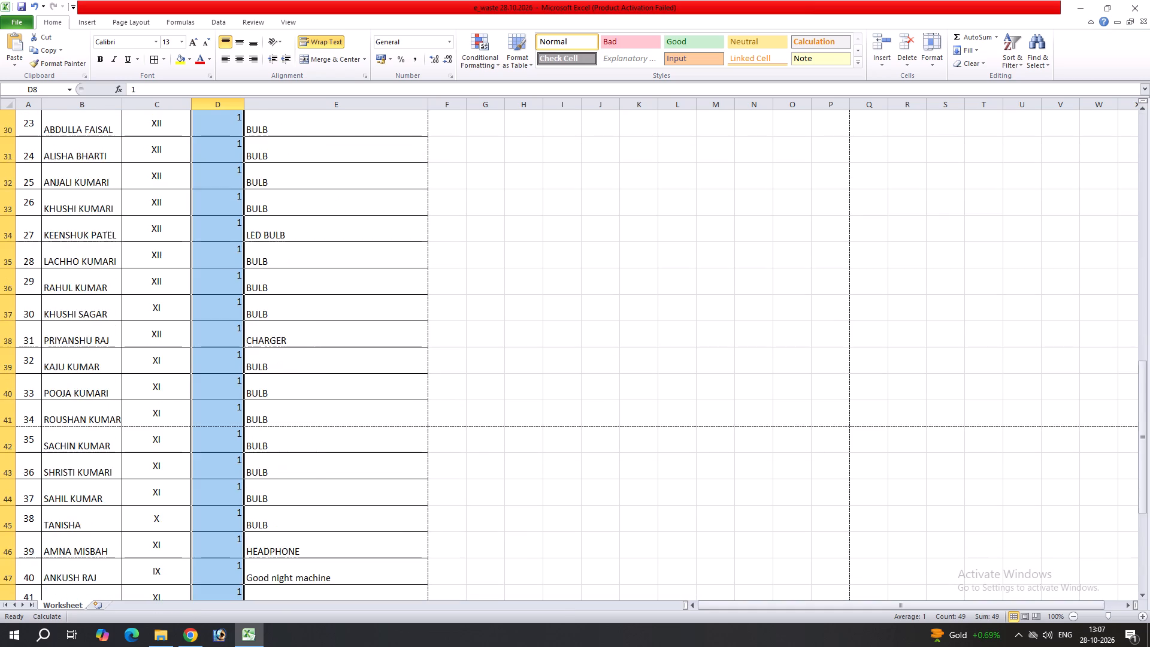
{"action": "scroll", "coordinate": [298, 379], "scroll_direction": "up", "scroll_amount": 2}
{"action": "left_click", "coordinate": [225, 205]}
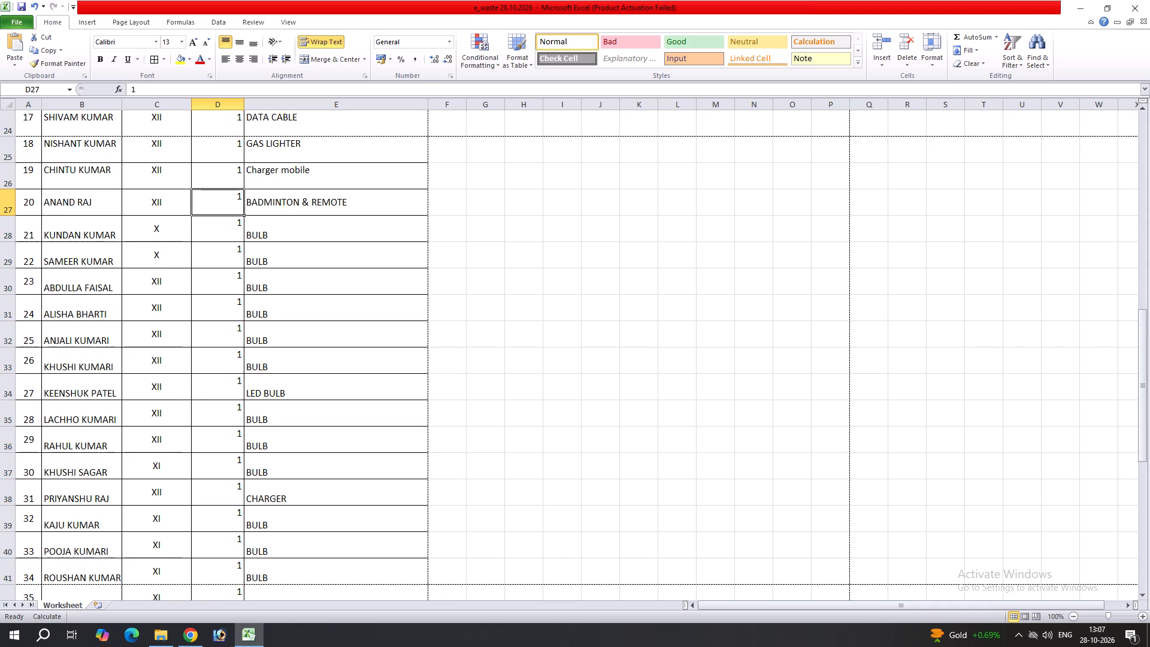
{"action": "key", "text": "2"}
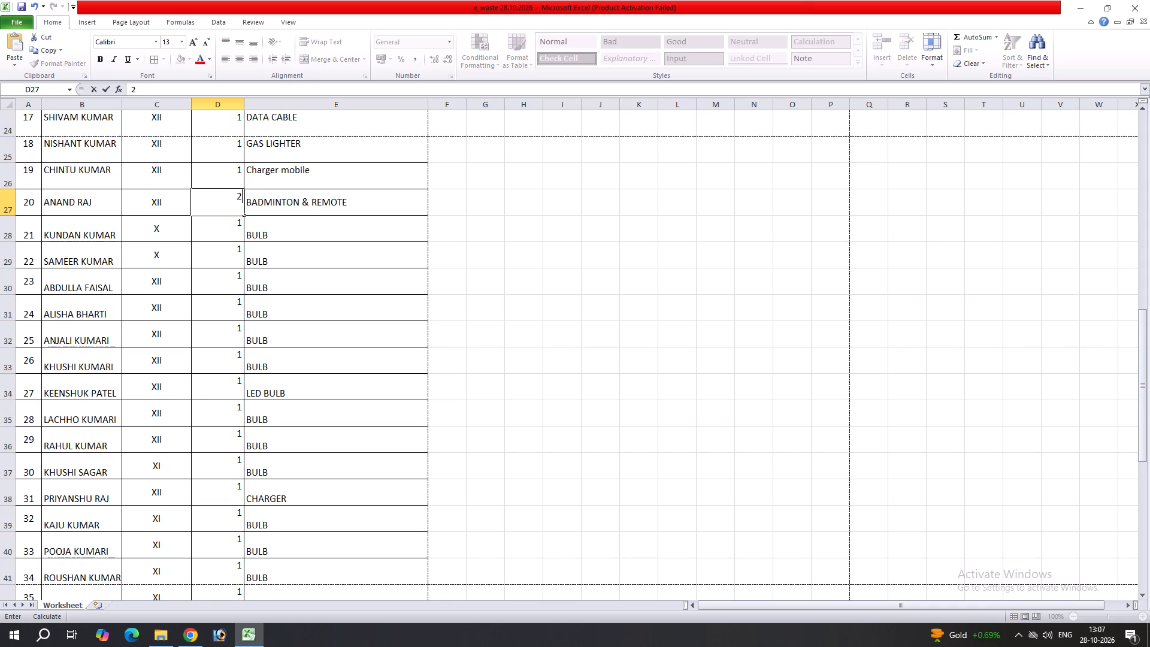
{"action": "left_click", "coordinate": [373, 262]}
{"action": "scroll", "coordinate": [328, 285], "scroll_direction": "up", "scroll_amount": 4}
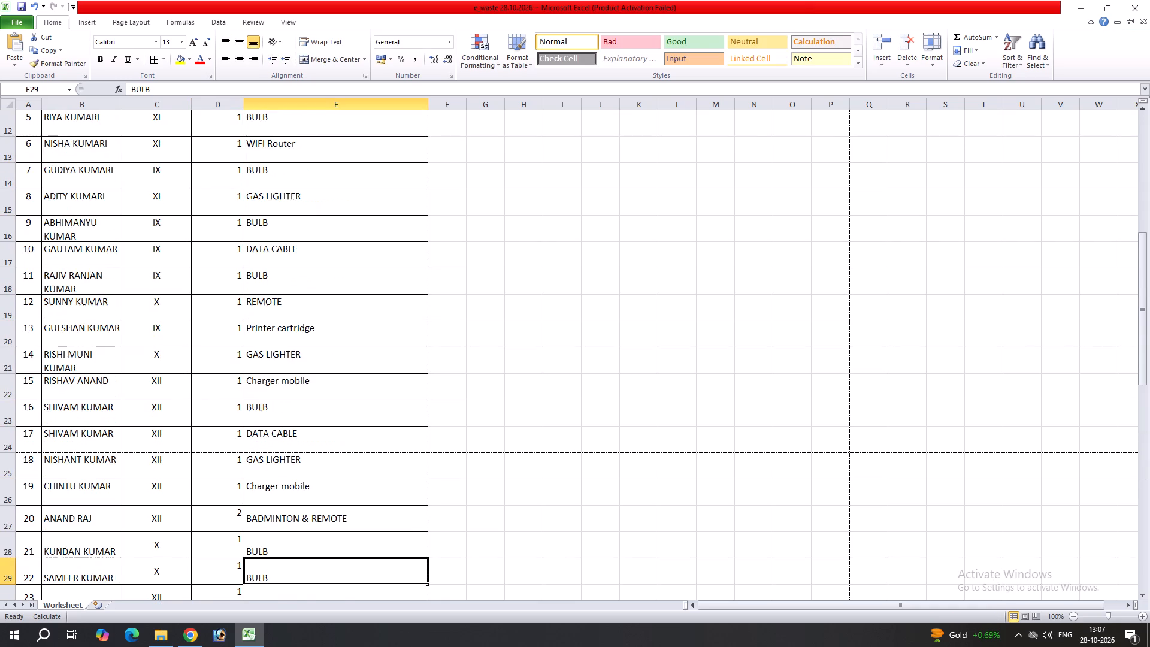
Enter the label TOTAL in A57, in the row directly below the last student entry.
{"action": "scroll", "coordinate": [328, 285], "scroll_direction": "up", "scroll_amount": 3}
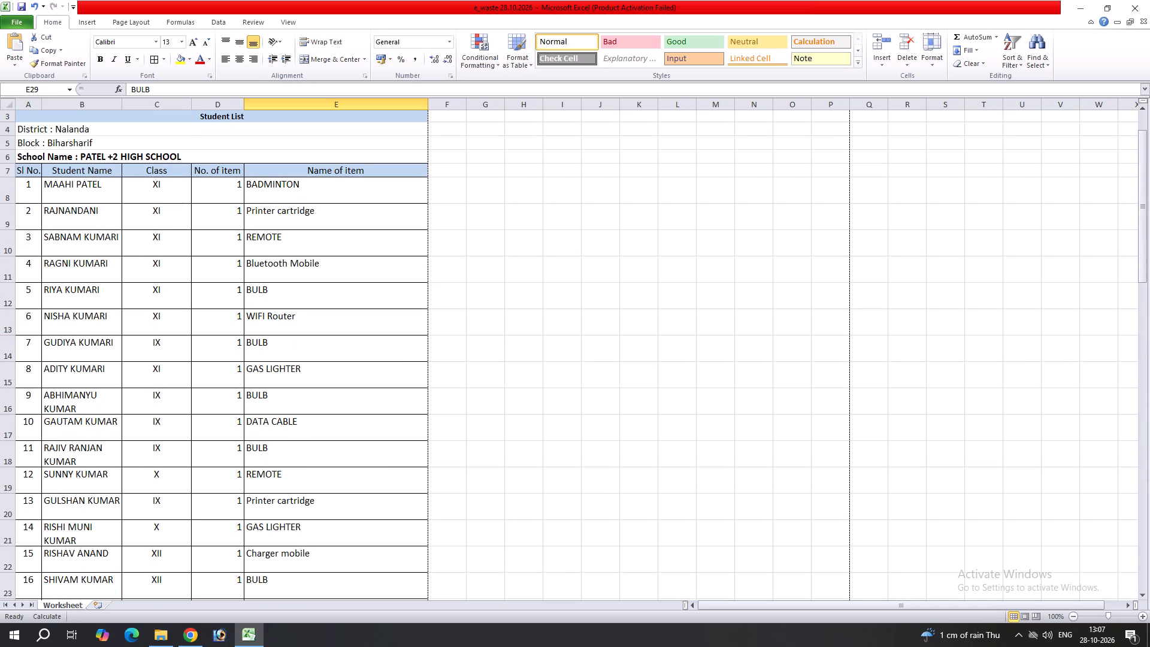
{"action": "scroll", "coordinate": [328, 285], "scroll_direction": "down", "scroll_amount": 14}
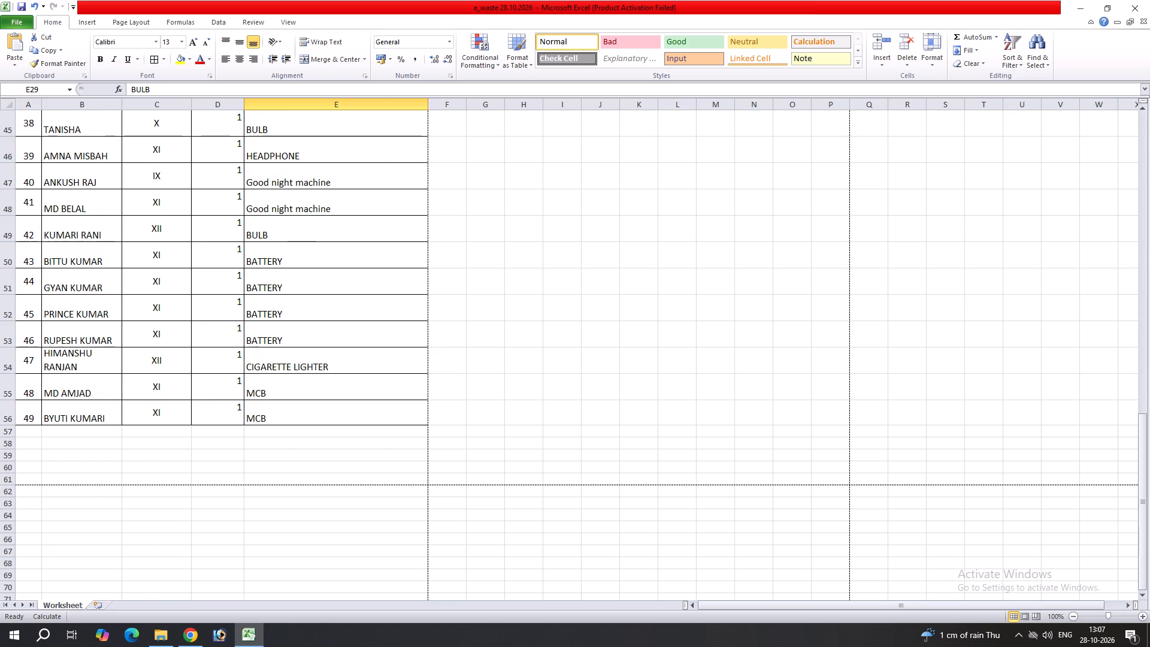
{"action": "left_click", "coordinate": [54, 444]}
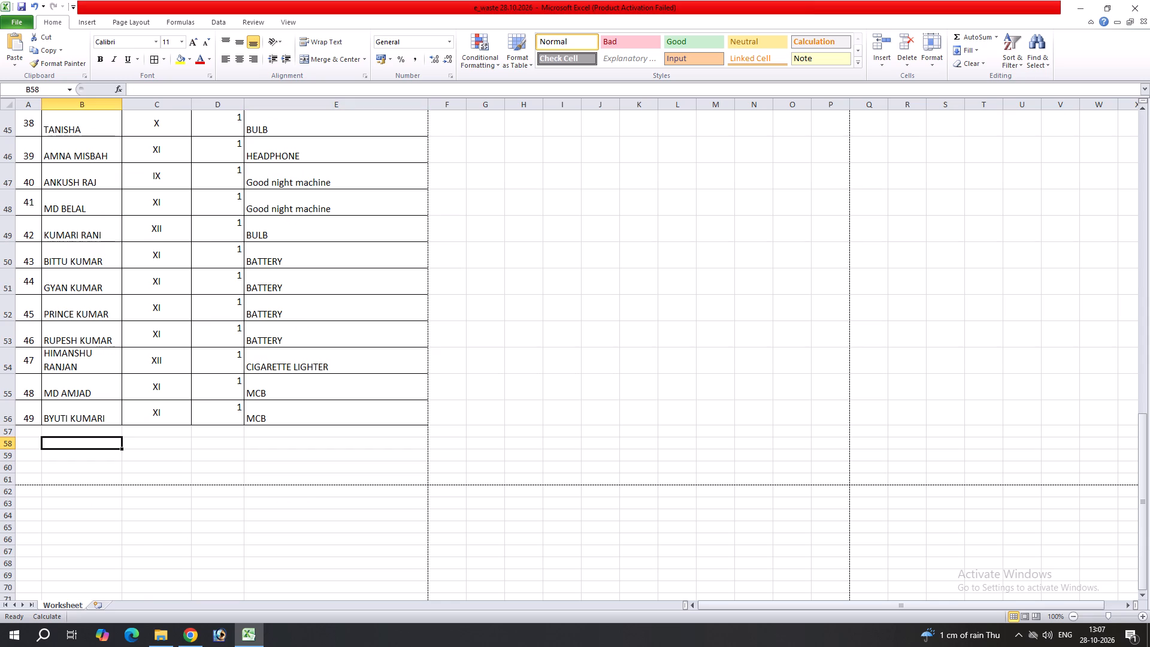
{"action": "left_click_drag", "start_coordinate": [28, 429], "coordinate": [171, 432]}
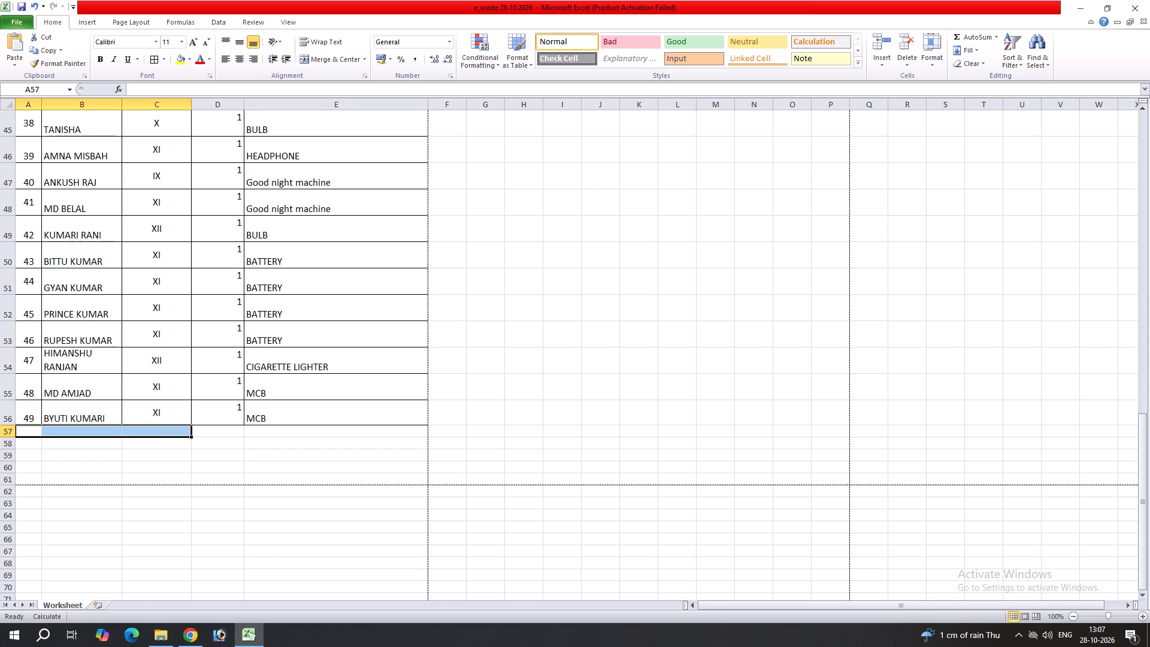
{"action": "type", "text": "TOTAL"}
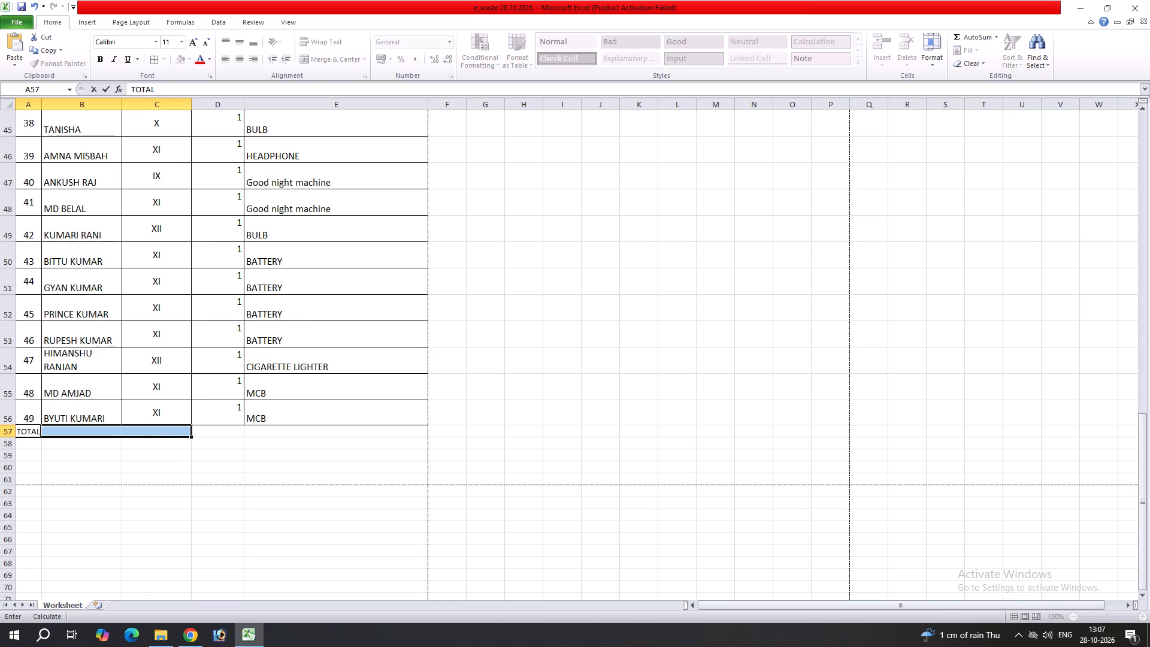
{"action": "left_click", "coordinate": [178, 459]}
Apply borders to all cells of the TOTAL row, A57 through E57.
{"action": "left_click_drag", "start_coordinate": [26, 432], "coordinate": [59, 434]}
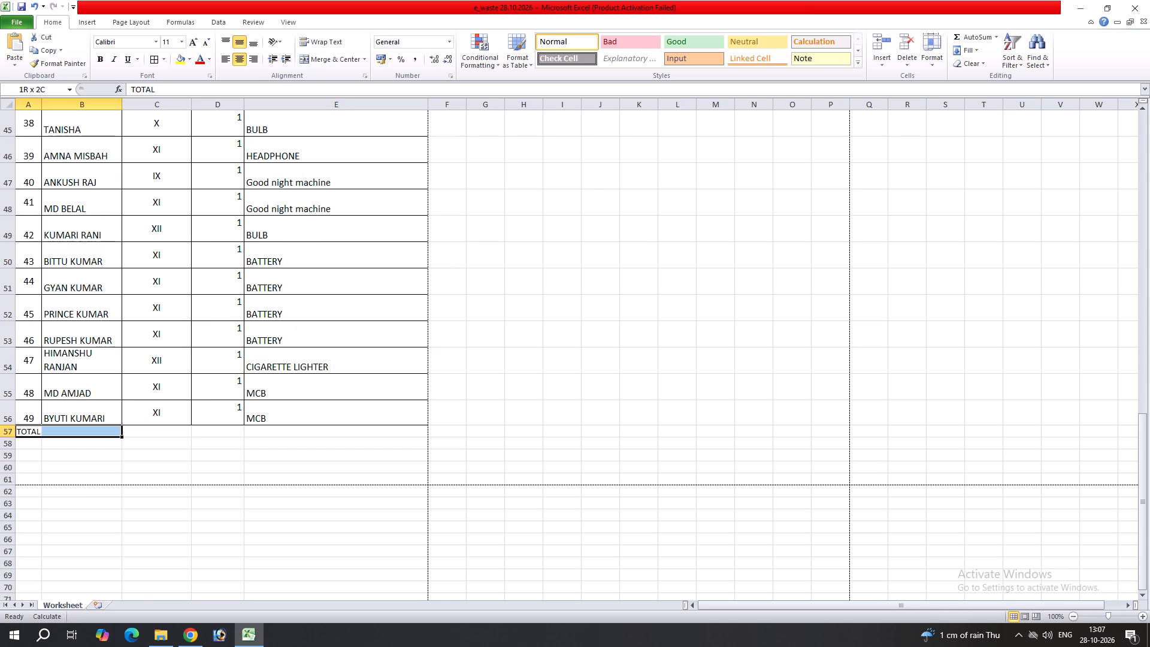
{"action": "left_click_drag", "start_coordinate": [59, 434], "coordinate": [319, 436]}
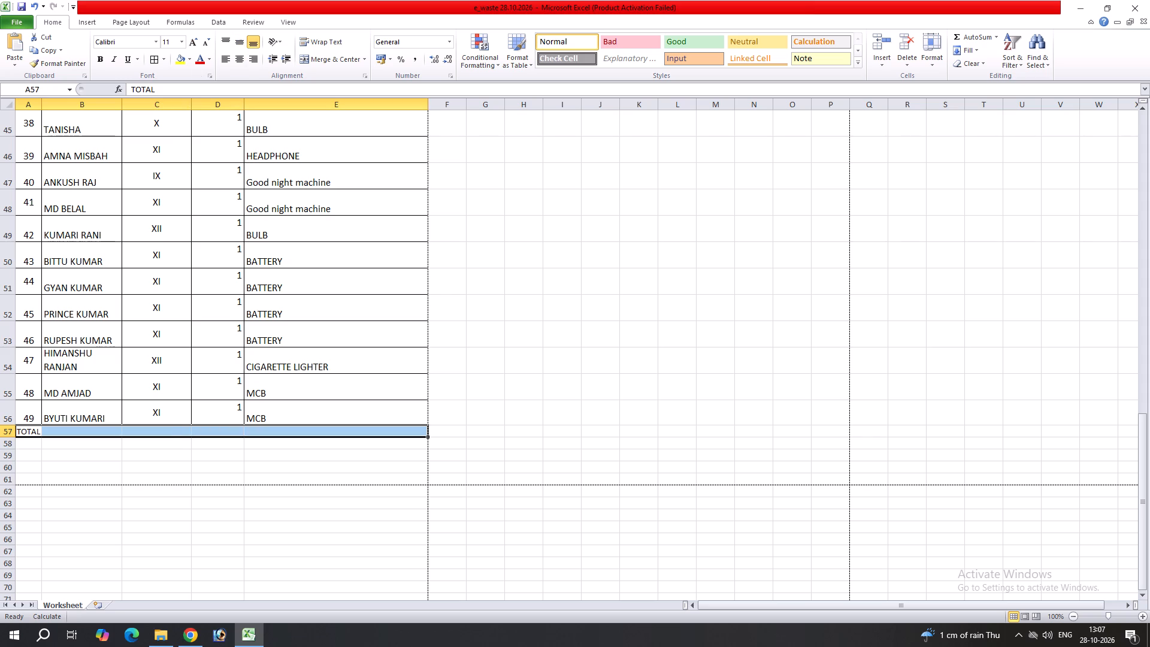
{"action": "left_click", "coordinate": [157, 61]}
{"action": "left_click", "coordinate": [139, 454]}
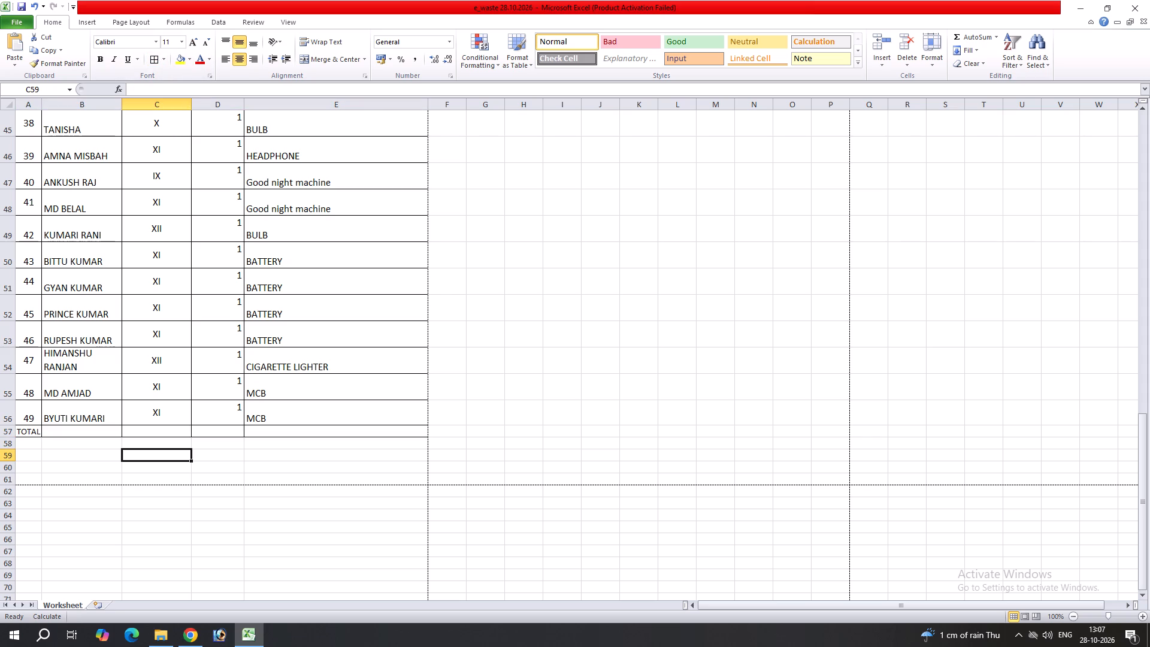
Select A57 through C57 in the TOTAL row and open the cell options for that range.
{"action": "left_click_drag", "start_coordinate": [32, 431], "coordinate": [165, 425]}
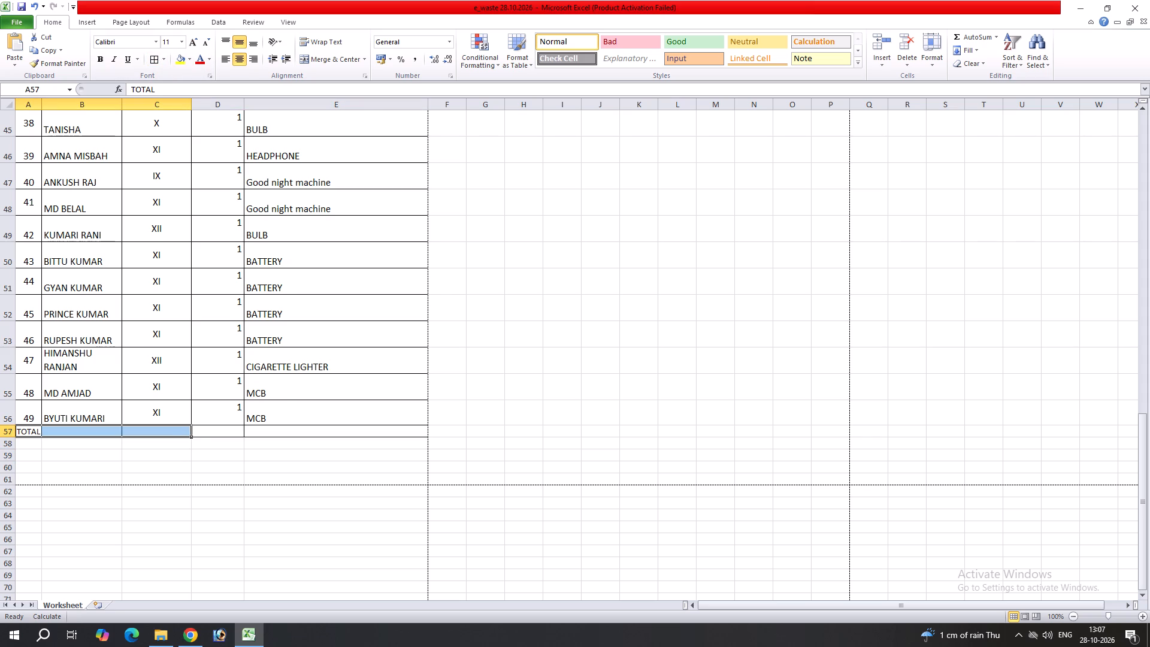
{"action": "right_click", "coordinate": [167, 431]}
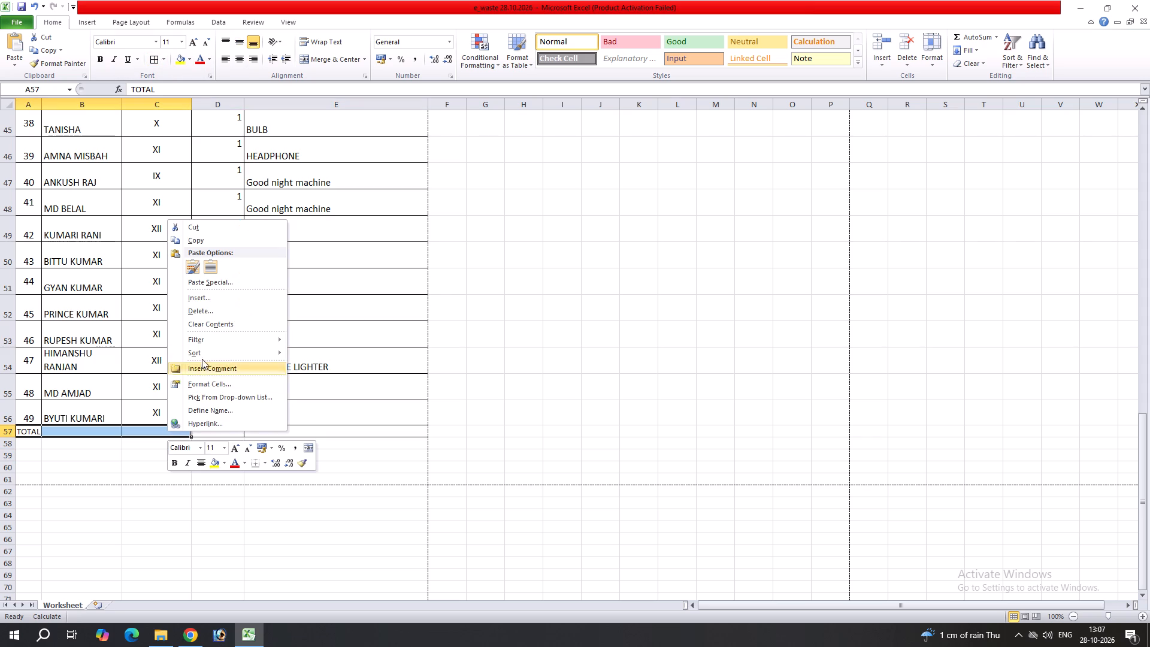
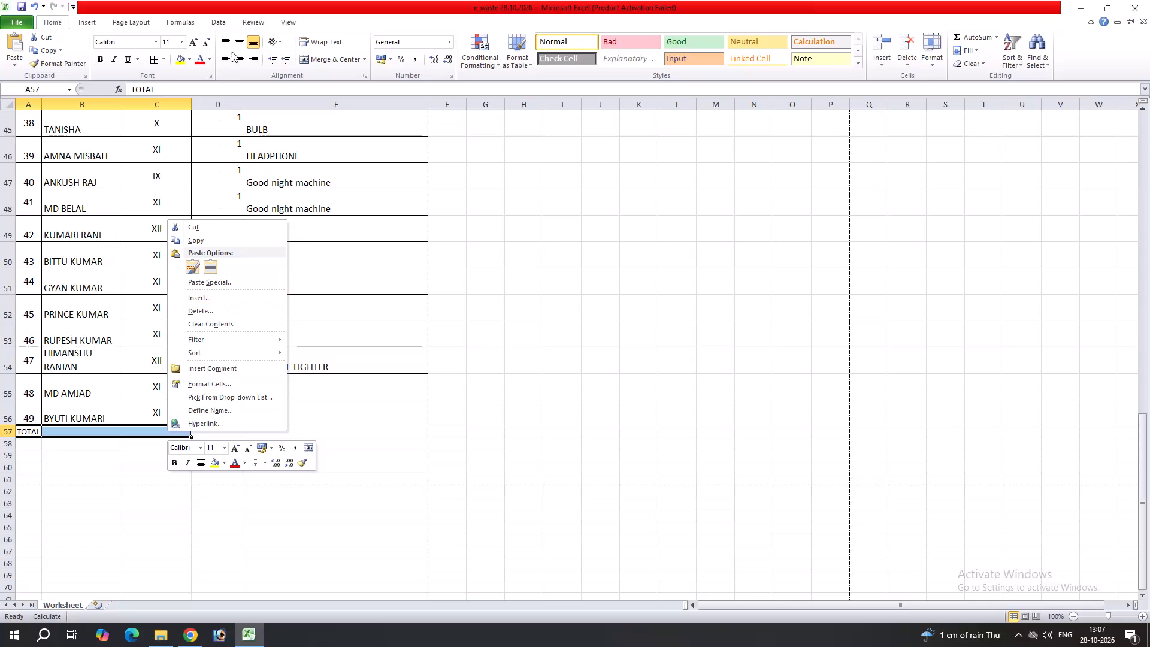
Merge and center cells A57 through C57 holding the TOTAL label.
{"action": "left_click", "coordinate": [313, 60]}
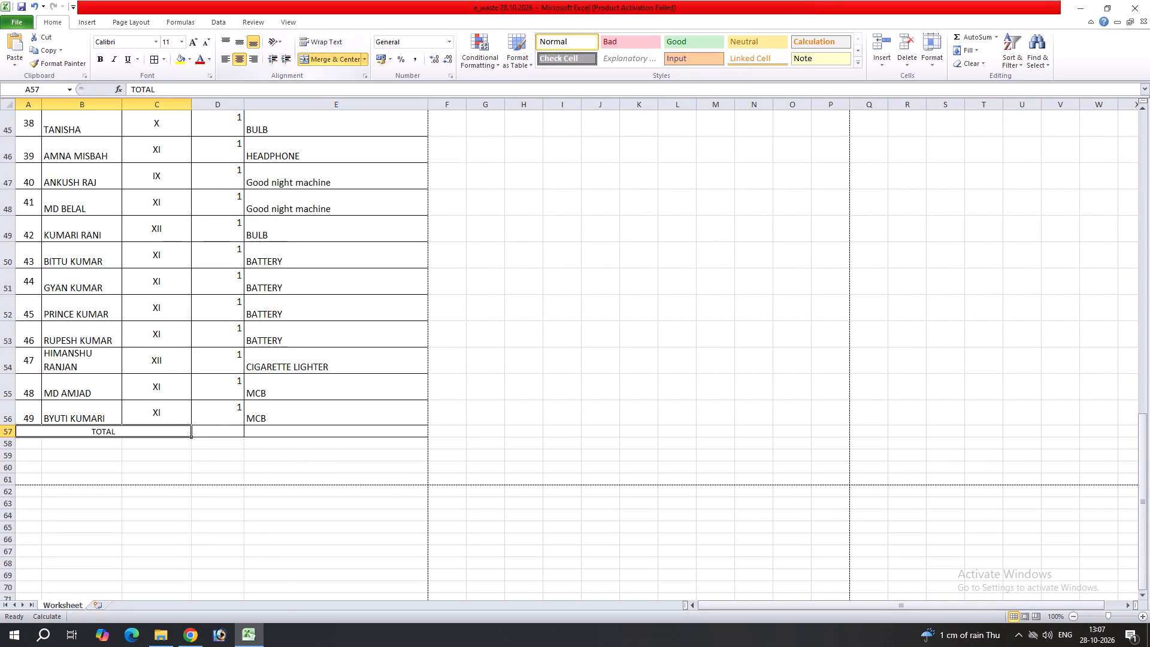
Sum the No. of item values from D8 through D56 in cell D57 of the TOTAL row.
{"action": "left_click", "coordinate": [224, 433]}
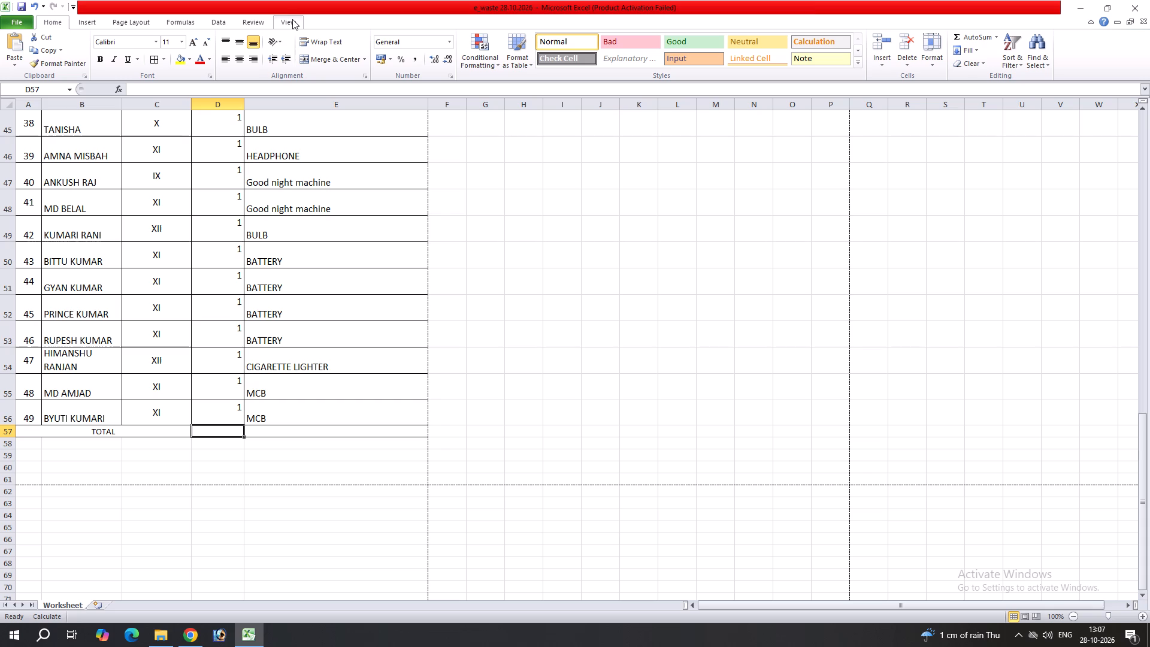
{"action": "left_click", "coordinate": [965, 38]}
{"action": "scroll", "coordinate": [507, 387], "scroll_direction": "up", "scroll_amount": 4}
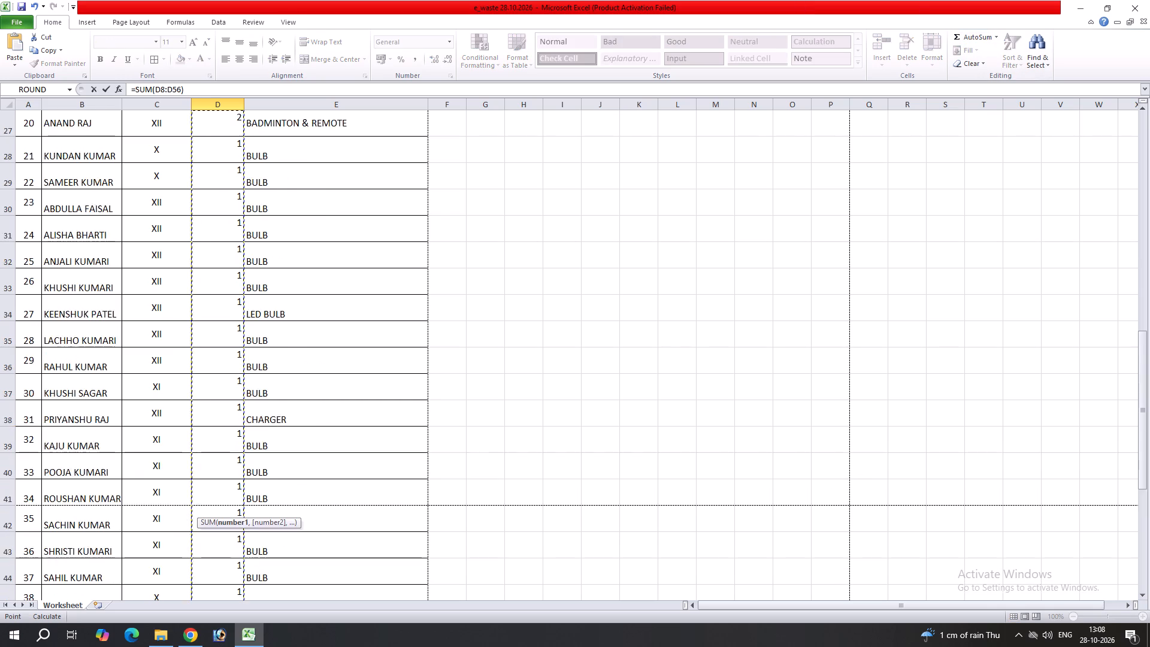
{"action": "scroll", "coordinate": [509, 370], "scroll_direction": "up", "scroll_amount": 13}
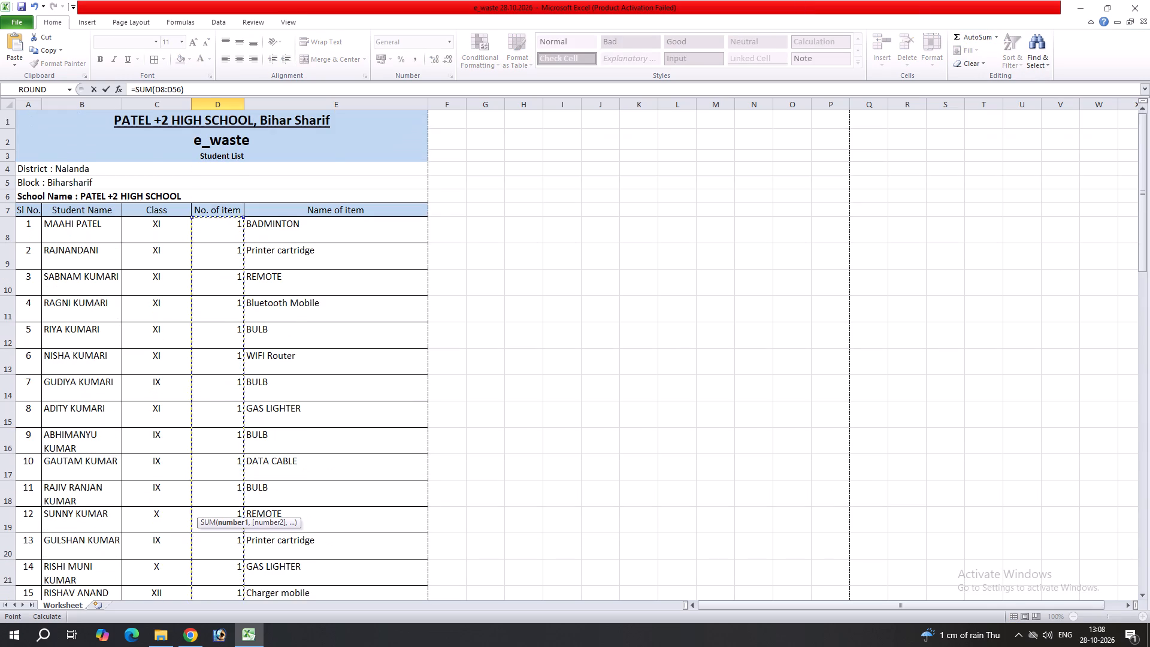
{"action": "key", "text": "Return"}
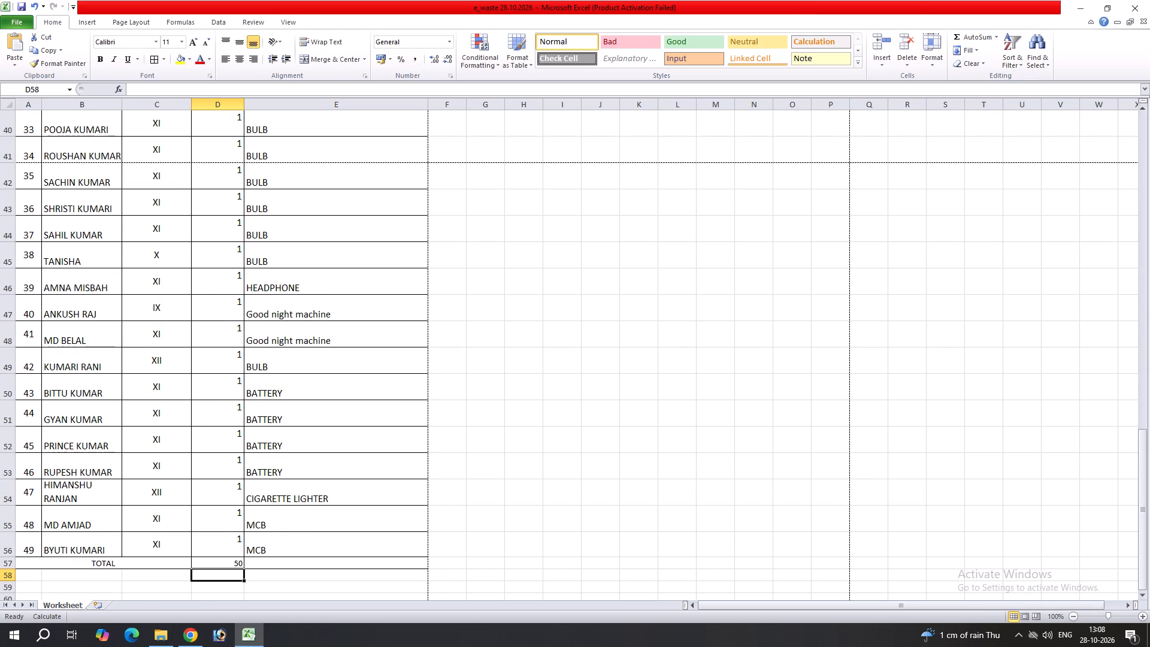
{"action": "left_click", "coordinate": [601, 503]}
Format the TOTAL row, A57 through E57, in bold at font size 12.
{"action": "left_click_drag", "start_coordinate": [22, 565], "coordinate": [276, 560]}
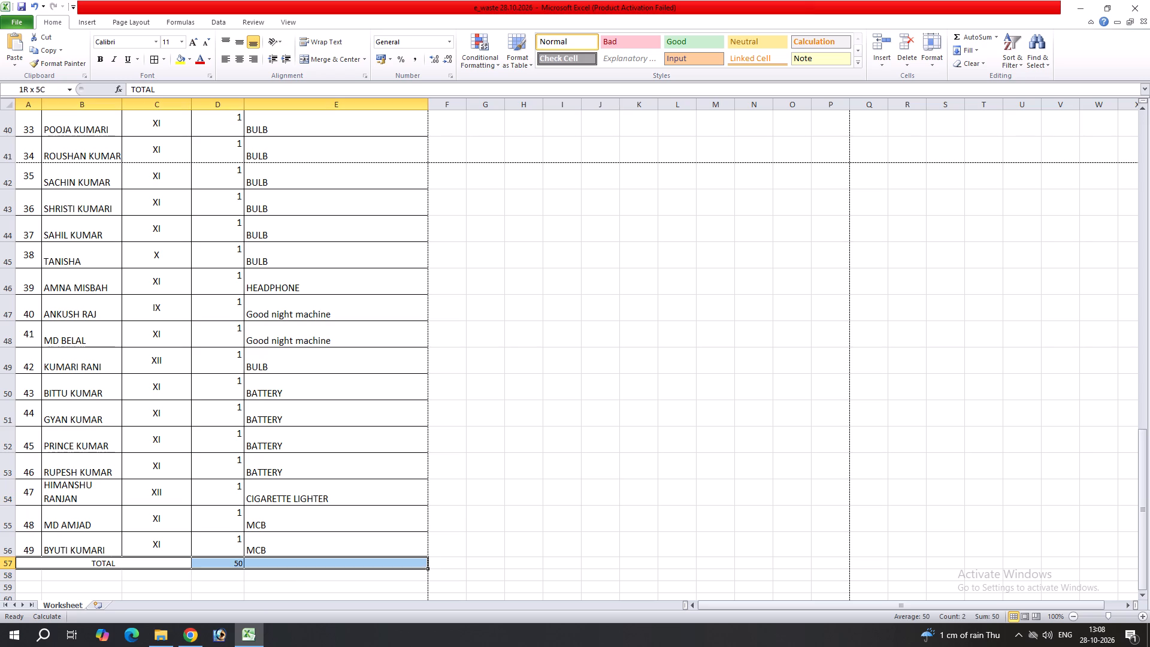
{"action": "left_click_drag", "start_coordinate": [276, 560], "coordinate": [285, 560]}
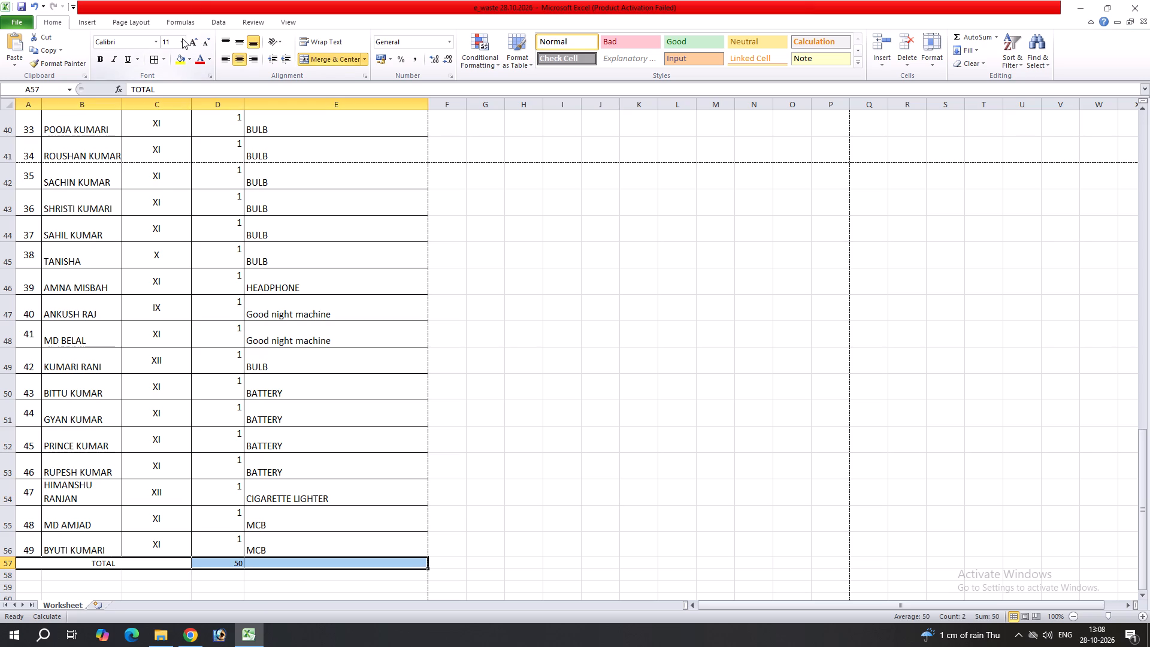
{"action": "left_click", "coordinate": [182, 38]}
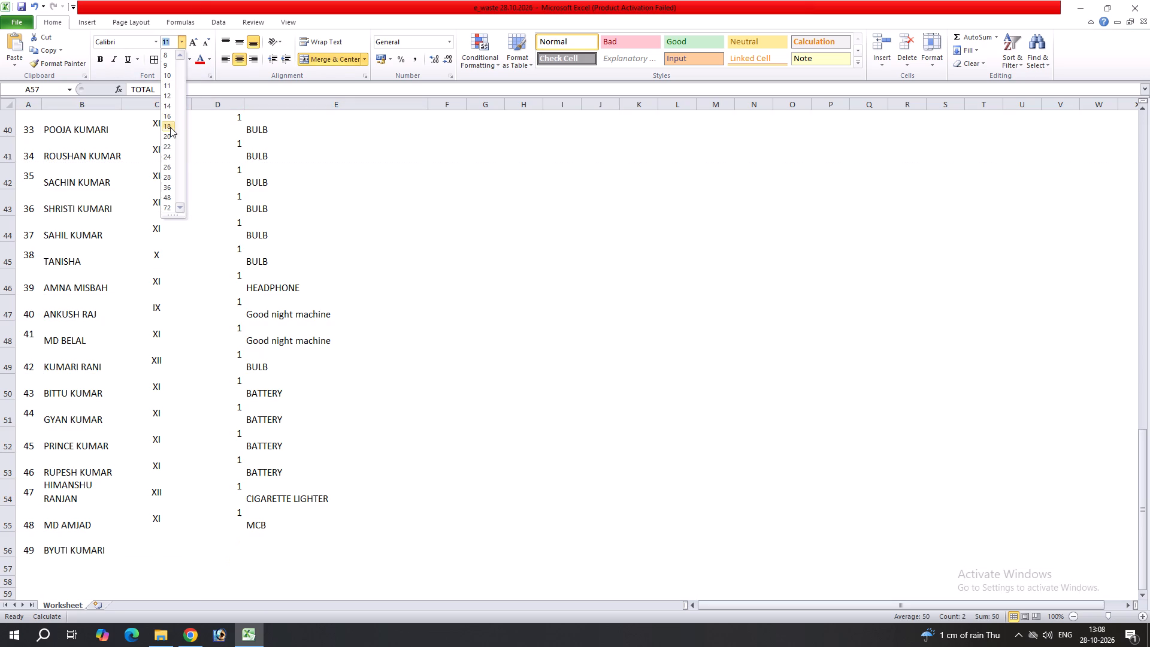
{"action": "left_click", "coordinate": [170, 127]}
{"action": "right_click", "coordinate": [170, 127]}
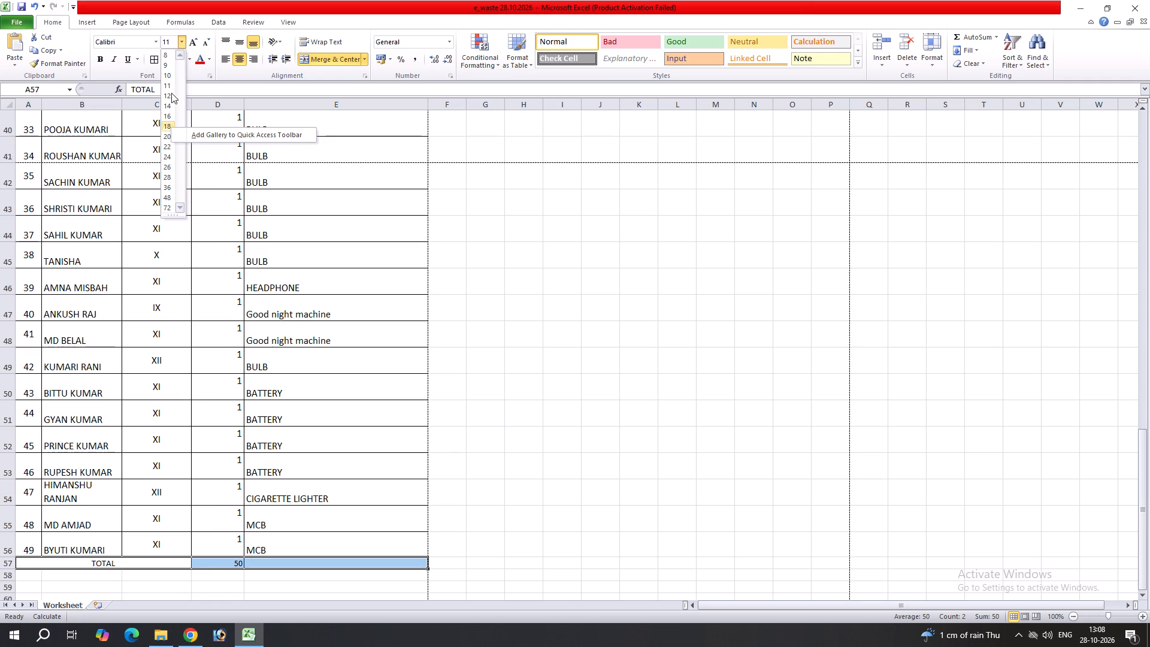
{"action": "left_click", "coordinate": [165, 93]}
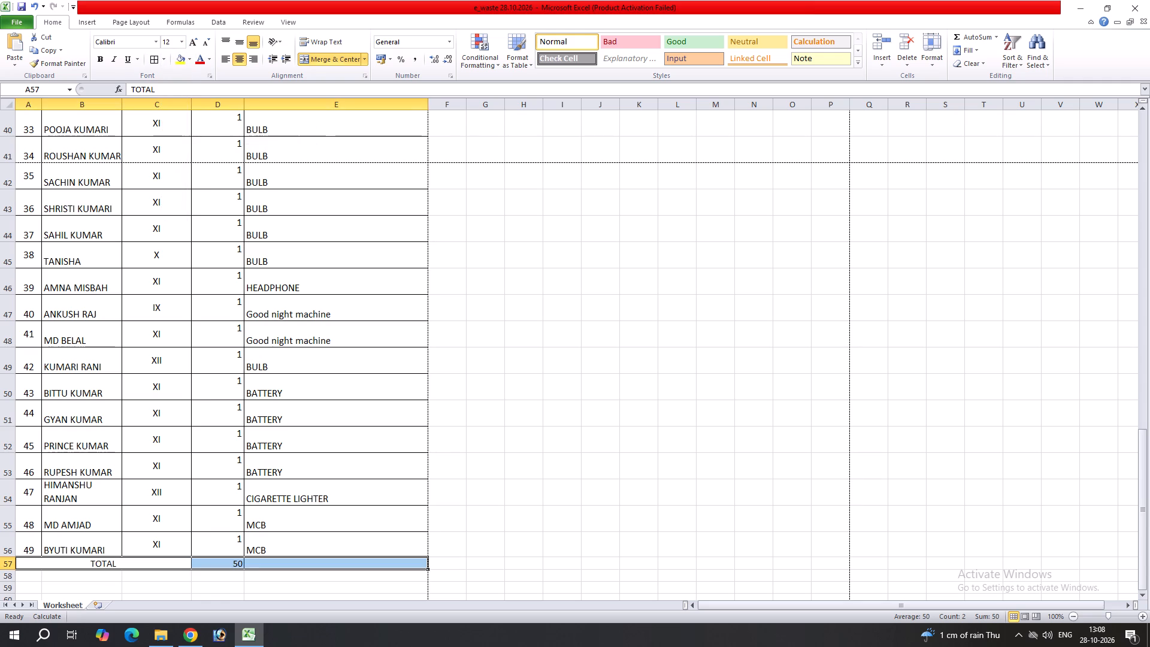
{"action": "left_click", "coordinate": [101, 58]}
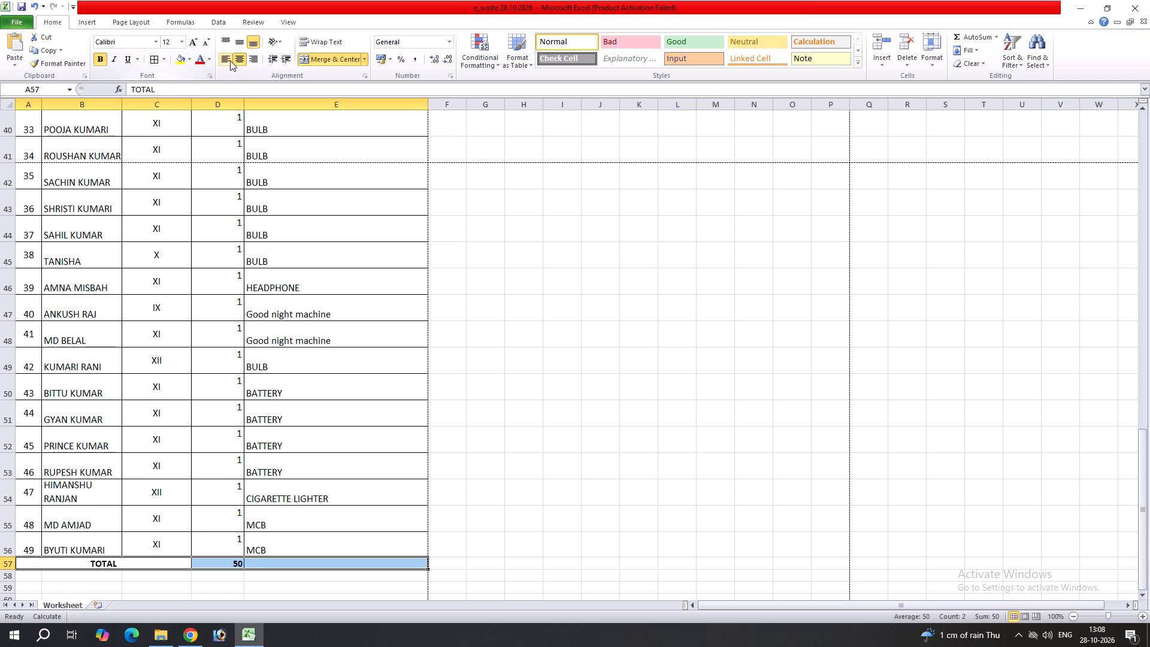
Fill the TOTAL row, A57 through E57, with the light blue theme color matching the table header.
{"action": "left_click", "coordinate": [188, 58]}
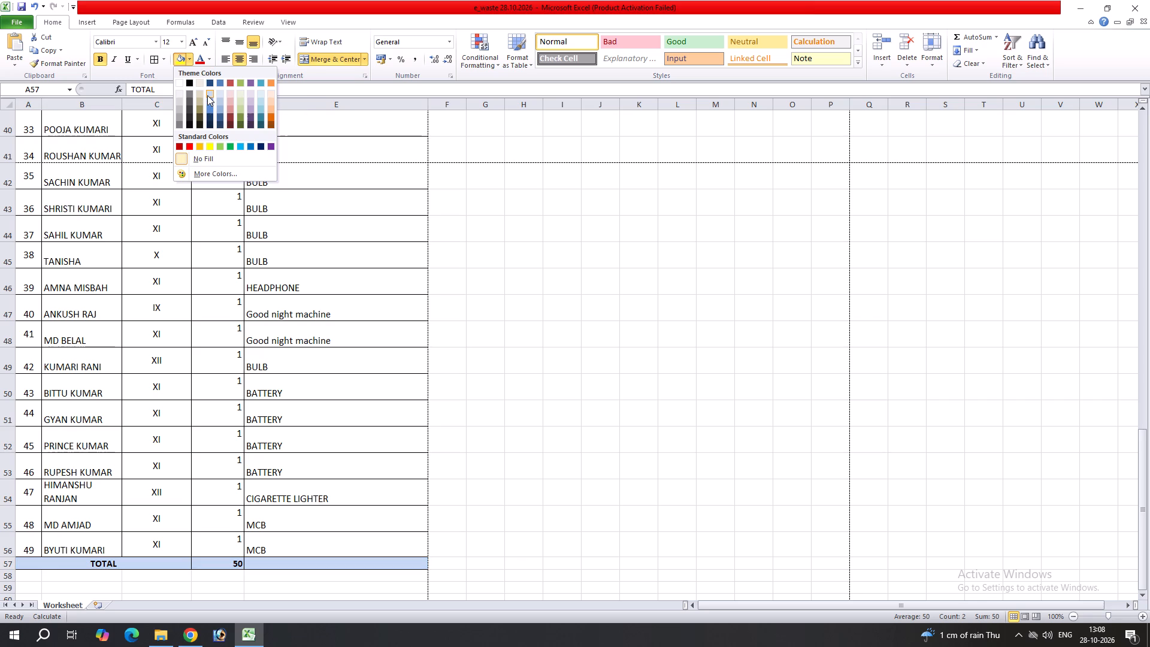
{"action": "left_click", "coordinate": [207, 95]}
{"action": "left_click", "coordinate": [508, 424]}
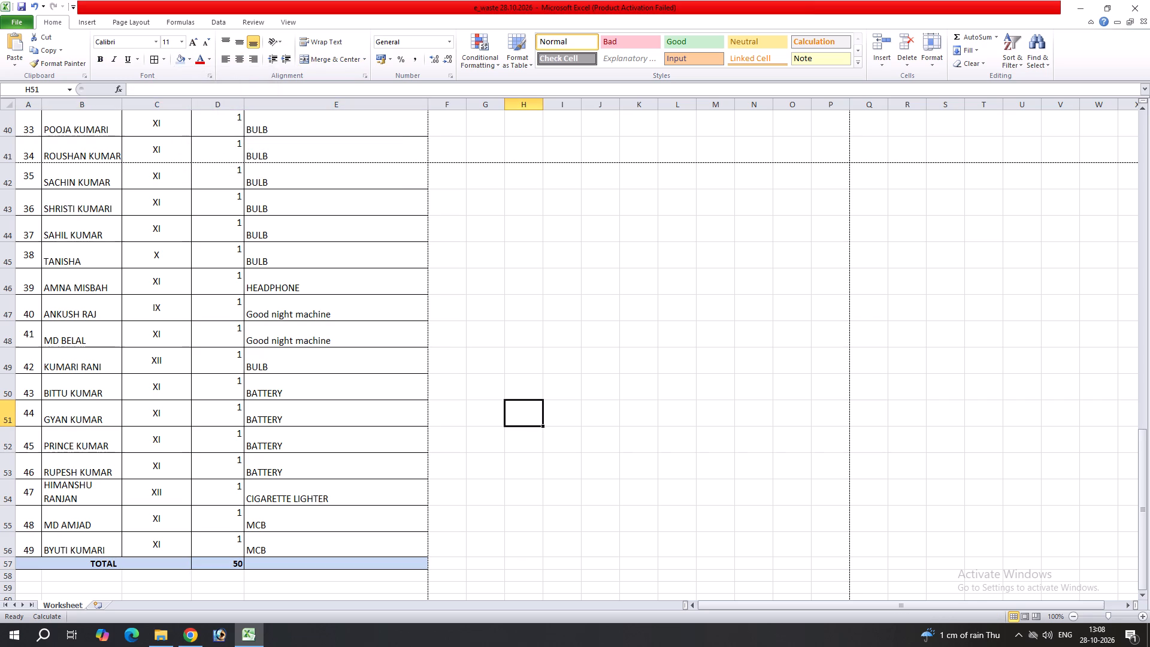
Examine the print preview of the student list from the first page through the TOTAL row on the last page.
{"action": "scroll", "coordinate": [276, 533], "scroll_direction": "up", "scroll_amount": 6}
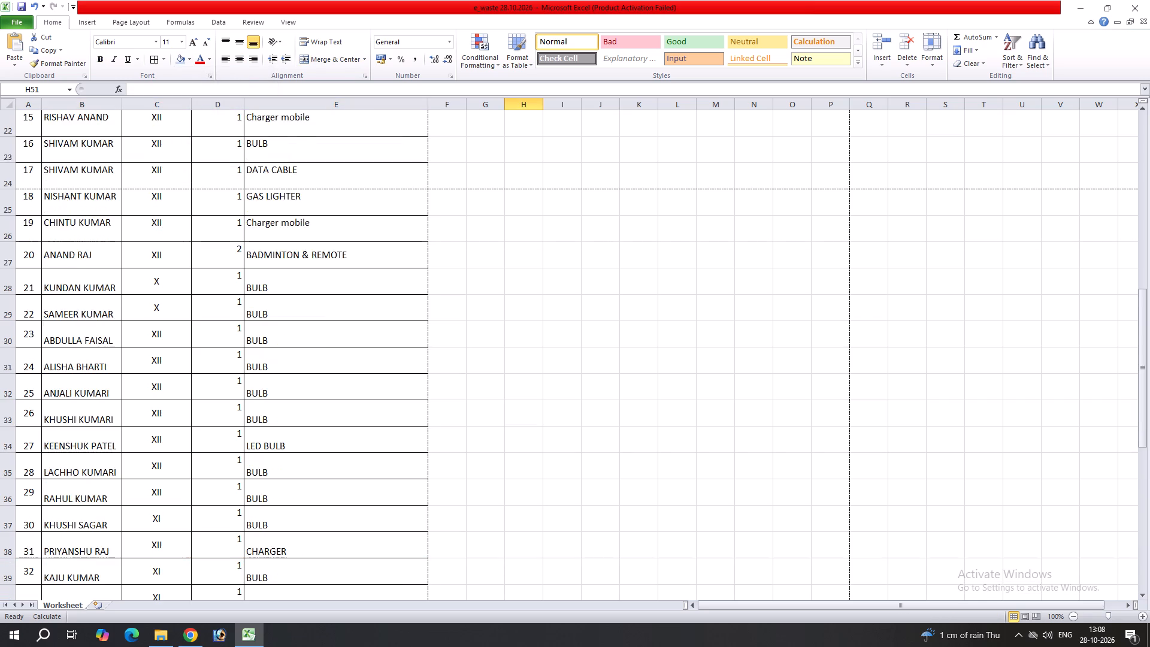
{"action": "scroll", "coordinate": [276, 531], "scroll_direction": "up", "scroll_amount": 9}
{"action": "left_click", "coordinate": [20, 20]}
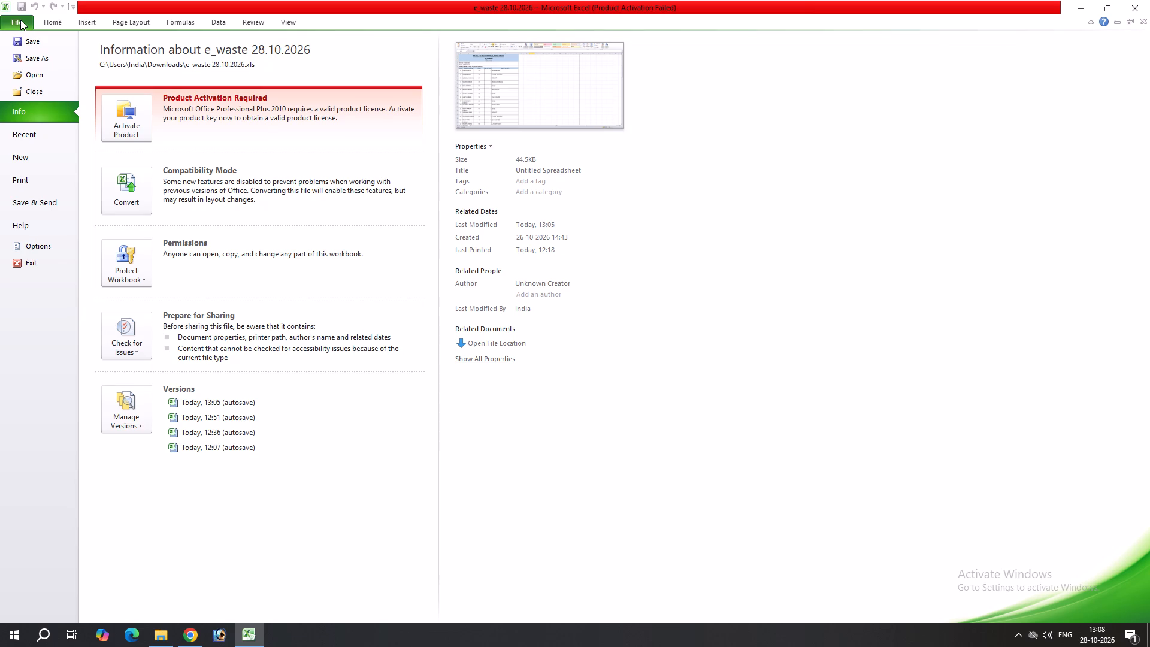
{"action": "left_click", "coordinate": [38, 172]}
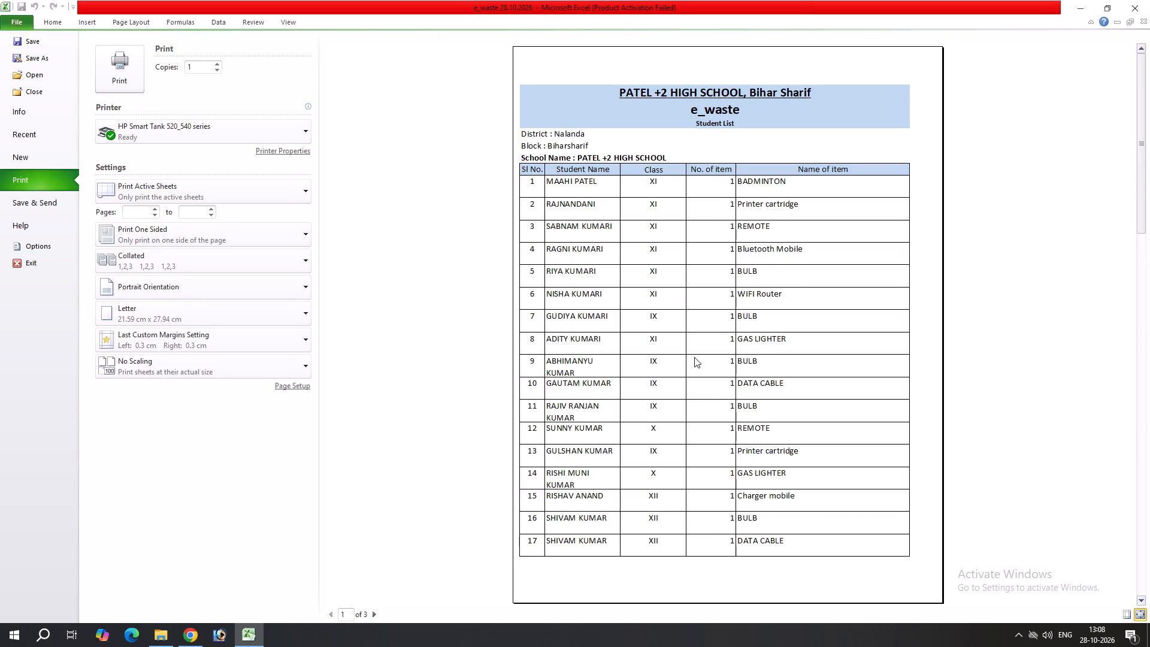
{"action": "scroll", "coordinate": [694, 357], "scroll_direction": "down", "scroll_amount": 6}
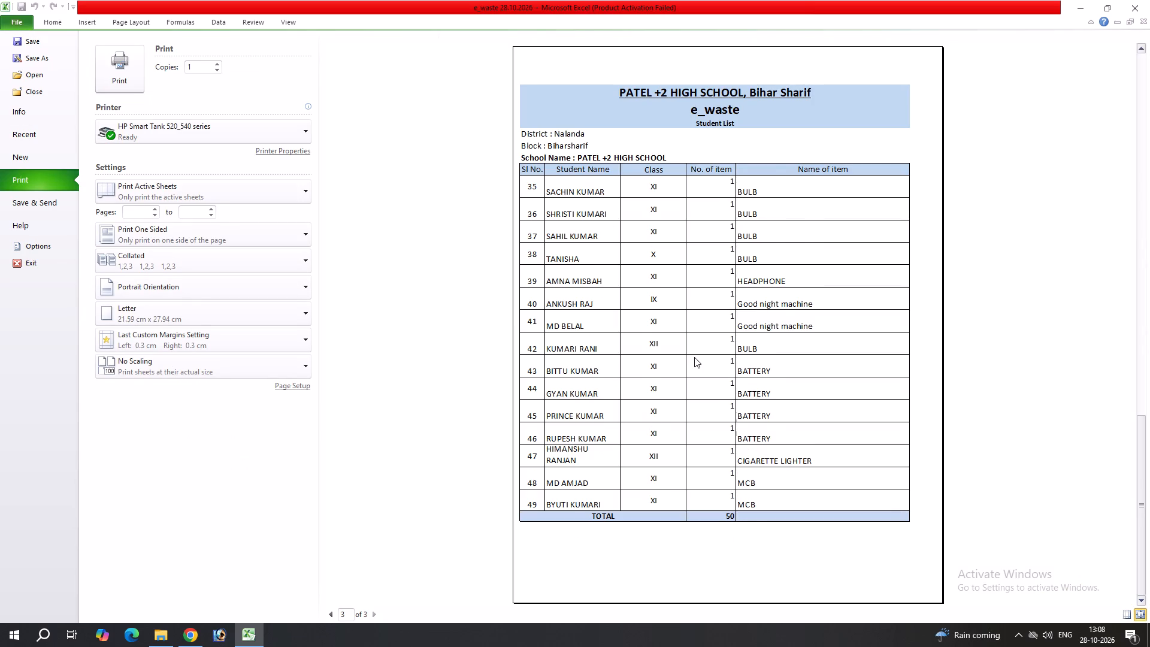
{"action": "scroll", "coordinate": [694, 357], "scroll_direction": "up", "scroll_amount": 10}
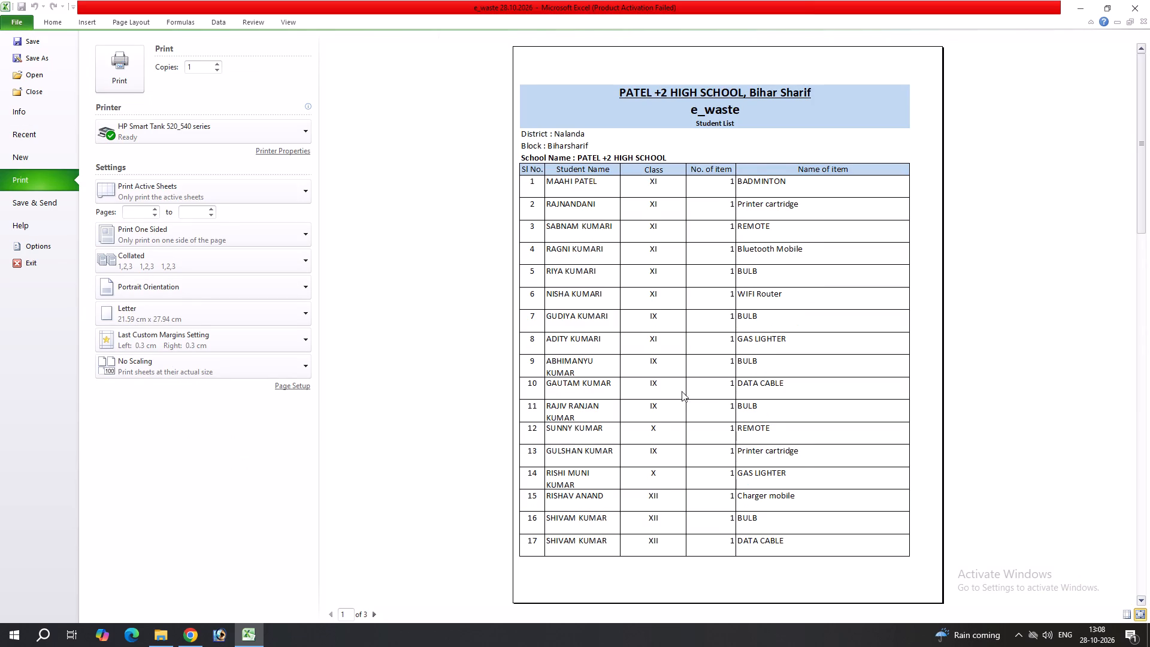
Narrow the print margins to about 0.7 cm top and 0.6 cm bottom, with header about 0.3 cm and footer about 0.4 cm.
{"action": "left_click", "coordinate": [1126, 613]}
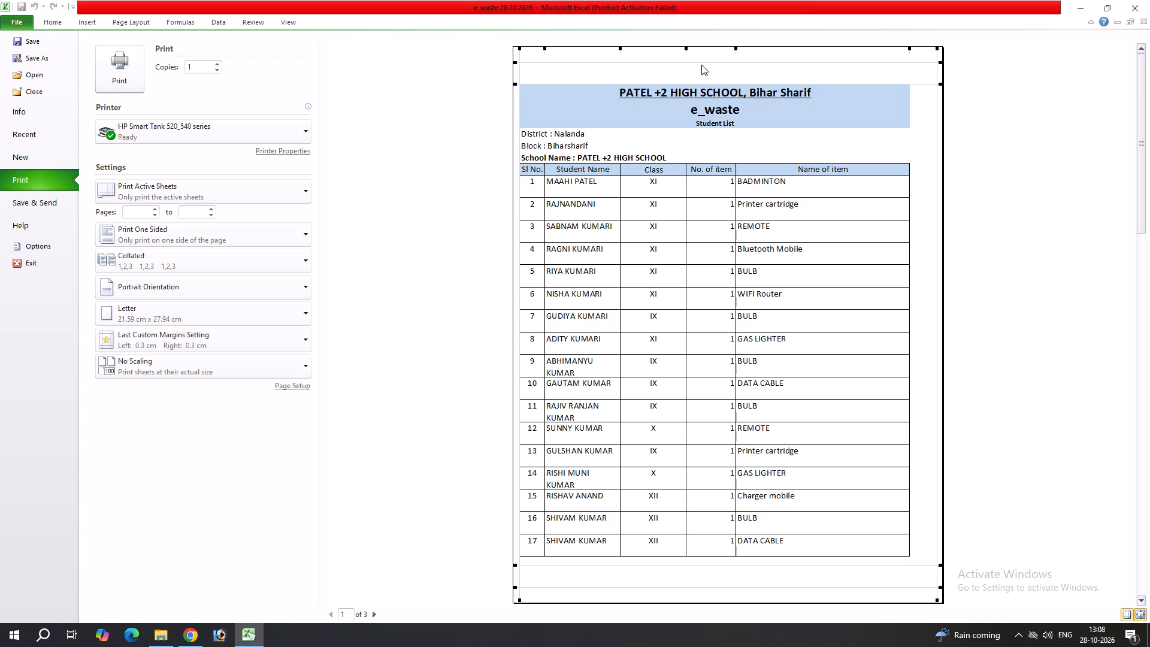
{"action": "left_click_drag", "start_coordinate": [704, 63], "coordinate": [703, 53]}
{"action": "left_click_drag", "start_coordinate": [709, 83], "coordinate": [708, 59]}
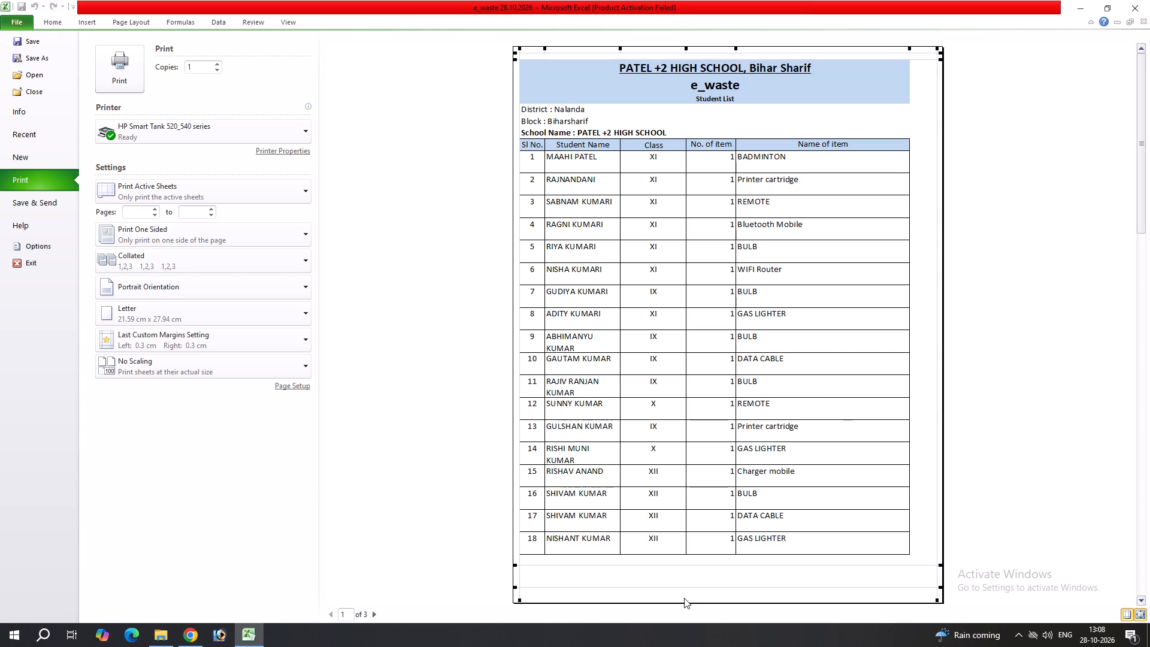
{"action": "left_click_drag", "start_coordinate": [692, 566], "coordinate": [695, 581]}
{"action": "left_click_drag", "start_coordinate": [695, 581], "coordinate": [696, 583]}
{"action": "left_click_drag", "start_coordinate": [683, 586], "coordinate": [685, 595]}
{"action": "left_click_drag", "start_coordinate": [683, 584], "coordinate": [684, 592]}
{"action": "scroll", "coordinate": [789, 534], "scroll_direction": "down", "scroll_amount": 9}
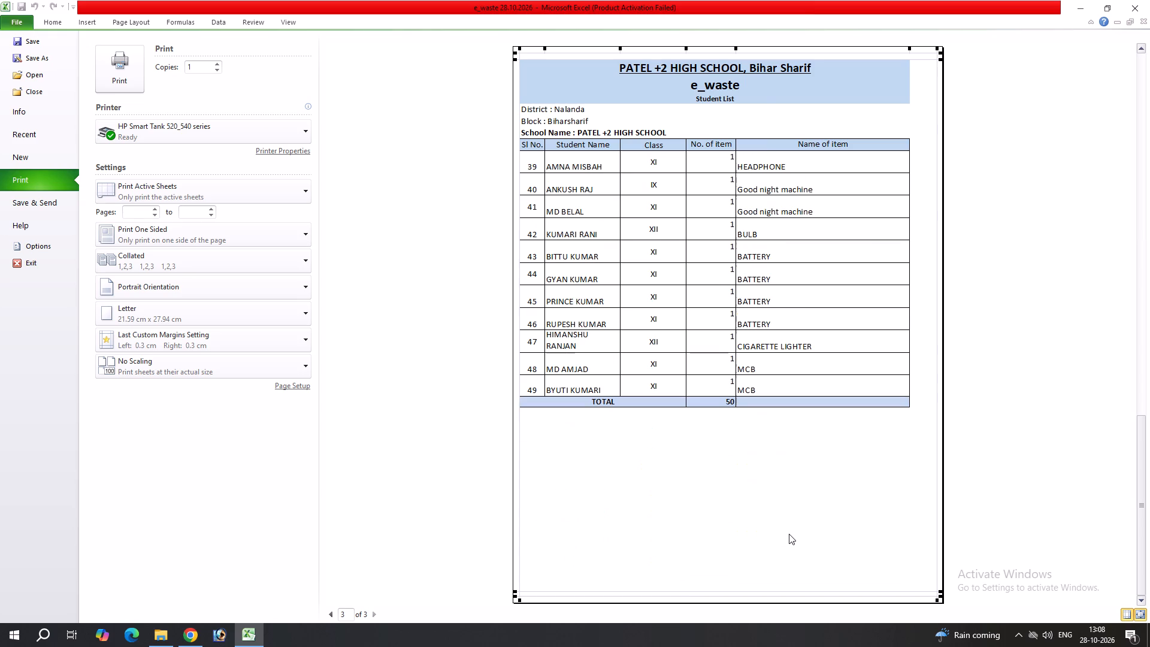
{"action": "scroll", "coordinate": [789, 534], "scroll_direction": "up", "scroll_amount": 12}
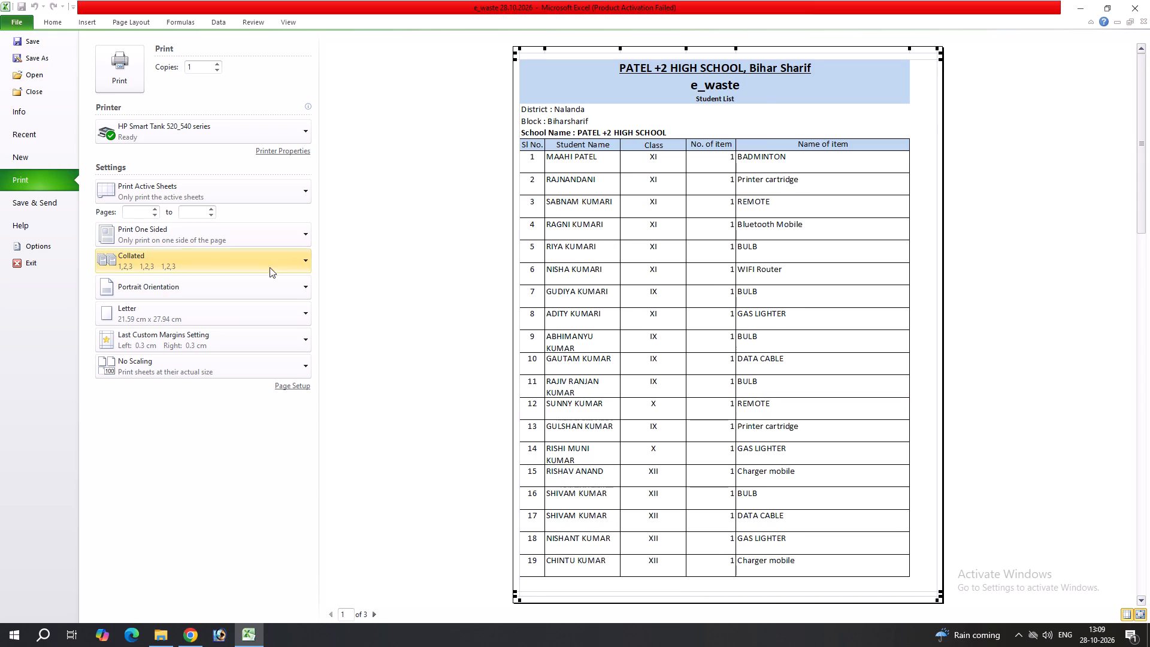
Center the printed list horizontally on the page and check the preview through the last page.
{"action": "left_click", "coordinate": [290, 388]}
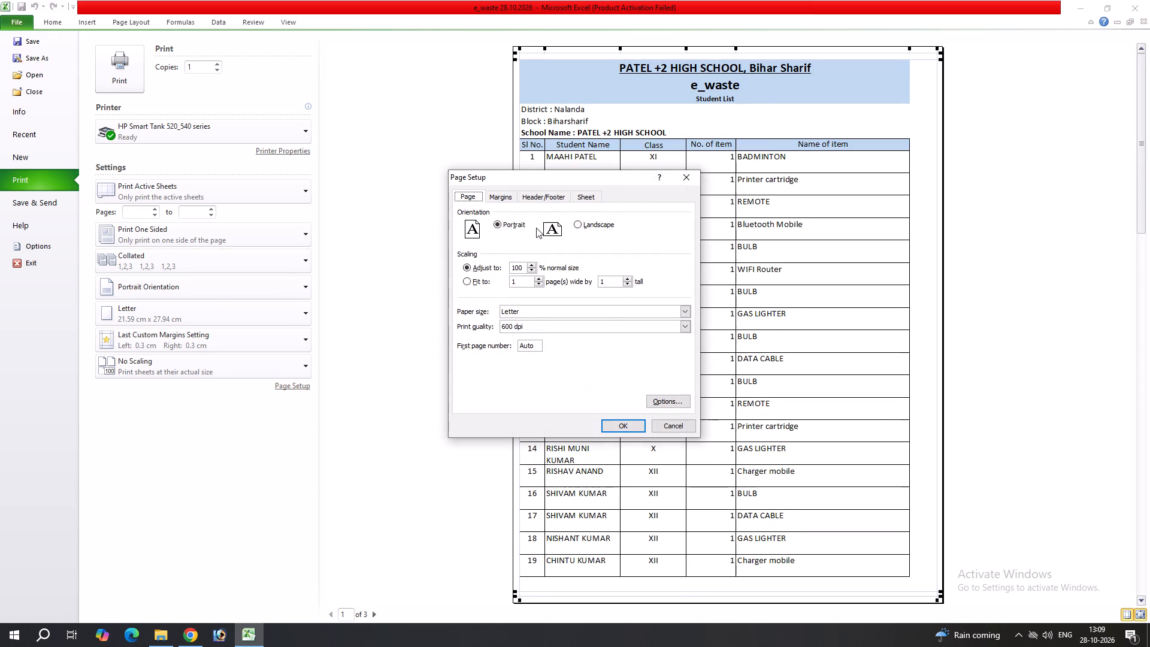
{"action": "left_click", "coordinate": [503, 197]}
{"action": "left_click", "coordinate": [468, 362]}
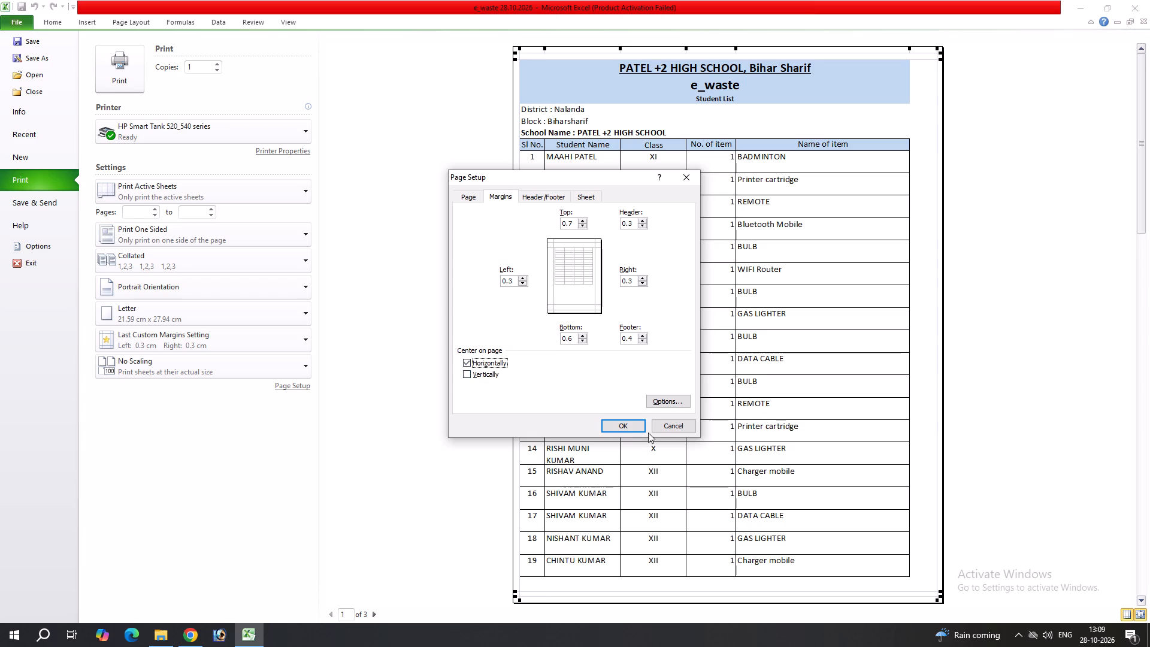
{"action": "left_click", "coordinate": [628, 427]}
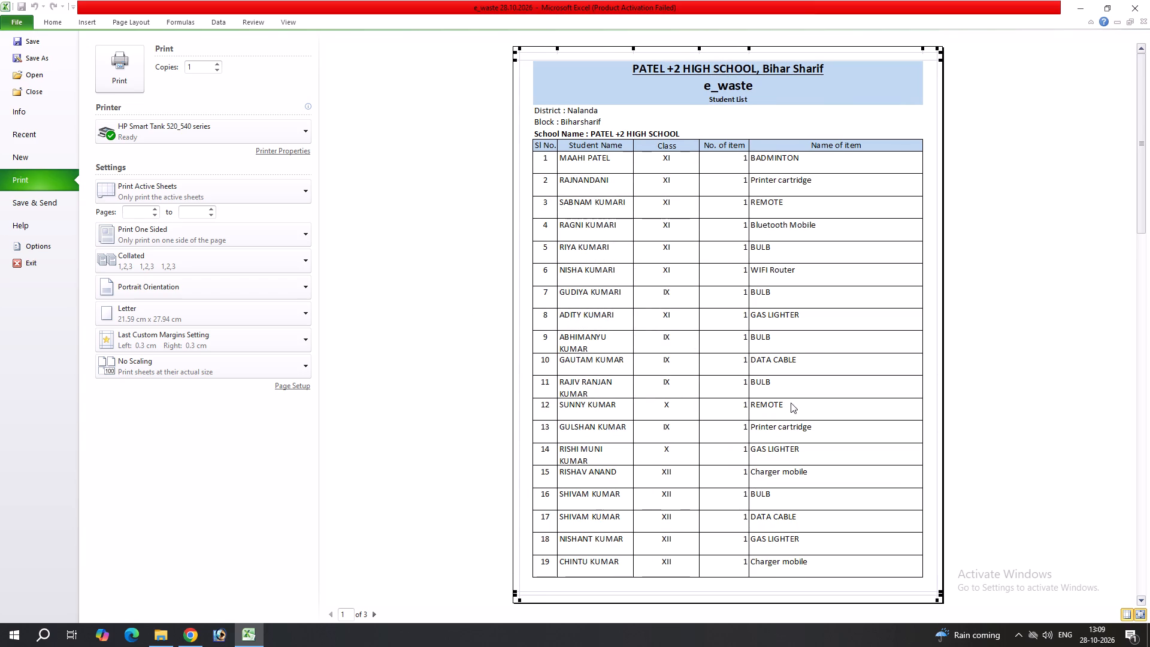
{"action": "scroll", "coordinate": [791, 403], "scroll_direction": "down", "scroll_amount": 8}
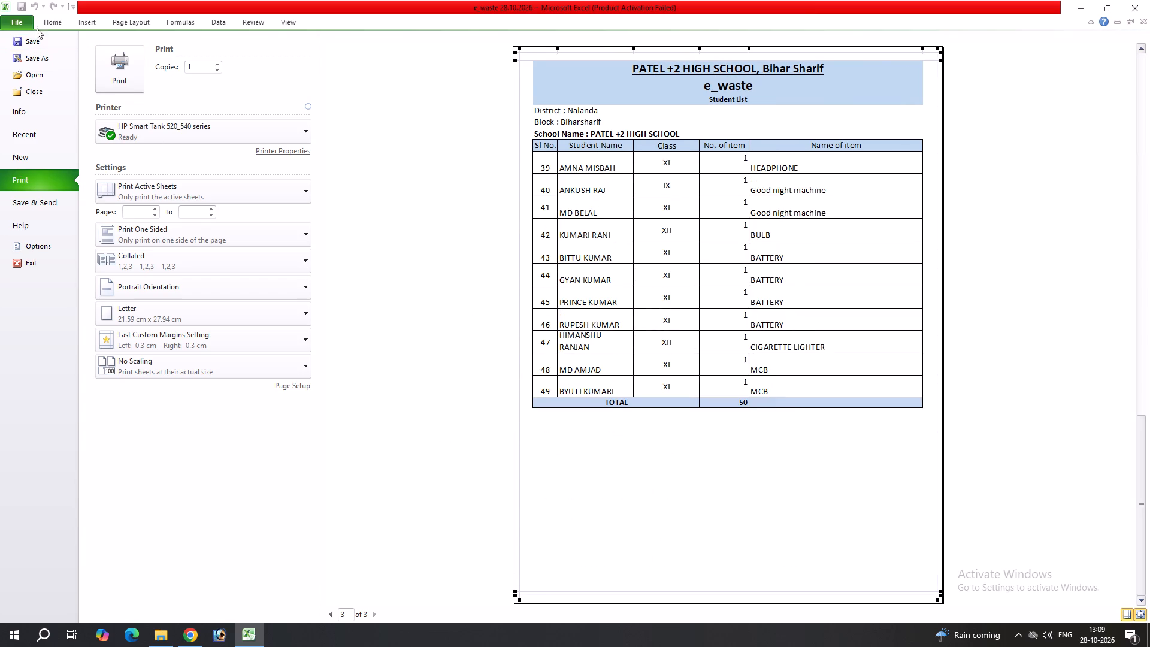
Return to the worksheet and save the workbook in its current Excel 97-2003 format.
{"action": "left_click", "coordinate": [18, 24]}
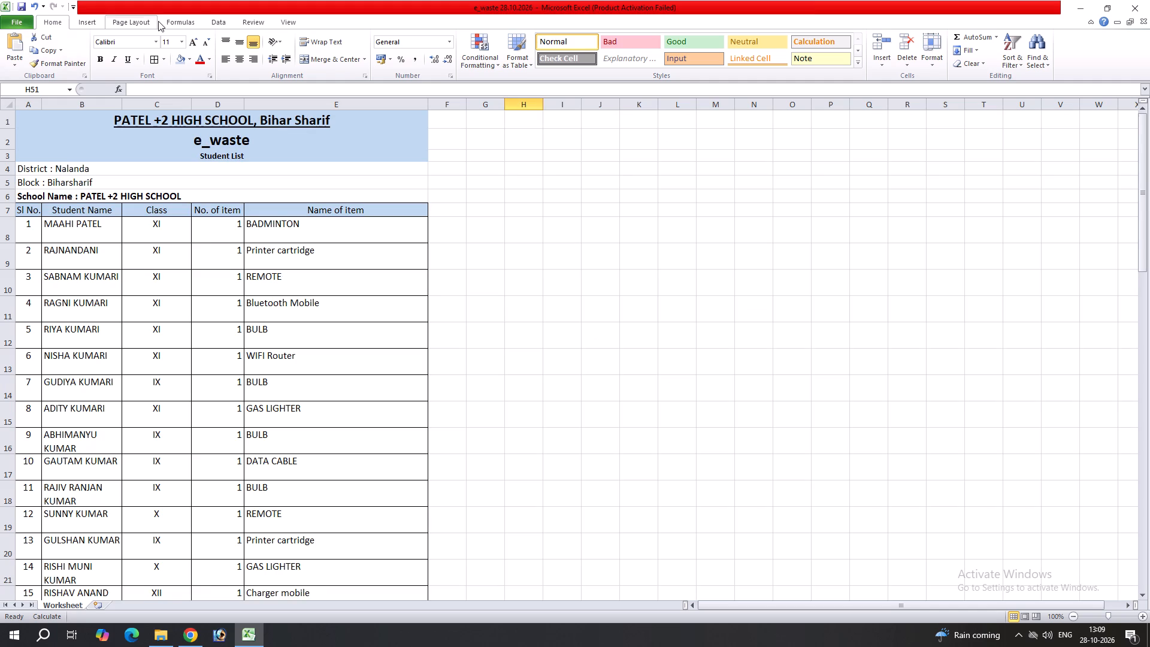
{"action": "left_click", "coordinate": [17, 5]}
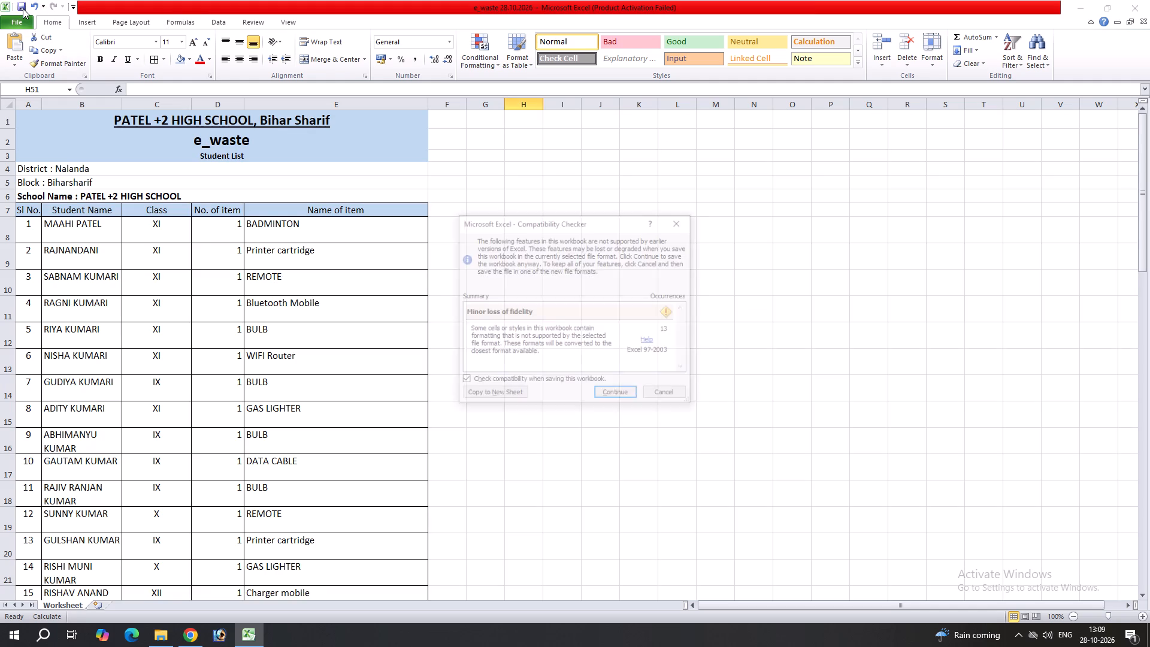
{"action": "left_click", "coordinate": [607, 395]}
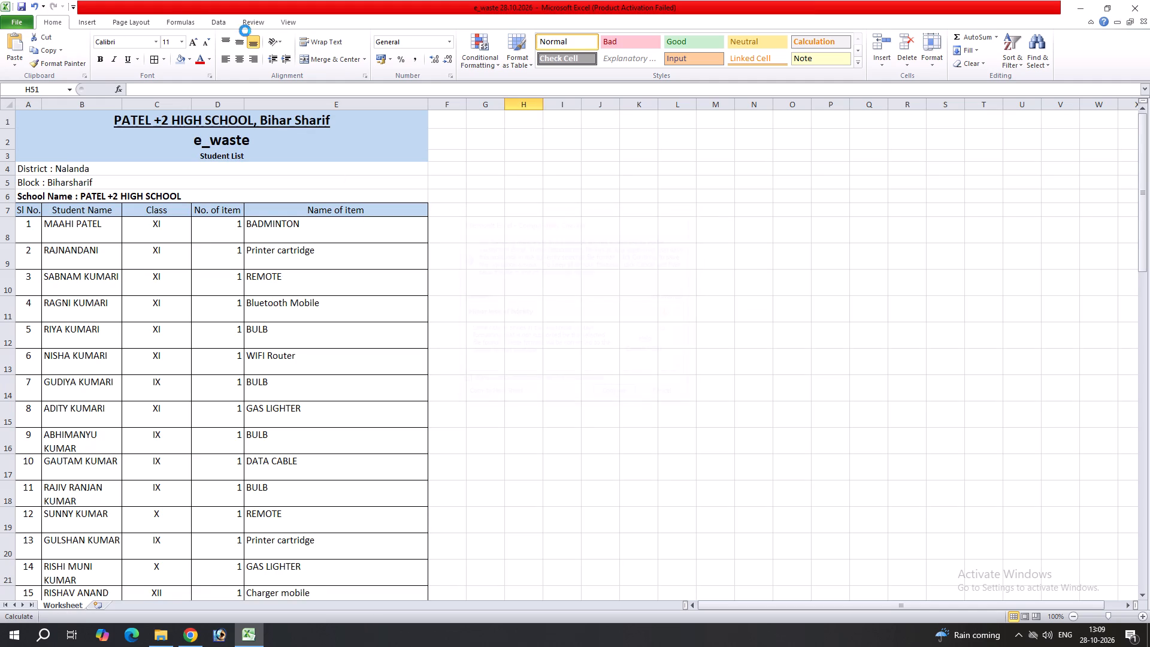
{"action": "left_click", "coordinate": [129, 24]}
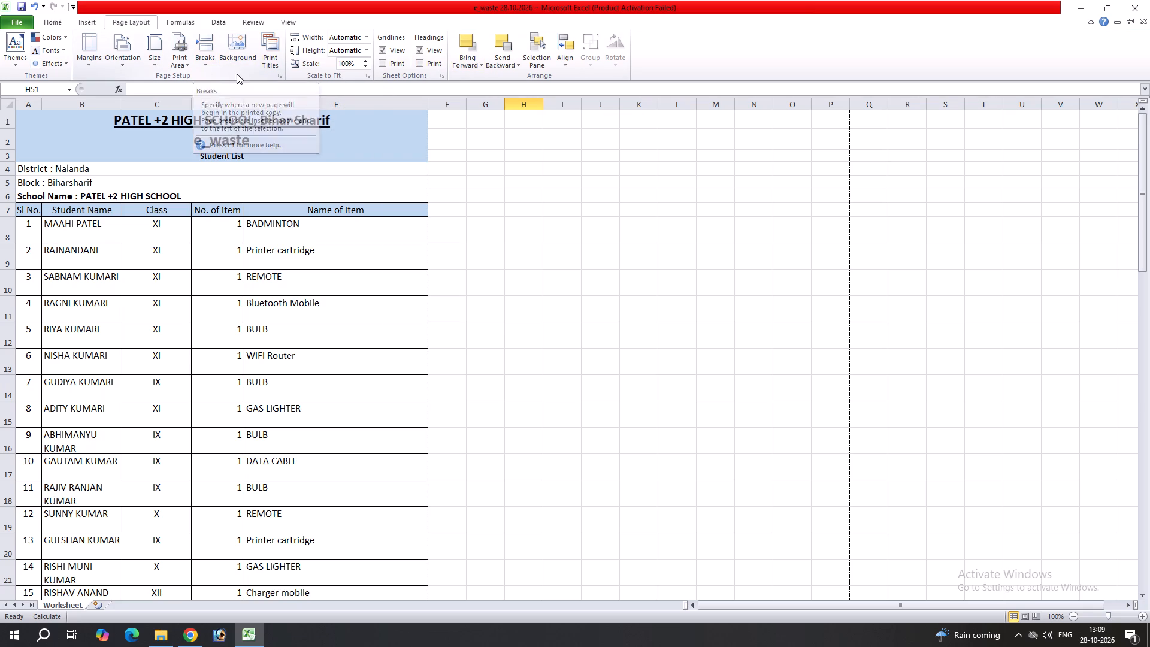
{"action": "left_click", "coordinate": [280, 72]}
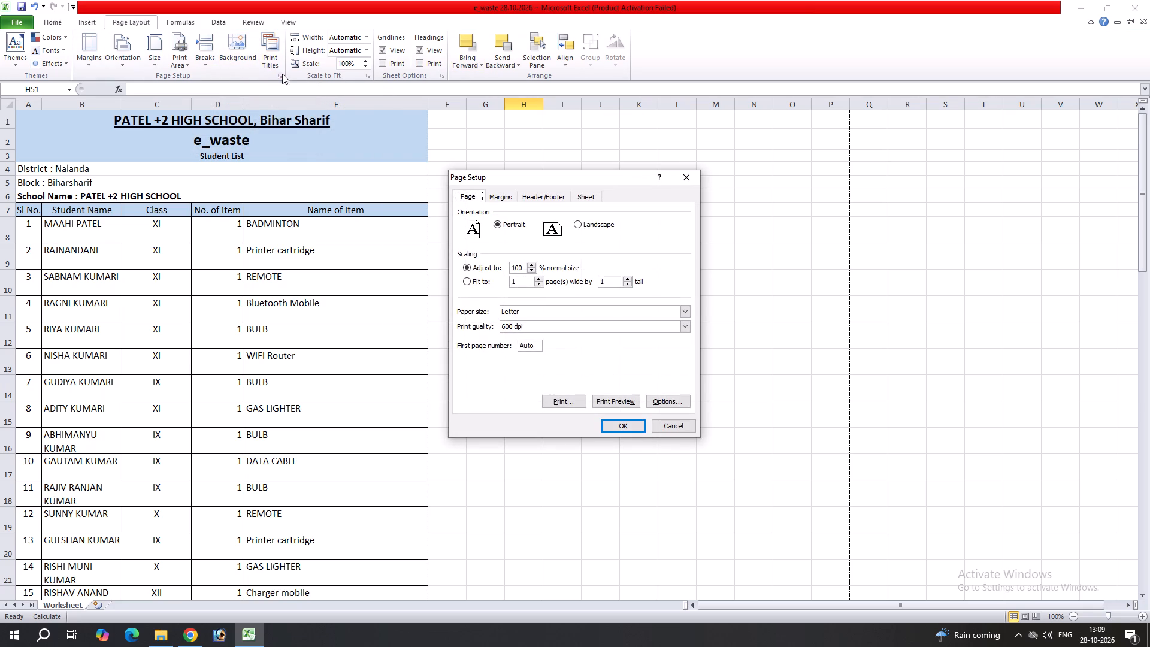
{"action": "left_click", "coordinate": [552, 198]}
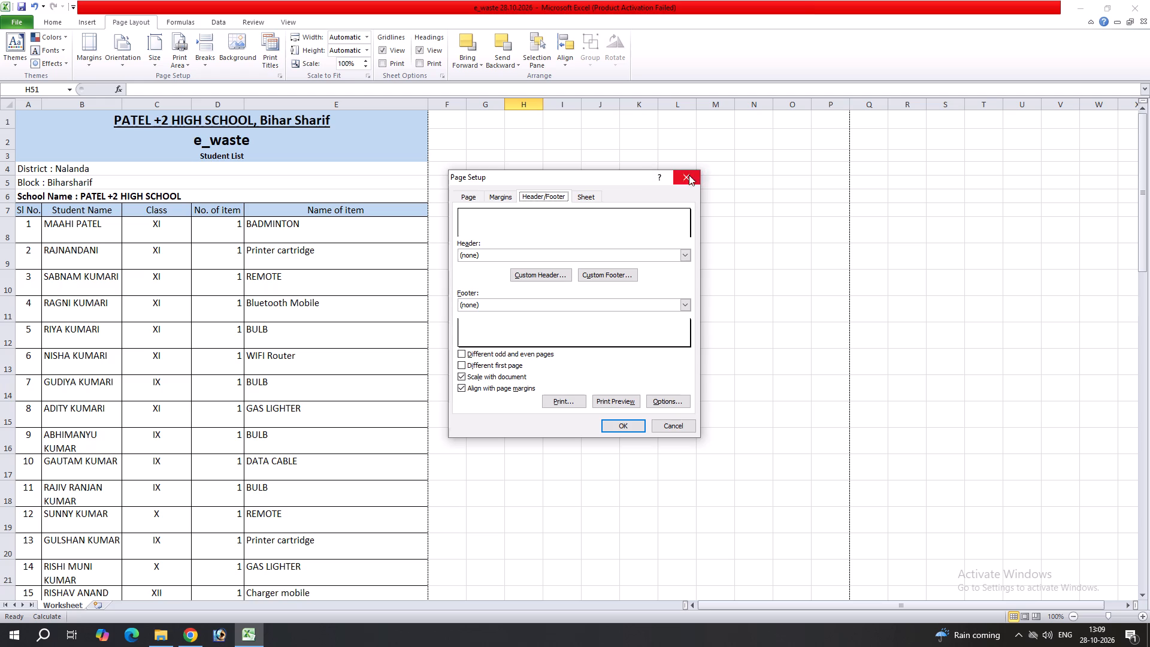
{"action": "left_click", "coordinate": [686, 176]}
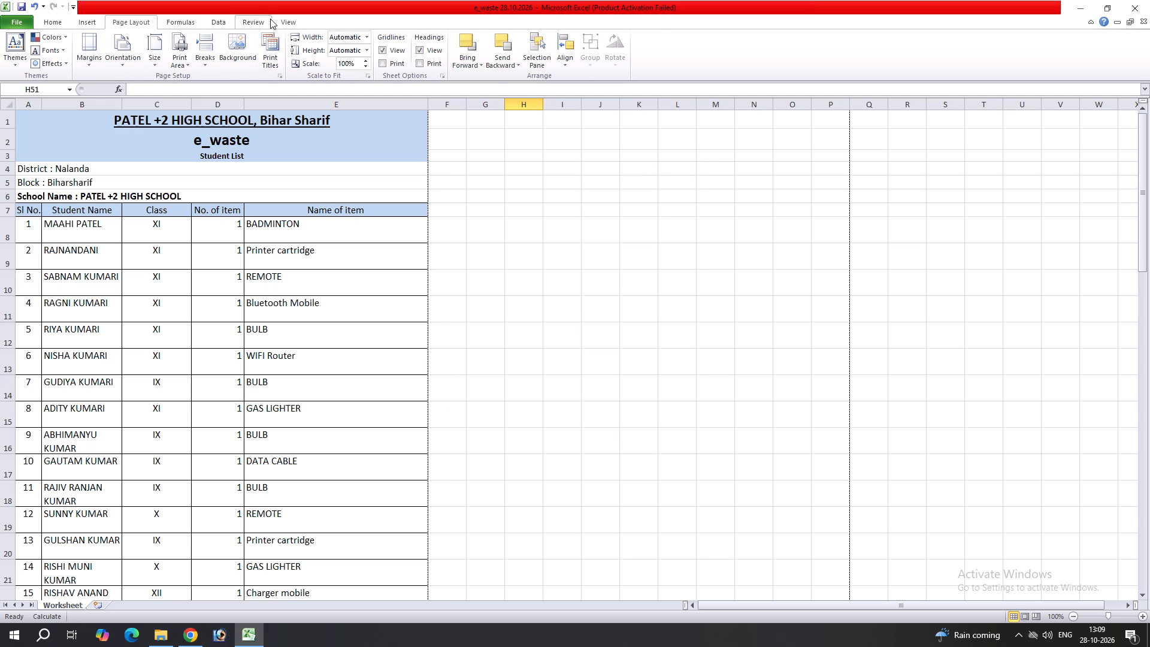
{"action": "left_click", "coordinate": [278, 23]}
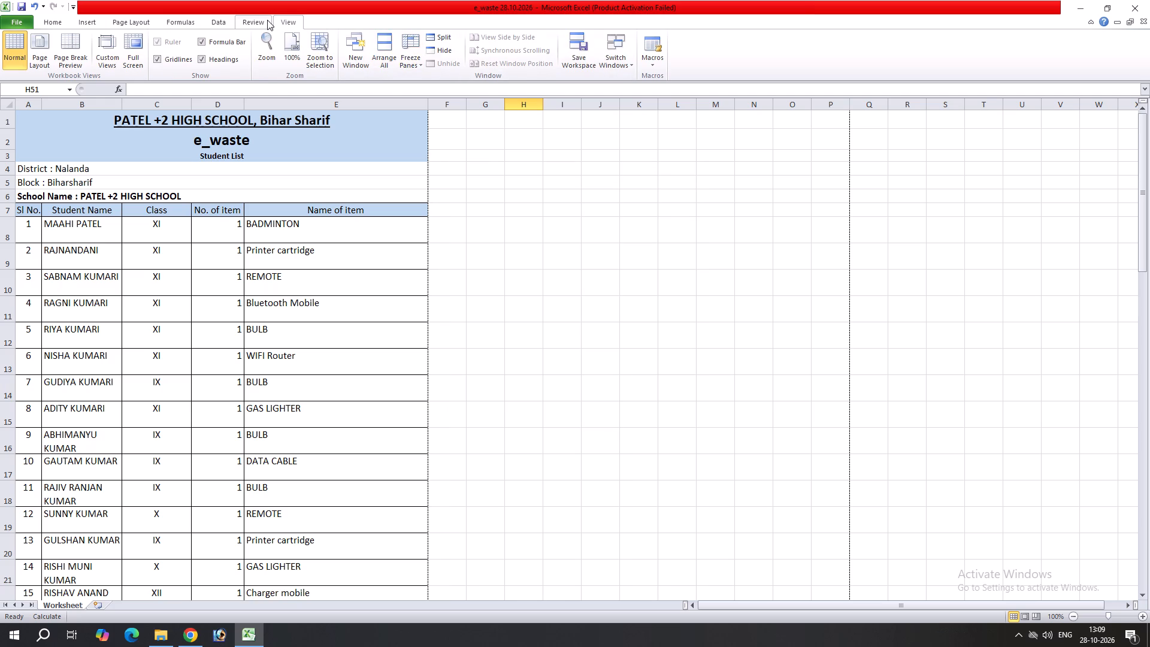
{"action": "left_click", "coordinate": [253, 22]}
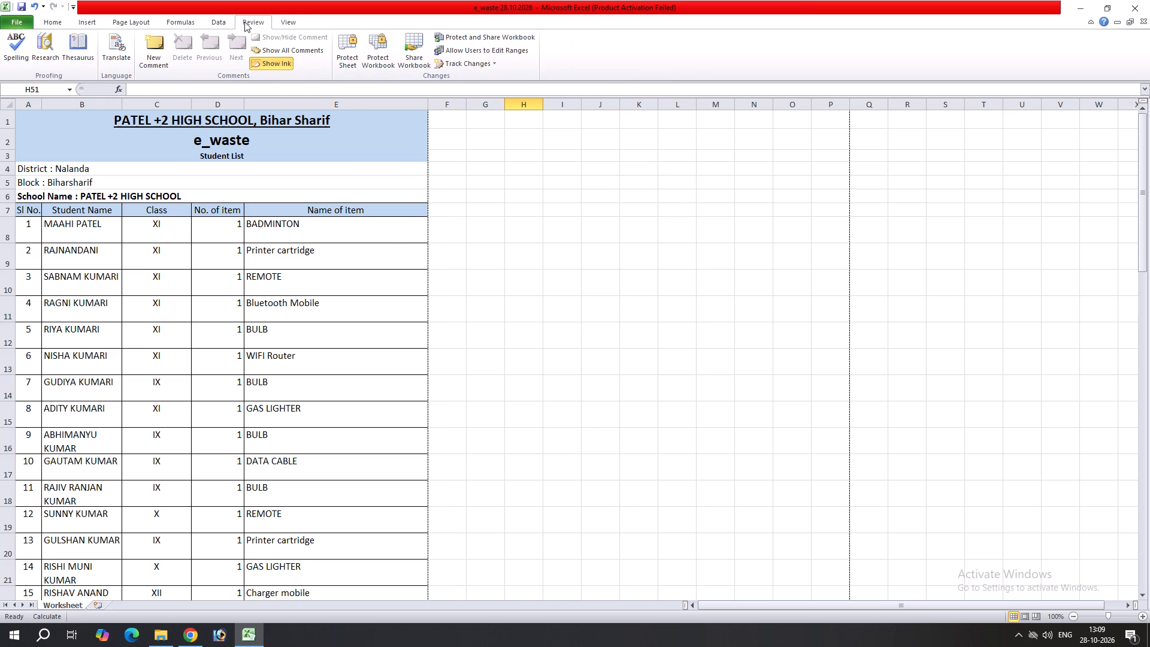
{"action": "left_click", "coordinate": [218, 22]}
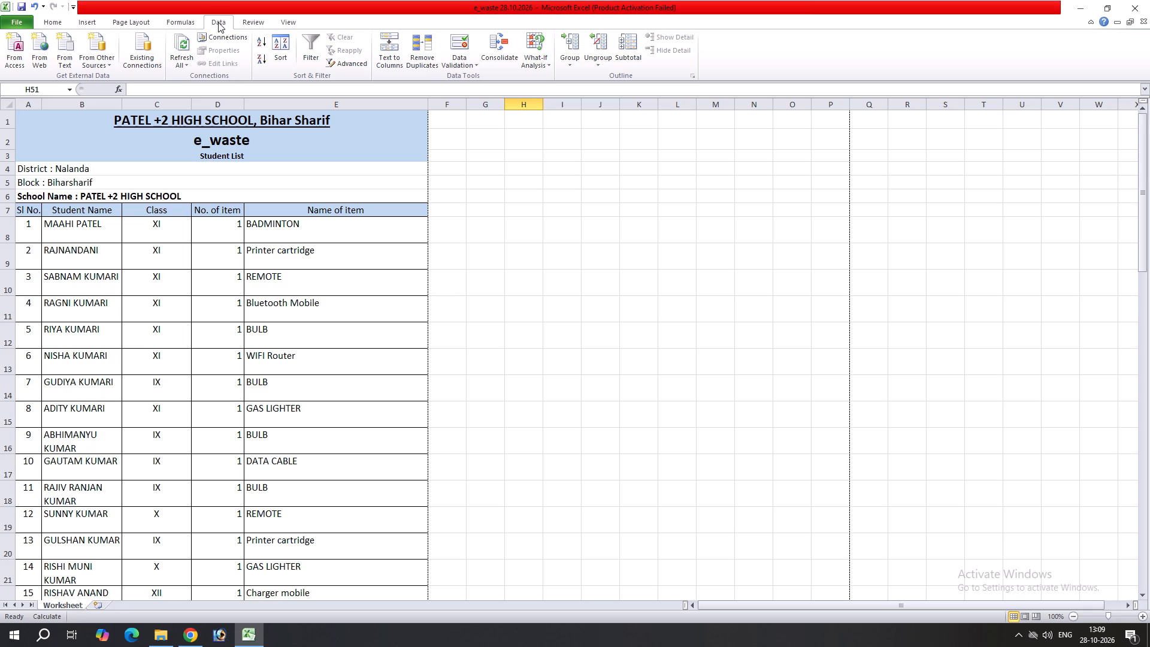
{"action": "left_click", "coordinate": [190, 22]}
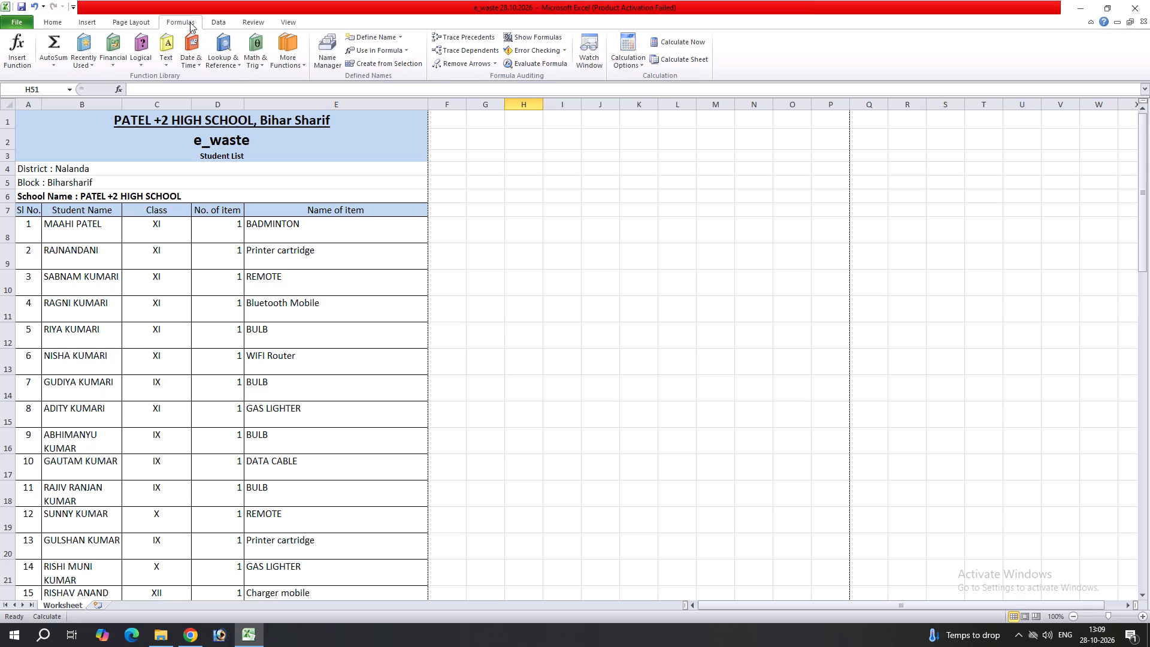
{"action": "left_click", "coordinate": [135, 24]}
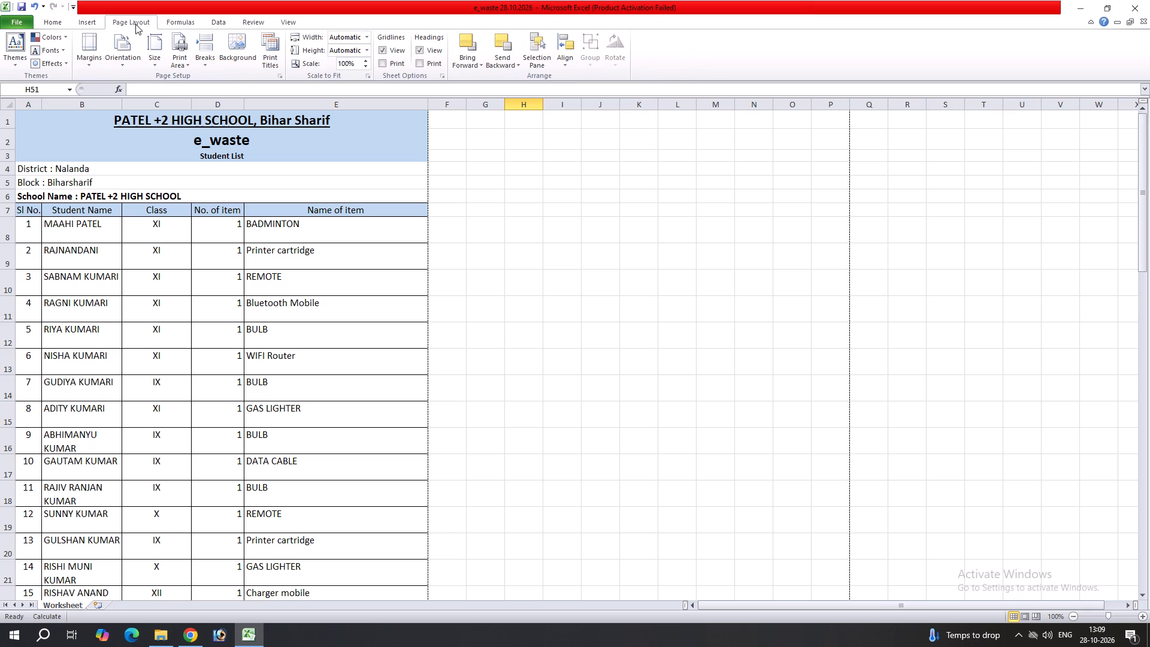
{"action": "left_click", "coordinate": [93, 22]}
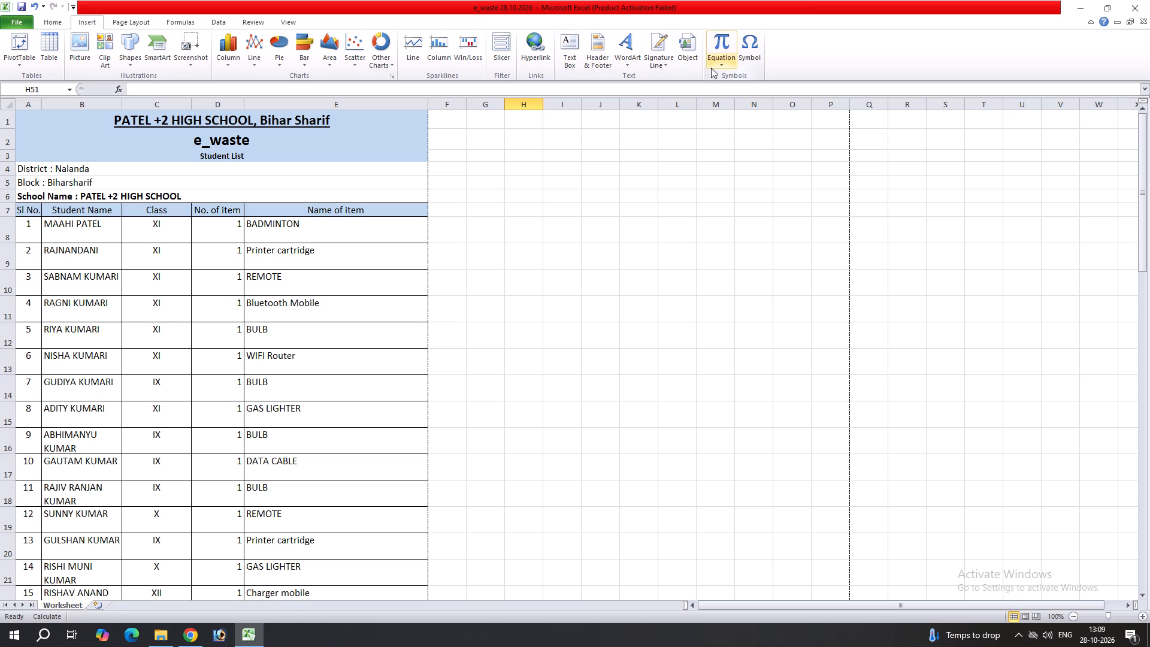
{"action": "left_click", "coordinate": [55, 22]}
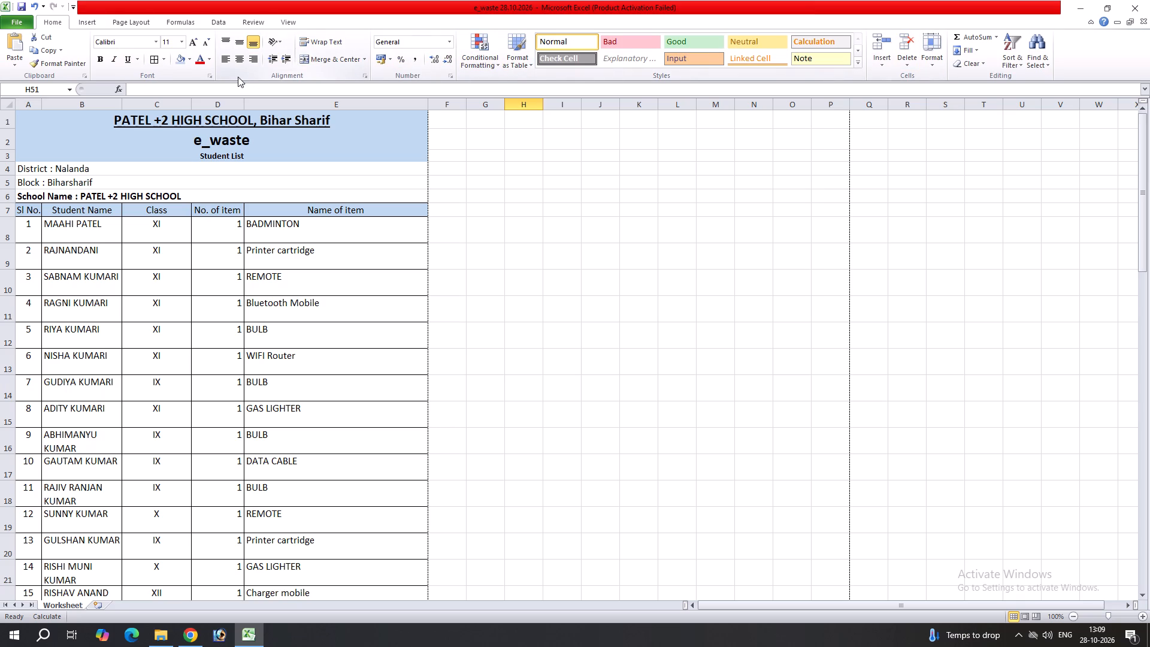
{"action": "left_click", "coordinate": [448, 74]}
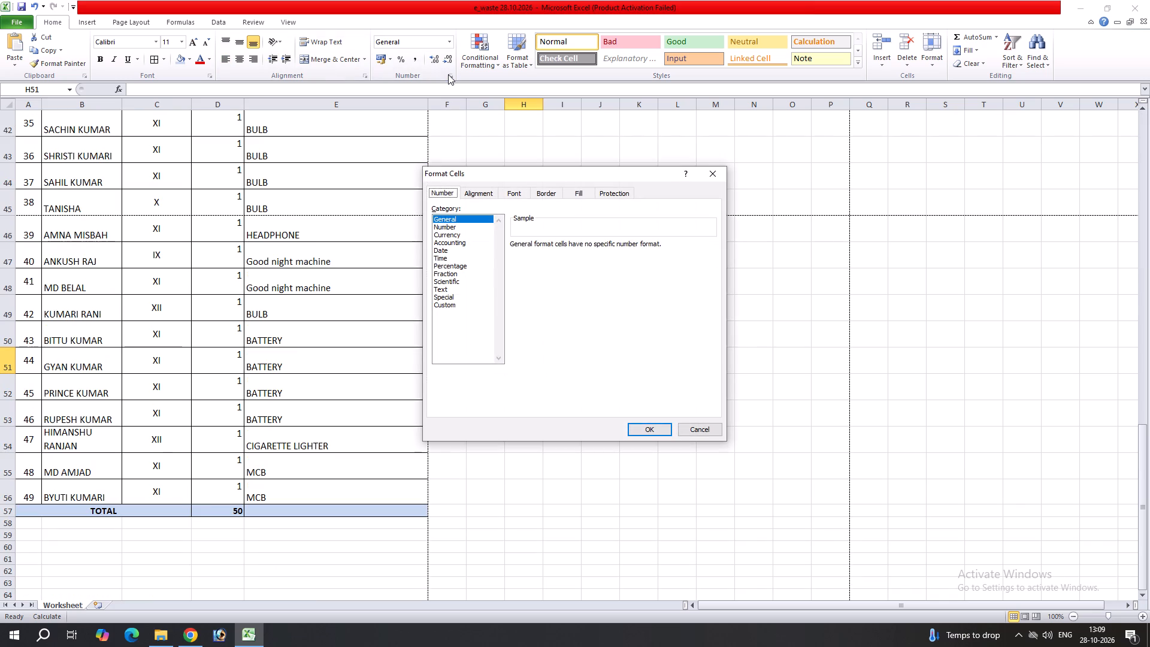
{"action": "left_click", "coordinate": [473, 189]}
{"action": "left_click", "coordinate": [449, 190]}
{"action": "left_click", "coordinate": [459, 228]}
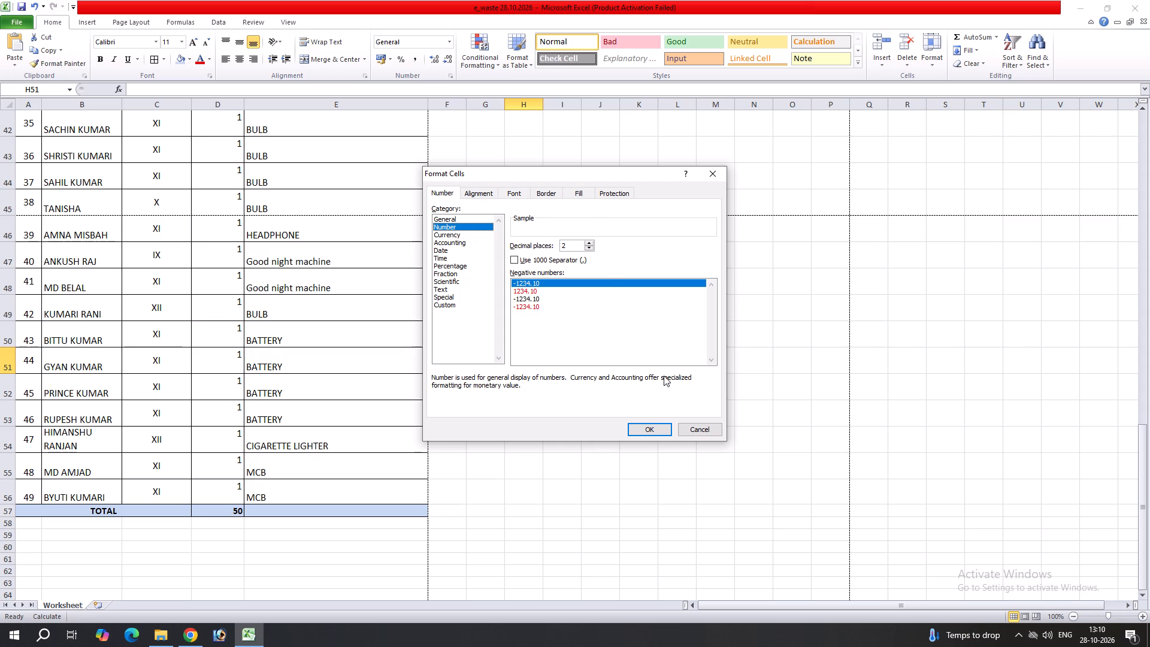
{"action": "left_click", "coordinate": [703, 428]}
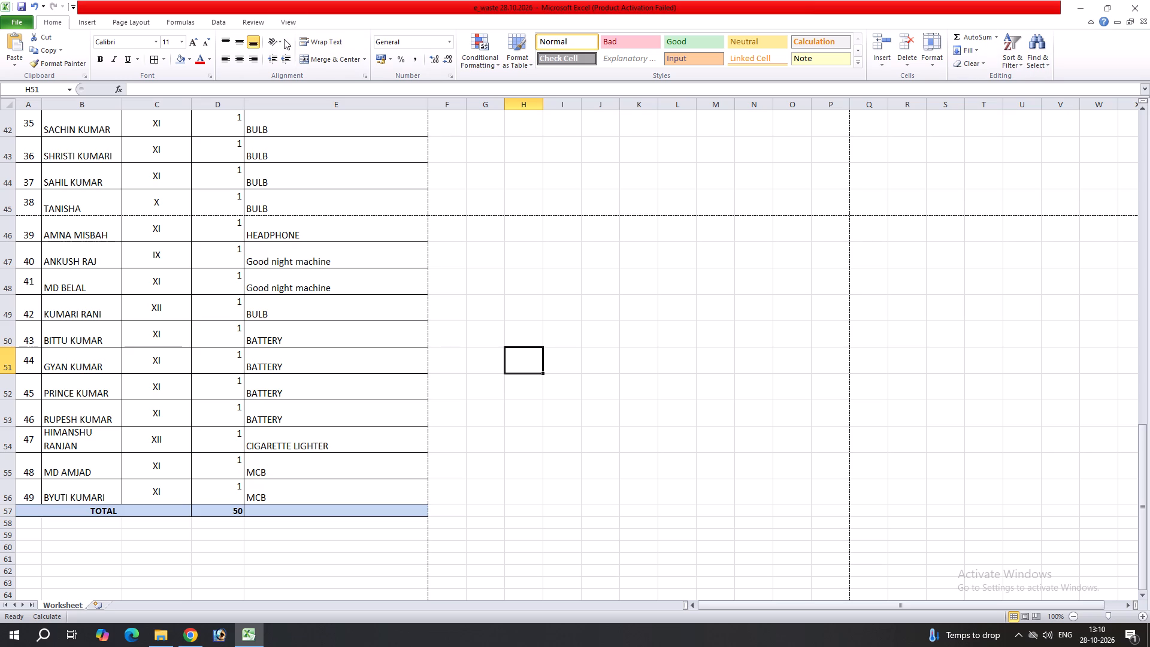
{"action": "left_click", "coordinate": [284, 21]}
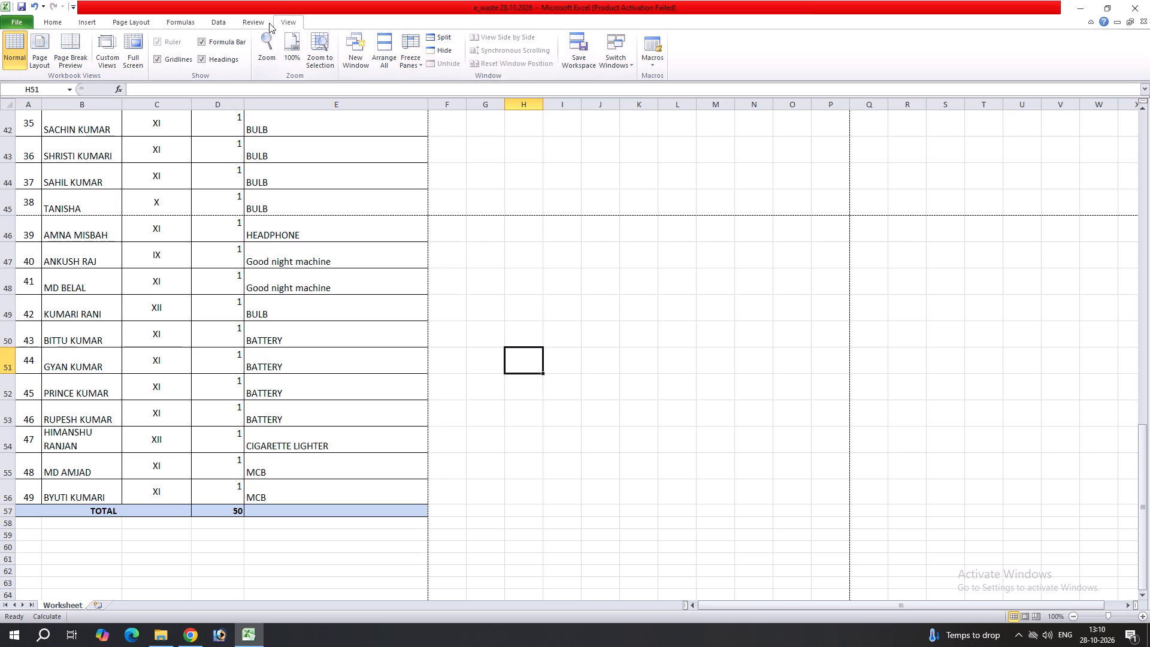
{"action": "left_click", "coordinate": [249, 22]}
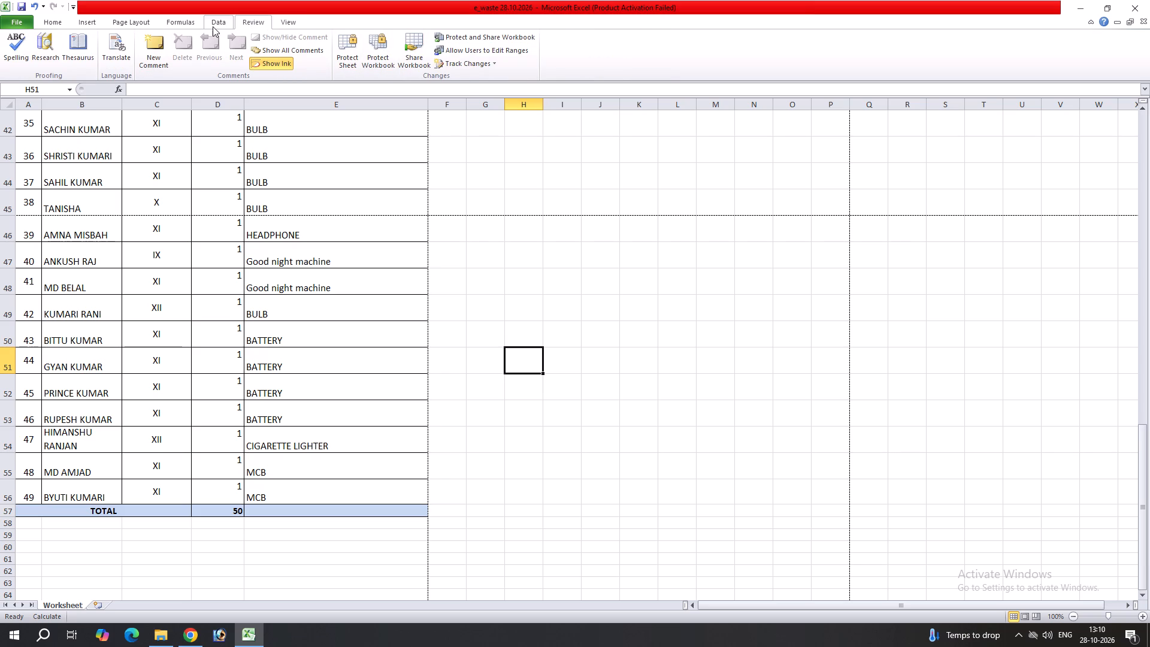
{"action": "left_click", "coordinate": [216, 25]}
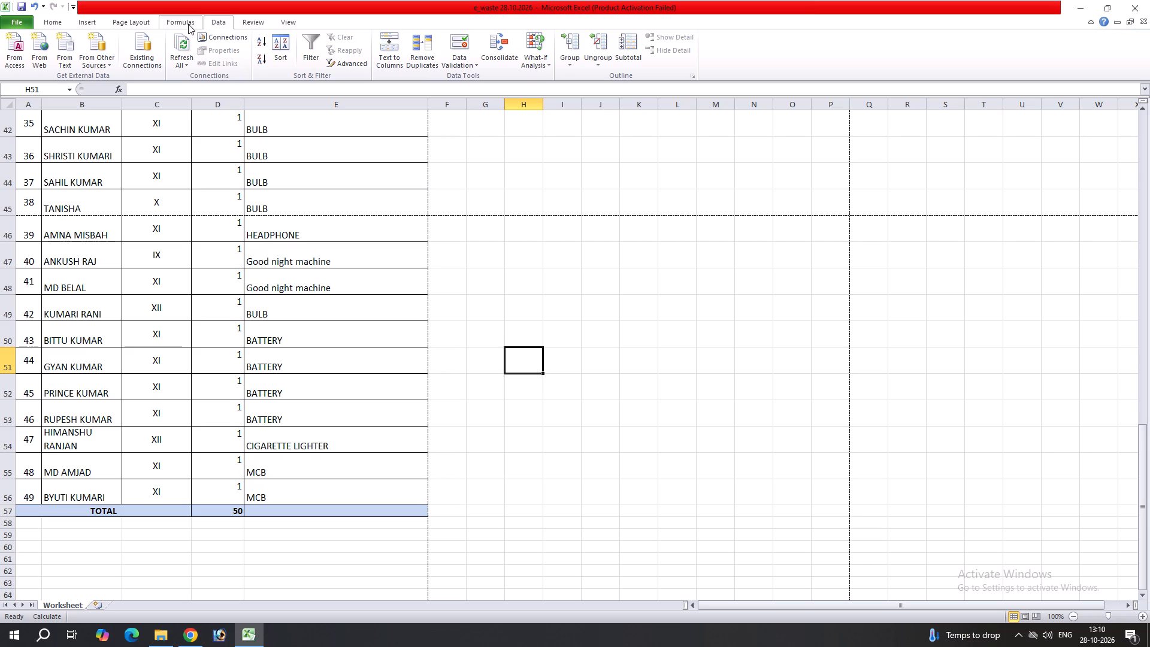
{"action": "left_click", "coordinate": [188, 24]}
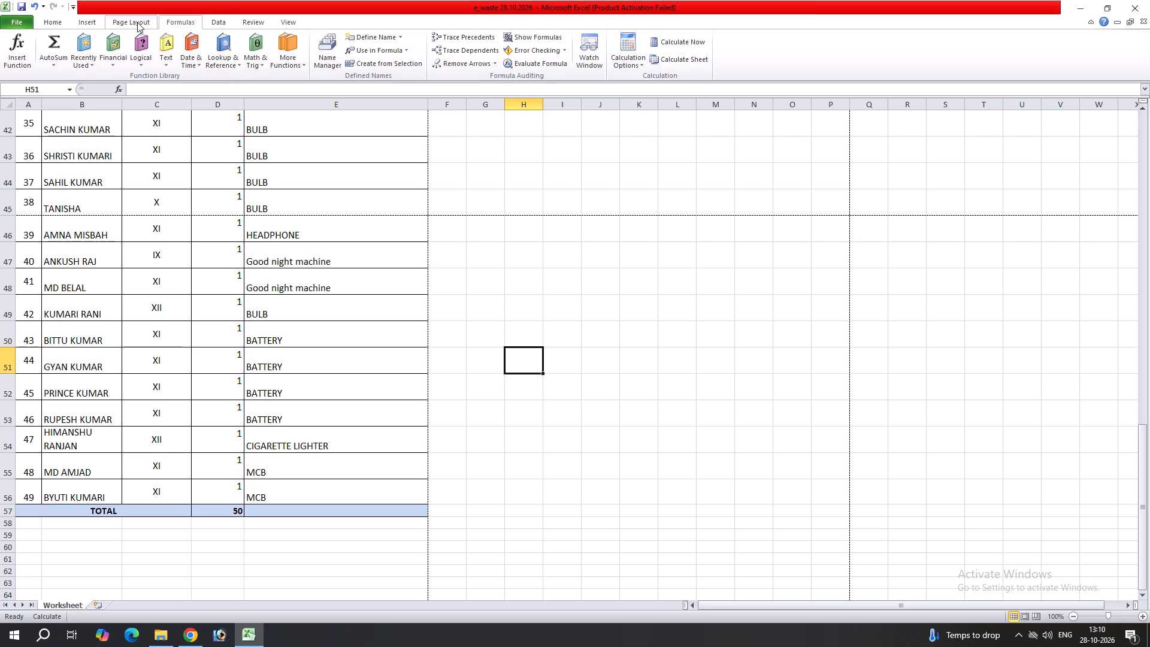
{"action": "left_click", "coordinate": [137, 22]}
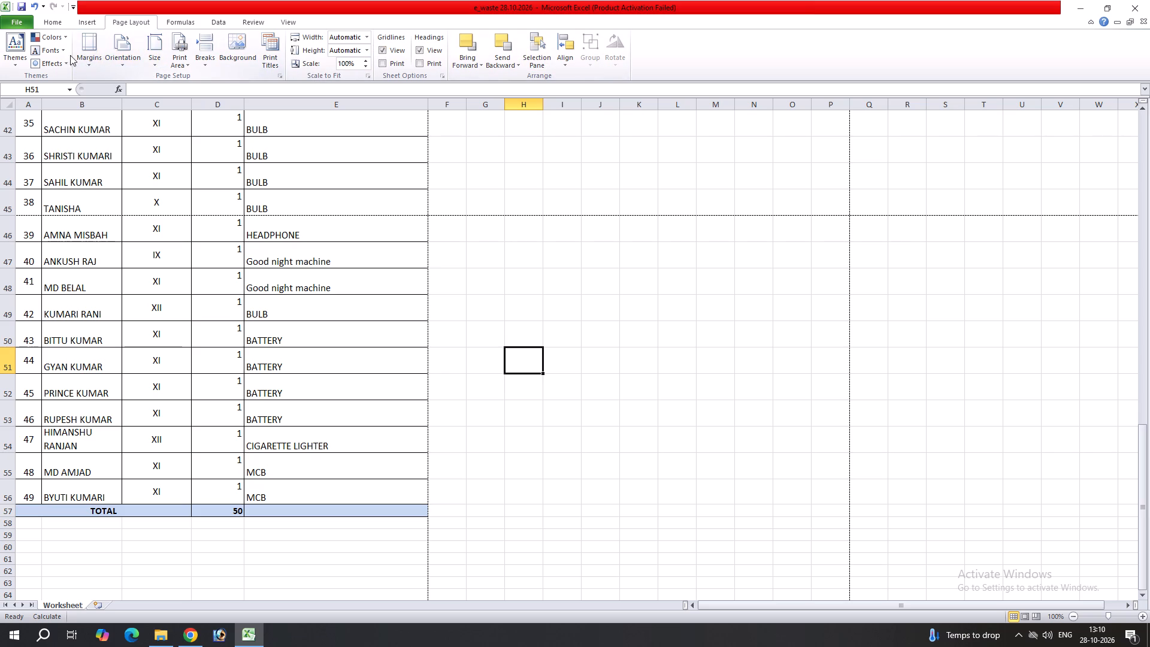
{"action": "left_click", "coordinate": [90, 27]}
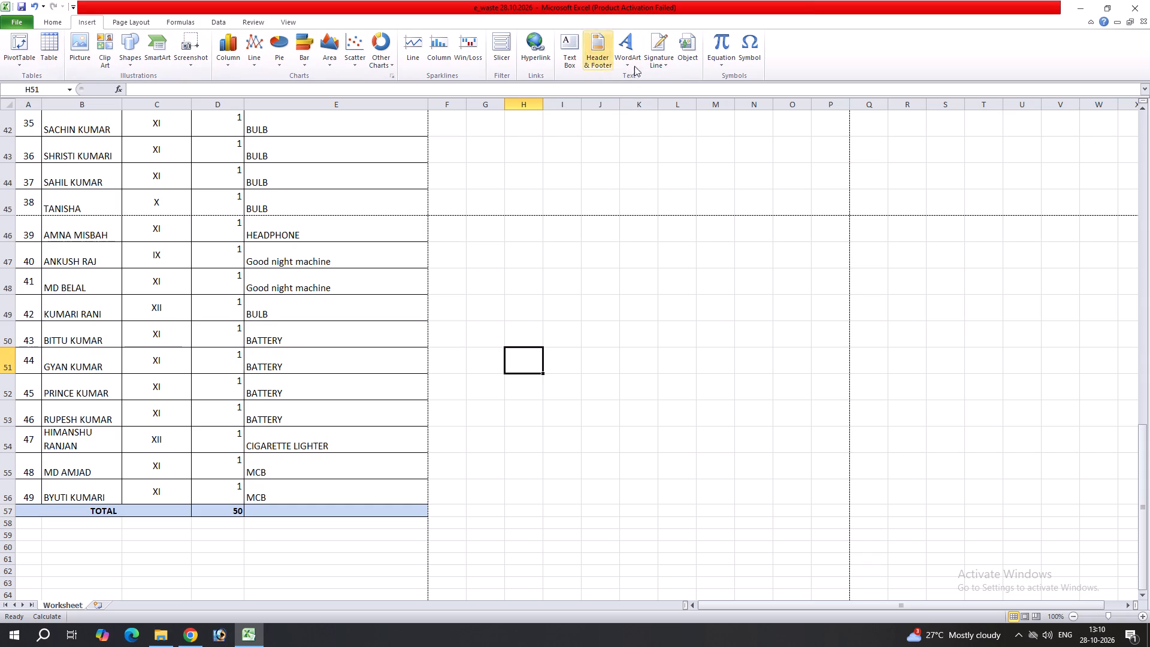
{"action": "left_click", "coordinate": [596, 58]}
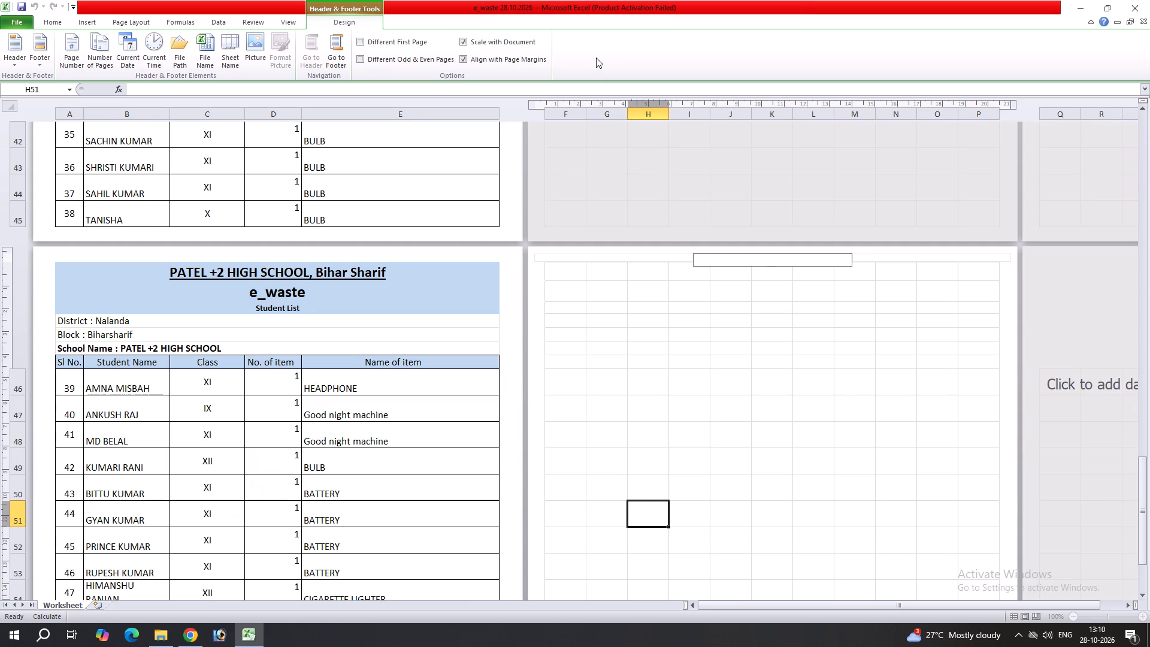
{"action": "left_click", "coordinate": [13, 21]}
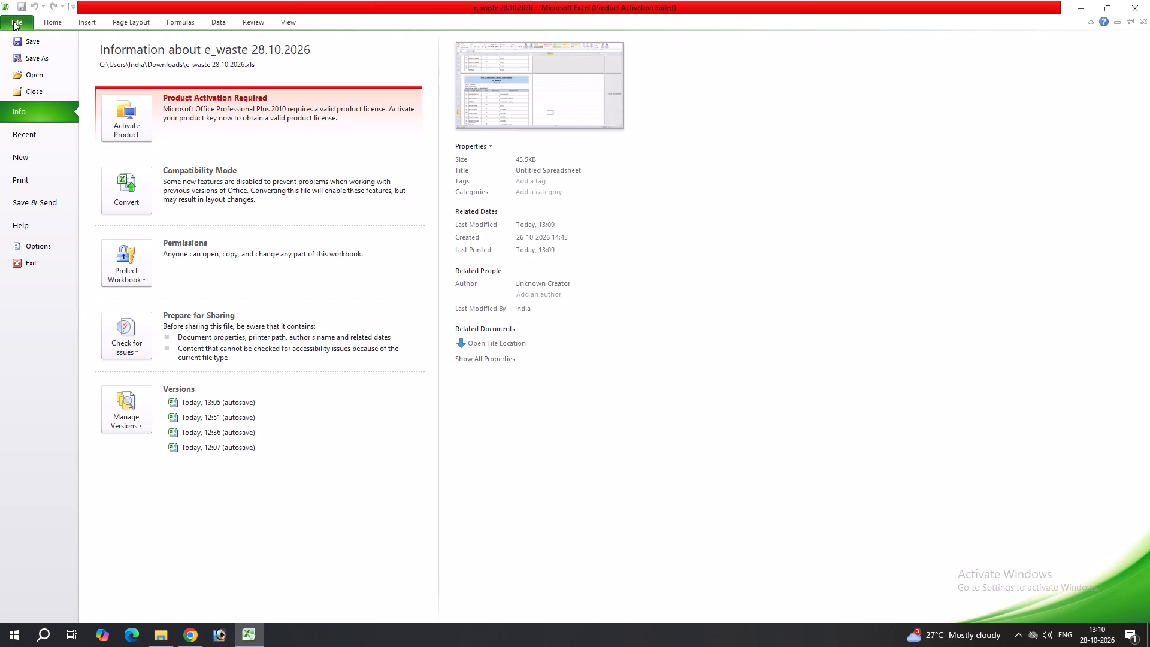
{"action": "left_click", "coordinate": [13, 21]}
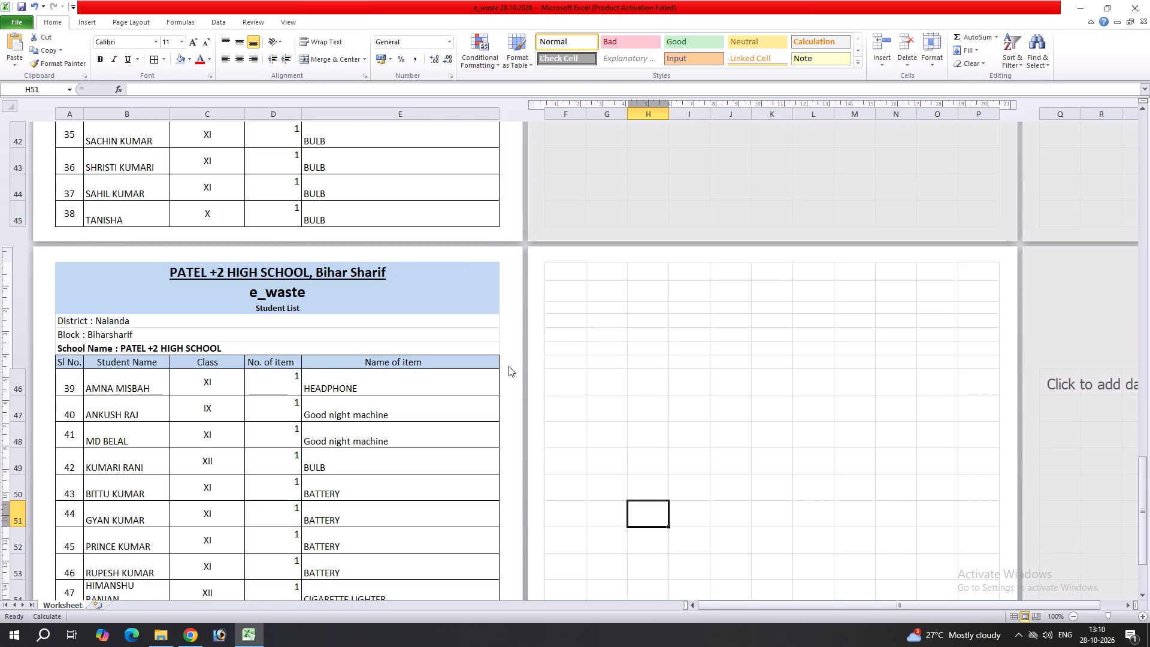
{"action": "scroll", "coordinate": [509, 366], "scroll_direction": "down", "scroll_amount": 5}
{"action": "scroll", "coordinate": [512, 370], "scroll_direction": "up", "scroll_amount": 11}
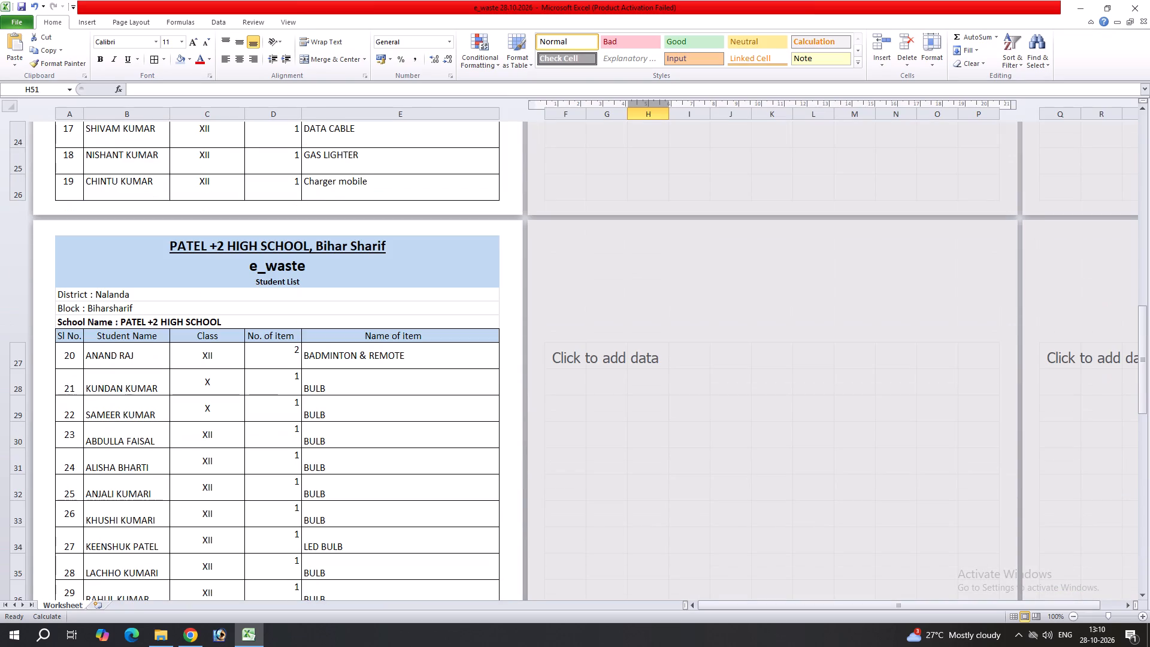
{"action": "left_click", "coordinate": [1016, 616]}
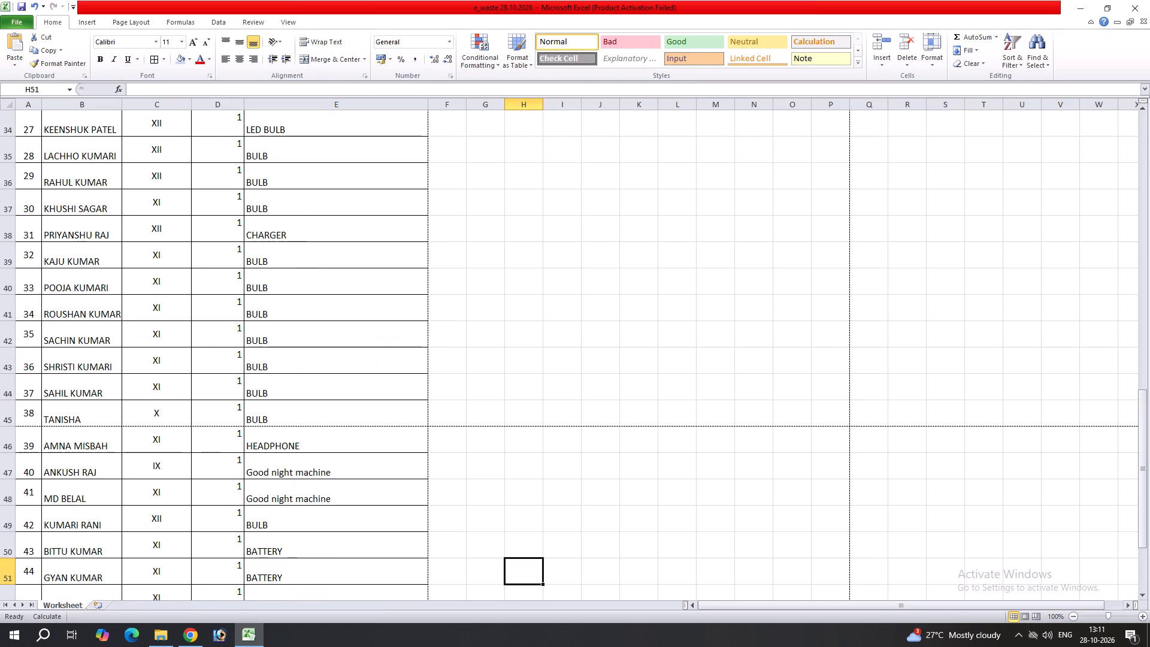
Check the student list's print preview and print one copy on the HP Smart Tank 520_540 series.
{"action": "left_click", "coordinate": [22, 22]}
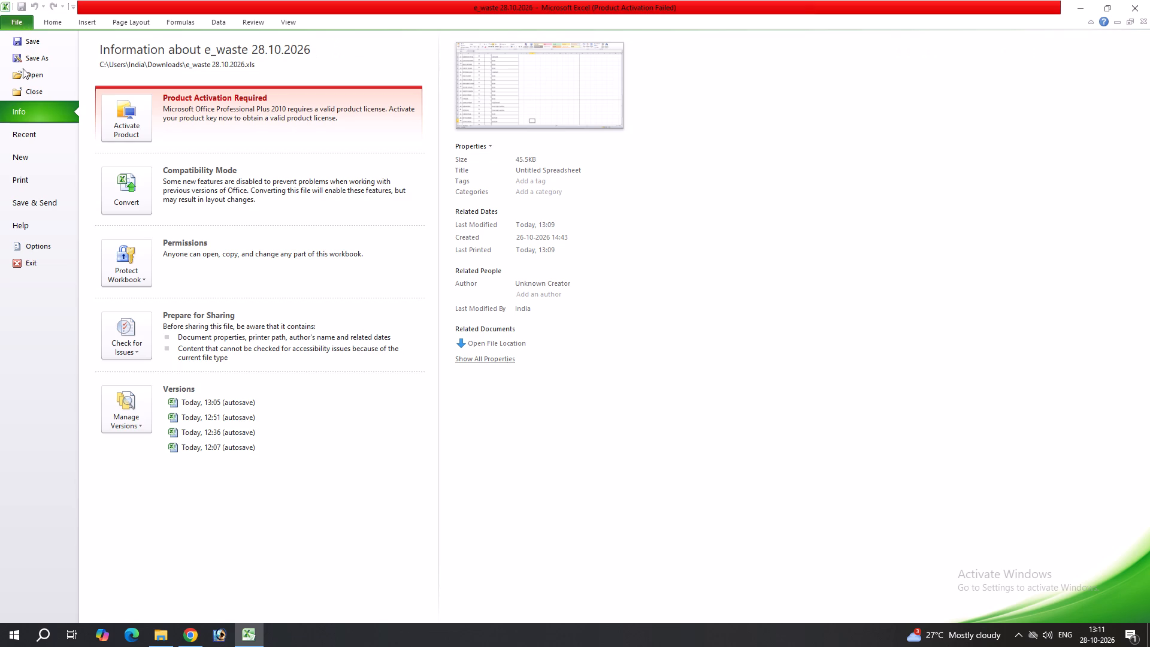
{"action": "left_click", "coordinate": [20, 176]}
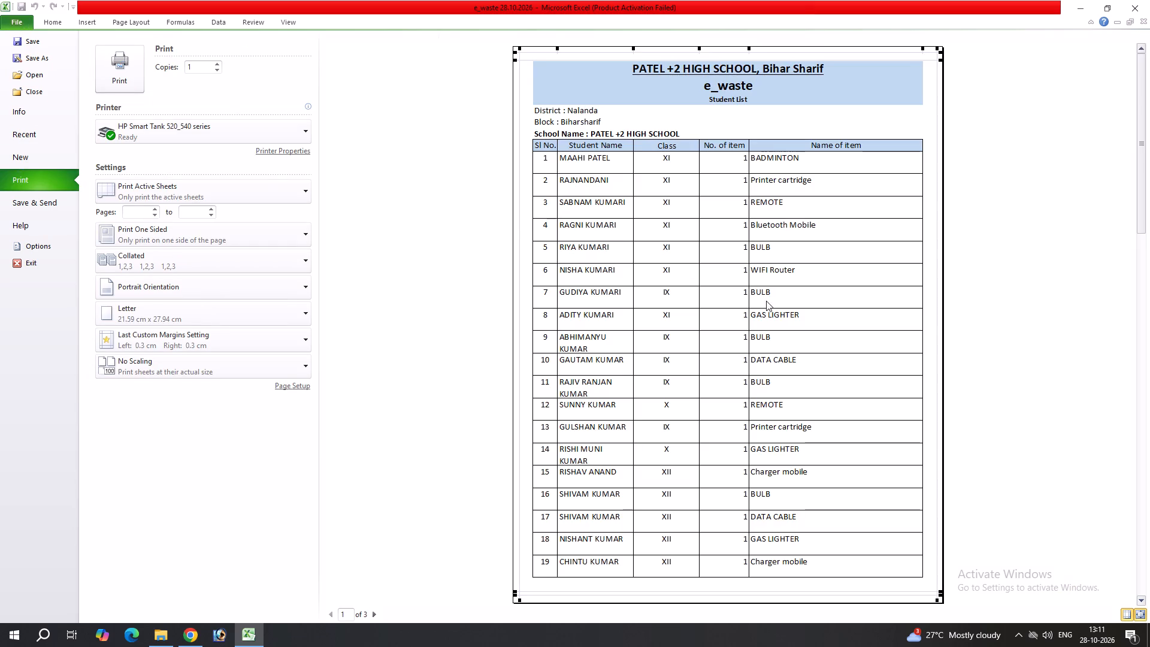
{"action": "scroll", "coordinate": [776, 298], "scroll_direction": "down", "scroll_amount": 9}
{"action": "scroll", "coordinate": [789, 317], "scroll_direction": "up", "scroll_amount": 3}
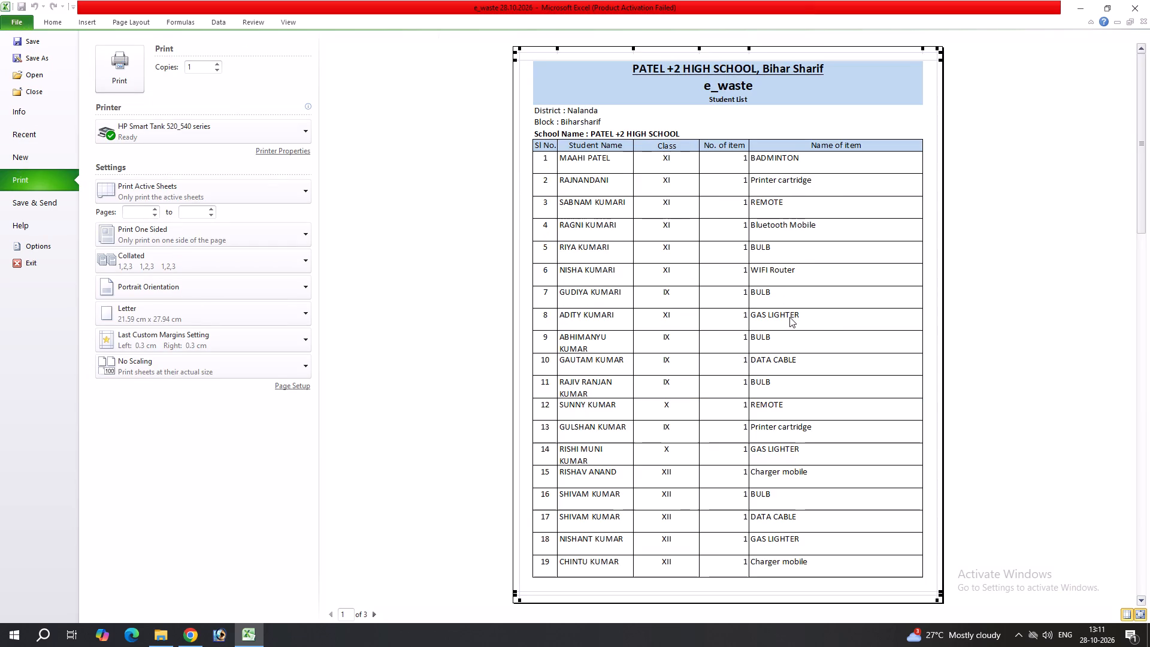
{"action": "scroll", "coordinate": [789, 317], "scroll_direction": "up", "scroll_amount": 2}
{"action": "left_click", "coordinate": [120, 65]}
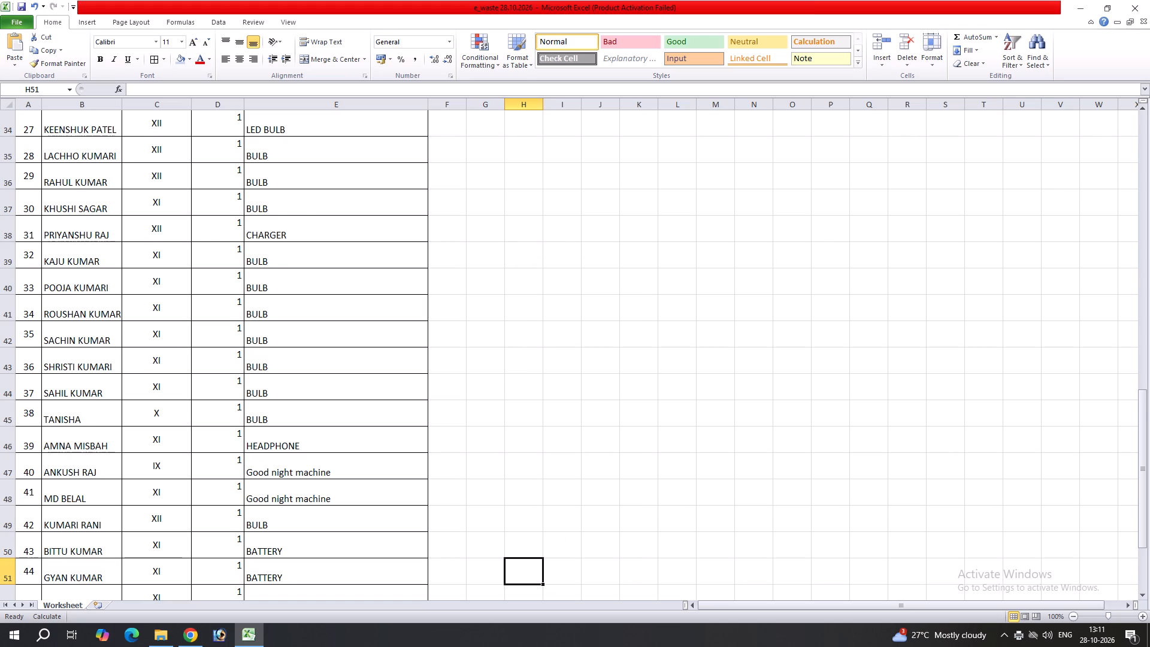
Save the e_waste 28.10.2026 workbook in its Excel 97-2003 format and close it.
{"action": "scroll", "coordinate": [364, 368], "scroll_direction": "down", "scroll_amount": 4}
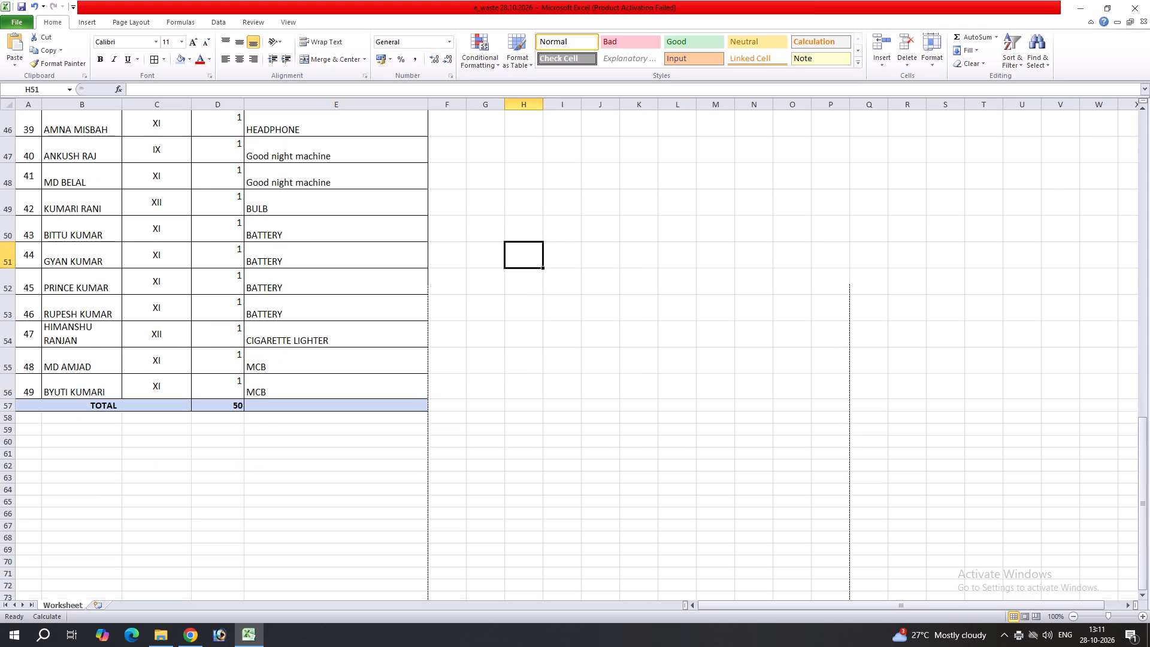
{"action": "scroll", "coordinate": [364, 368], "scroll_direction": "up", "scroll_amount": 20}
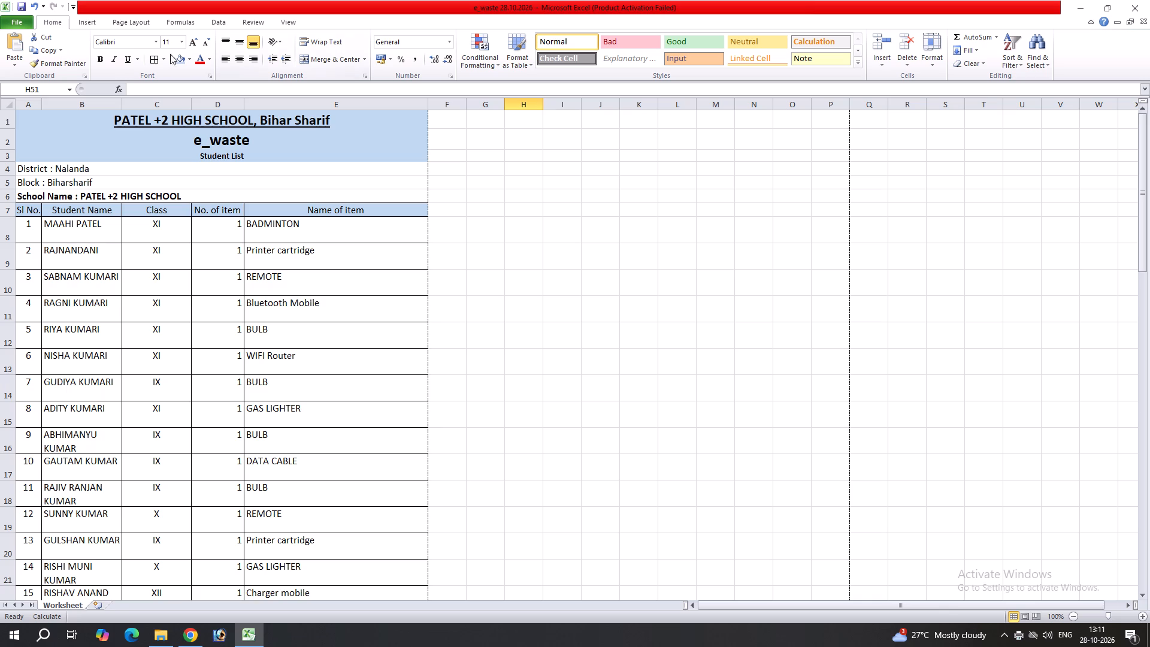
{"action": "left_click", "coordinate": [17, 4]}
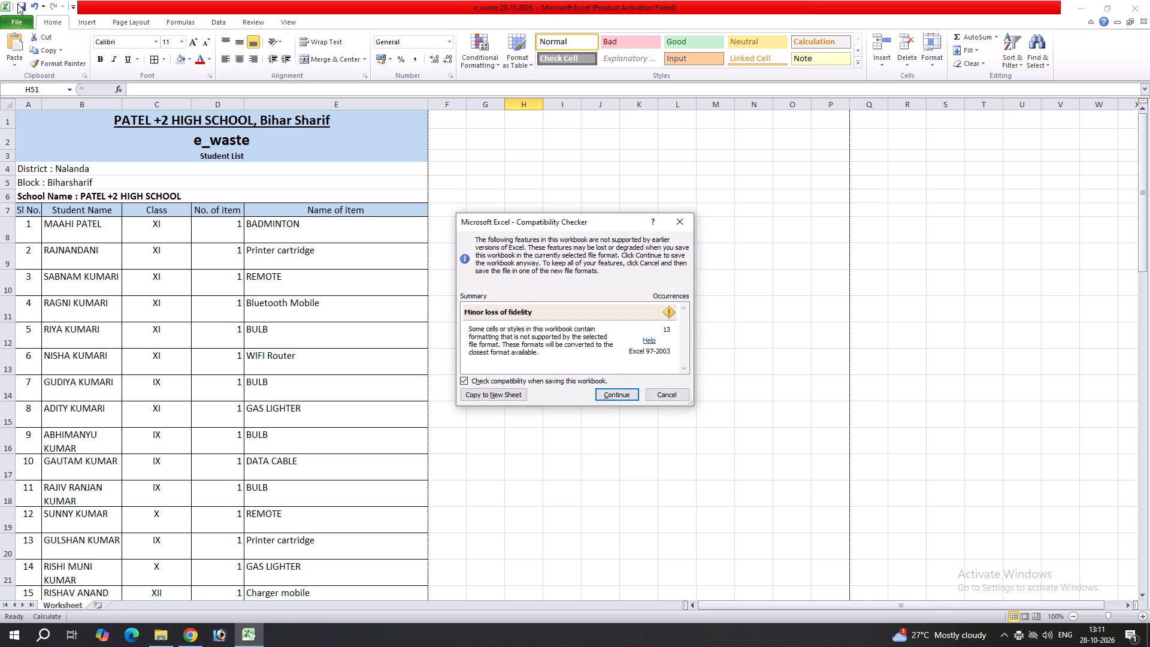
{"action": "left_click", "coordinate": [618, 396]}
{"action": "left_click", "coordinate": [1134, 3]}
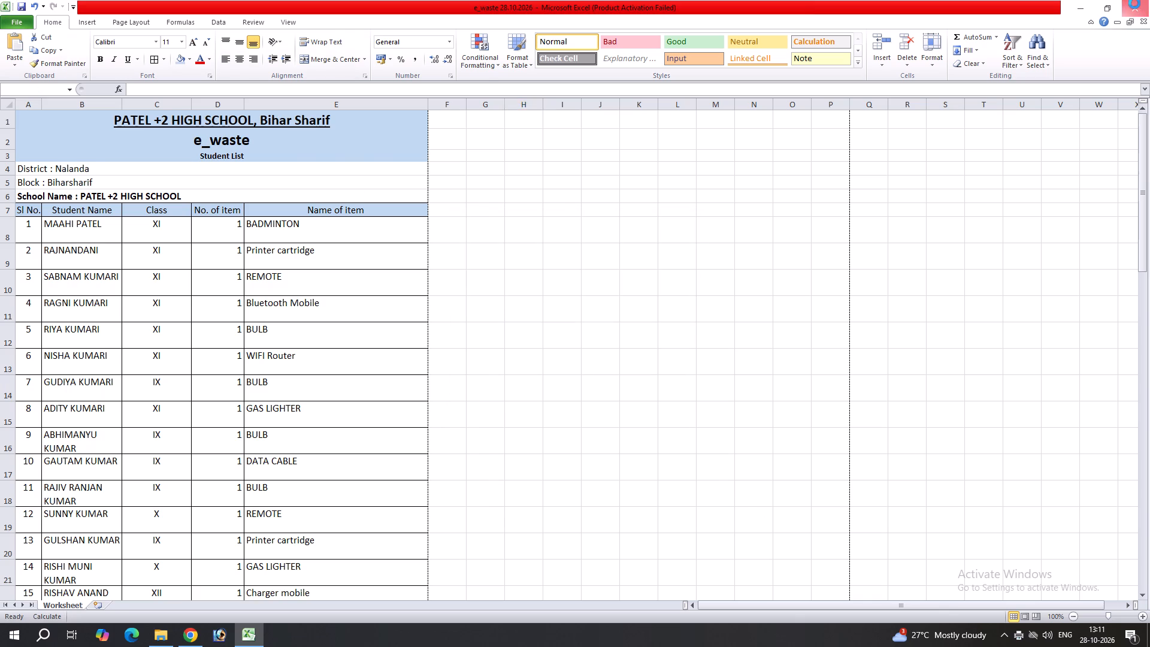
In the Eco Clubs campaign form in Chrome, enter 50 e-waste items collected and answer Yes for handover to an authorised recycler.
{"action": "left_click", "coordinate": [367, 8]}
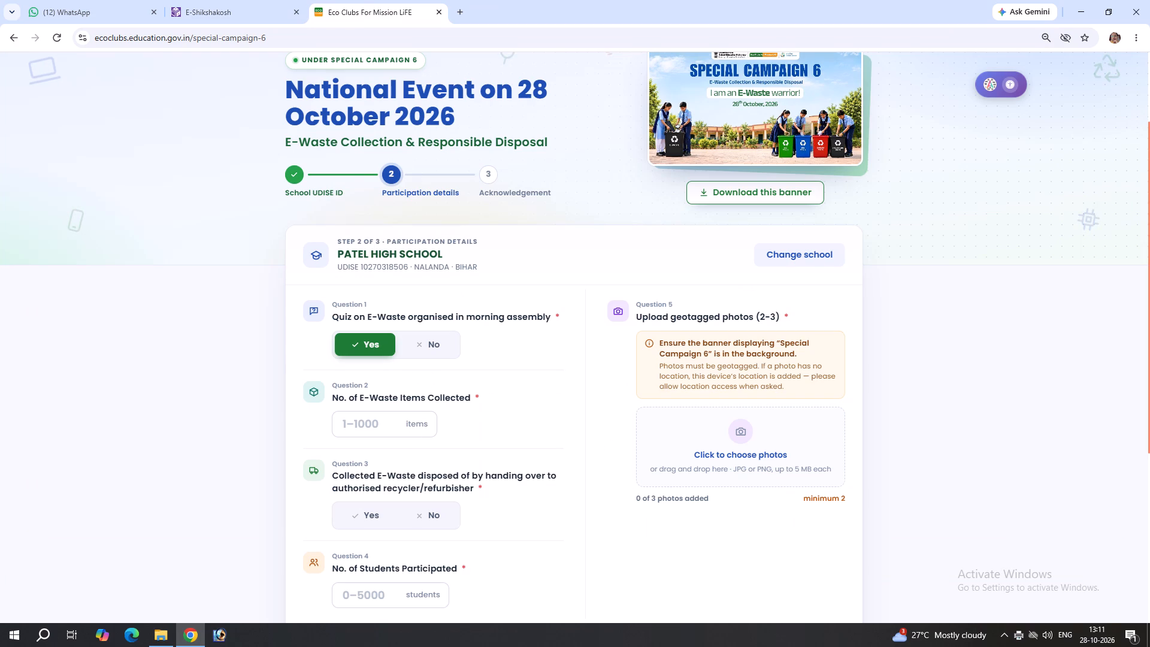
{"action": "left_click", "coordinate": [370, 425]}
{"action": "type", "text": "50"}
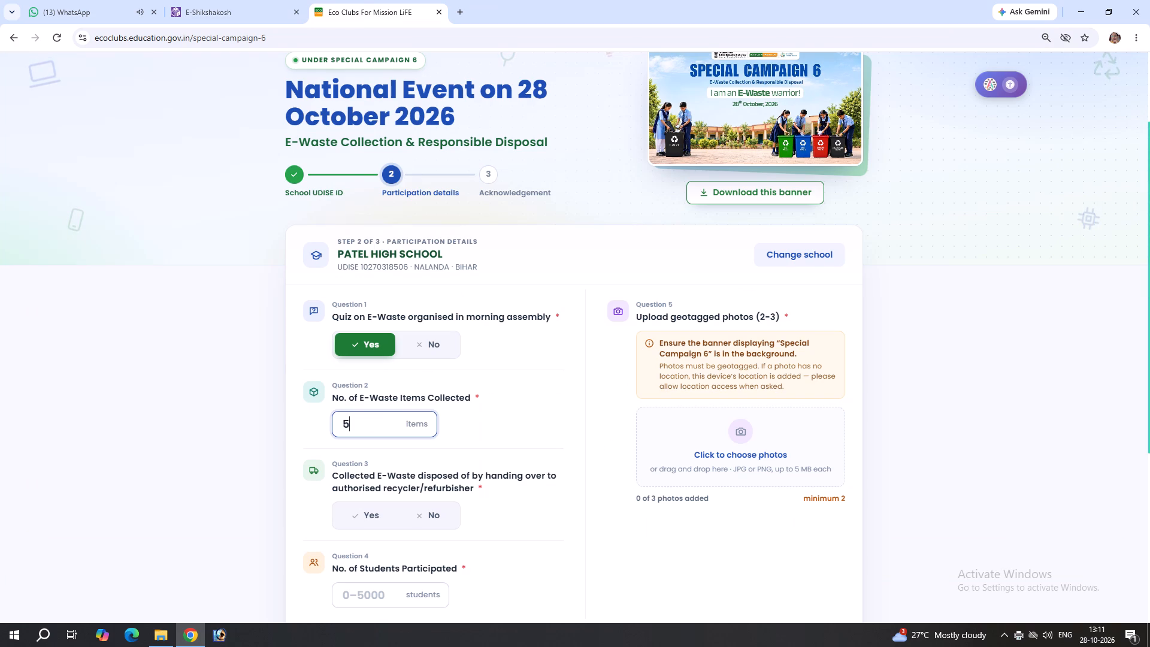
{"action": "scroll", "coordinate": [516, 471], "scroll_direction": "down", "scroll_amount": 2}
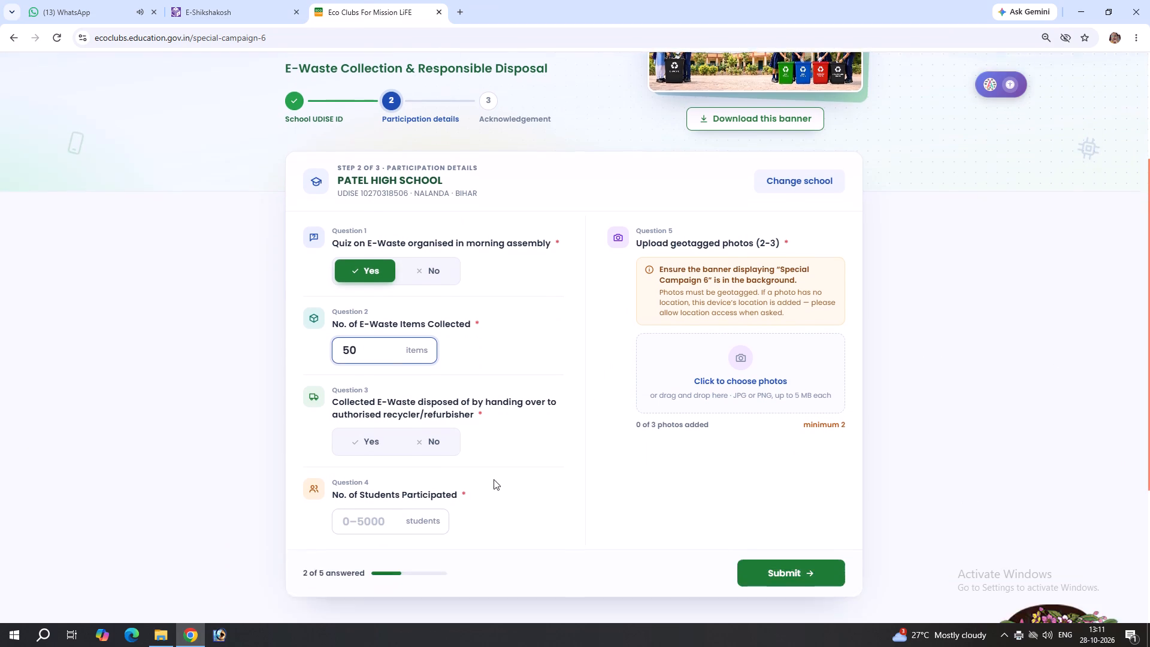
{"action": "left_click", "coordinate": [369, 398]}
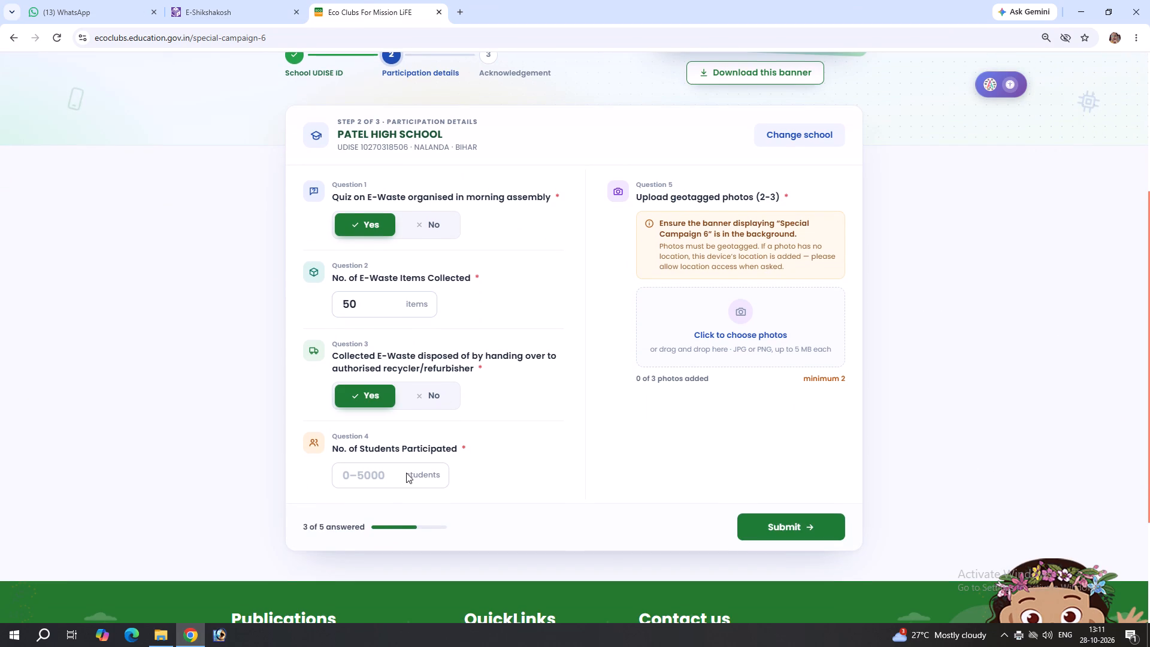
Enter 160 as the number of students who participated in the e-waste campaign.
{"action": "left_click", "coordinate": [370, 475]}
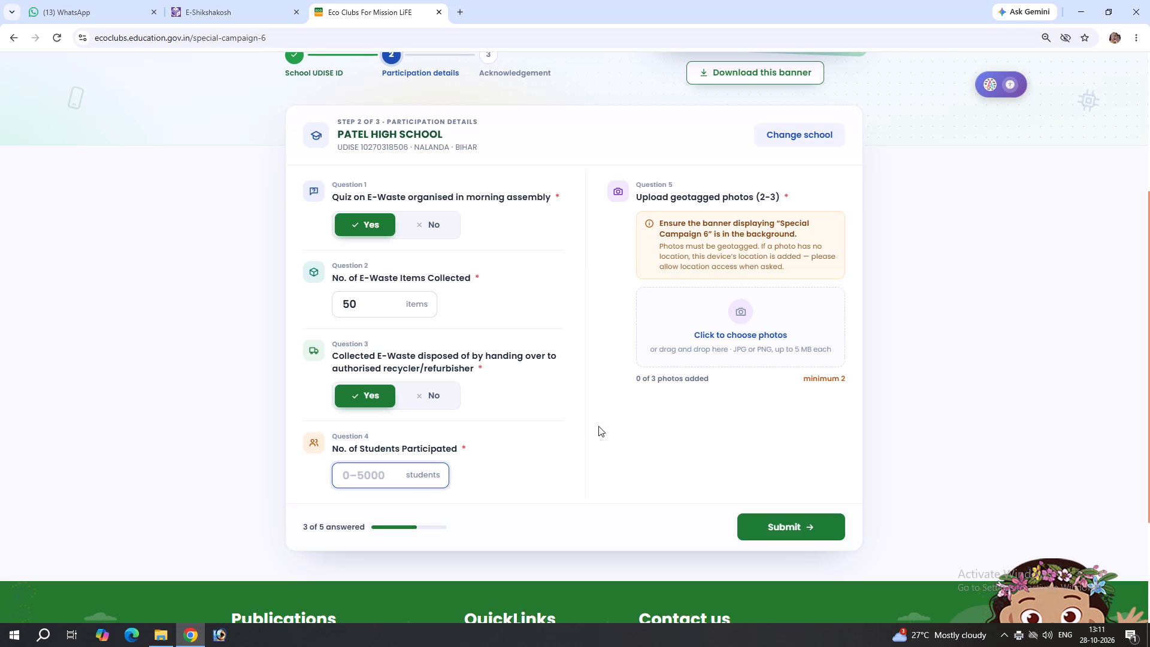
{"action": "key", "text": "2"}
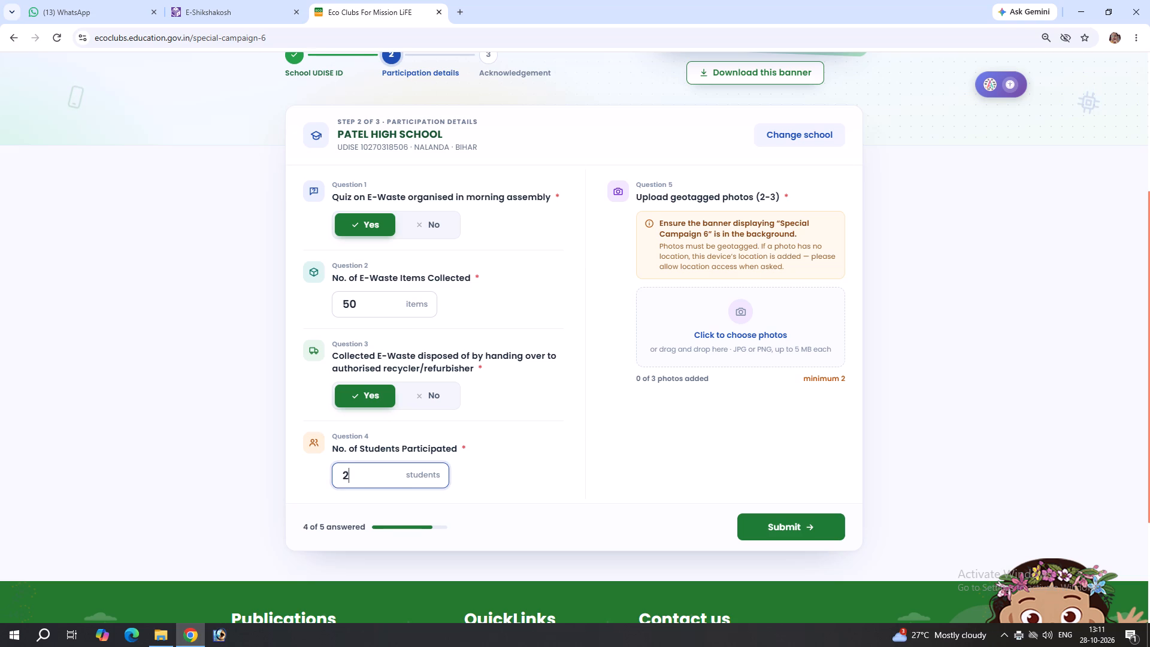
{"action": "key", "text": "BackSpace"}
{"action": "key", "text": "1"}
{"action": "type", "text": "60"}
Upload three geotagged photos from Downloads: the 2026-10-28 WhatsApp images timed 12.04.06 PM, 12.08.21 PM (1) and 12.08.21 PM.
{"action": "left_click", "coordinate": [726, 316]}
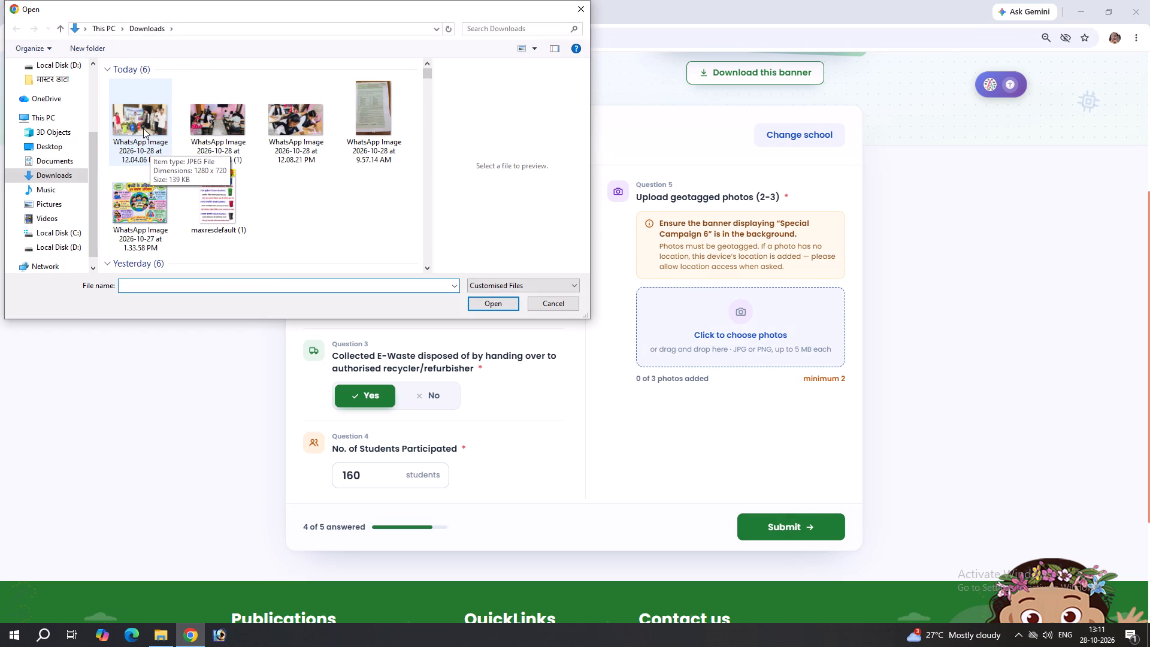
{"action": "left_click", "coordinate": [143, 128], "text": "ctrl"}
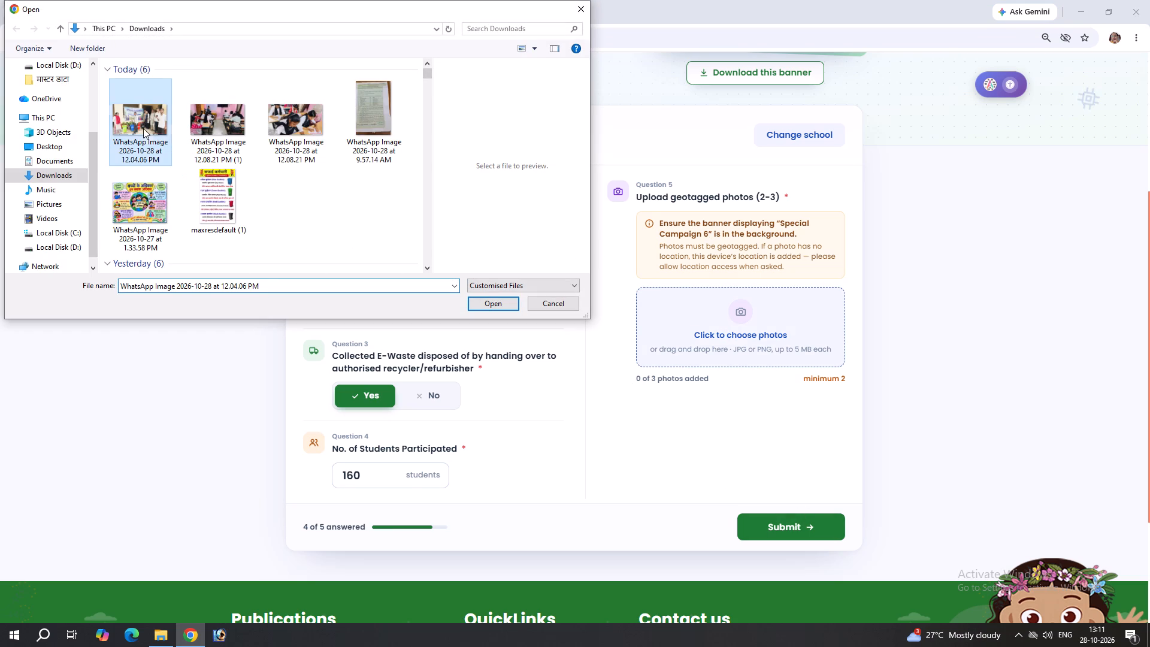
{"action": "left_click", "coordinate": [192, 126], "text": "ctrl"}
{"action": "left_click", "coordinate": [280, 125], "text": "ctrl"}
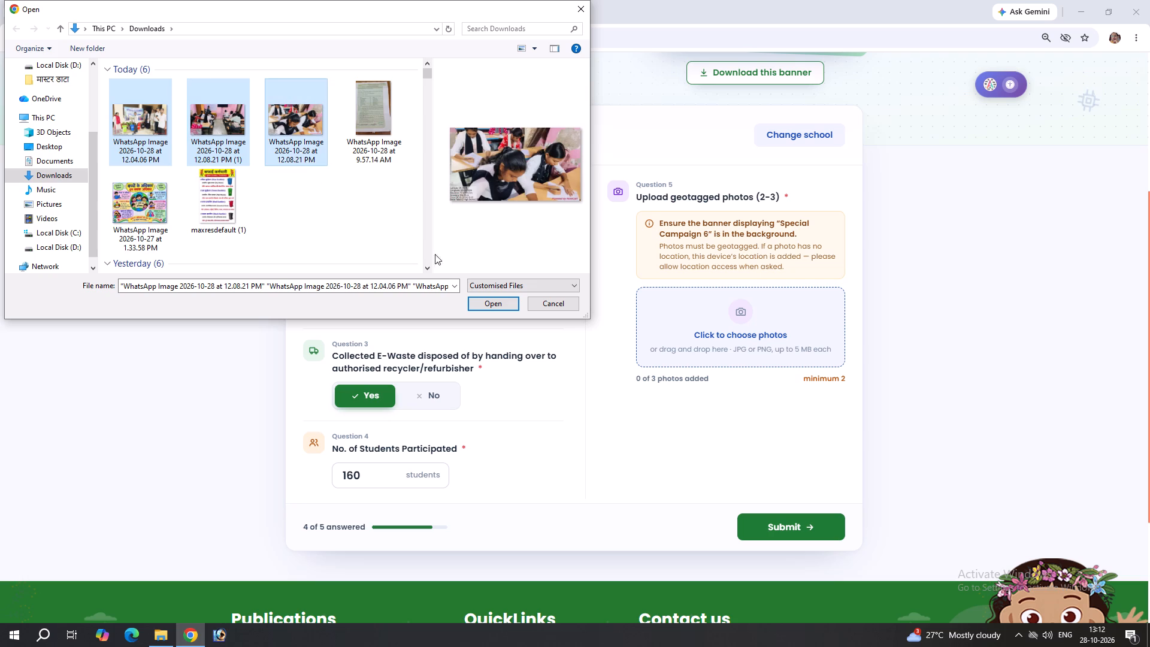
{"action": "left_click", "coordinate": [485, 307]}
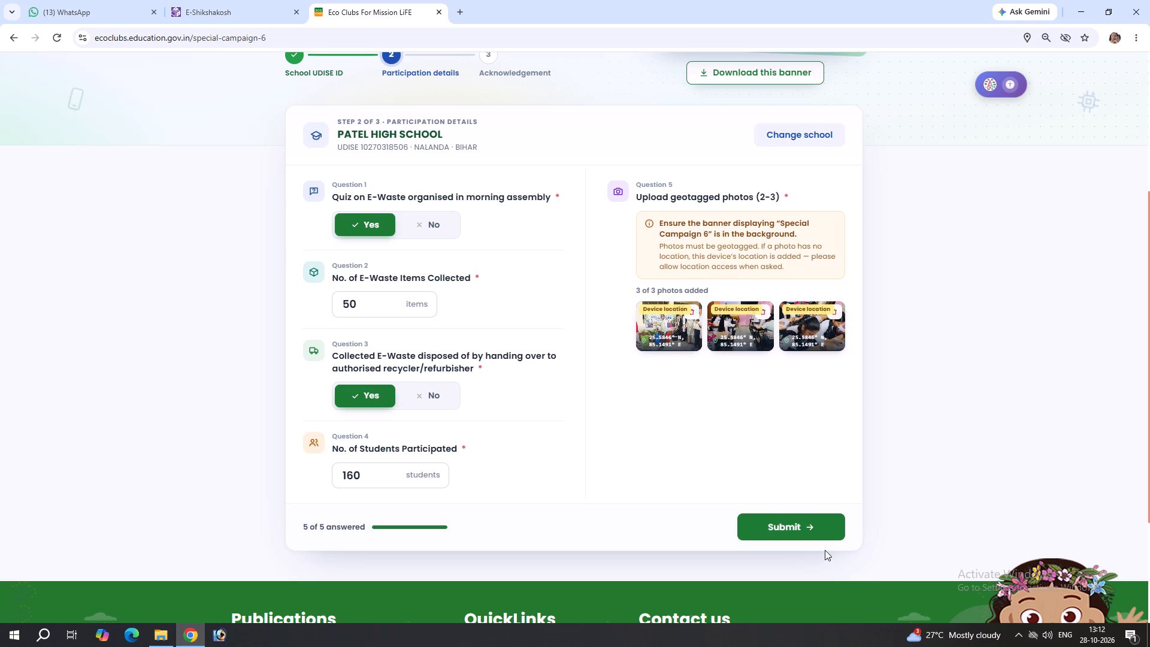
Submit the school's completed participation details for the e-waste campaign.
{"action": "left_click", "coordinate": [800, 530]}
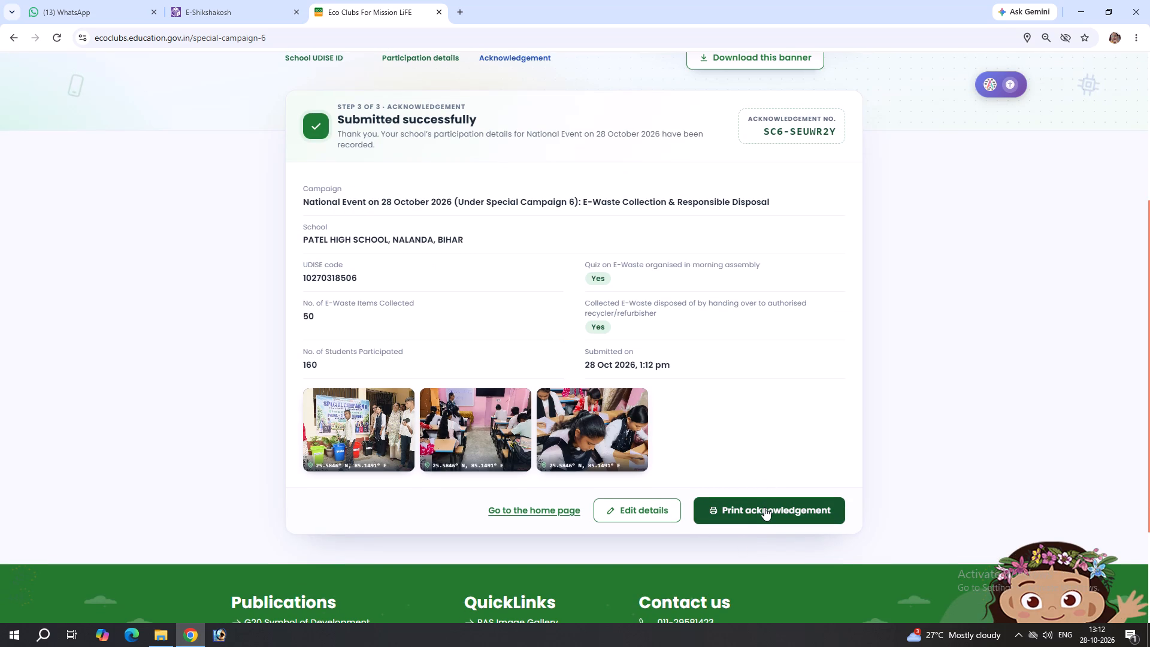
Open the print preview of the campaign submission's acknowledgement.
{"action": "left_click", "coordinate": [764, 507]}
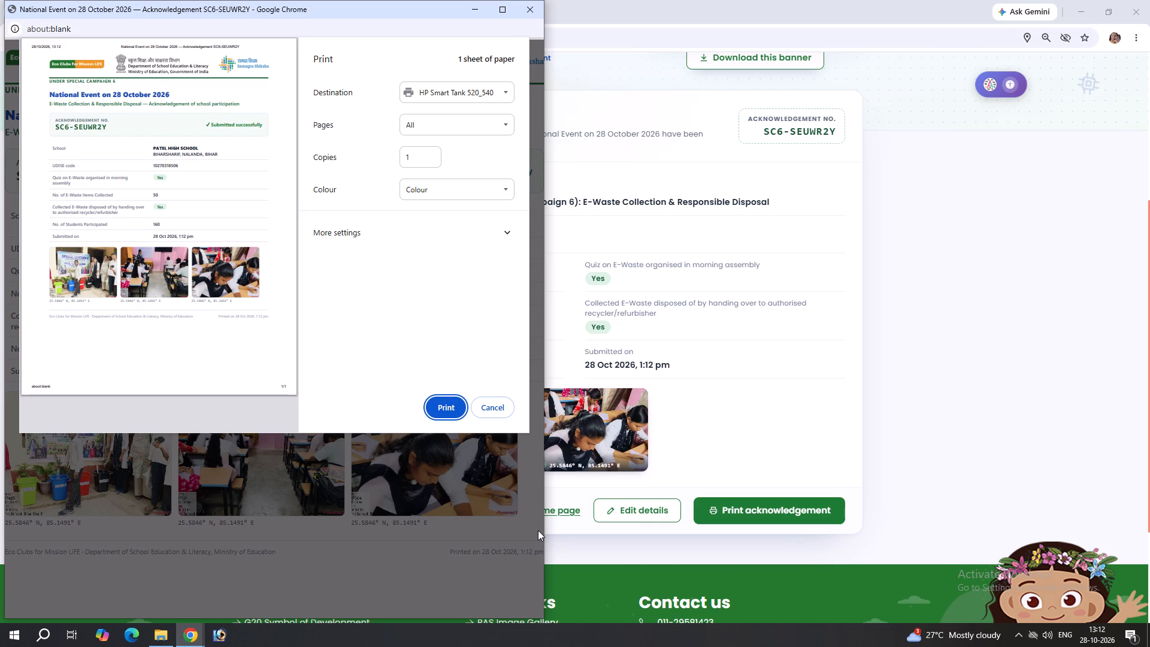
Print one colour copy of the submission acknowledgement, close its window and return to the campaign page.
{"action": "left_click", "coordinate": [442, 409]}
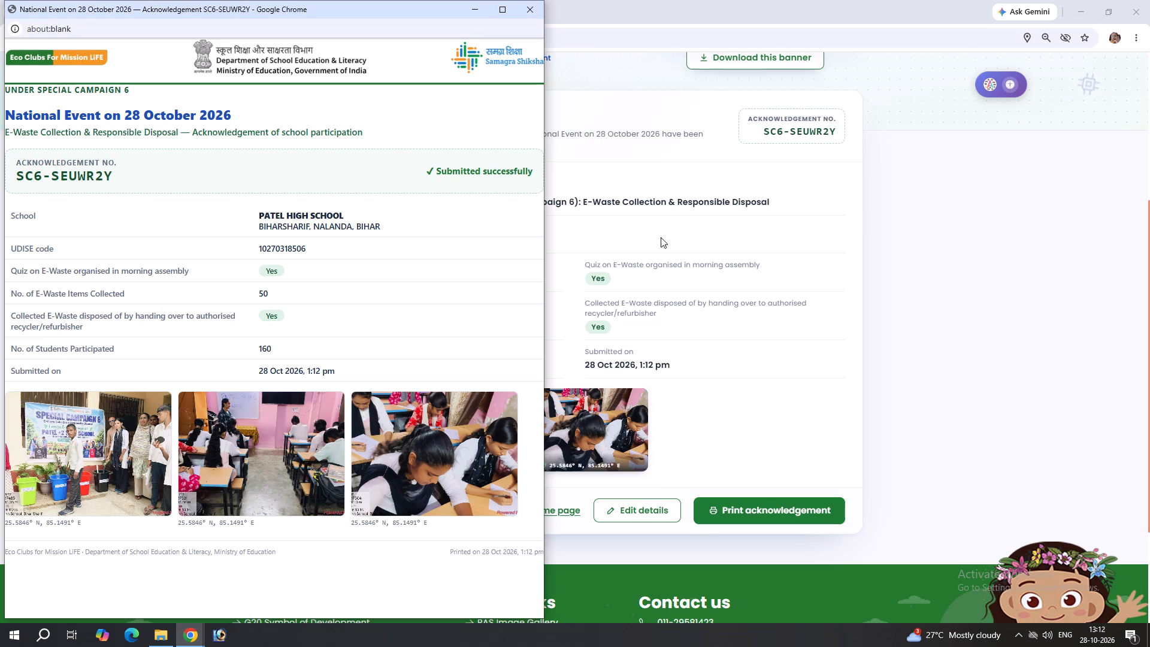
{"action": "left_click", "coordinate": [530, 10]}
{"action": "scroll", "coordinate": [799, 363], "scroll_direction": "down", "scroll_amount": 1}
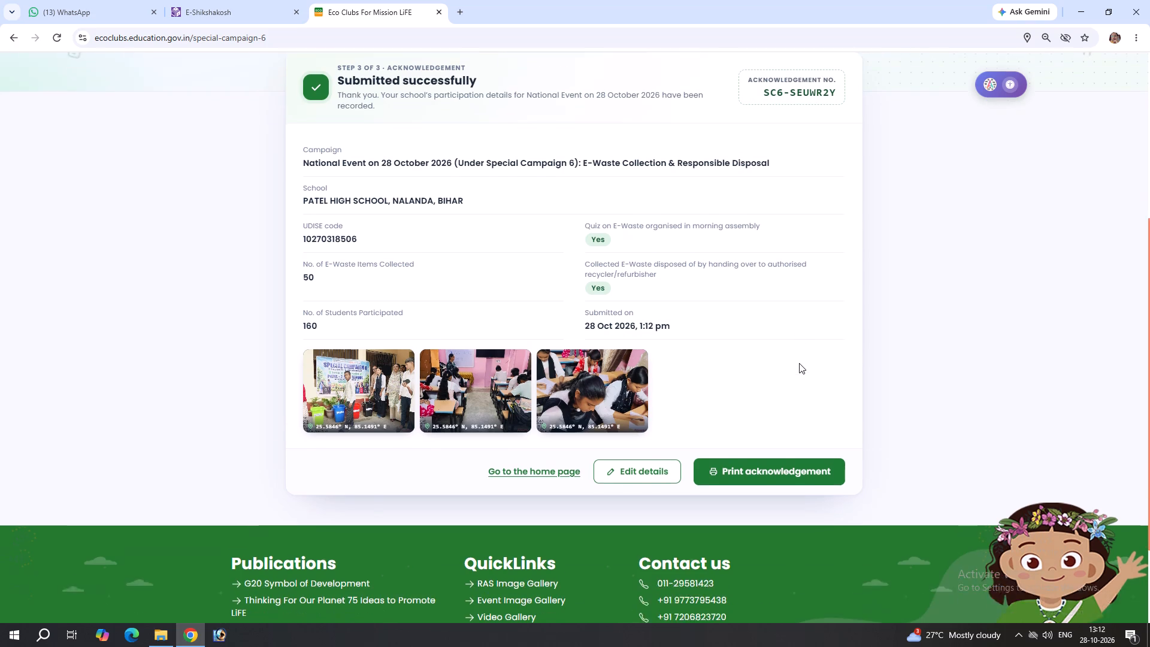
Save the submission acknowledgement as a PDF in Downloads under its suggested file name, and close the acknowledgement window.
{"action": "scroll", "coordinate": [799, 363], "scroll_direction": "down", "scroll_amount": 2}
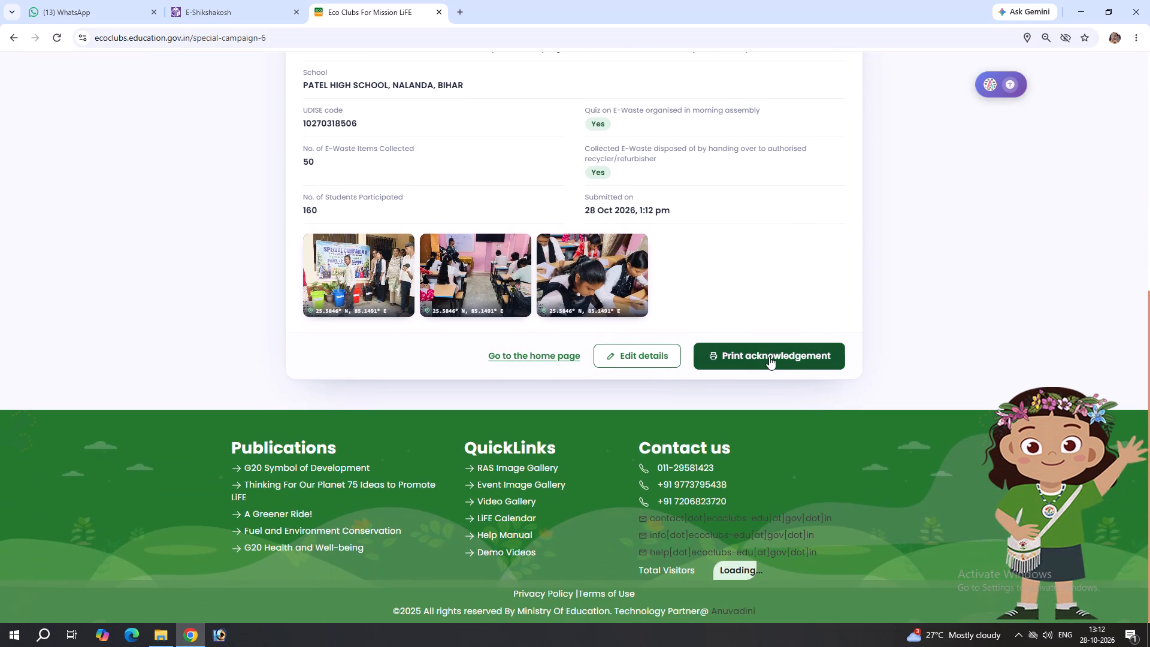
{"action": "left_click", "coordinate": [769, 356]}
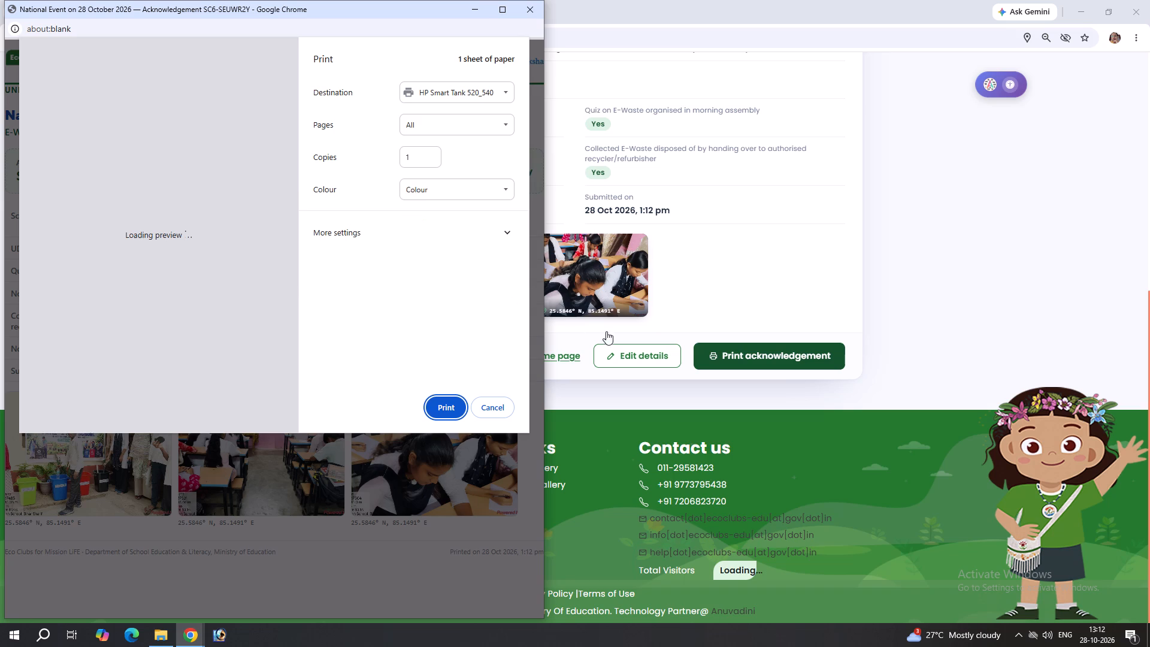
{"action": "left_click", "coordinate": [487, 89]}
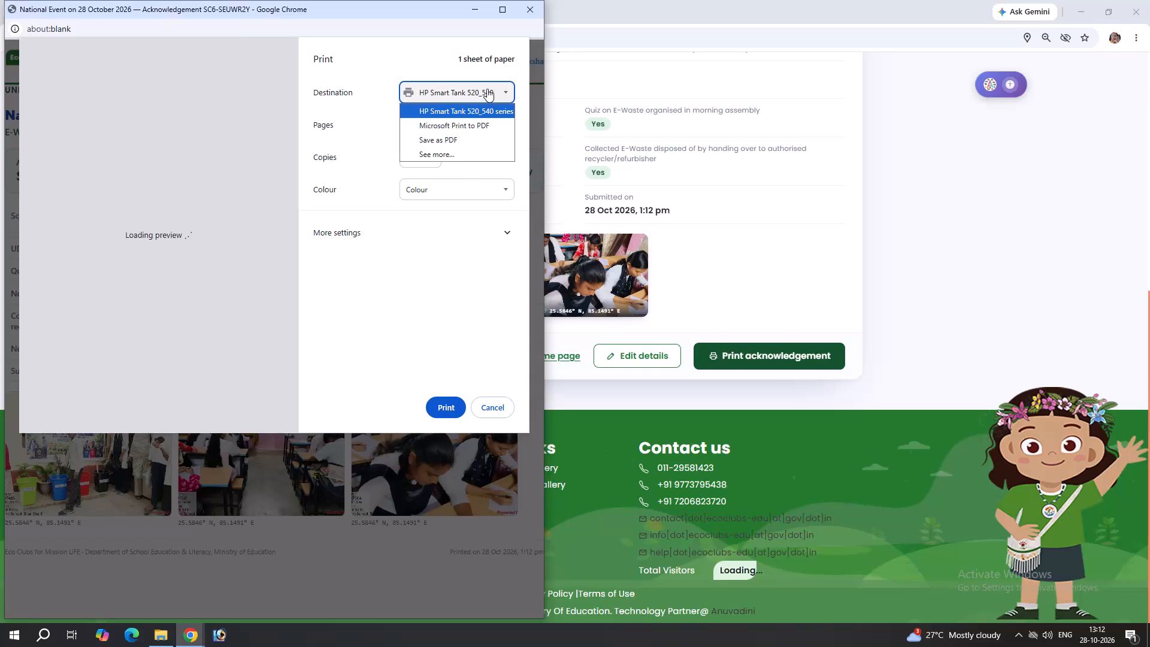
{"action": "left_click", "coordinate": [448, 143]}
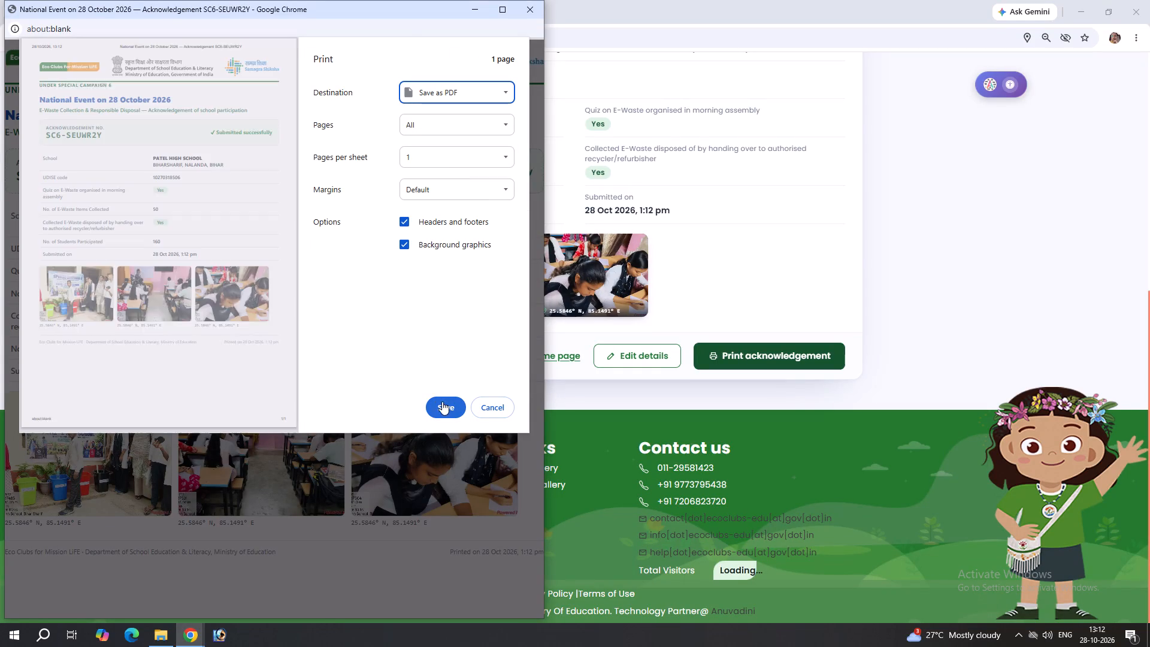
{"action": "left_click", "coordinate": [444, 410]}
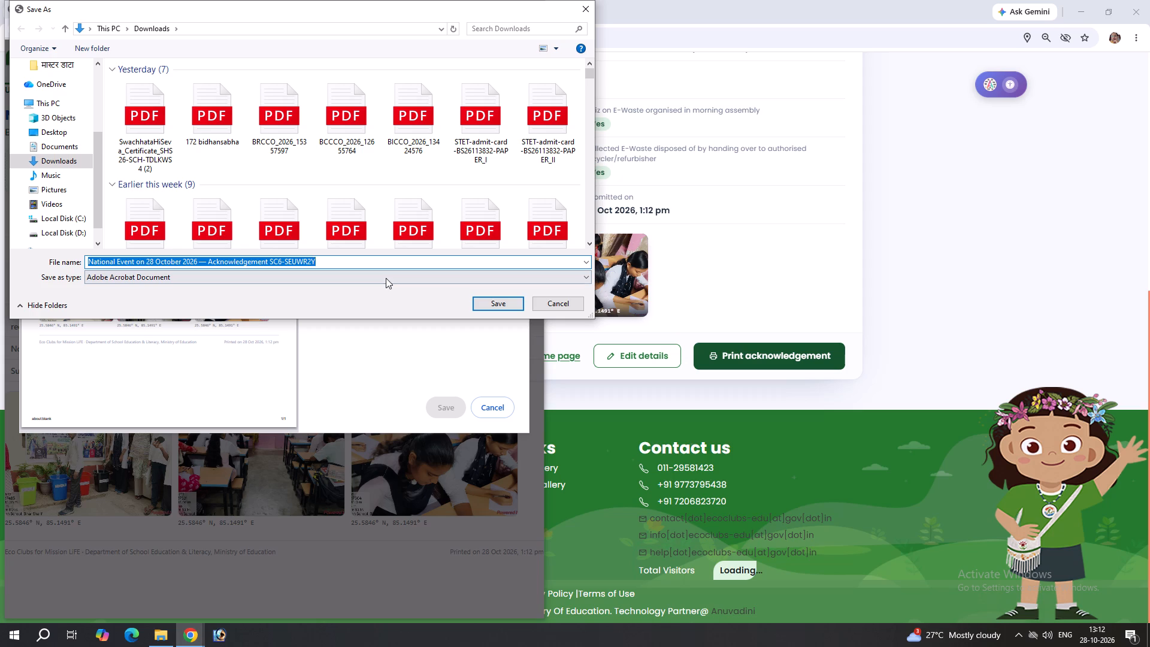
{"action": "left_click", "coordinate": [386, 278]}
{"action": "left_click", "coordinate": [355, 288]}
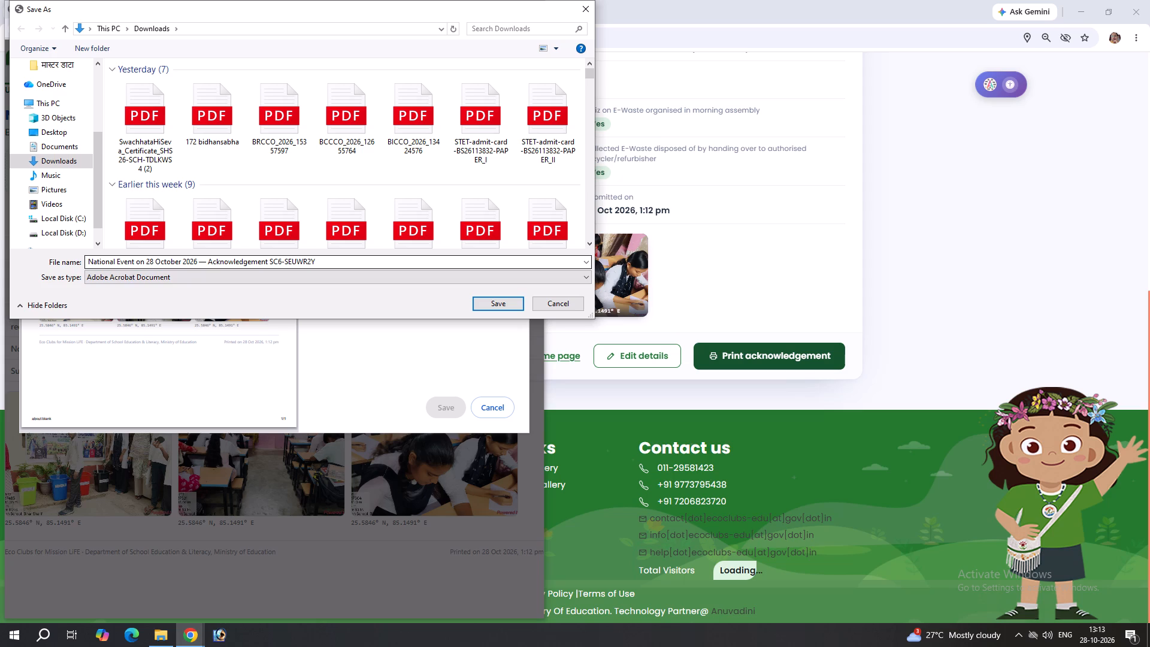
{"action": "left_click_drag", "start_coordinate": [136, 262], "coordinate": [44, 267]}
{"action": "left_click", "coordinate": [135, 262]}
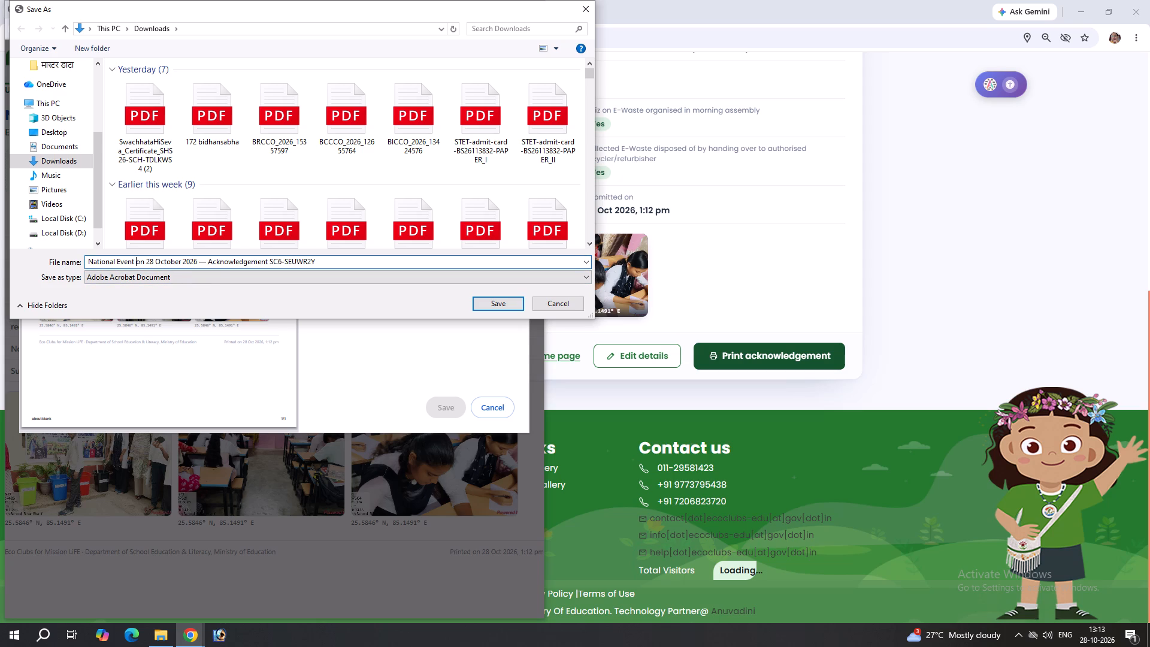
{"action": "left_click", "coordinate": [494, 302]}
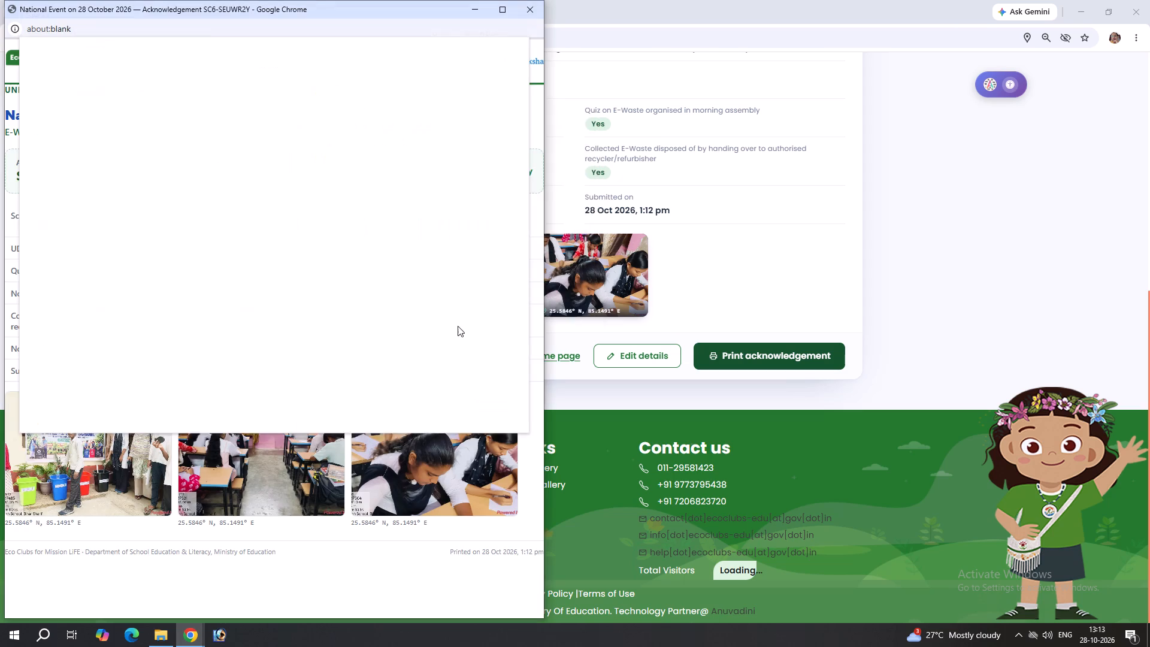
{"action": "left_click", "coordinate": [535, 13]}
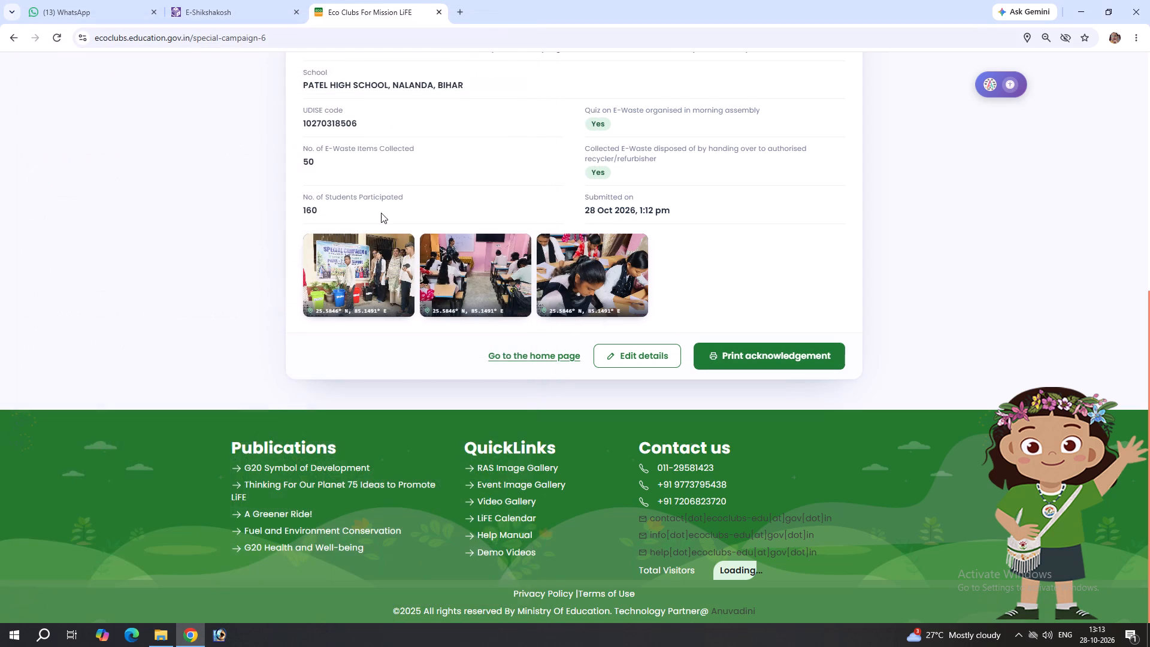
Look over the submitted acknowledgement details and go to the Eco Clubs home page.
{"action": "scroll", "coordinate": [791, 270], "scroll_direction": "down", "scroll_amount": 5}
{"action": "scroll", "coordinate": [786, 273], "scroll_direction": "up", "scroll_amount": 7}
{"action": "scroll", "coordinate": [775, 259], "scroll_direction": "down", "scroll_amount": 7}
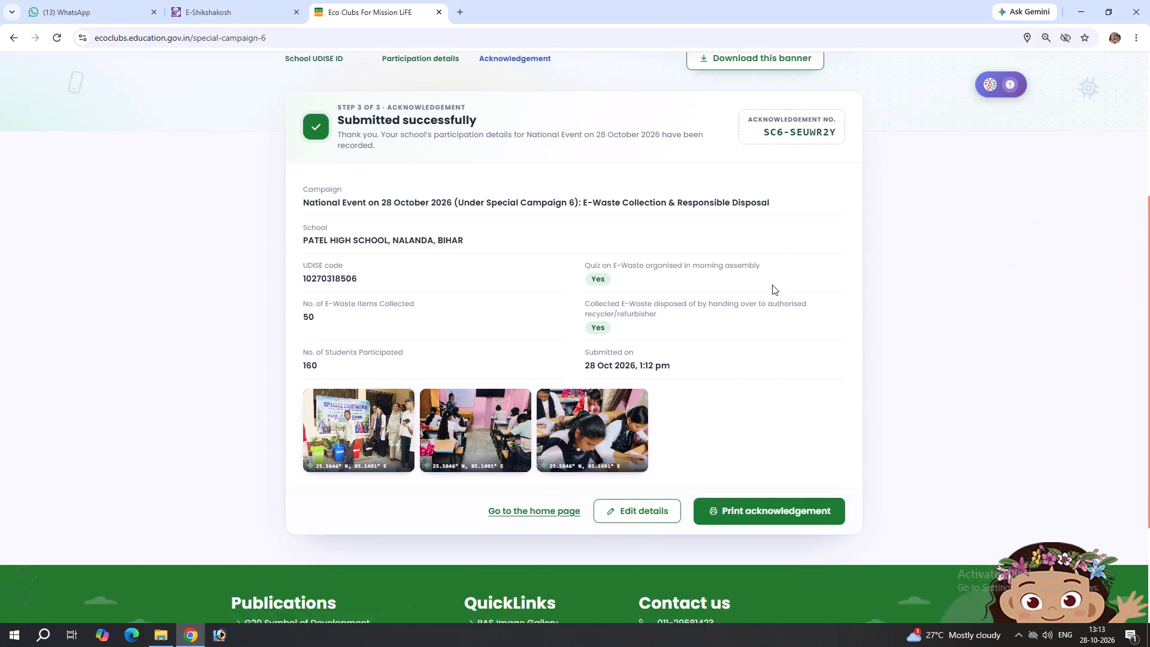
{"action": "scroll", "coordinate": [772, 285], "scroll_direction": "down", "scroll_amount": 1}
{"action": "left_click", "coordinate": [510, 353]}
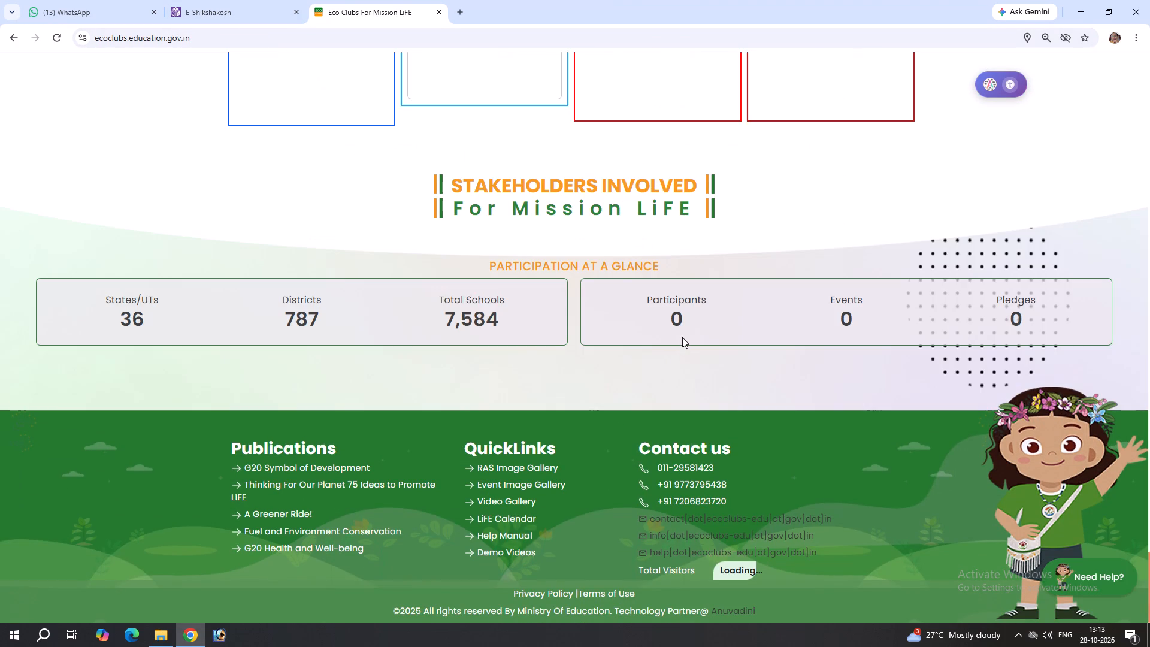
From the home page's National Event on 28 October 2026 section, open the form for uploading participation details.
{"action": "scroll", "coordinate": [682, 337], "scroll_direction": "up", "scroll_amount": 16}
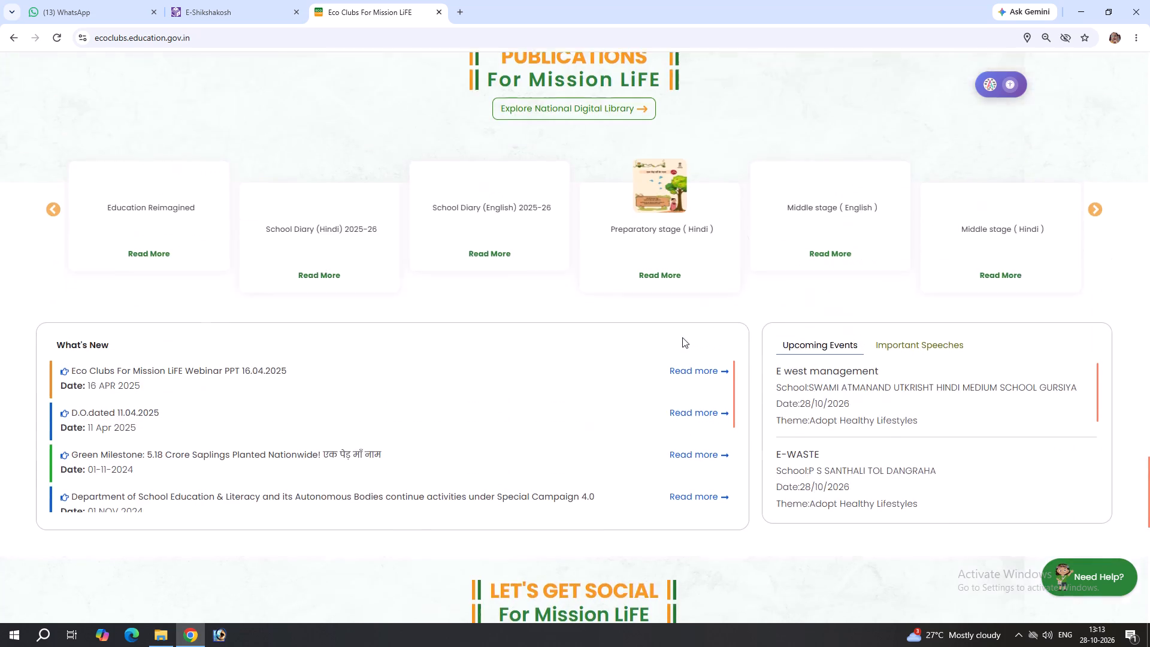
{"action": "scroll", "coordinate": [682, 337], "scroll_direction": "up", "scroll_amount": 10}
{"action": "scroll", "coordinate": [682, 337], "scroll_direction": "up", "scroll_amount": 17}
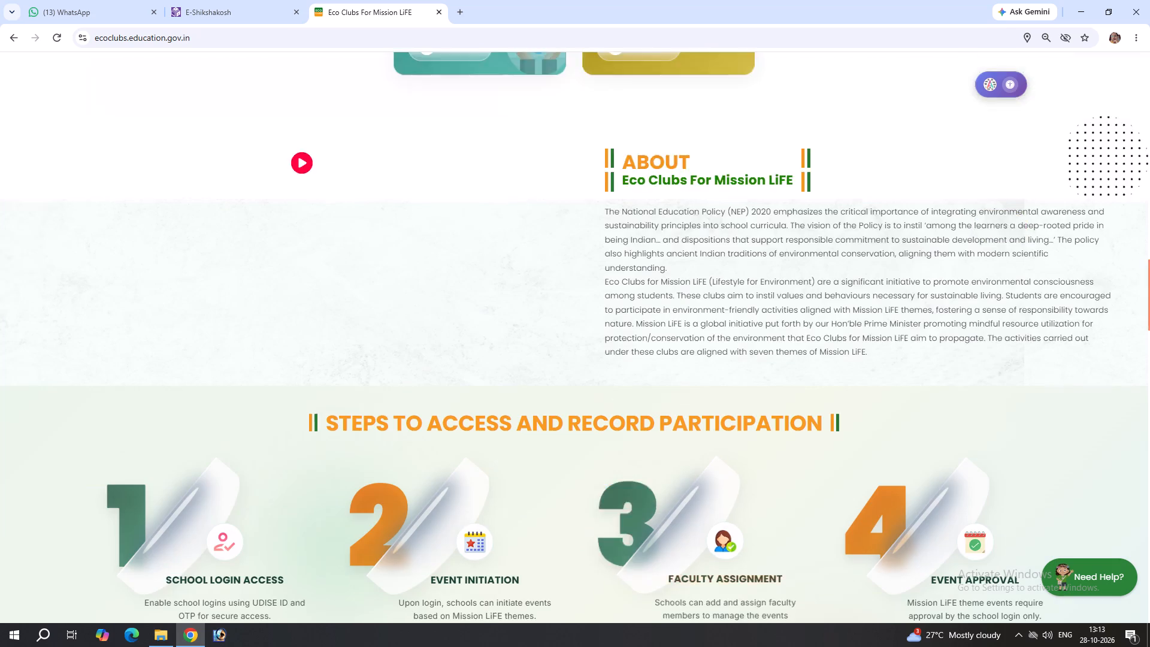
{"action": "scroll", "coordinate": [682, 337], "scroll_direction": "up", "scroll_amount": 2}
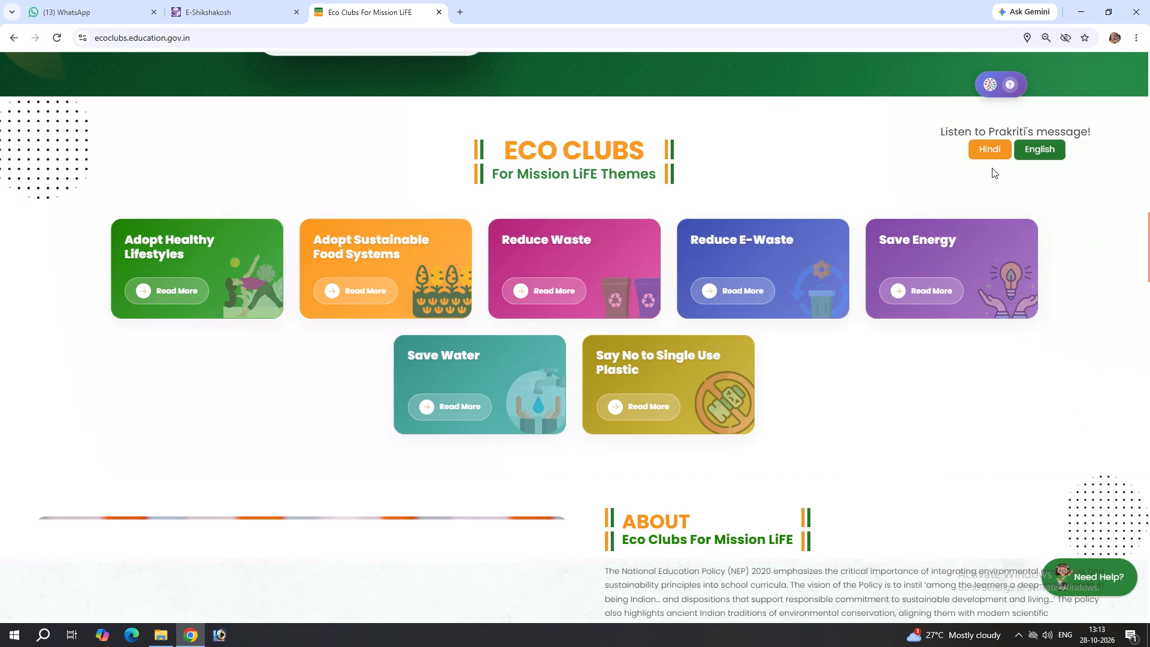
{"action": "scroll", "coordinate": [966, 209], "scroll_direction": "up", "scroll_amount": 19}
{"action": "scroll", "coordinate": [961, 201], "scroll_direction": "up", "scroll_amount": 6}
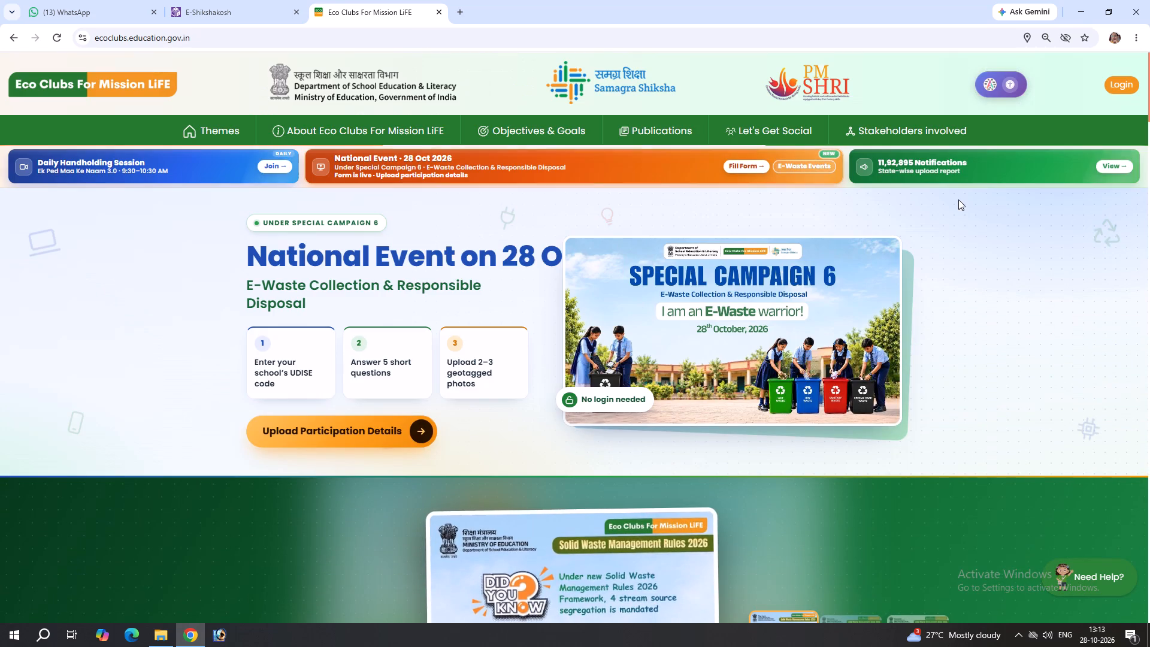
{"action": "left_click", "coordinate": [370, 423]}
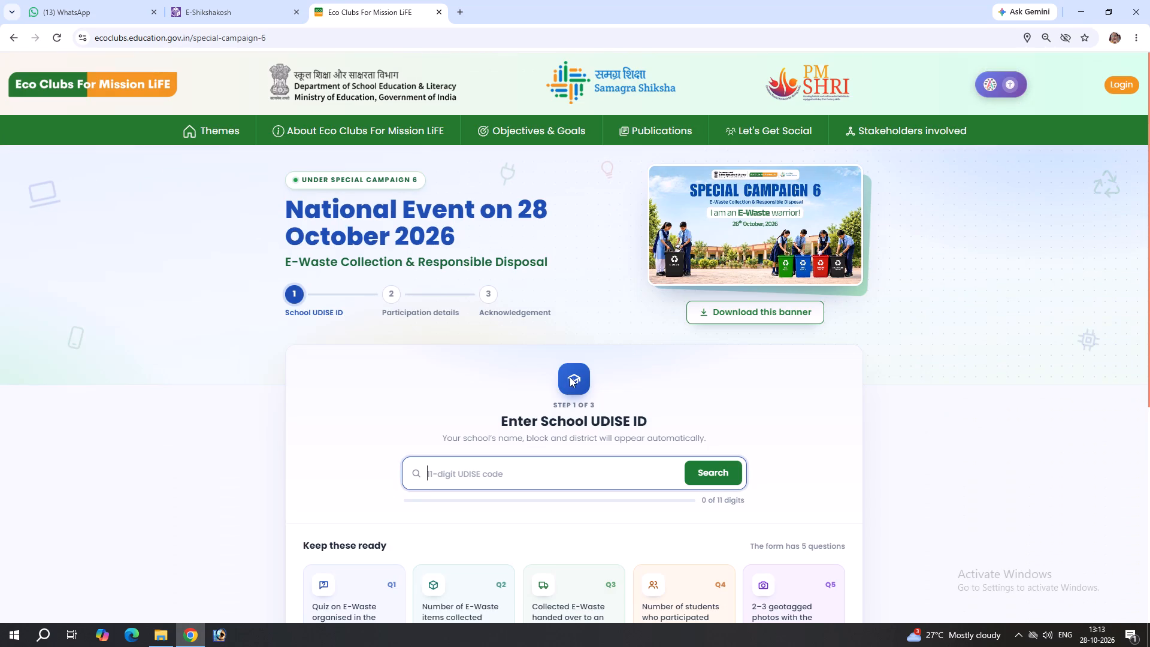
Enter the school's UDISE code, starting with 1027, in the campaign form's first stage.
{"action": "scroll", "coordinate": [610, 357], "scroll_direction": "down", "scroll_amount": 4}
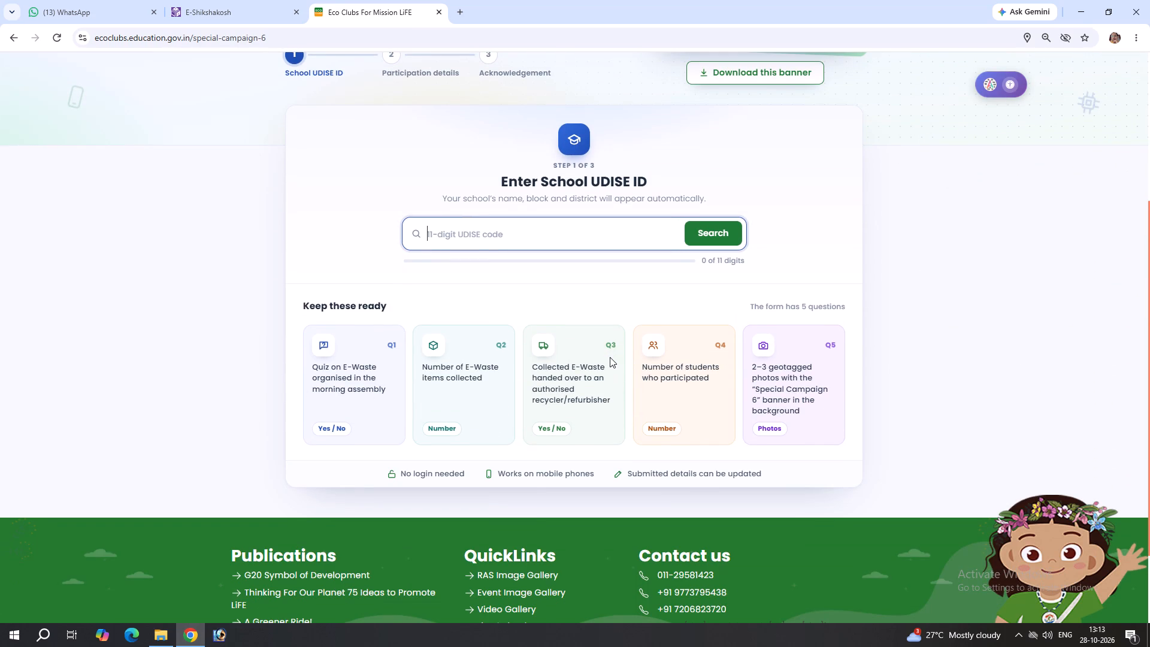
{"action": "scroll", "coordinate": [610, 357], "scroll_direction": "up", "scroll_amount": 2}
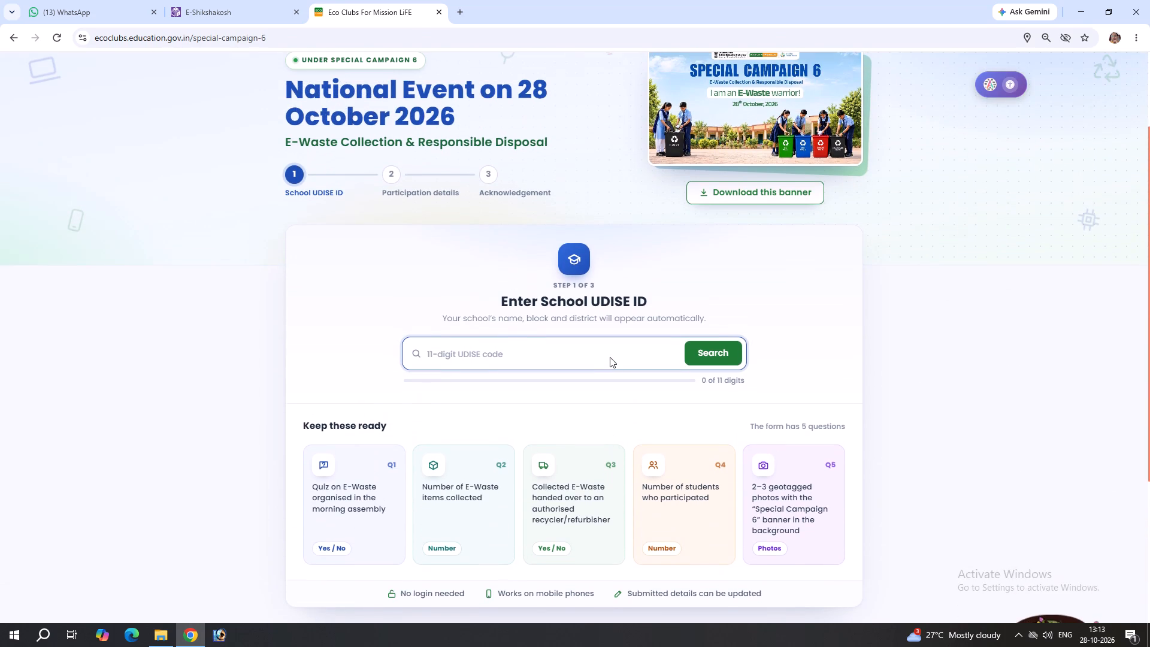
{"action": "left_click", "coordinate": [596, 350]}
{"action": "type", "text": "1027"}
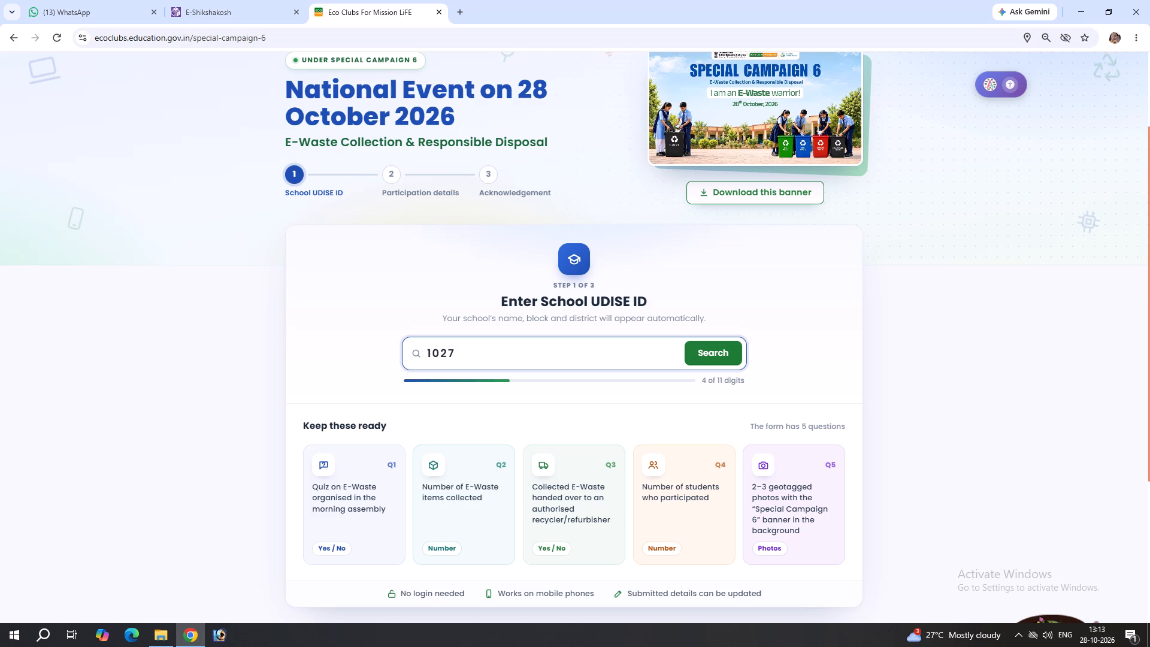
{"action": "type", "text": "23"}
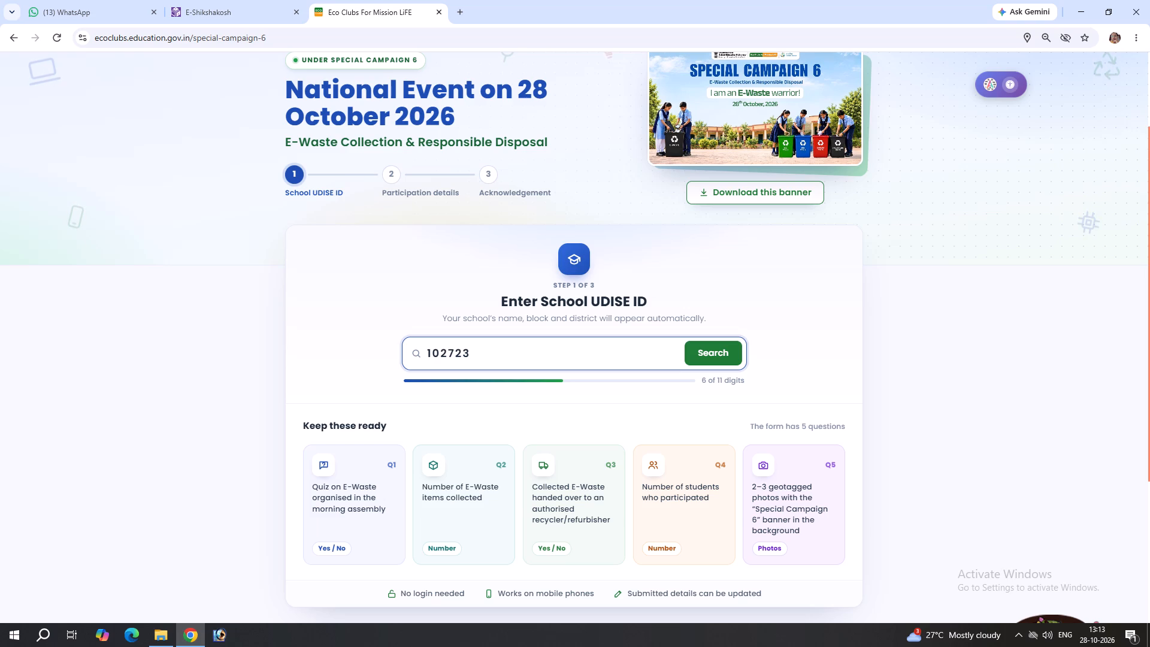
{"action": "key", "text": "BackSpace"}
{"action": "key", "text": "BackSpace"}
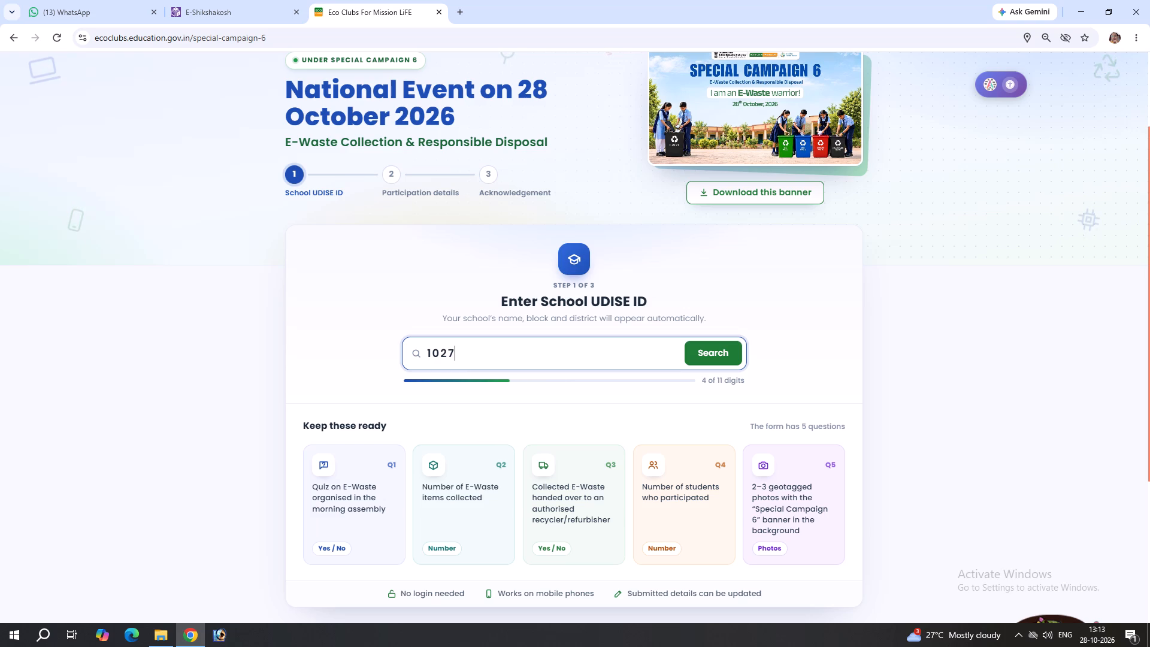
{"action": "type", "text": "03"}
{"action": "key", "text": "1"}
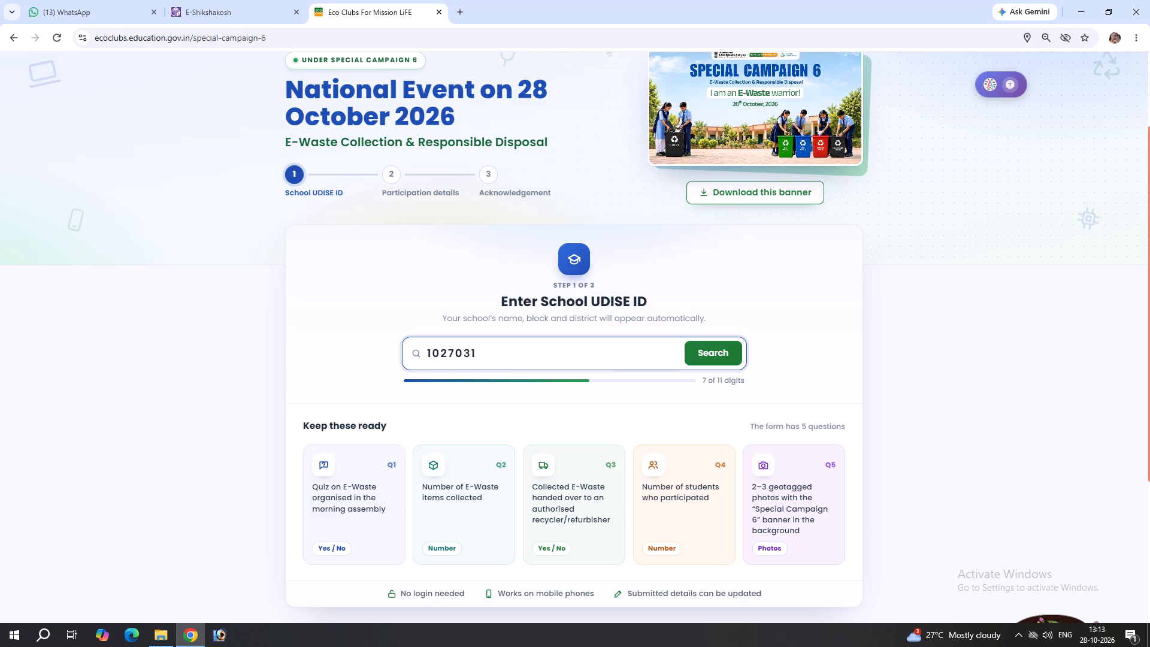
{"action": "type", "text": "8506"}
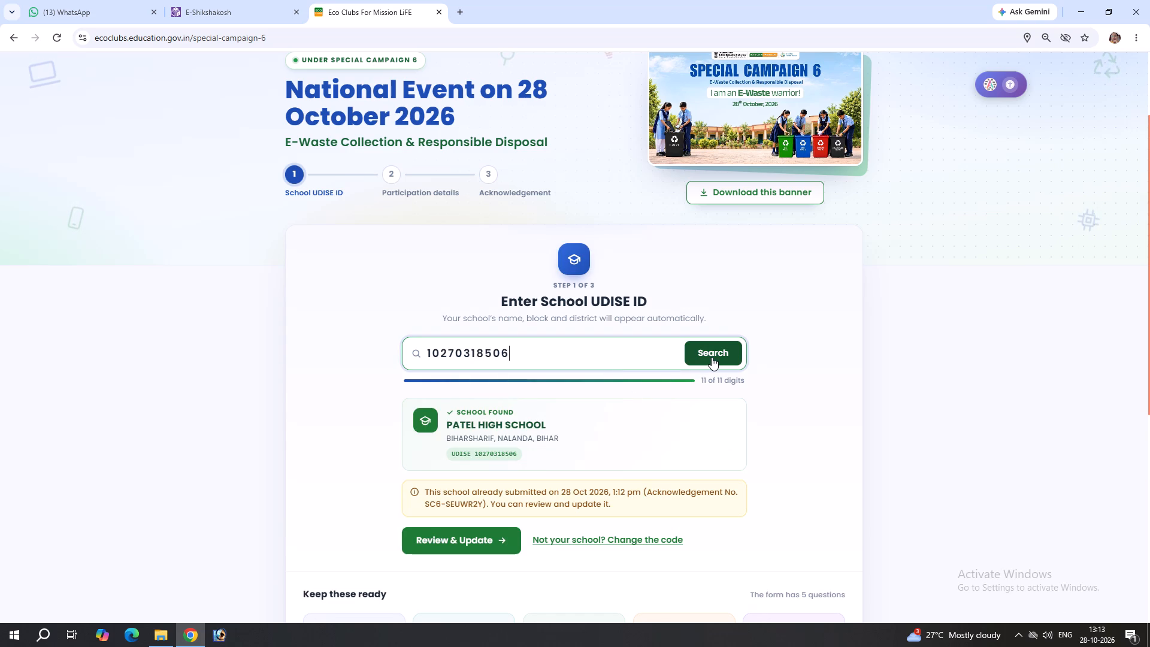
{"action": "left_click", "coordinate": [712, 356]}
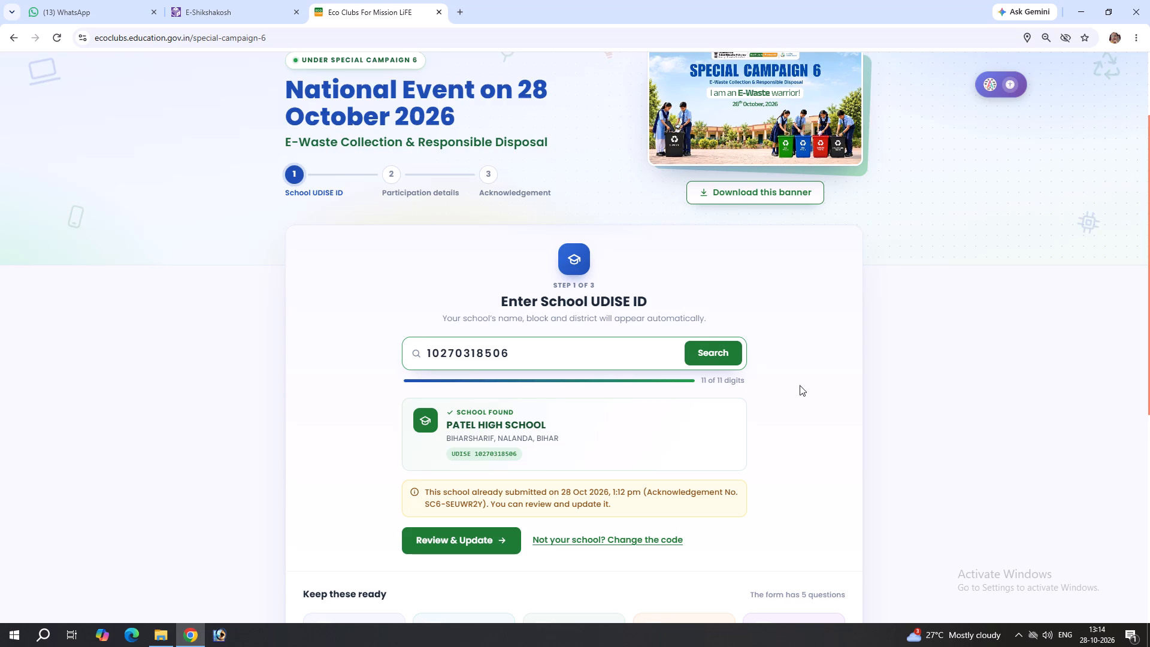
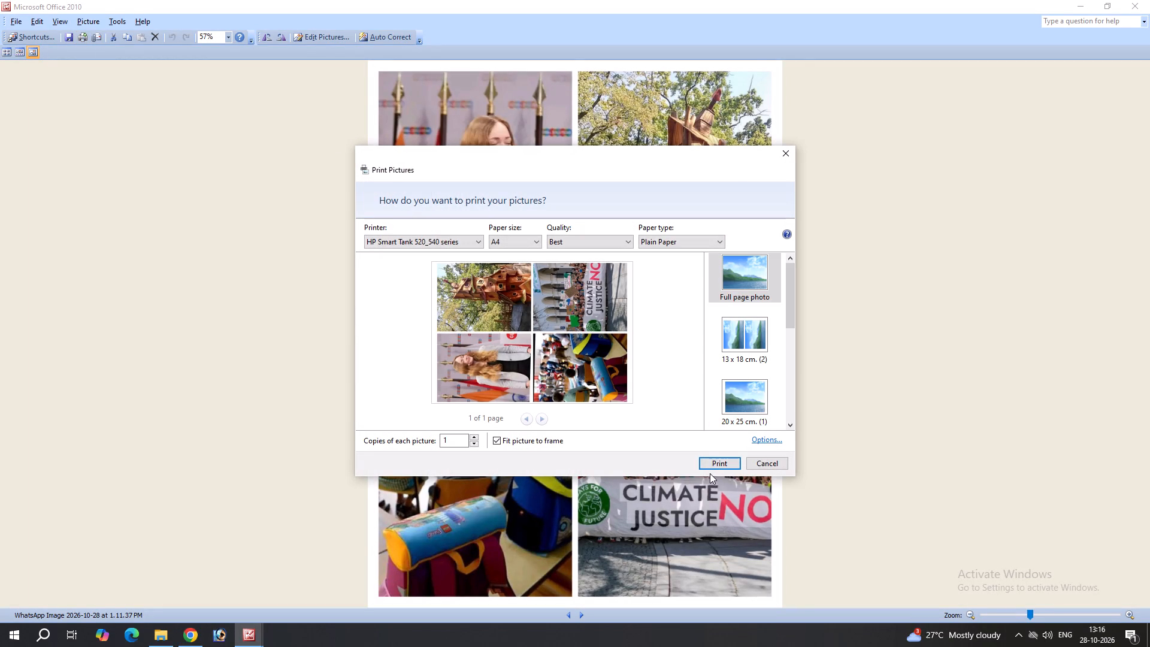
Print one full-page A4 copy of the four-photo collage on the HP Smart Tank 520_540 series, using plain paper and best quality.
{"action": "left_click", "coordinate": [717, 462]}
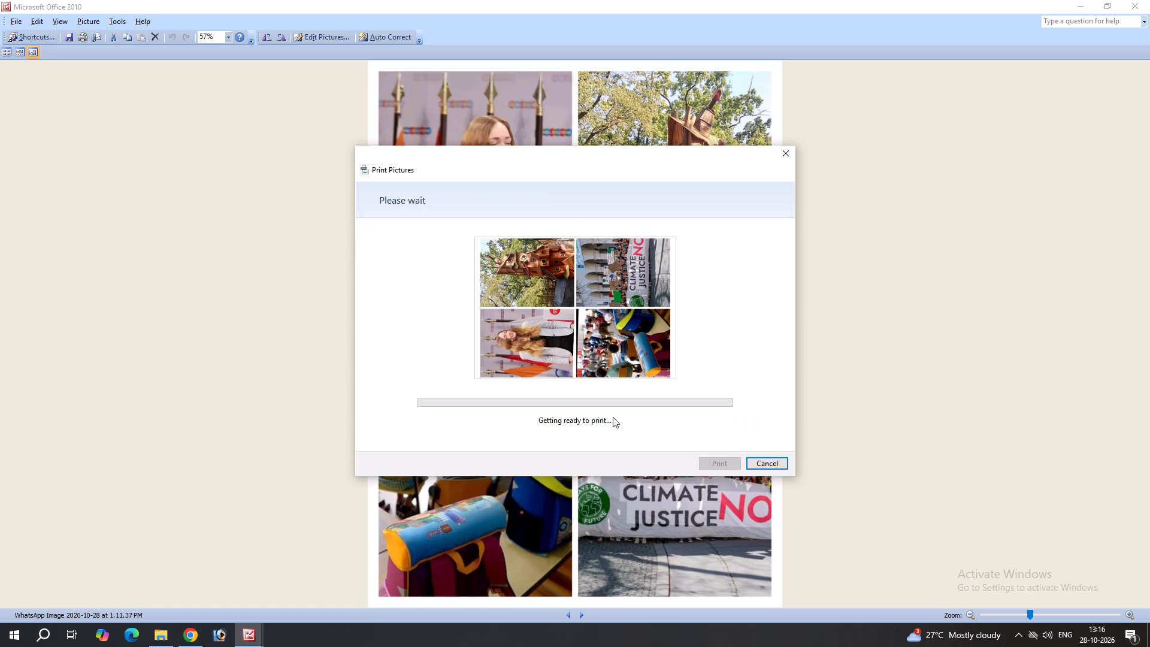